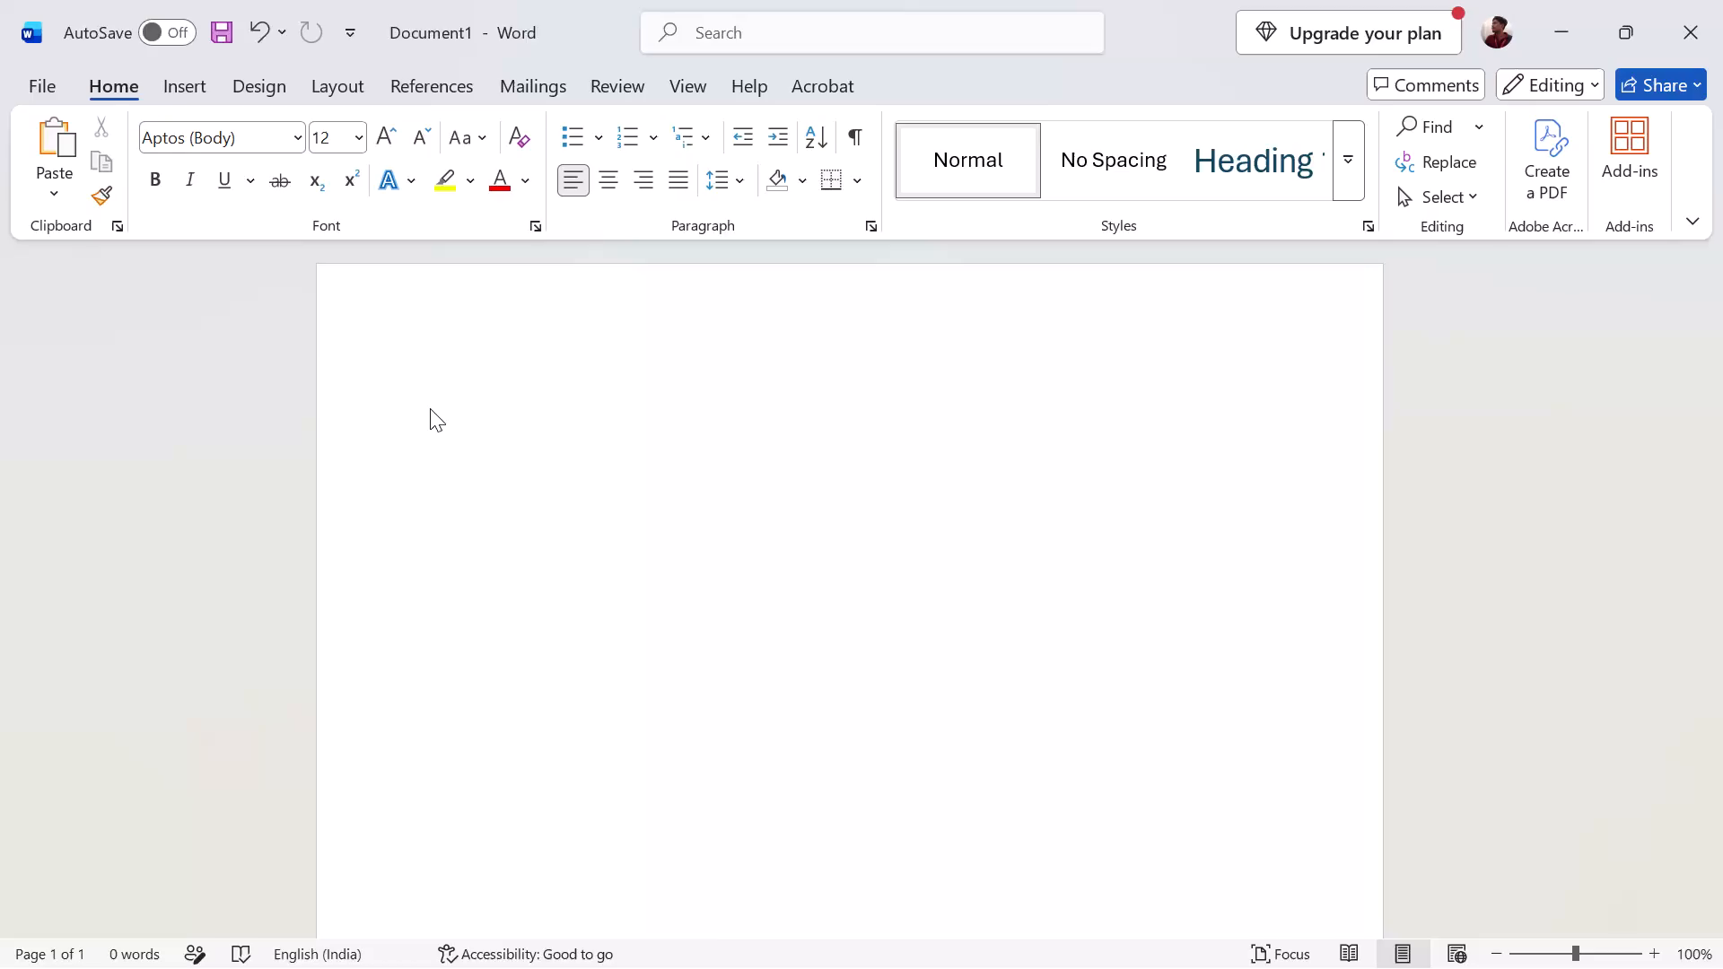
Open Notepad and create a new blank note alongside the existing ones.
type("note")
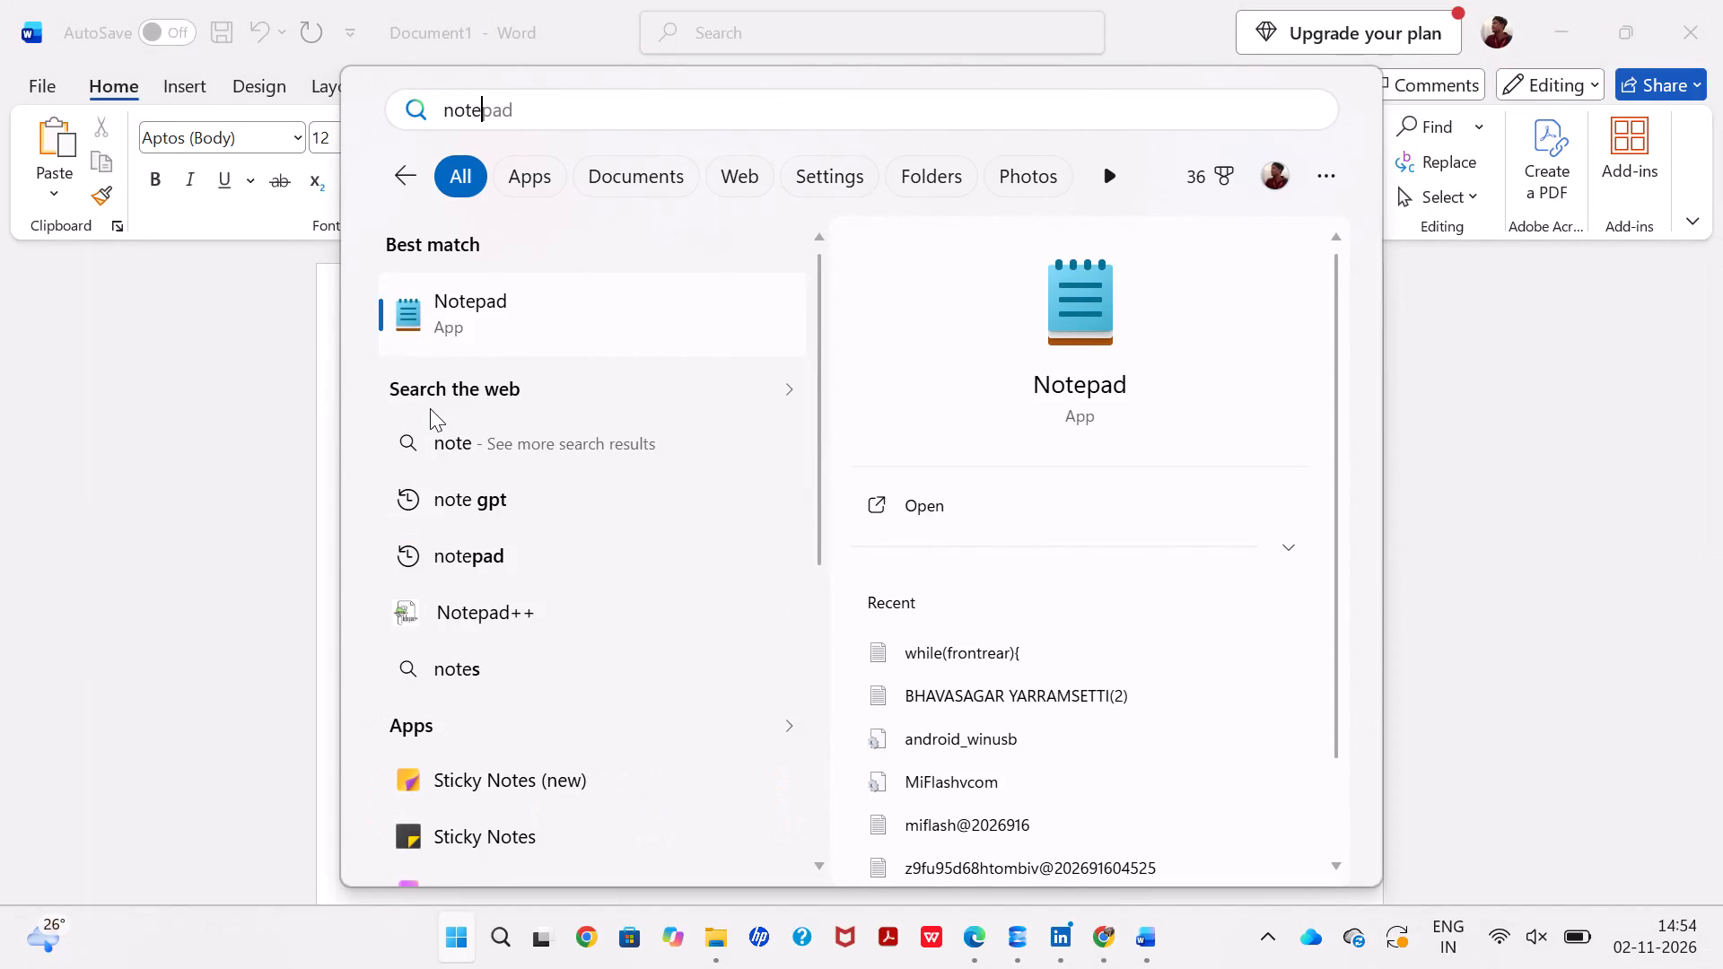
key("Return")
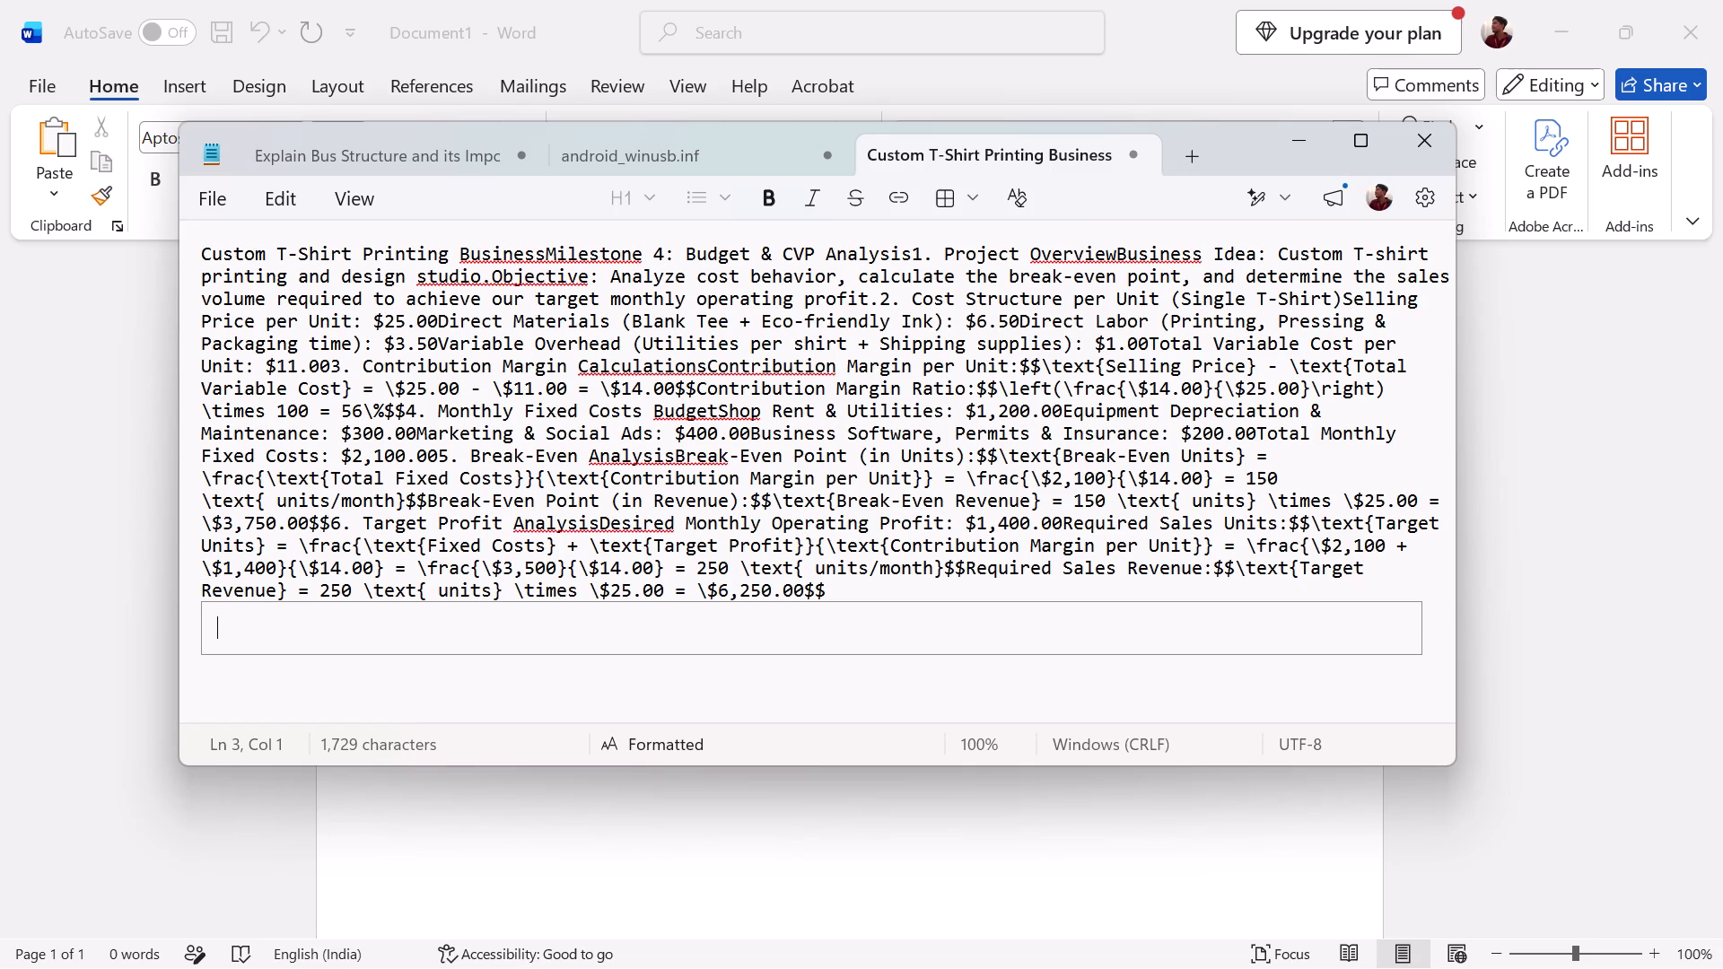
scroll(829, 588, "down", 2)
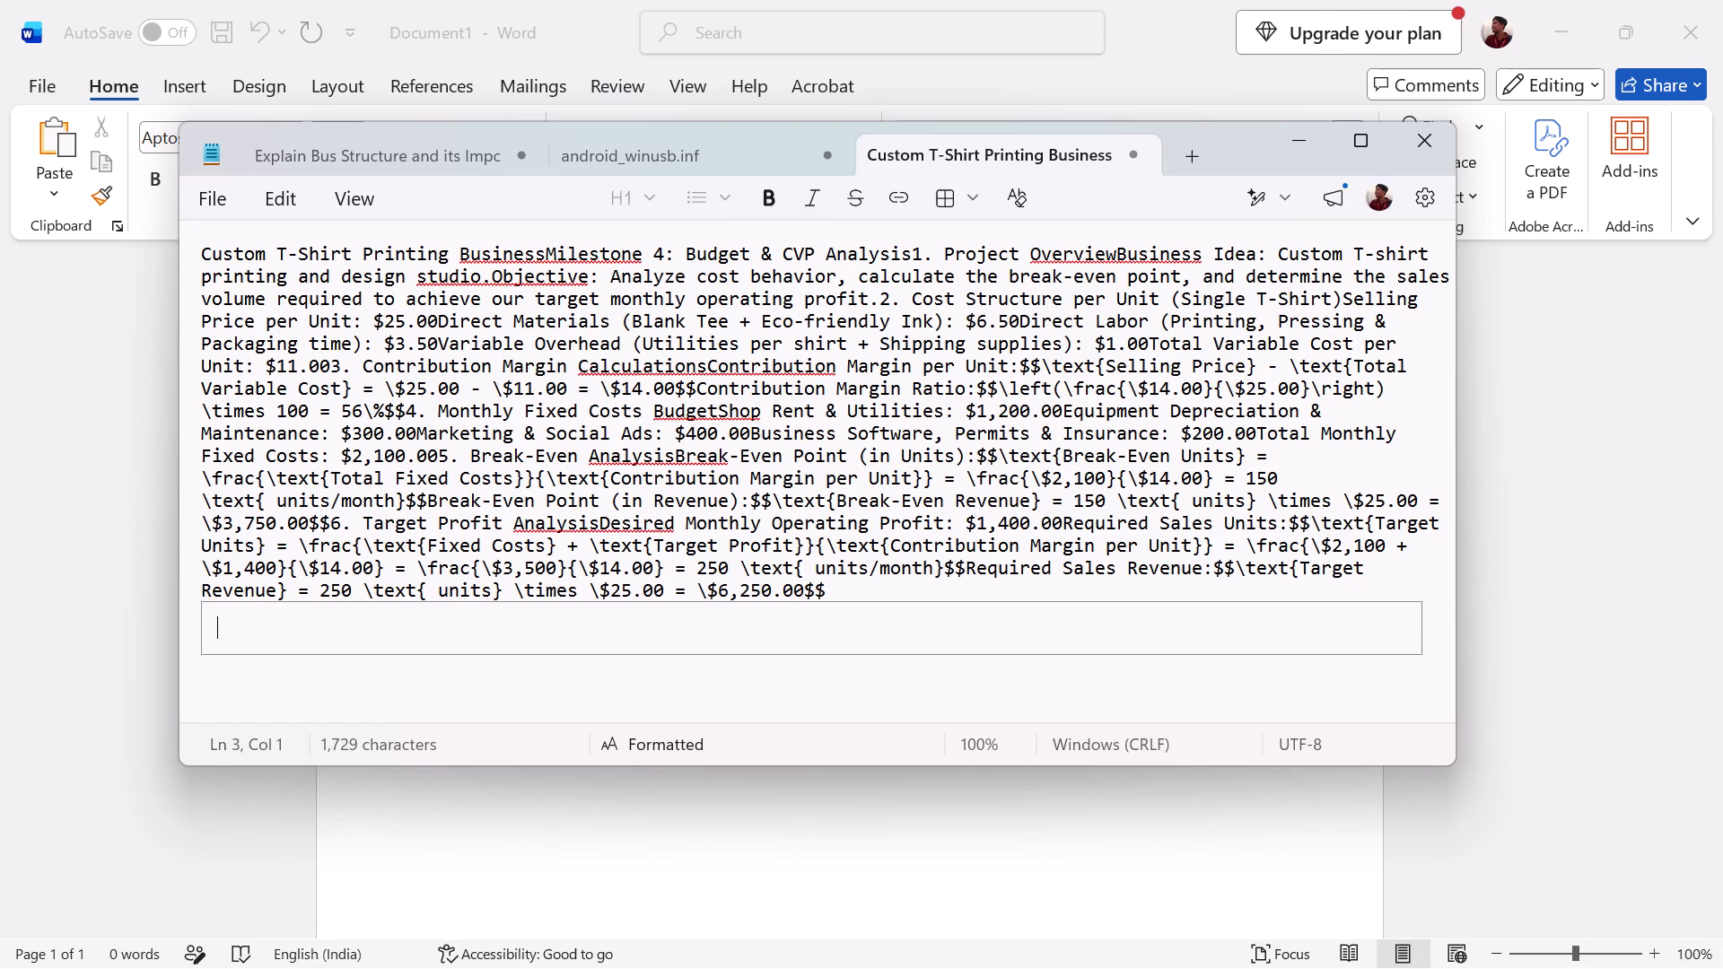
left_click(565, 634)
left_click(1185, 154)
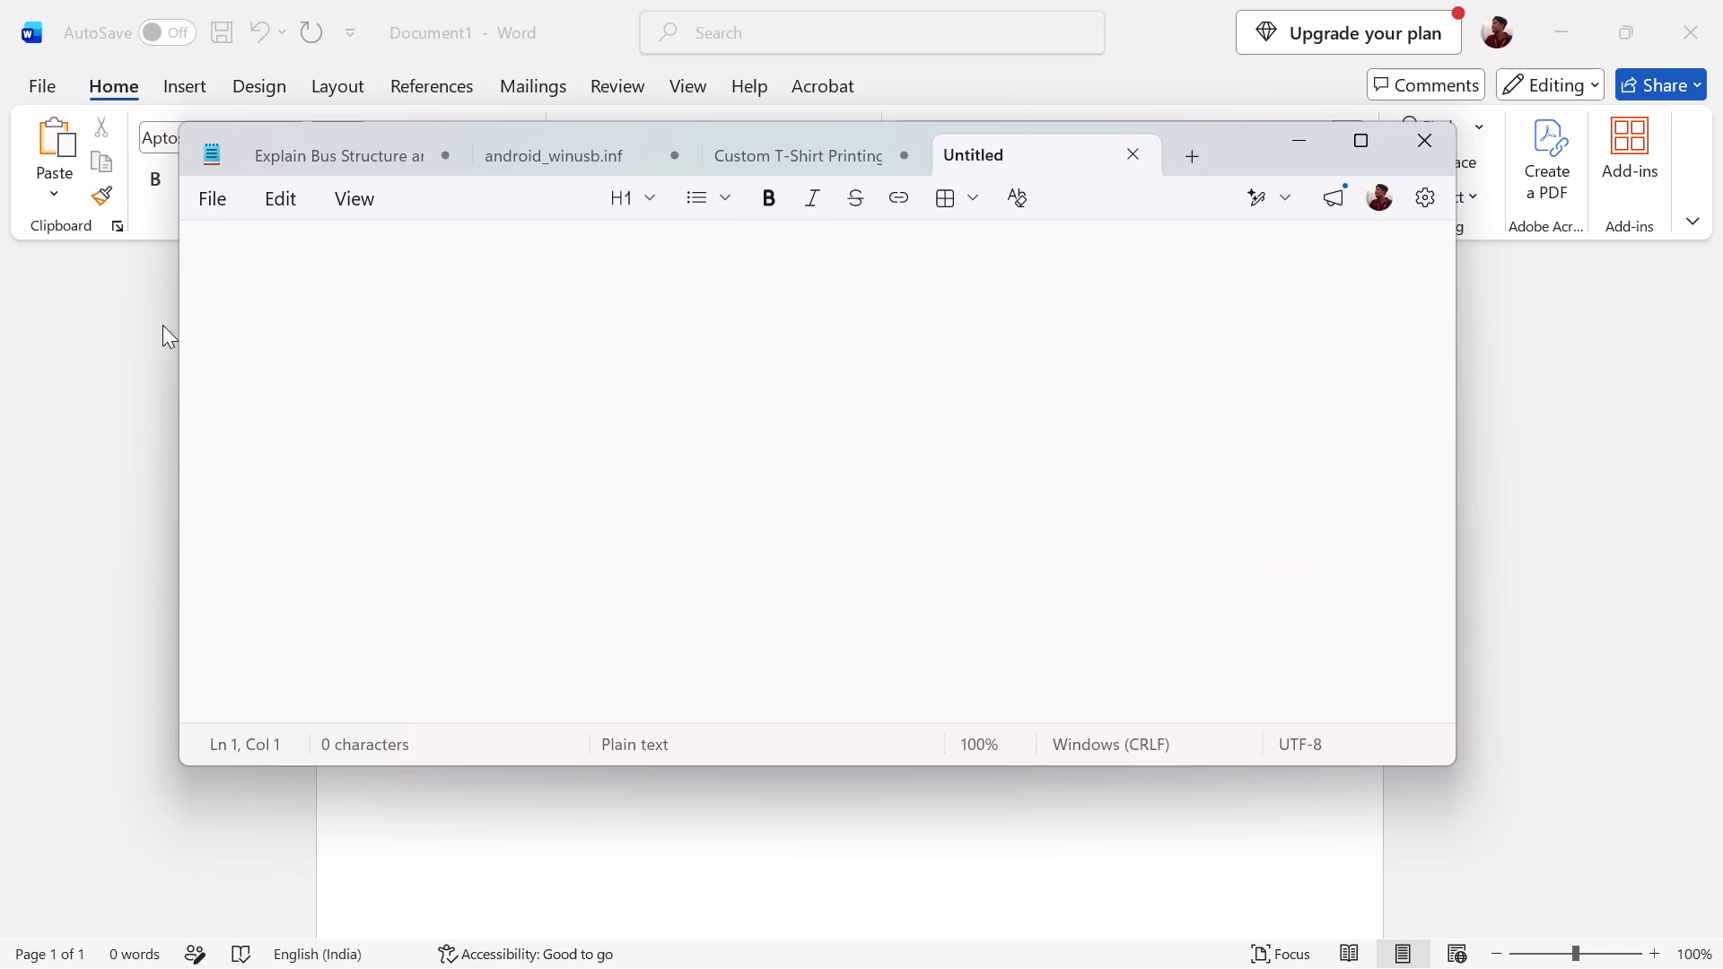
Write the first numbered line in the blank note as "1. success cums to thos who risas".
left_click(272, 244)
key("1")
type(".")
key("space")
type("sucess")
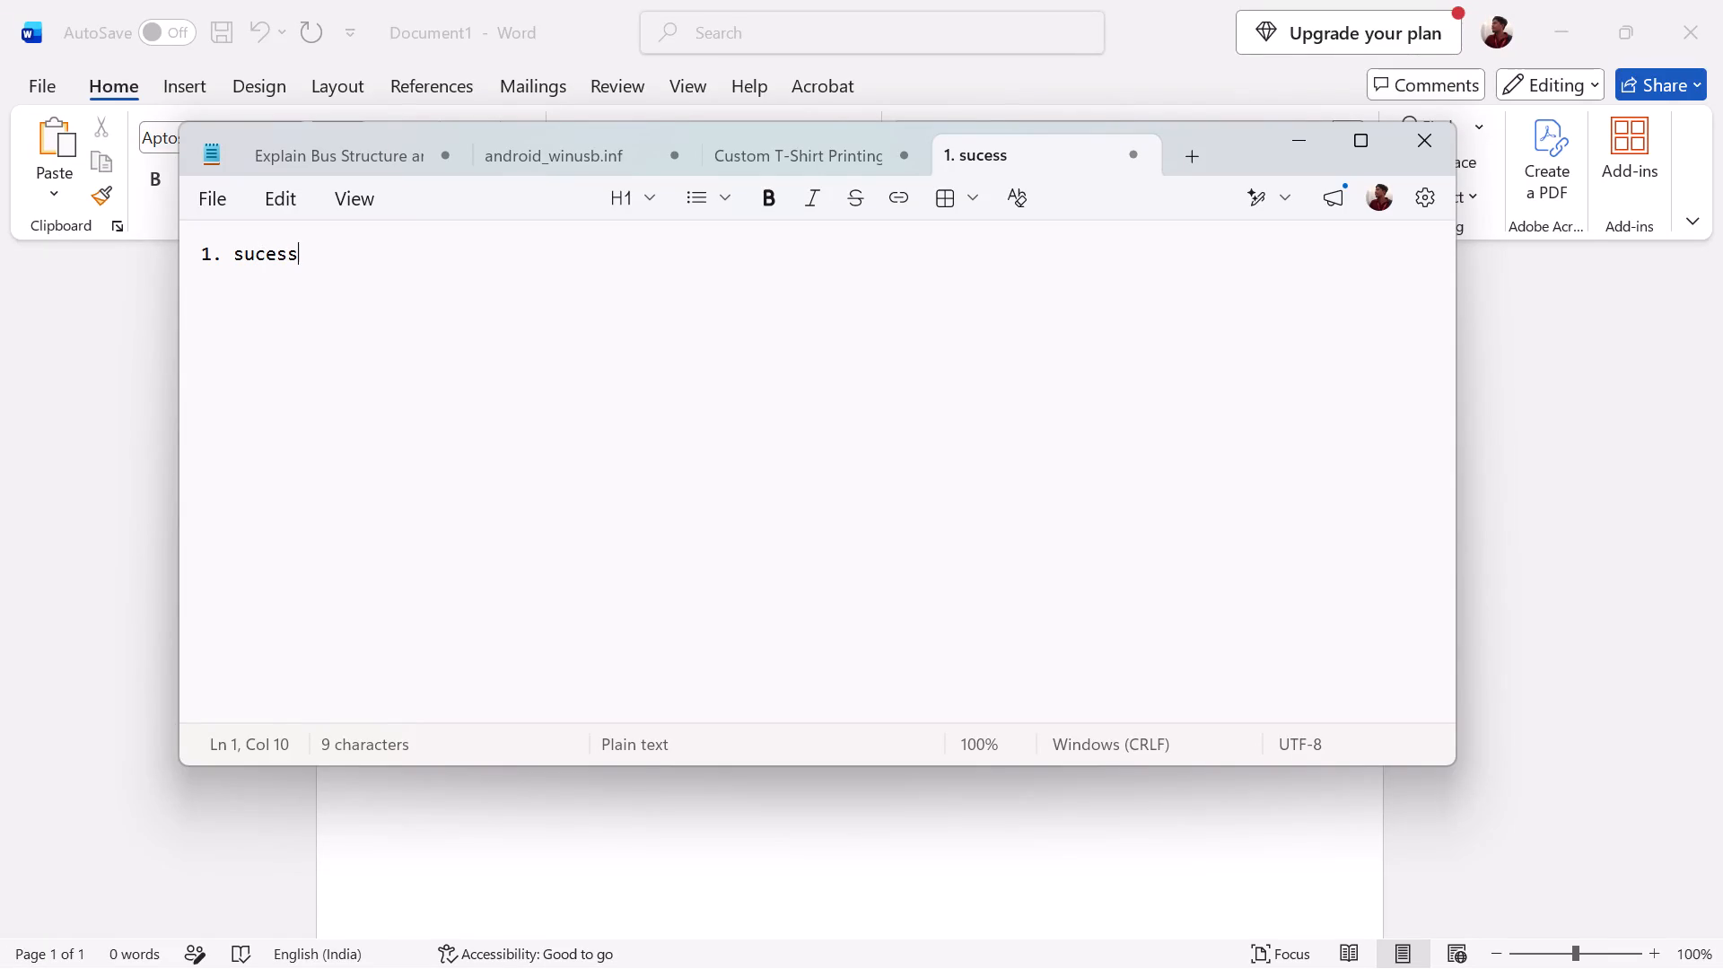
key("space")
type("cums")
key("space")
type("to do")
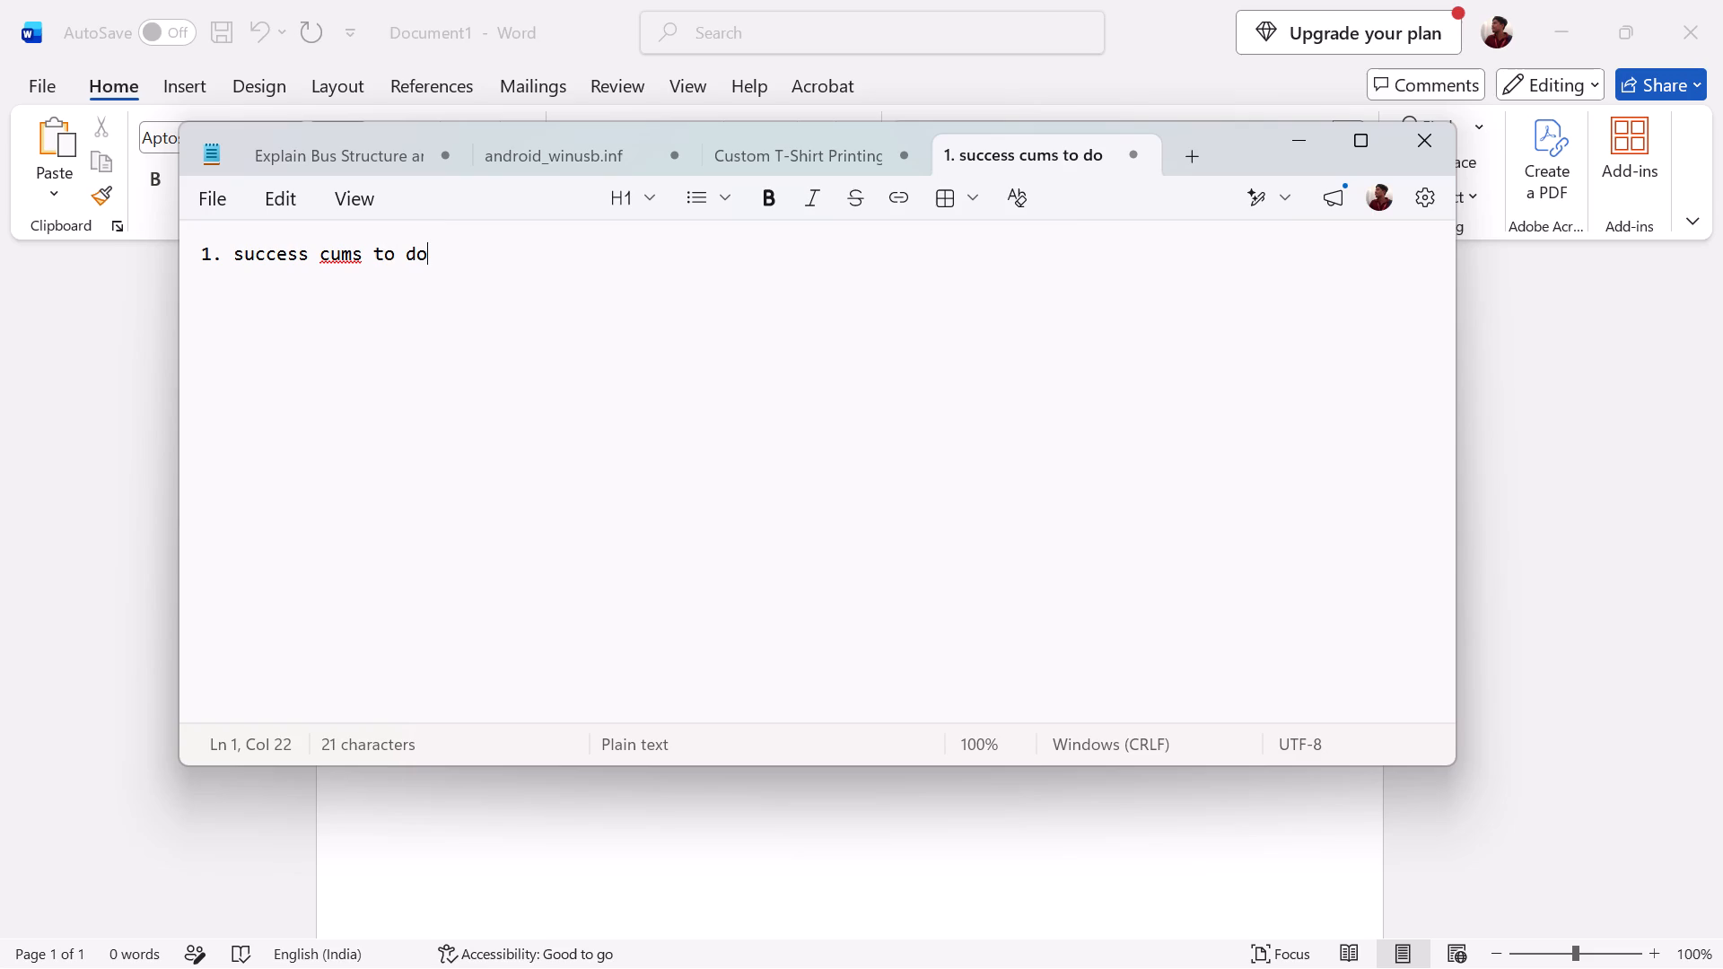
key("BackSpace")
key("BackSpace")
type("thos")
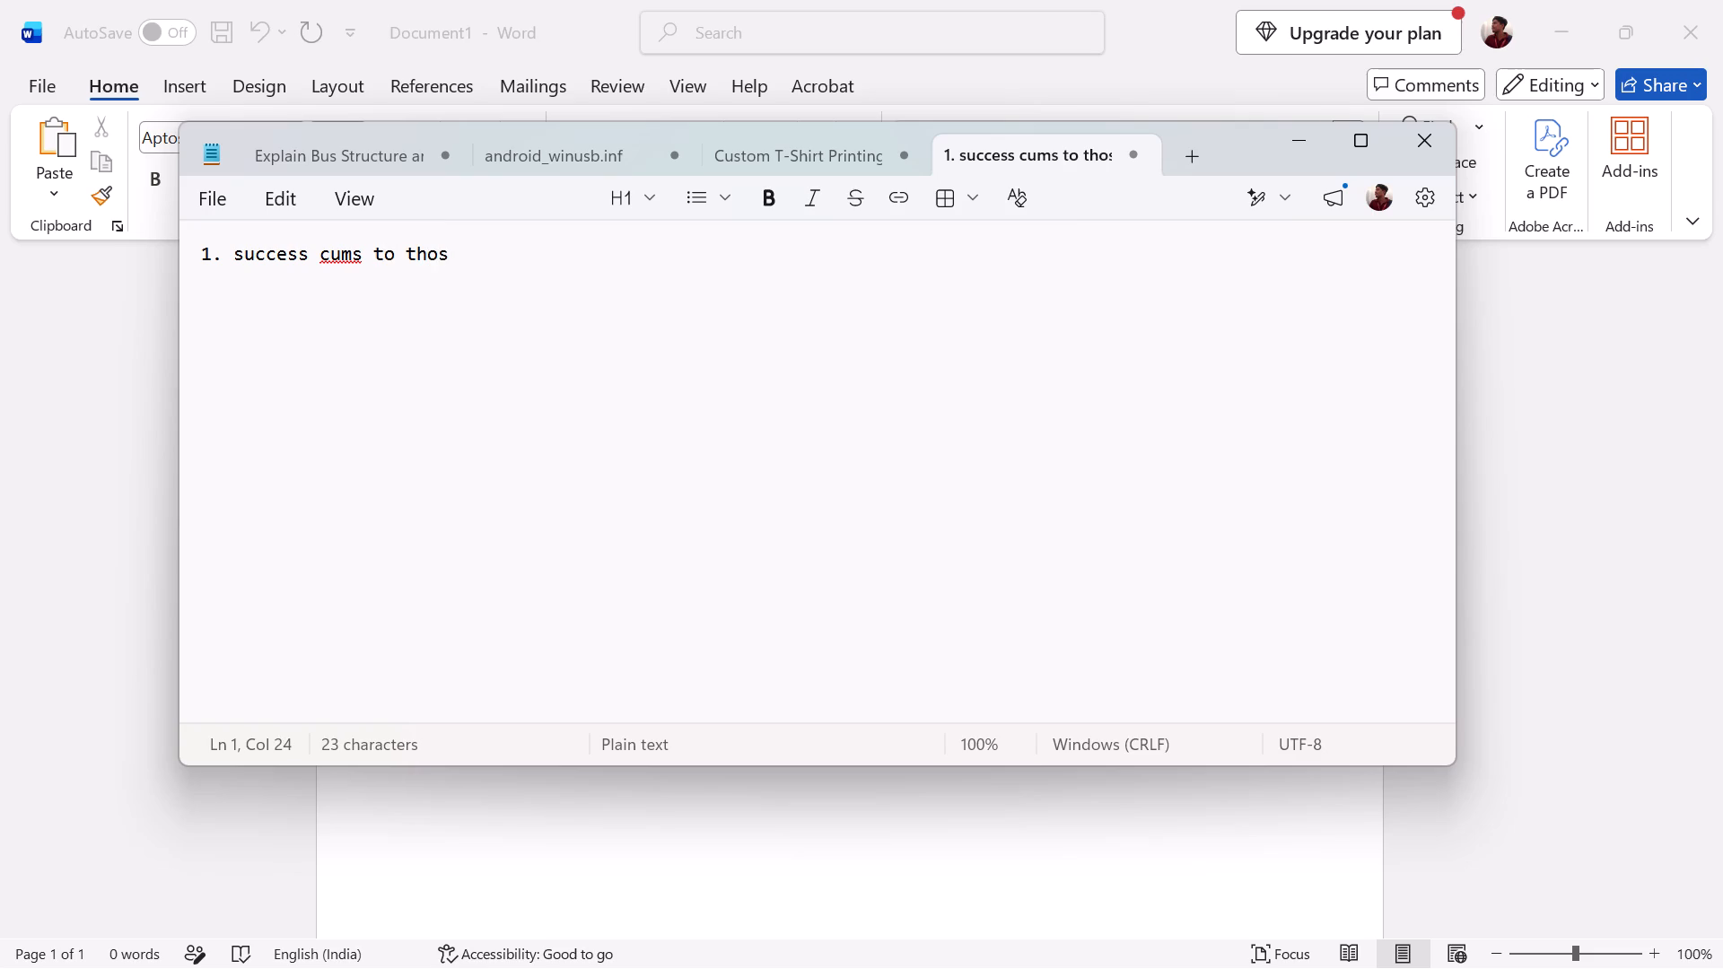
key("space")
type("who")
key("space")
type("ria")
key("BackSpace")
type("sas")
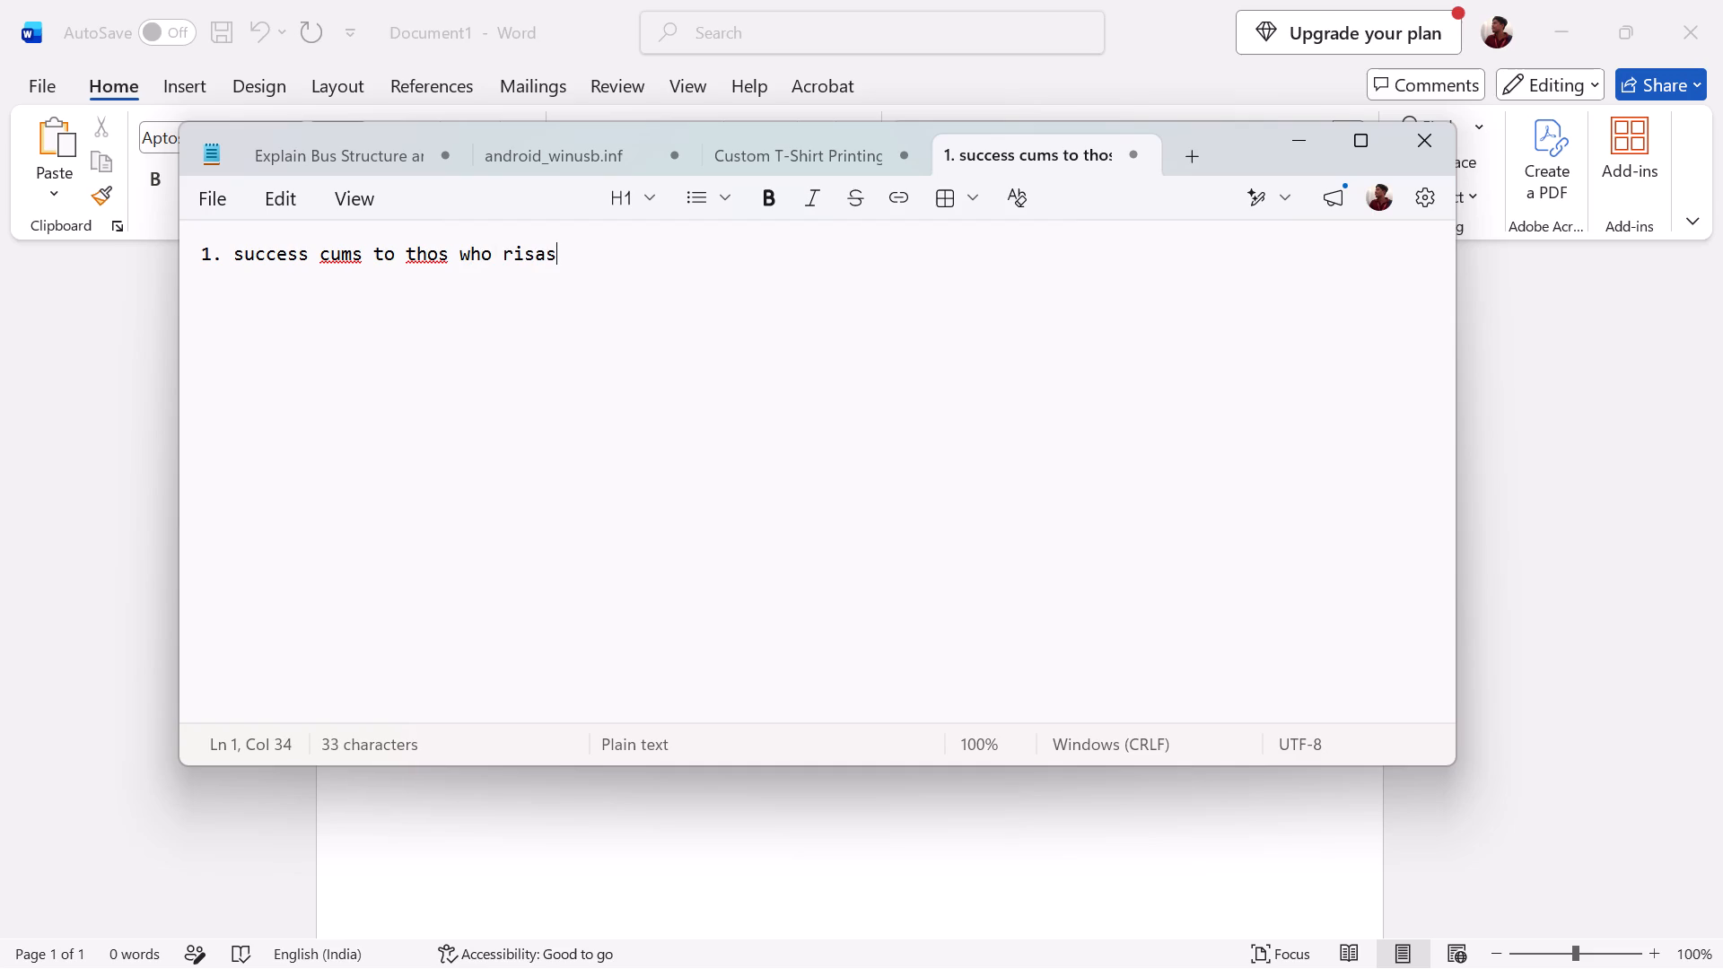
Start a second line numbered "2." below the first one.
key("Return")
type("2.")
key("space")
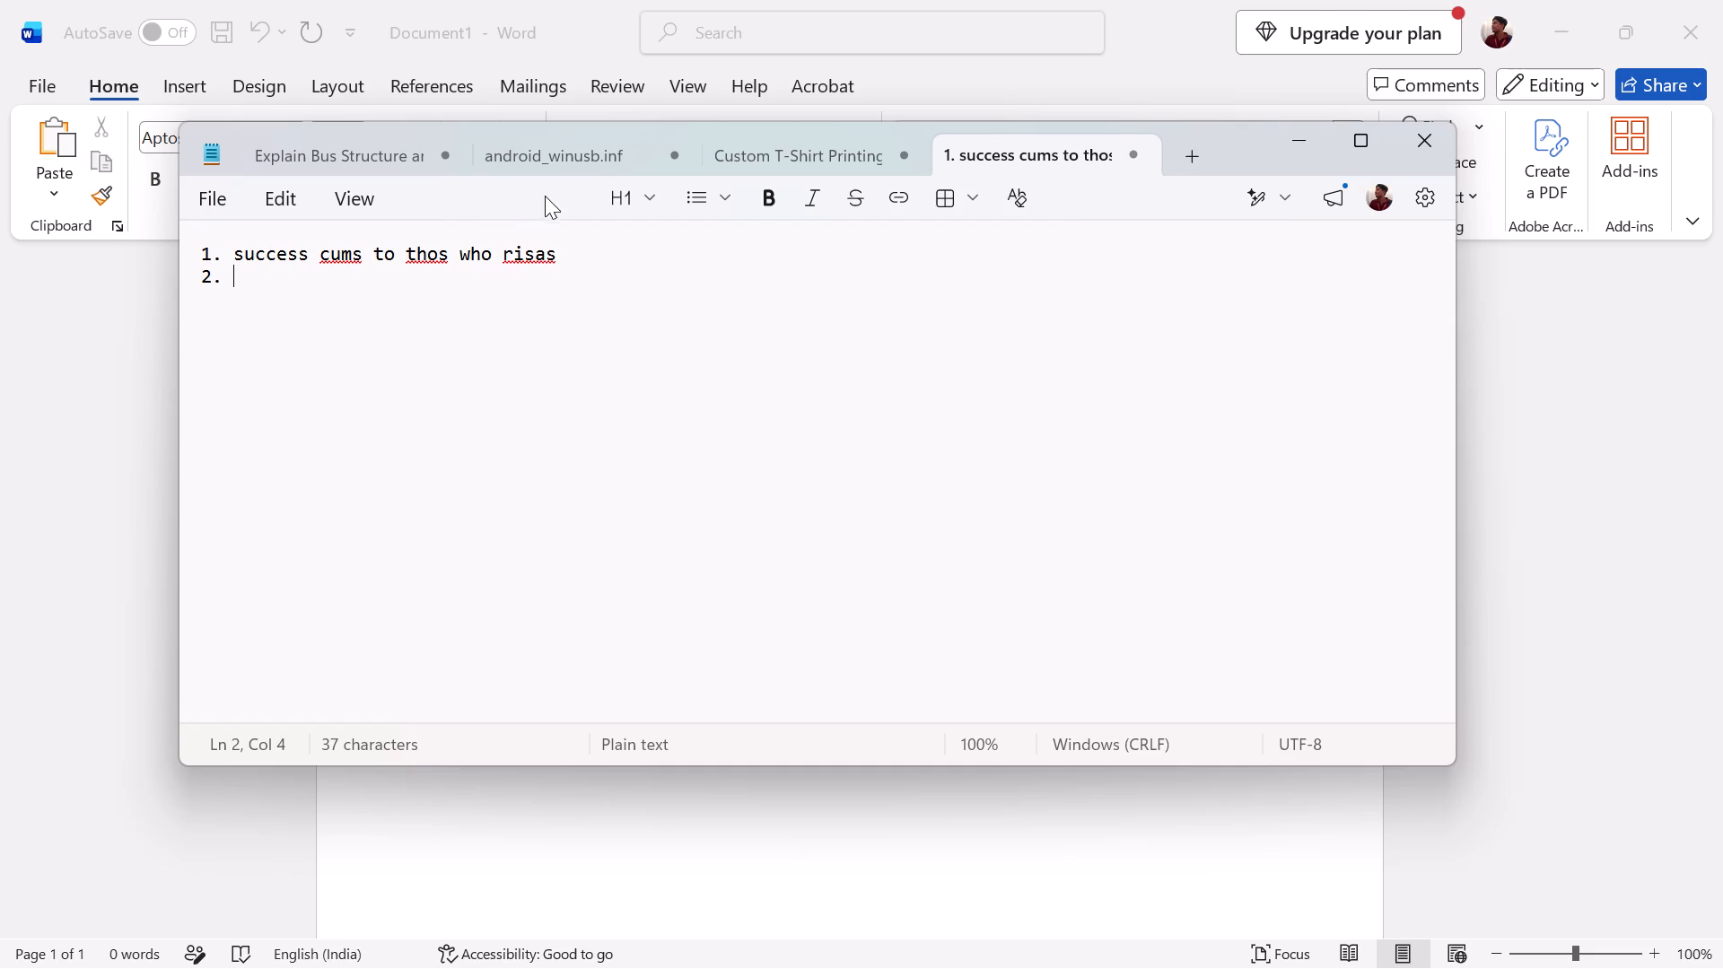
Replace the last word of line 1 with "comes risk".
left_click(566, 258)
key("BackSpace")
key("BackSpace")
type("ese")
key("BackSpace")
key("s")
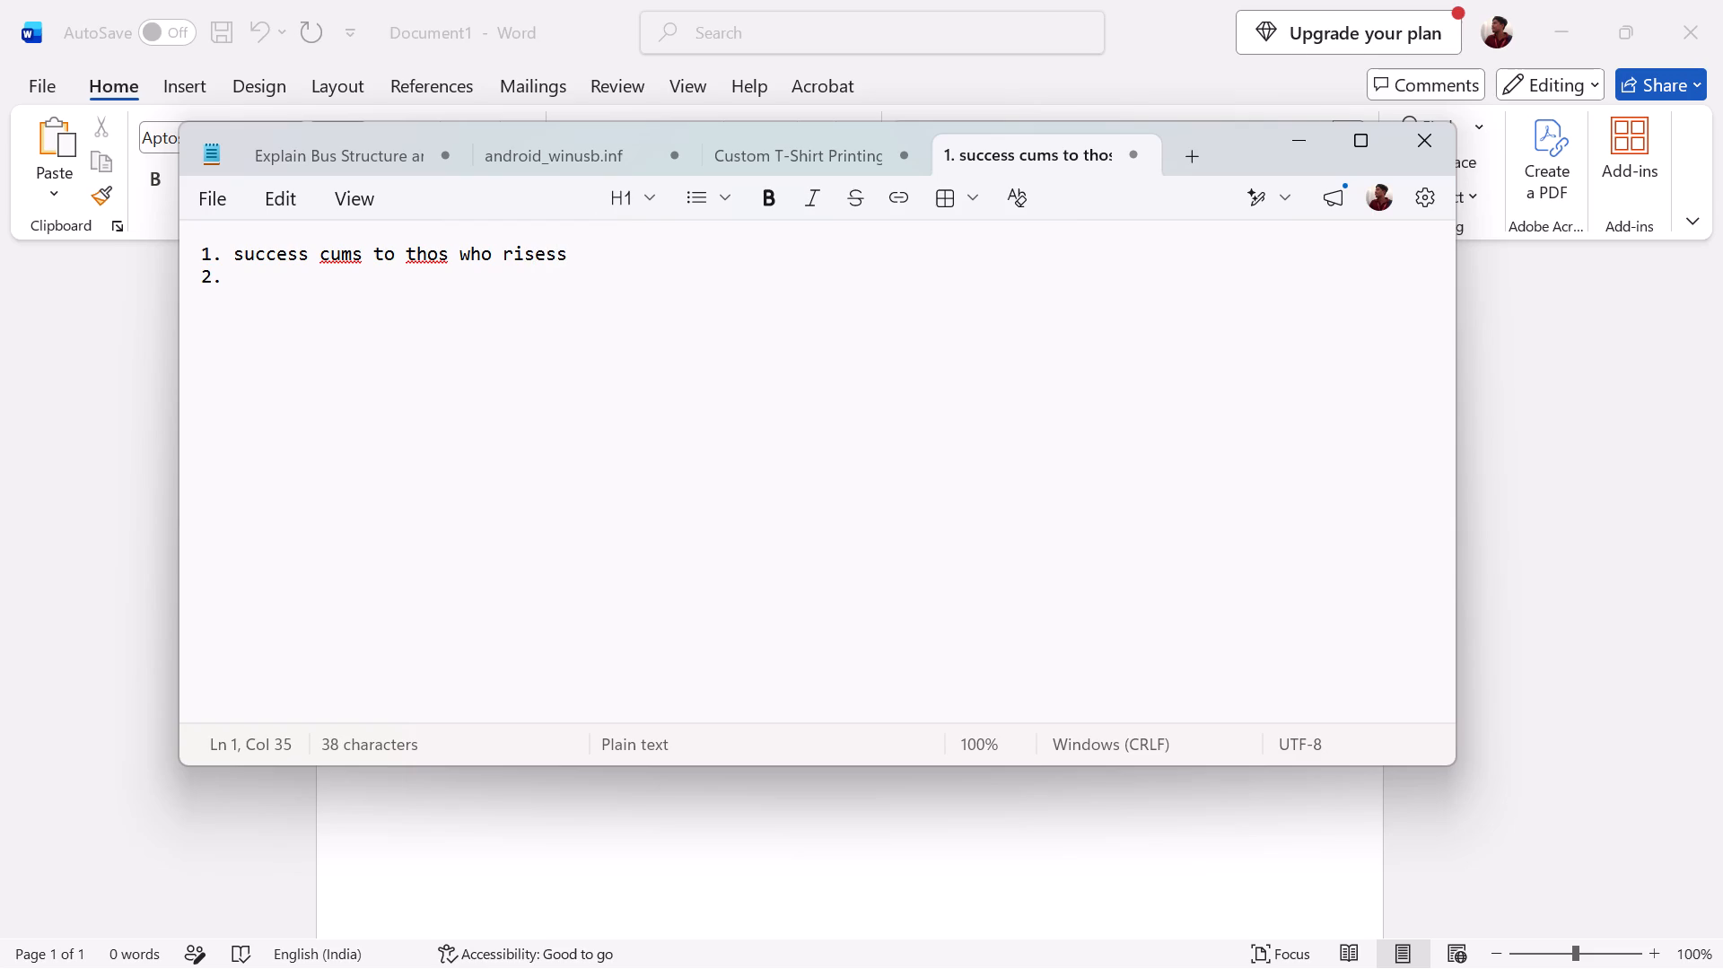
key("BackSpace")
key("BackSpace")
key("BackSpace")
key("BackSpace")
key("BackSpace")
key("BackSpace")
key("BackSpace")
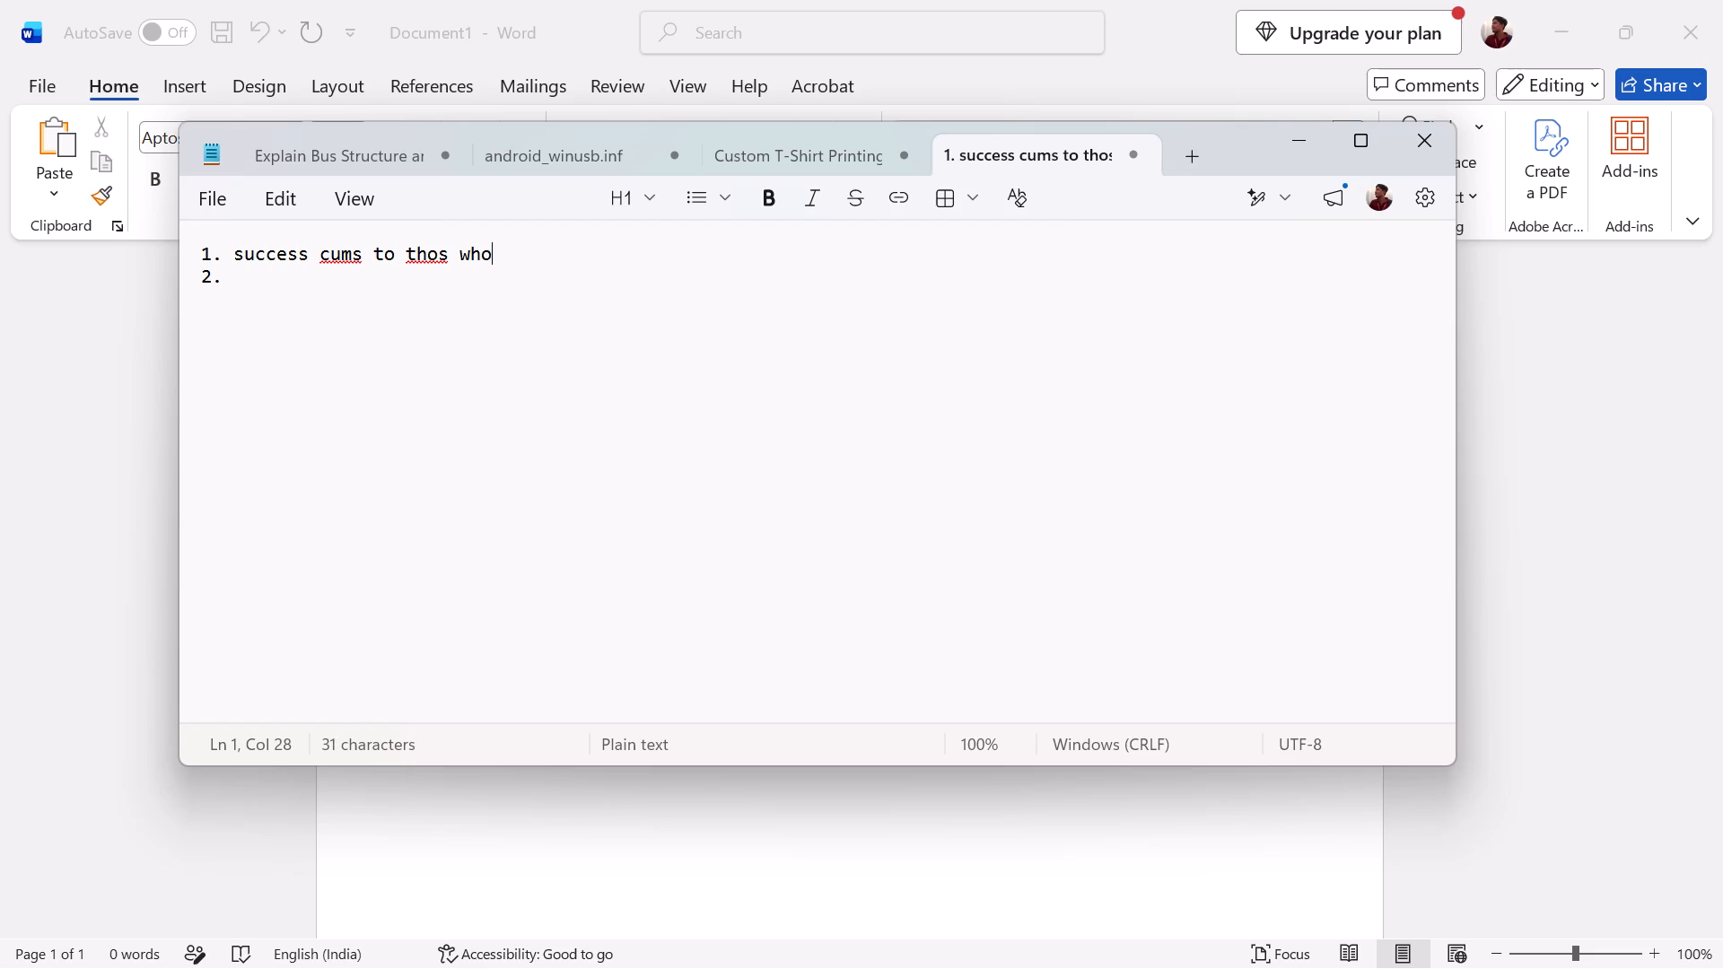
key("space")
type("come")
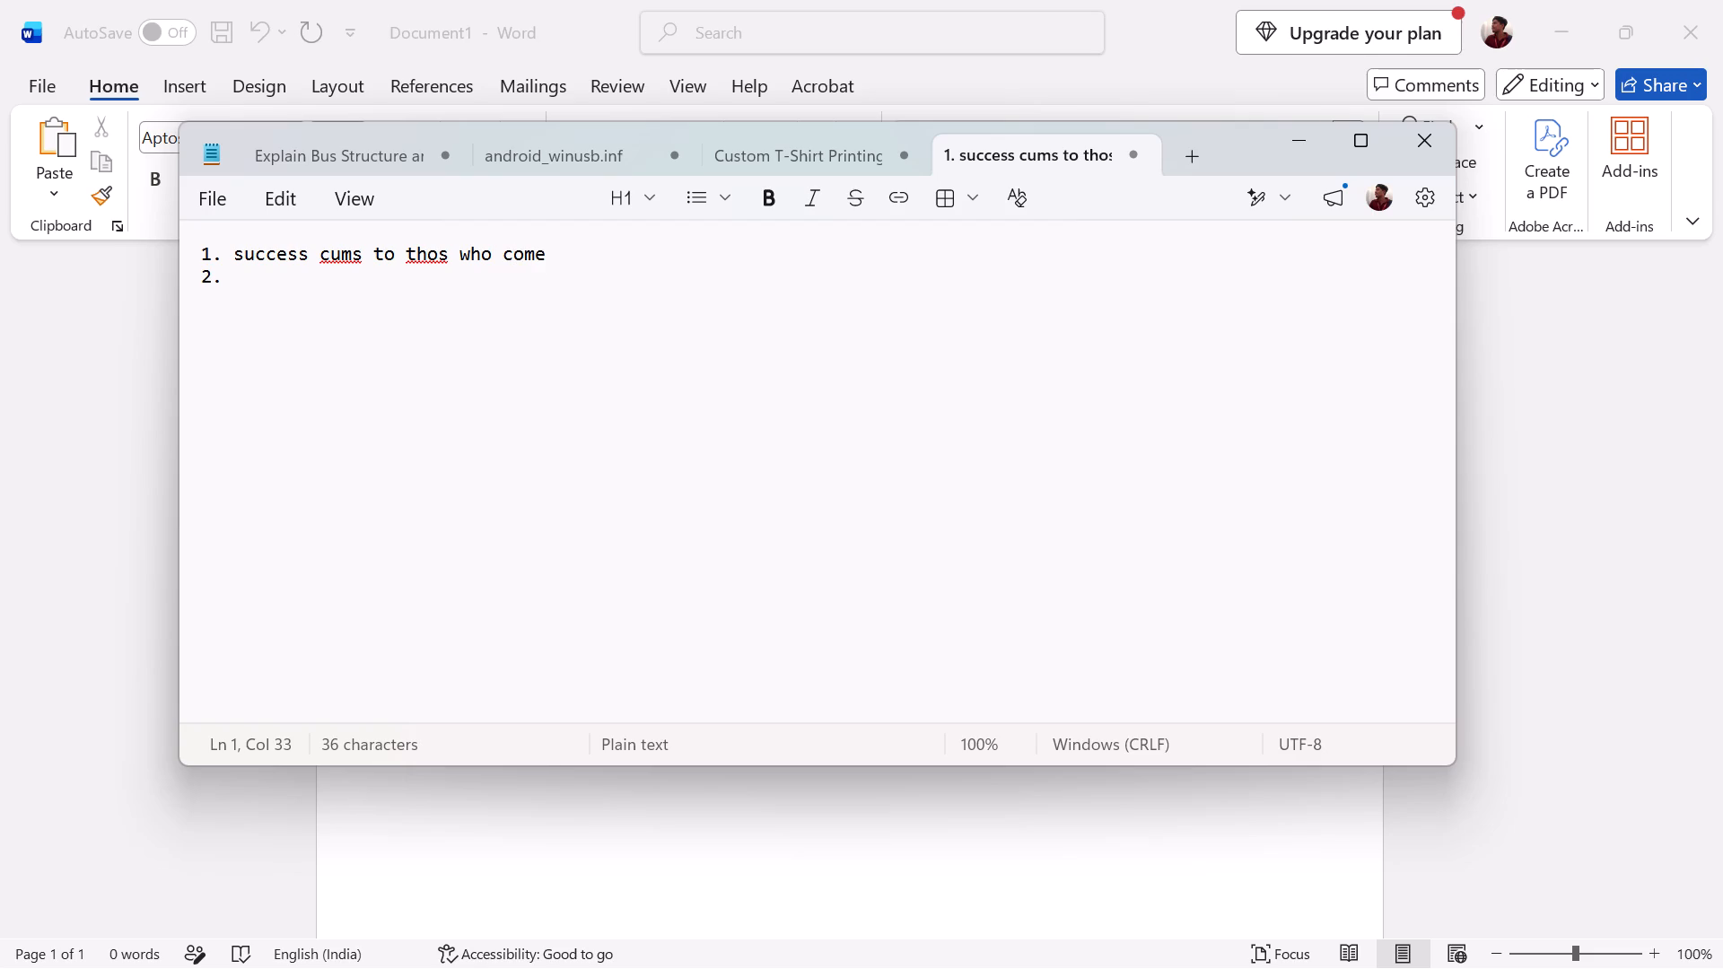
type("s")
key("space")
type("ri")
key("s")
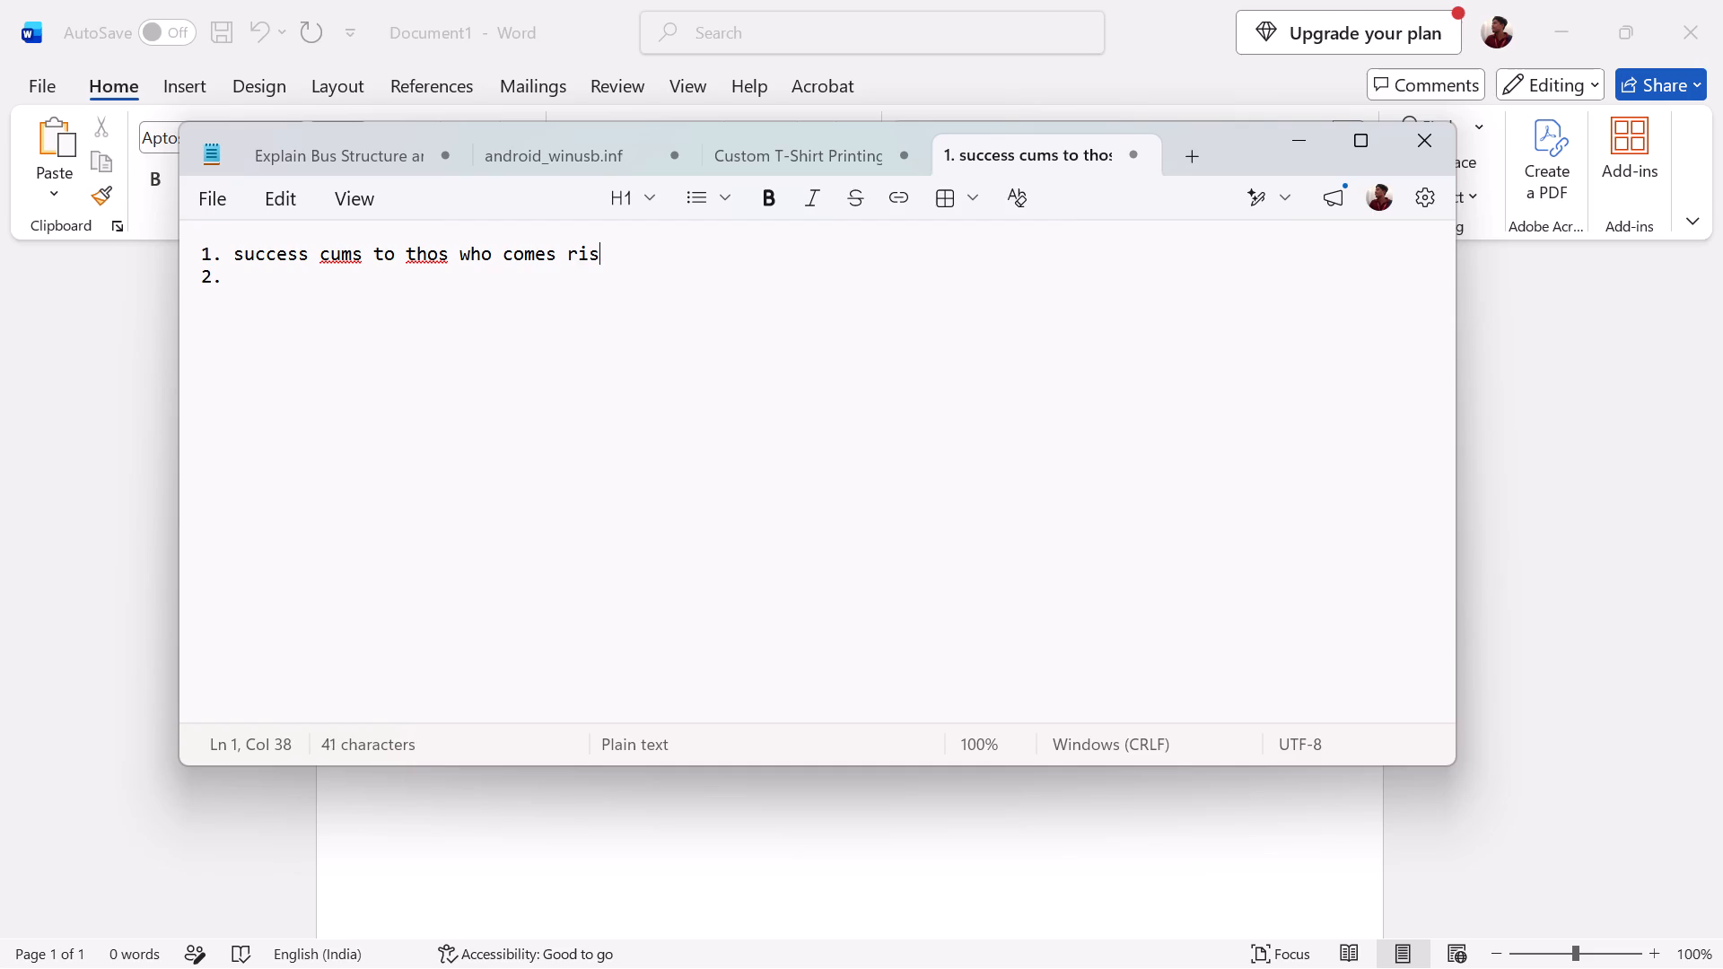
key("k")
Write "is enterpernurship" as the text of line 2.
left_click(346, 284)
type("is")
key("space")
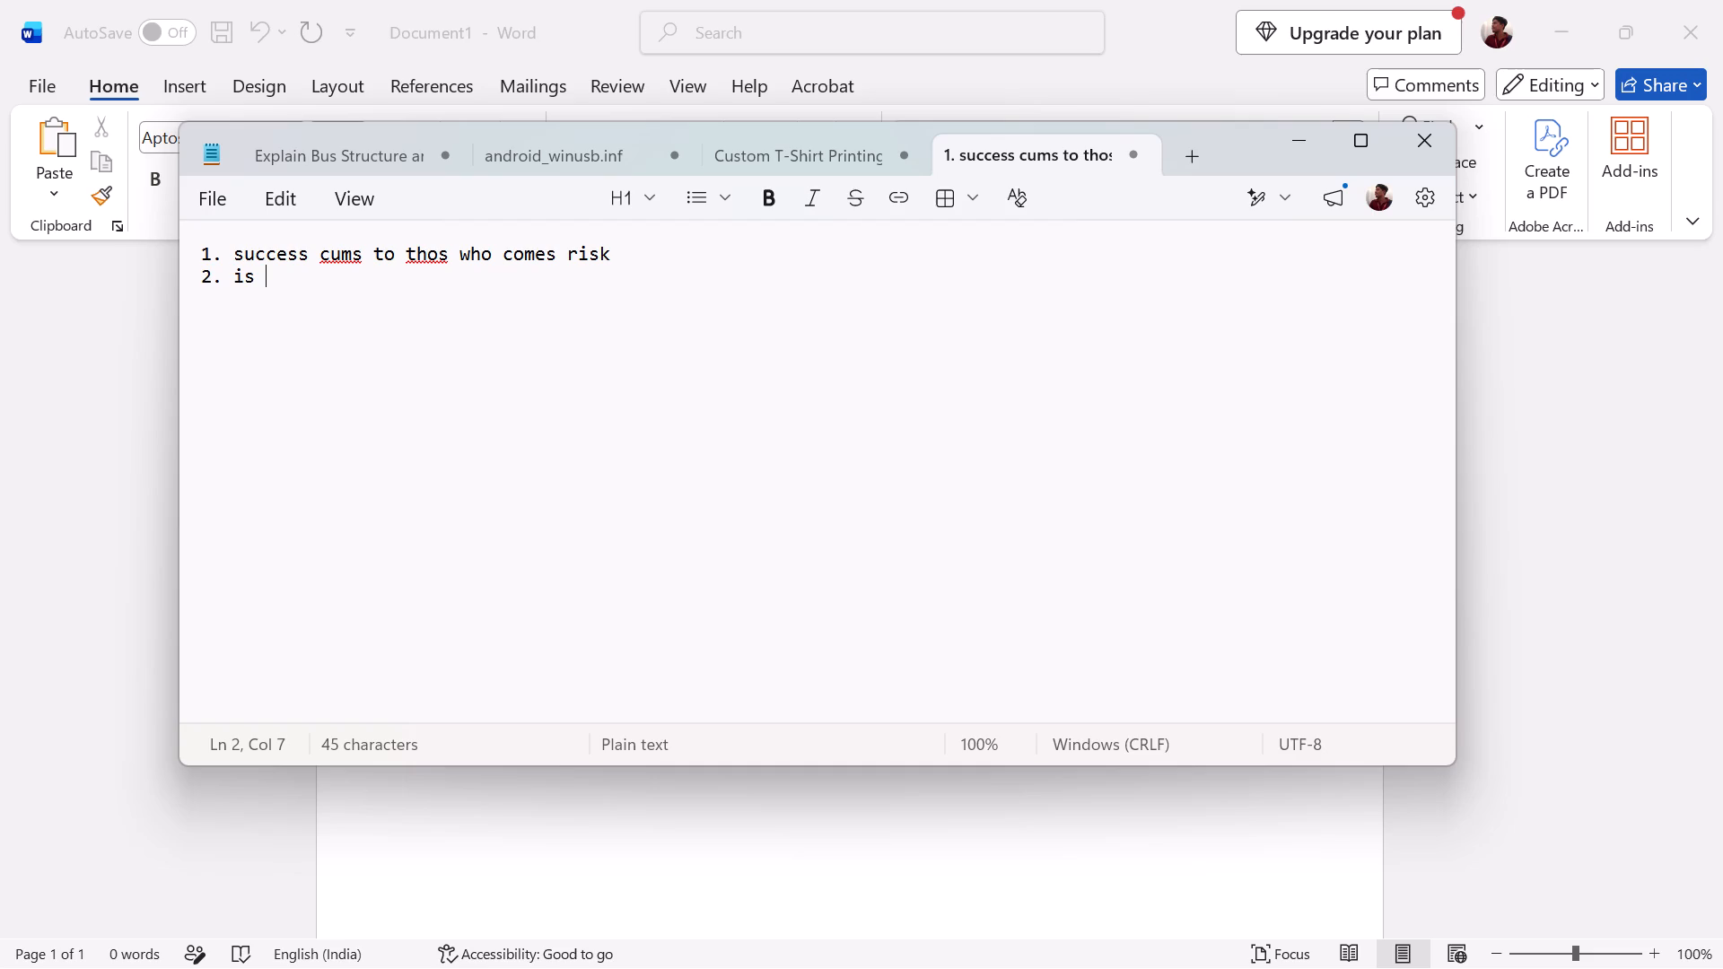
type("en")
type("ter")
type("pernu")
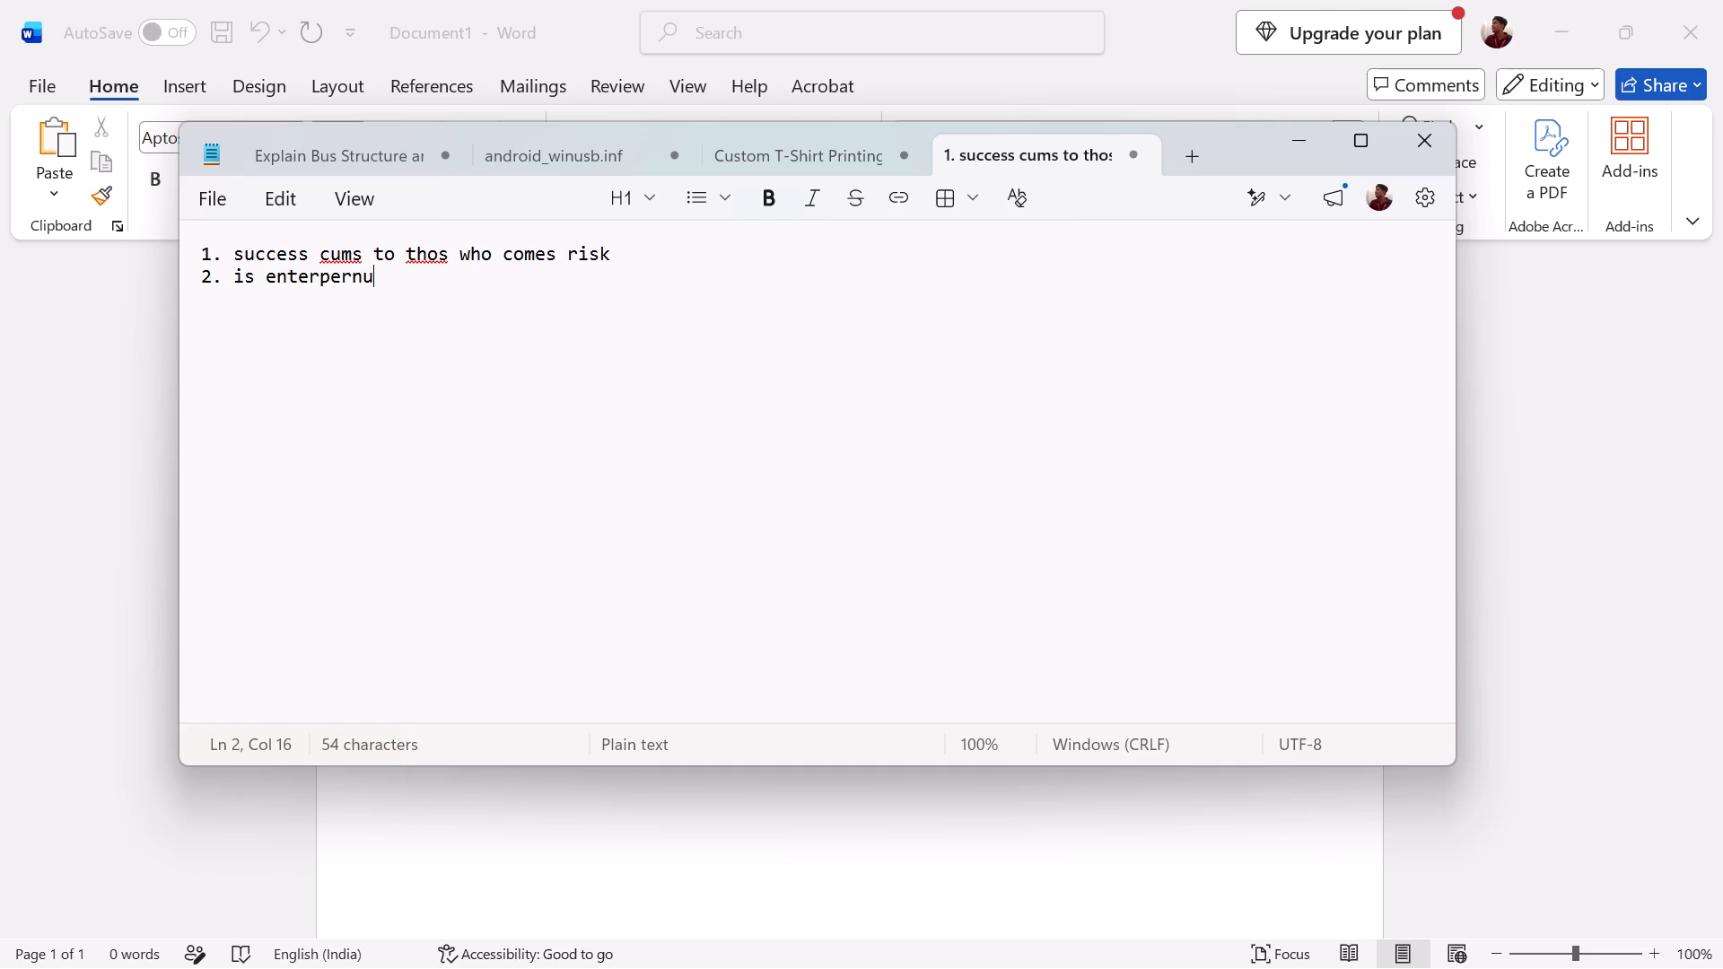
key("r")
type("ship")
Change the ending of the last word in line 2 so that it reads "enterpernueur".
left_click(442, 289)
key("BackSpace")
key("BackSpace")
key("BackSpace")
key("BackSpace")
key("BackSpace")
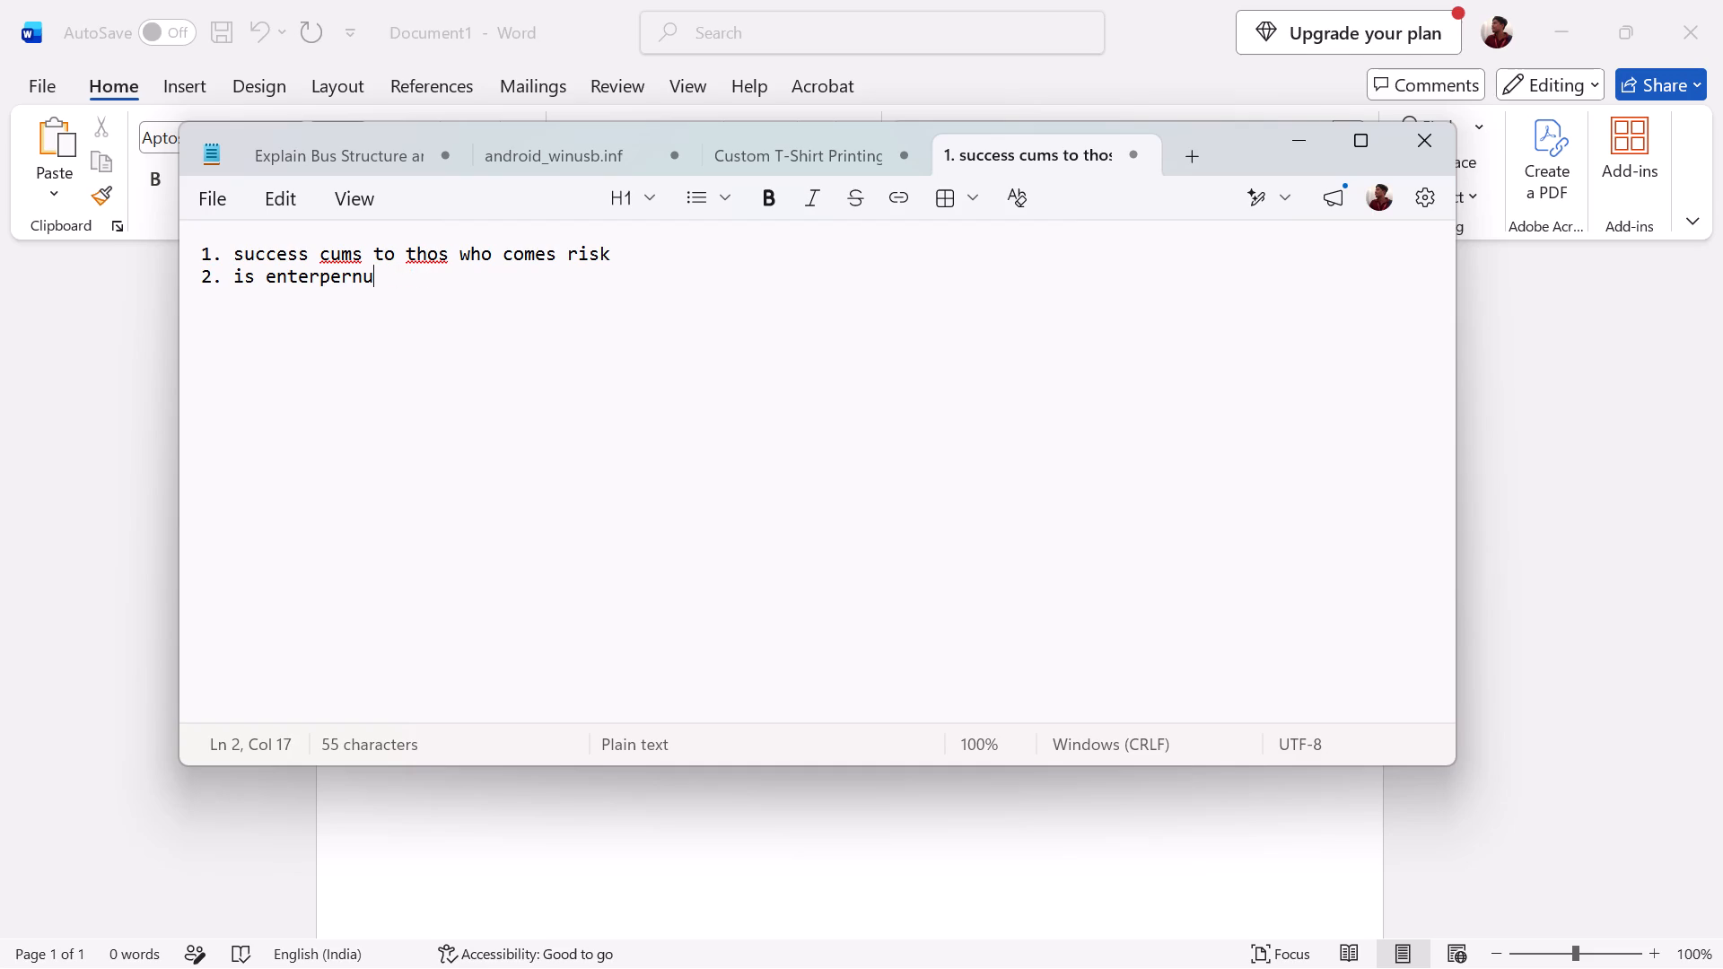
key("e")
type("ur")
Continue line 2 after "enterpernueur" with the words "batter than 9to5 job".
key("space")
type("batter the")
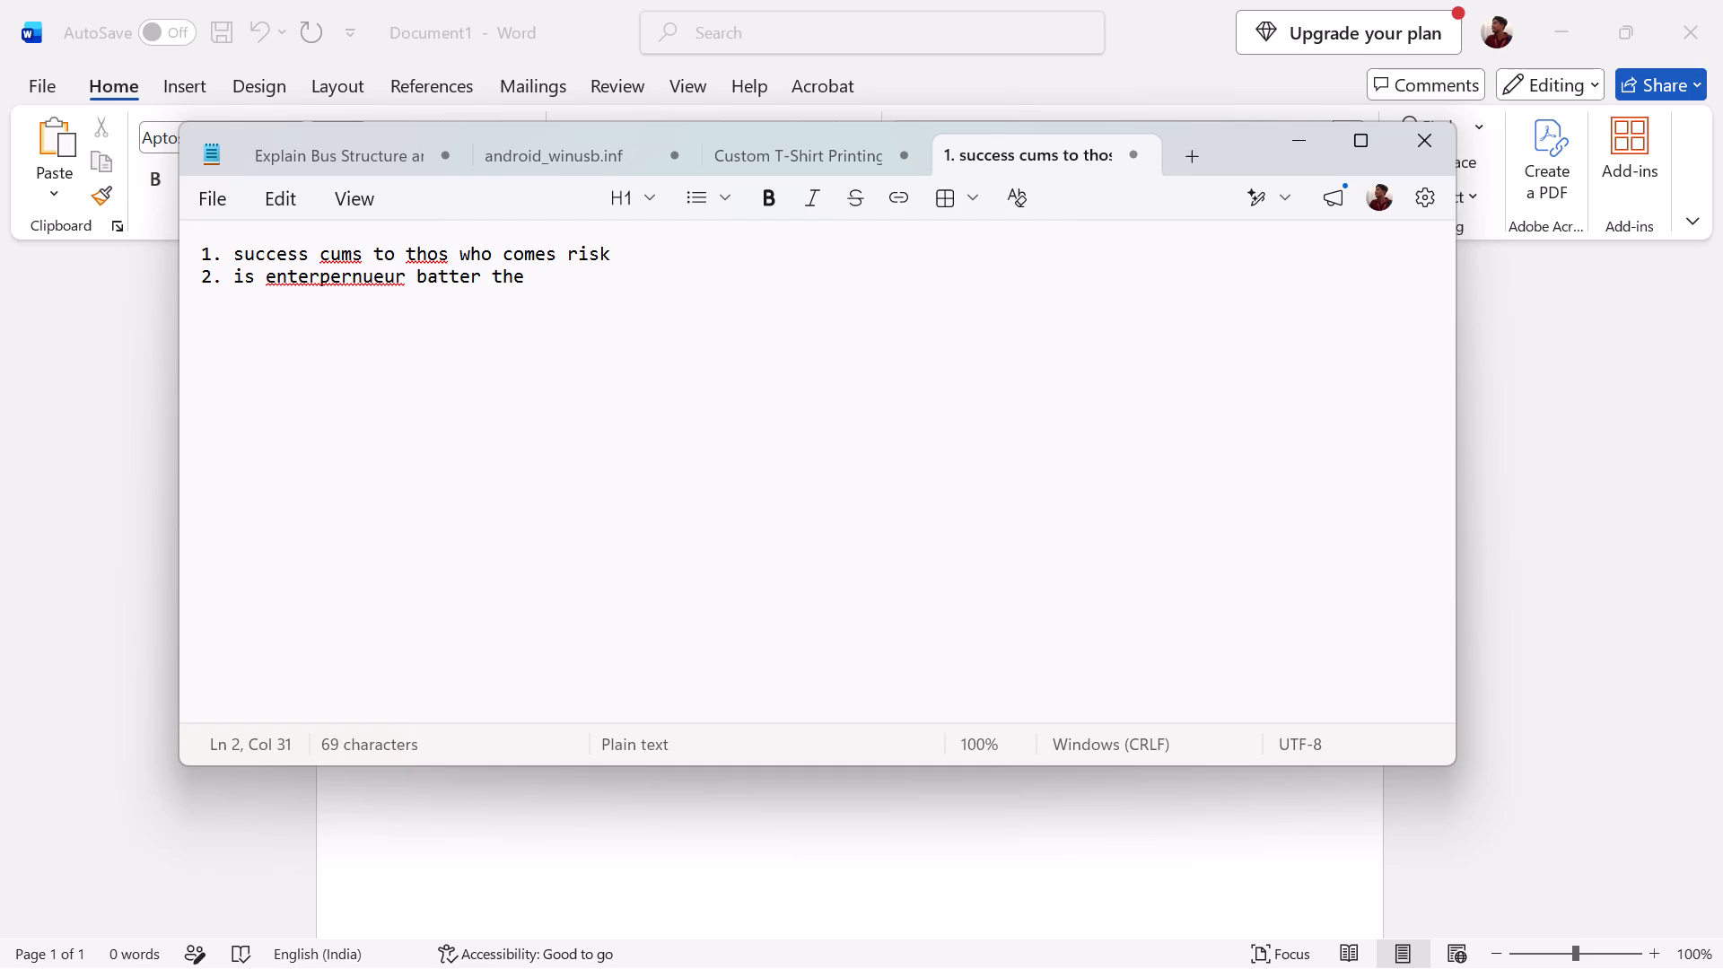
key("BackSpace")
type("an")
key("space")
key("9")
type("to")
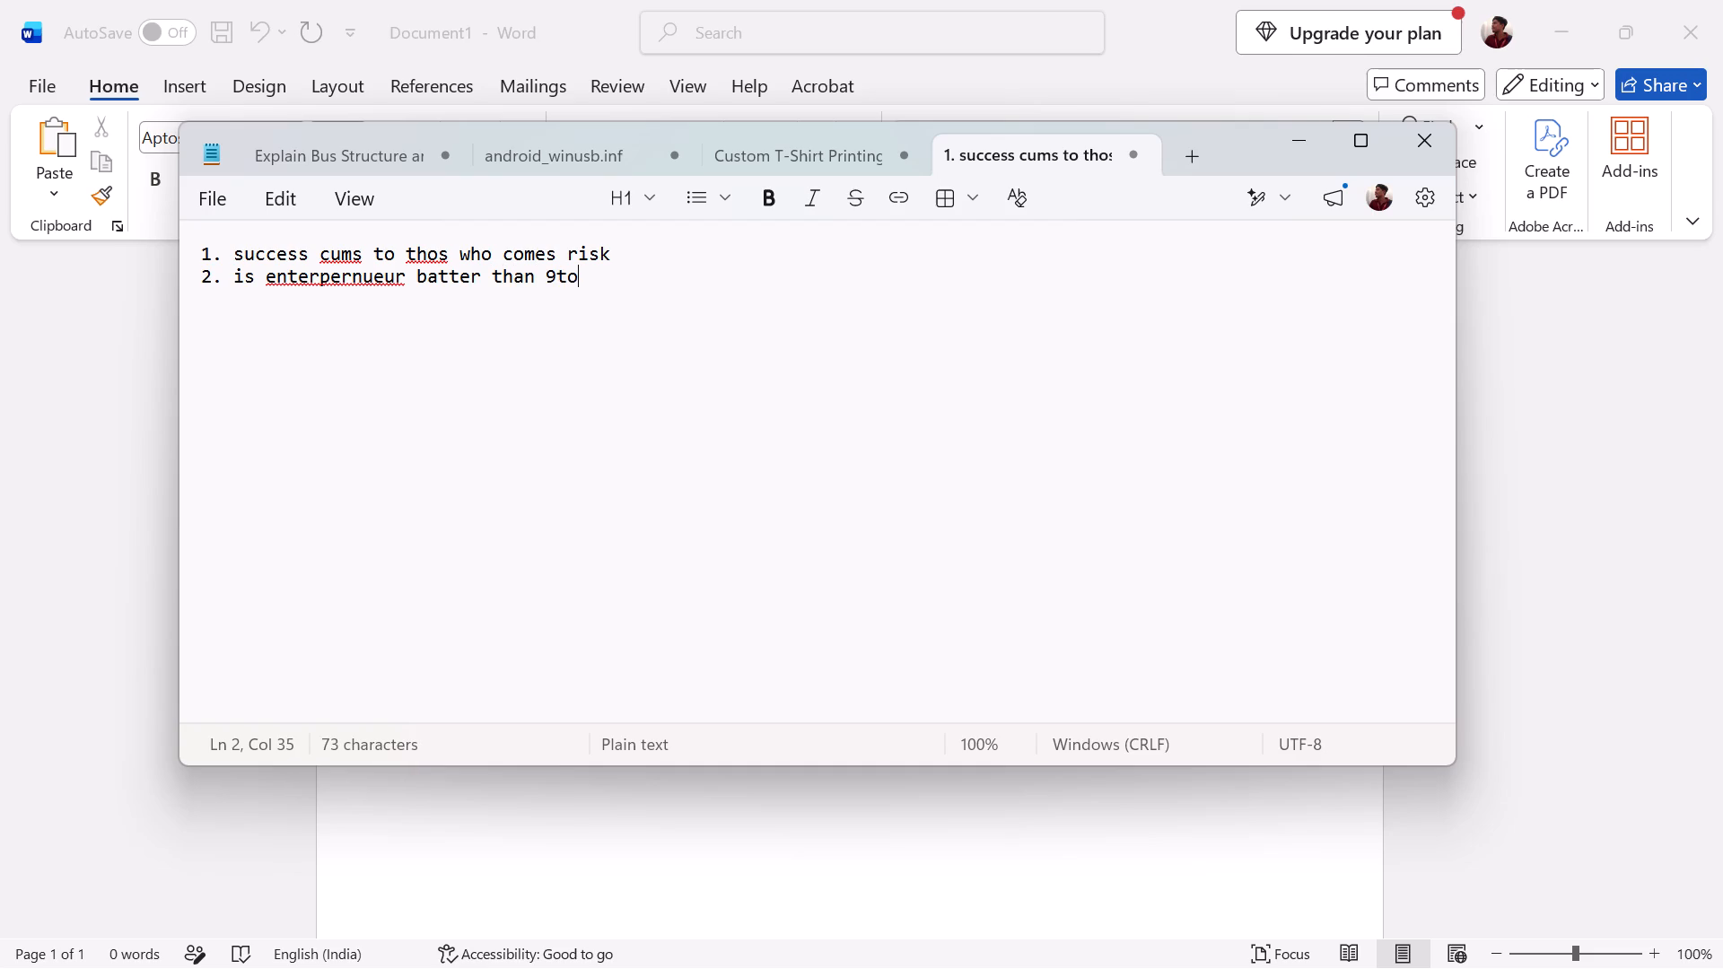
type("5")
key("space")
type("job")
key("space")
Start a third line numbered "3." below line 2.
key("Return")
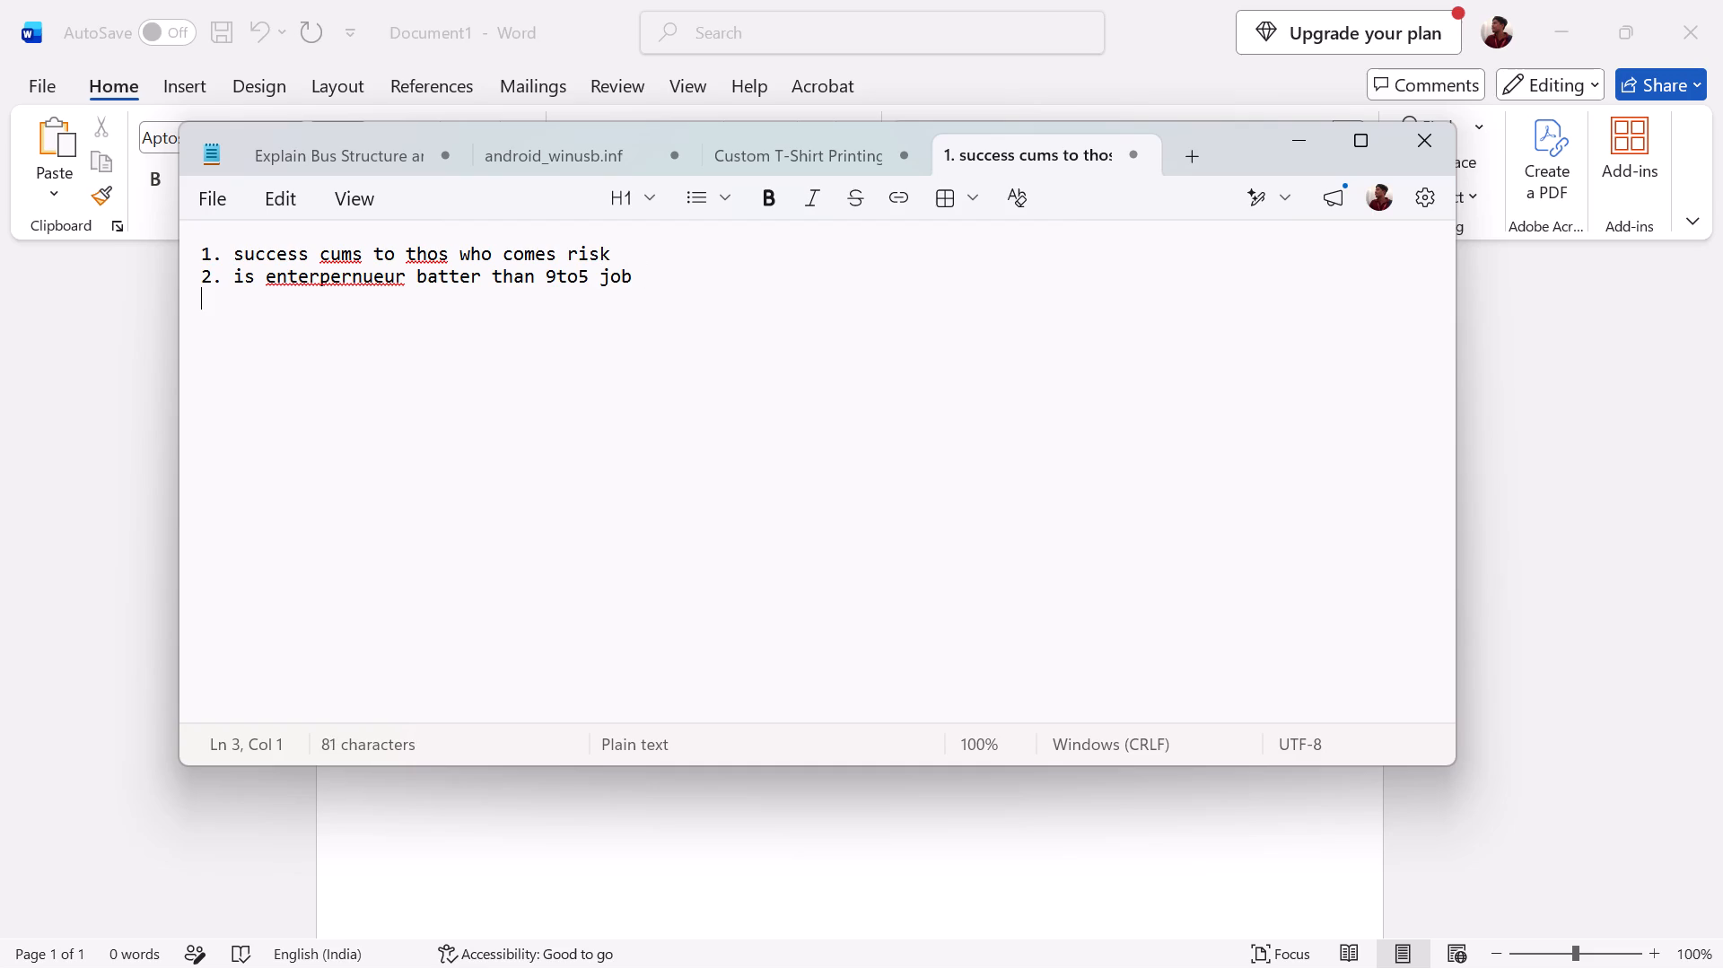
type("3.")
key("space")
key("space")
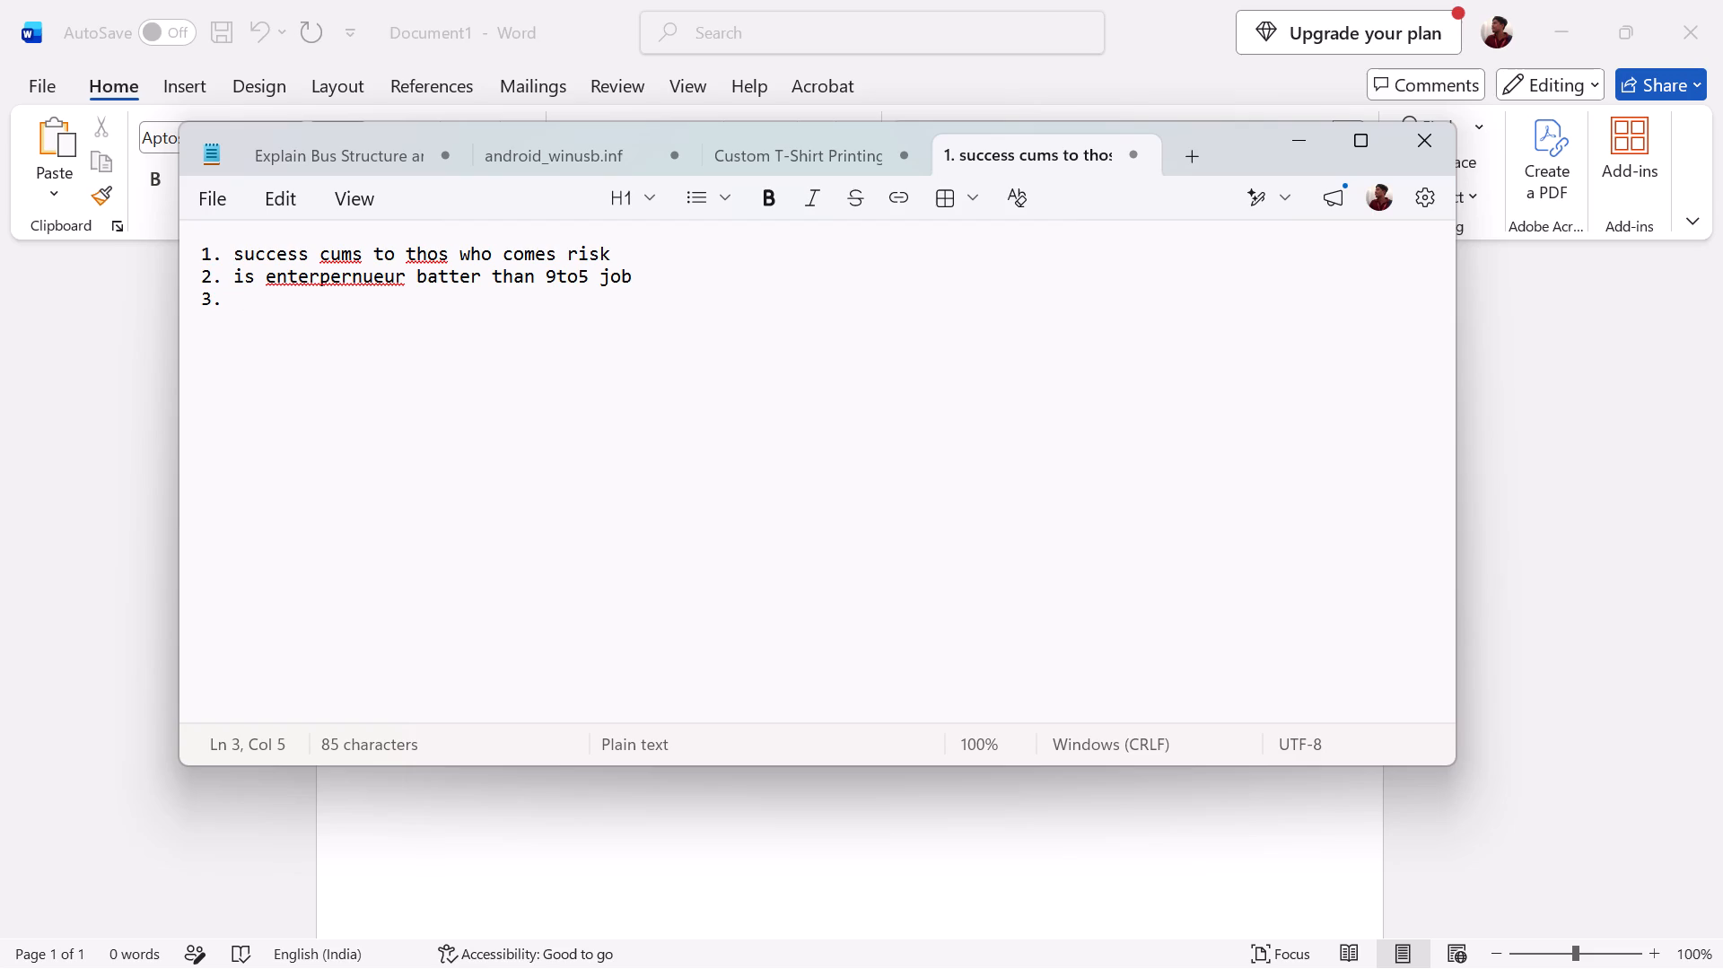
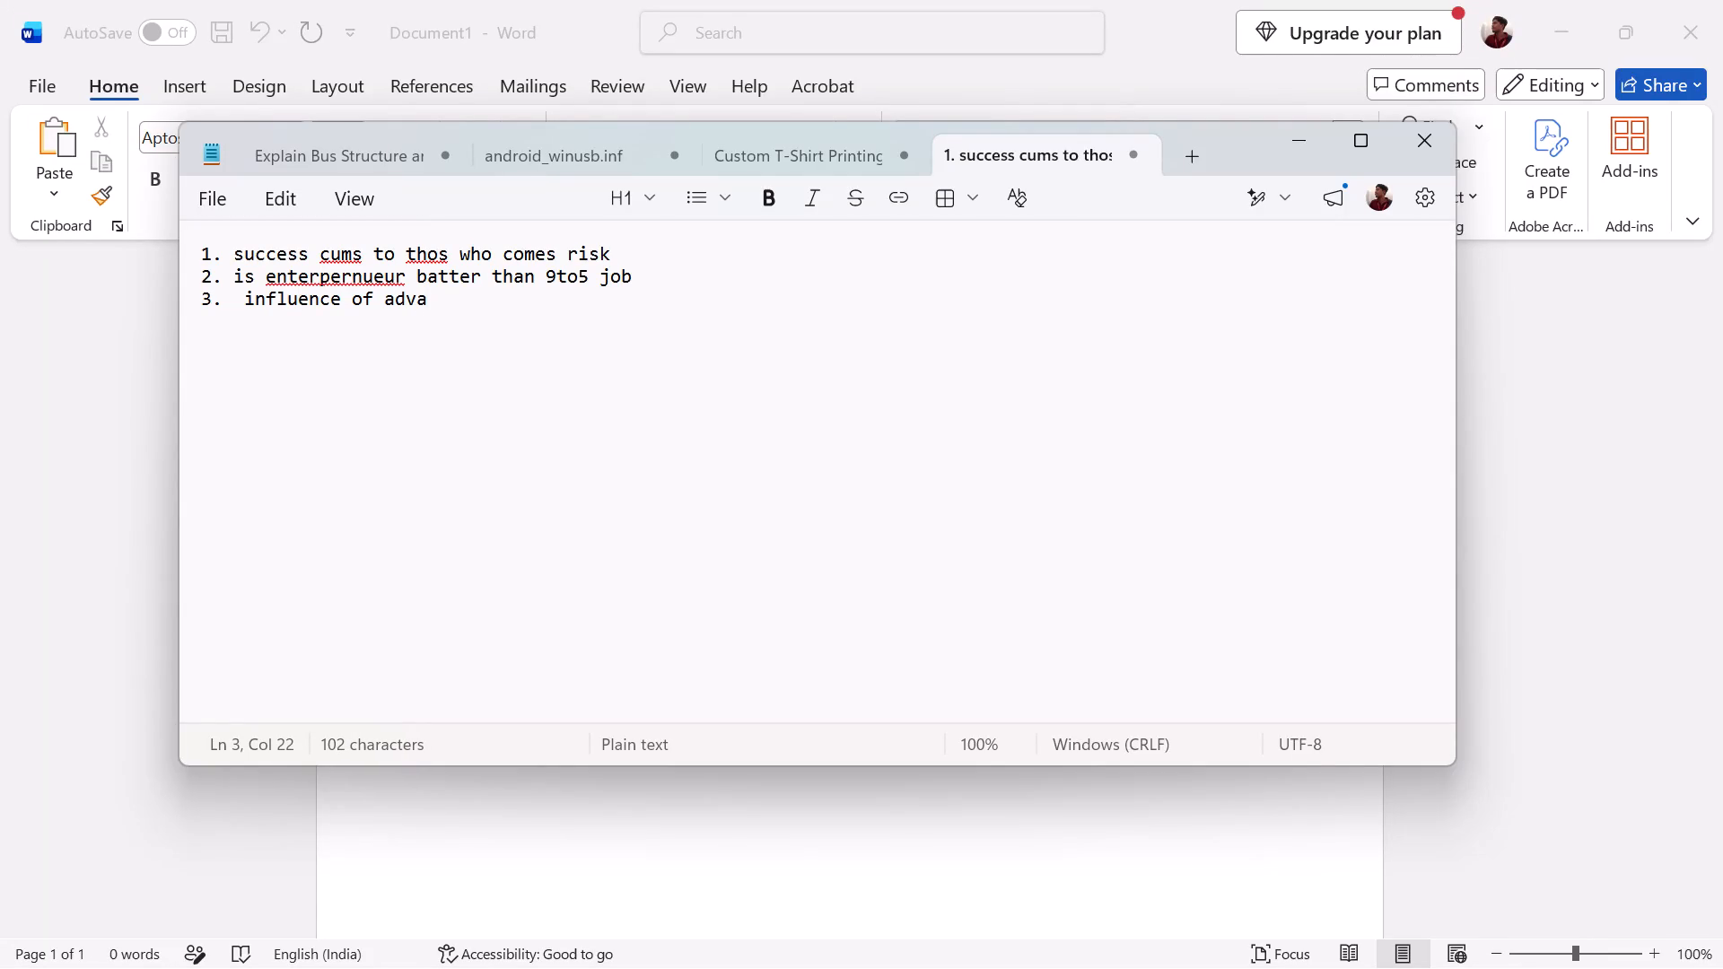
Complete the unfinished last word of line 3 so that it reads "advaticement".
type("tice")
type("ment")
key("space")
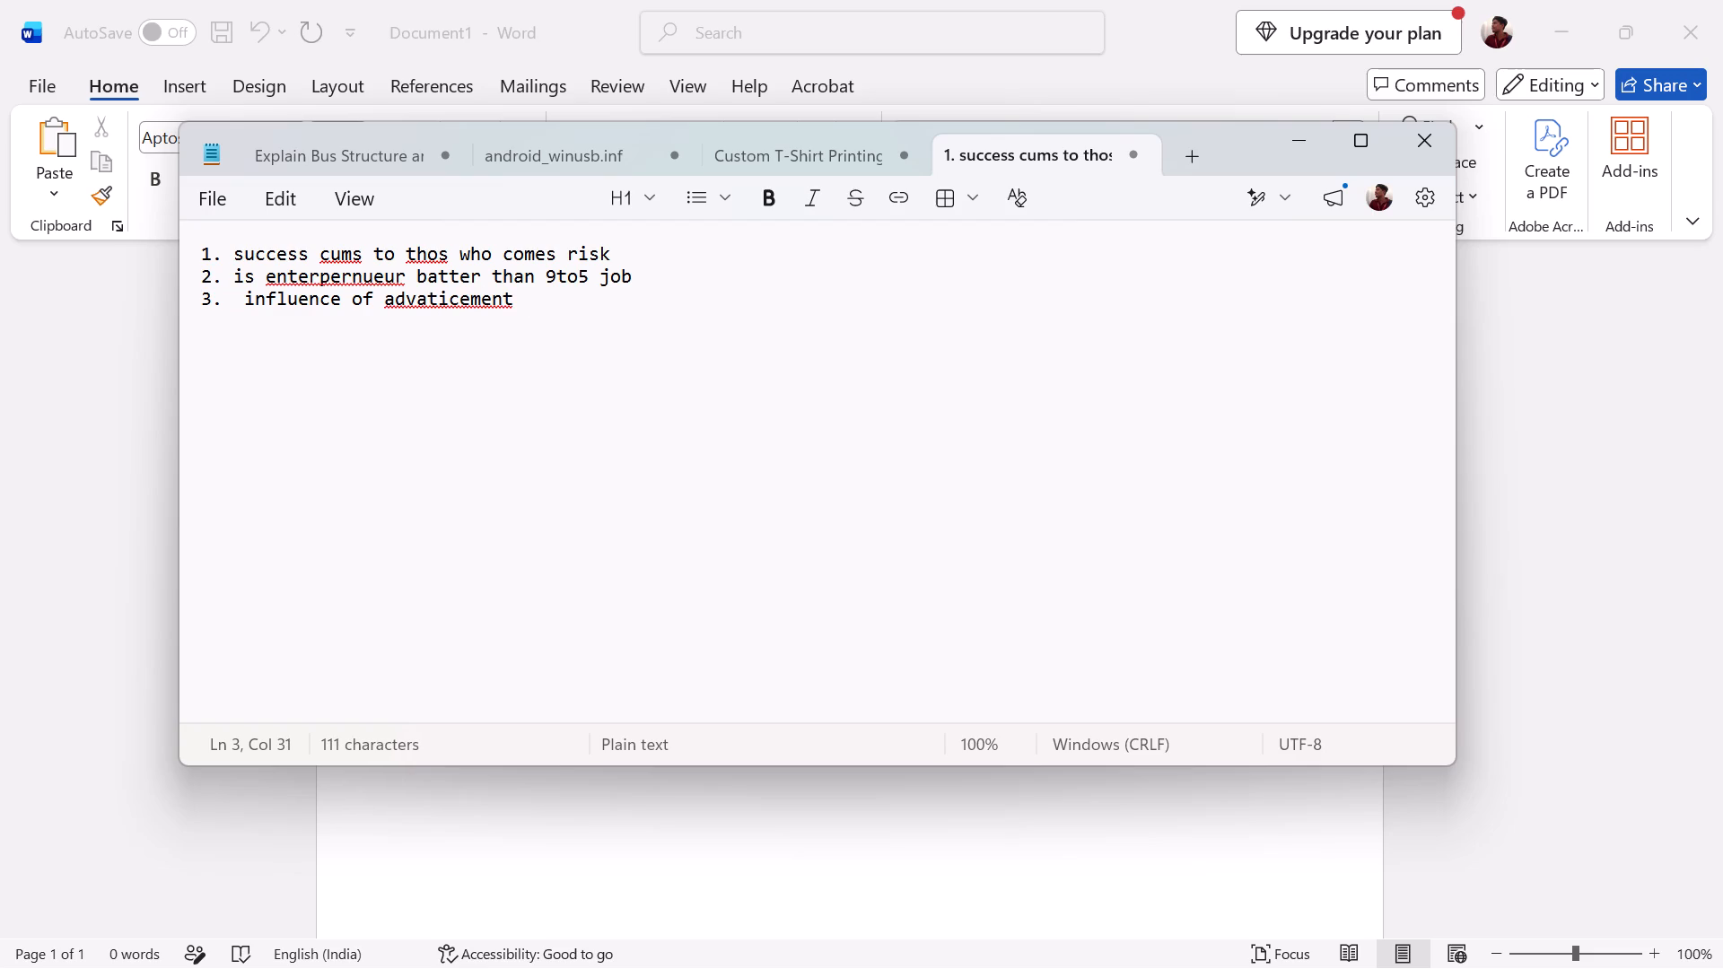
Continue line 3 after "advaticement" with the words "of cumsure behaver".
type("of cim")
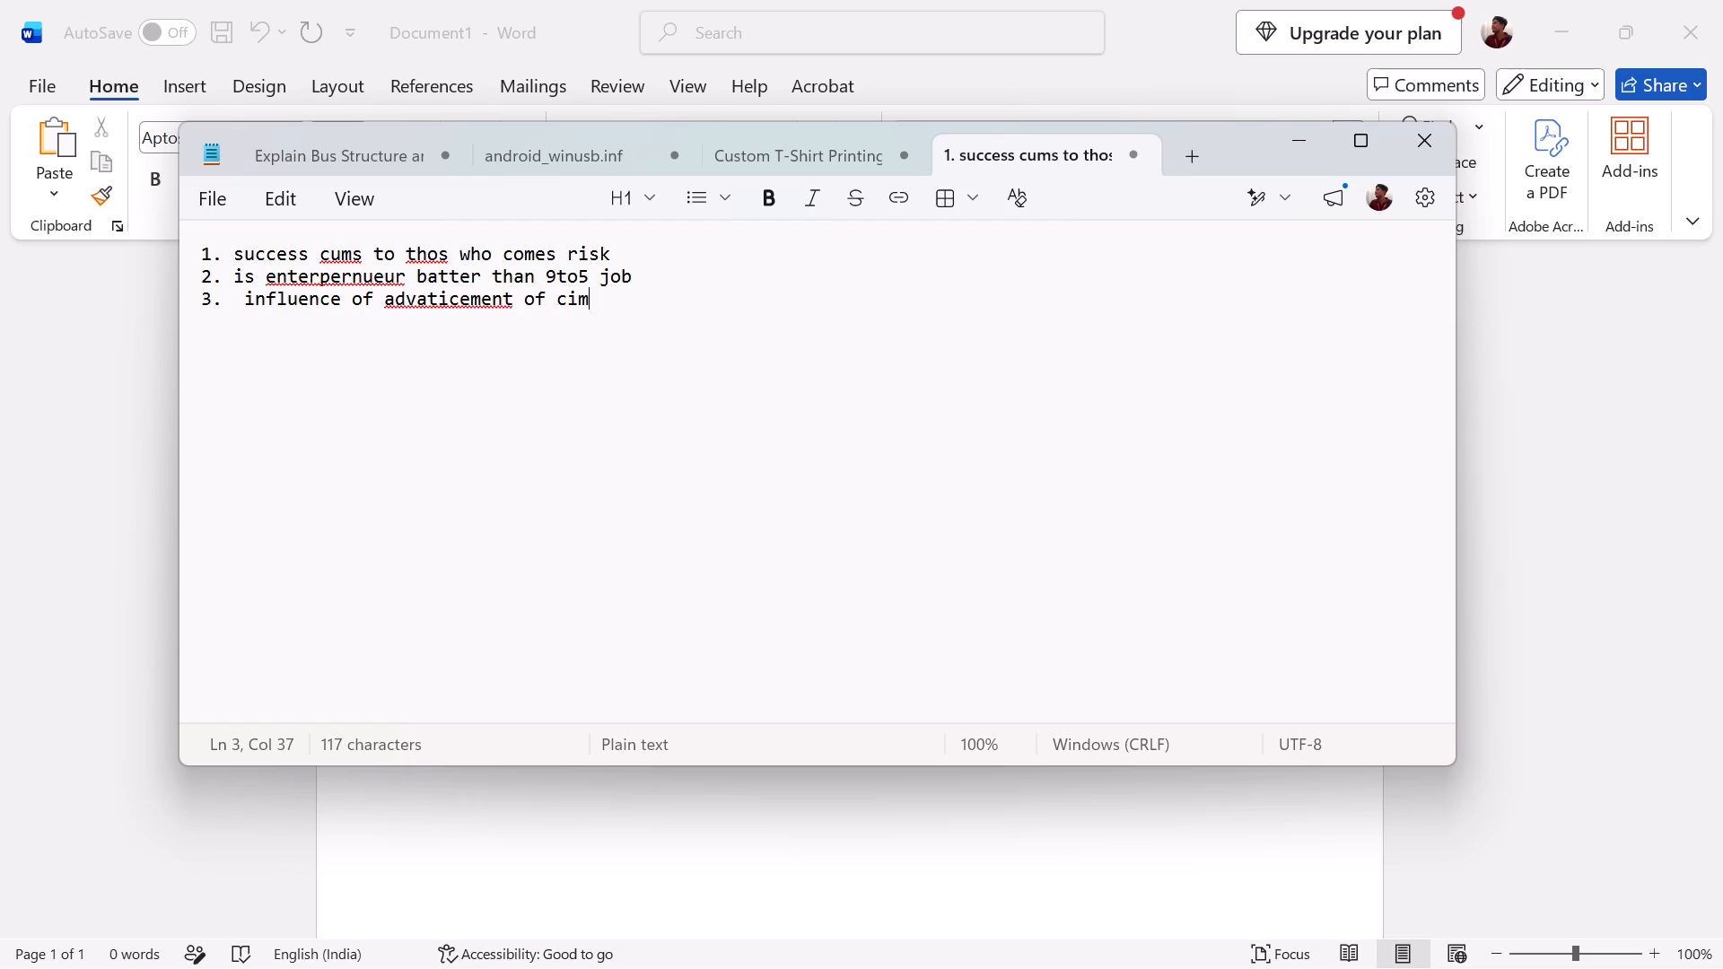
type("siur")
key("BackSpace")
key("BackSpace")
key("BackSpace")
key("BackSpace")
key("BackSpace")
key("BackSpace")
type("um")
type("sure")
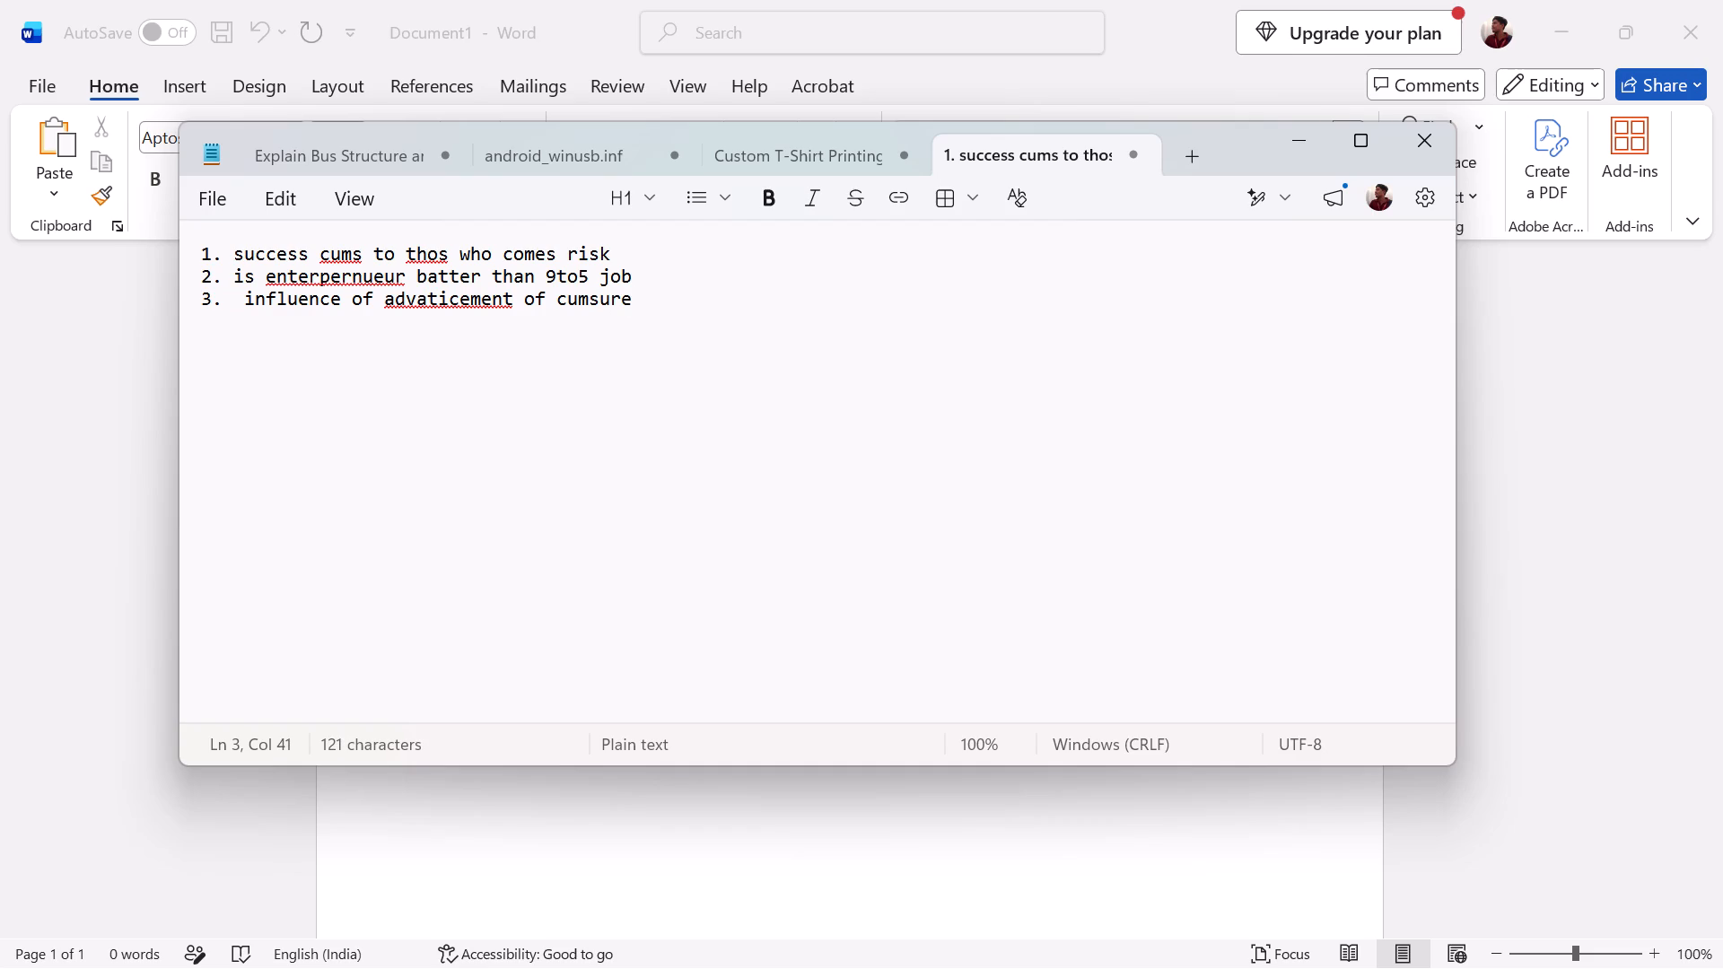
key("space")
type("be")
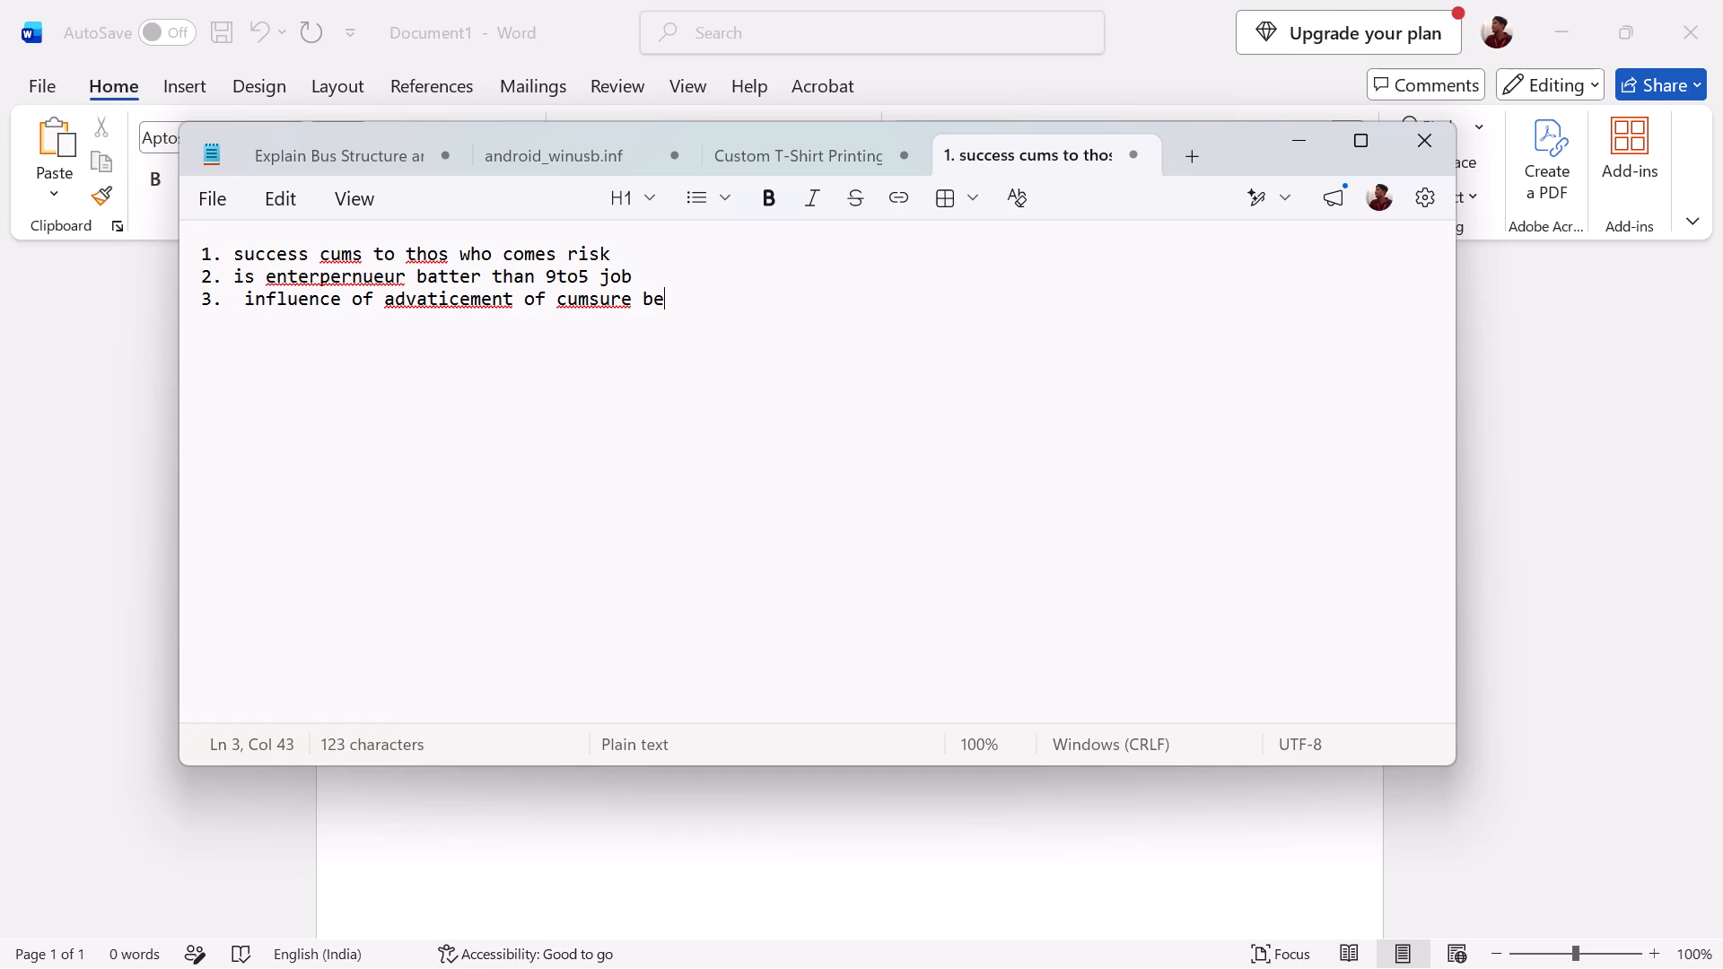
type("haver")
key("space")
Start a fourth line numbered "4." below line 3.
key("Return")
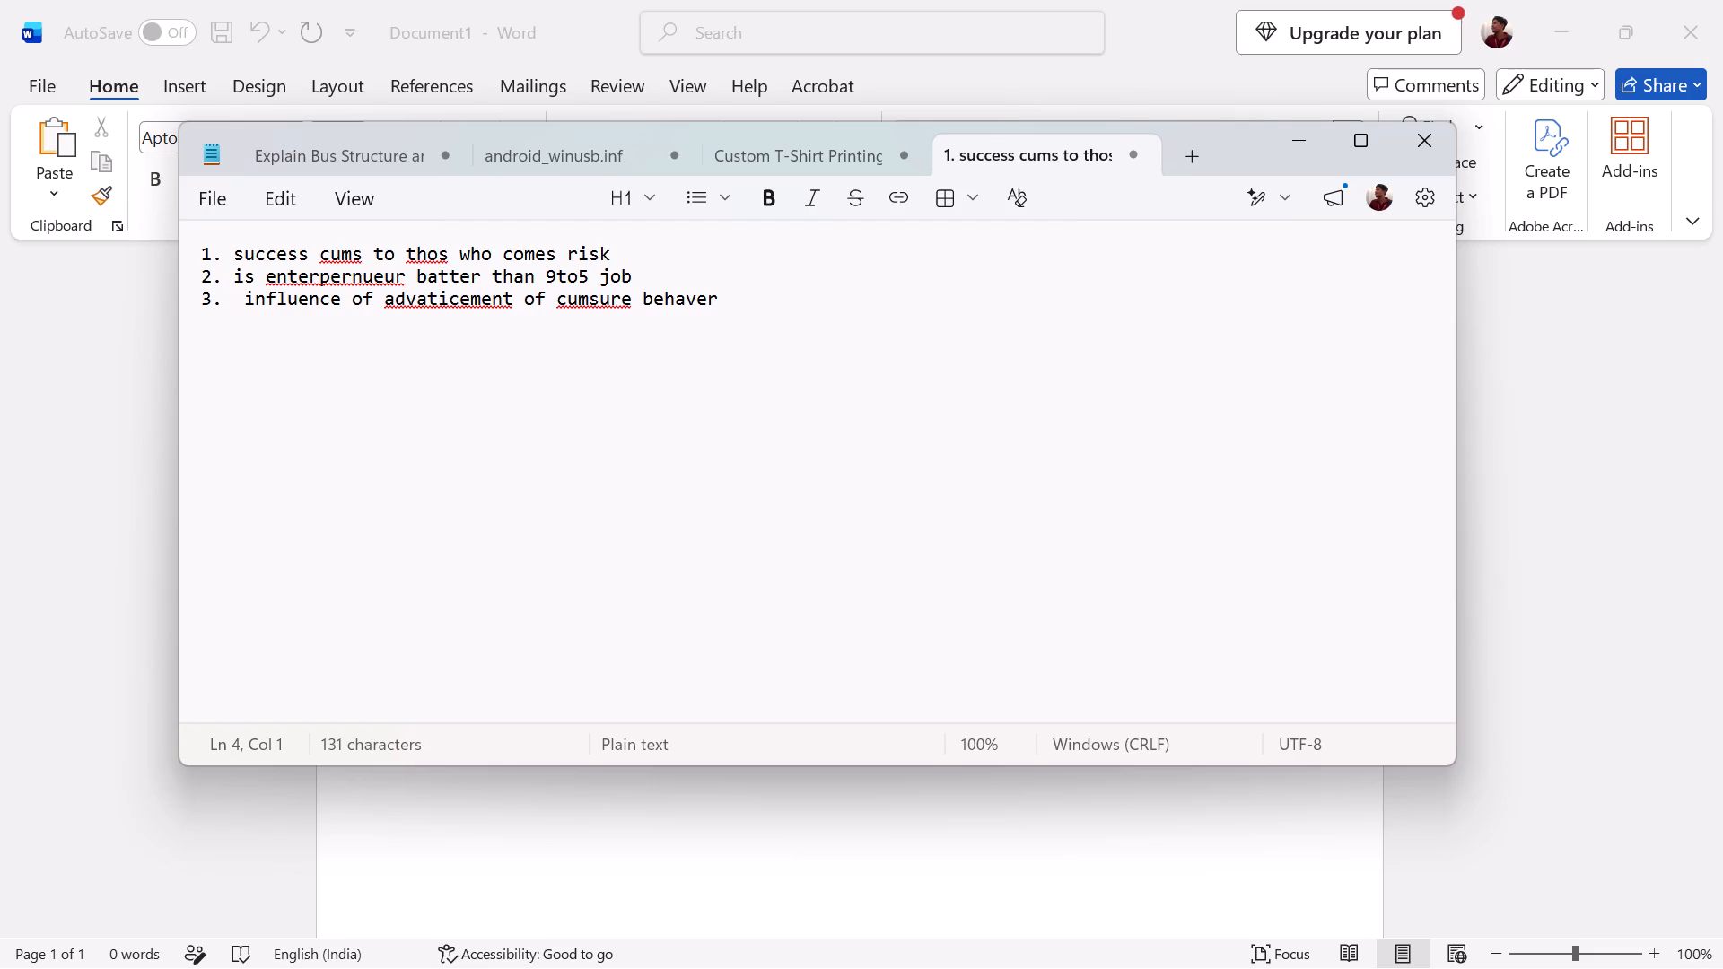
key("4")
key("period")
key("space")
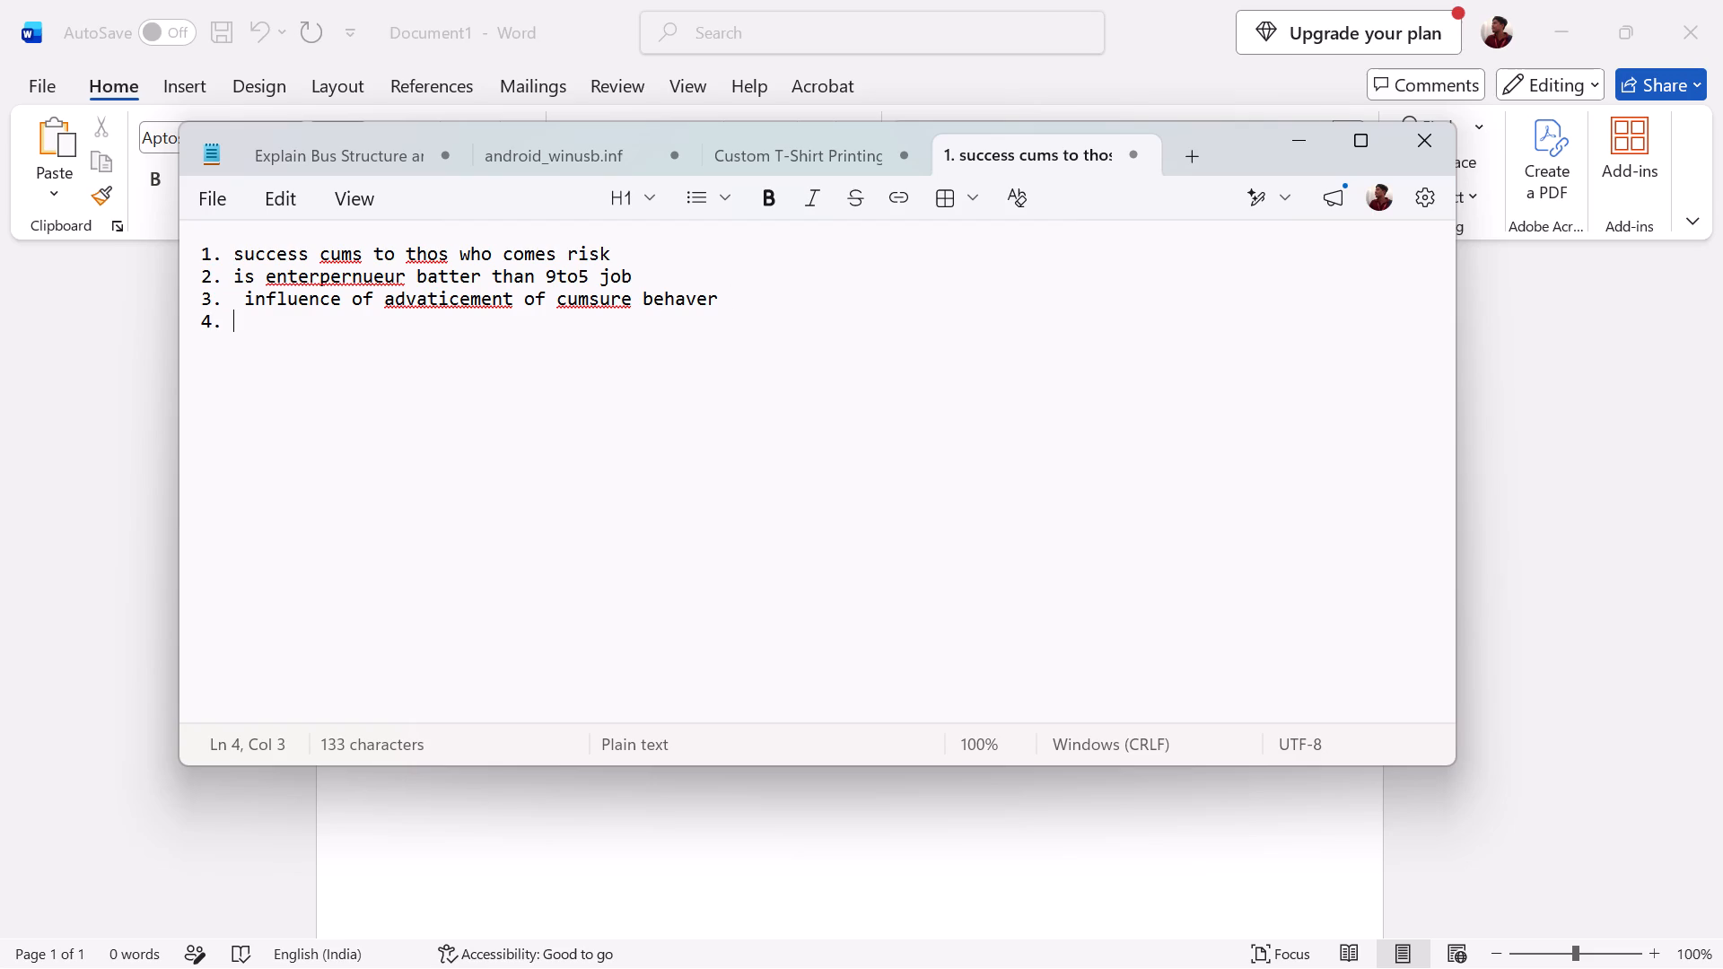
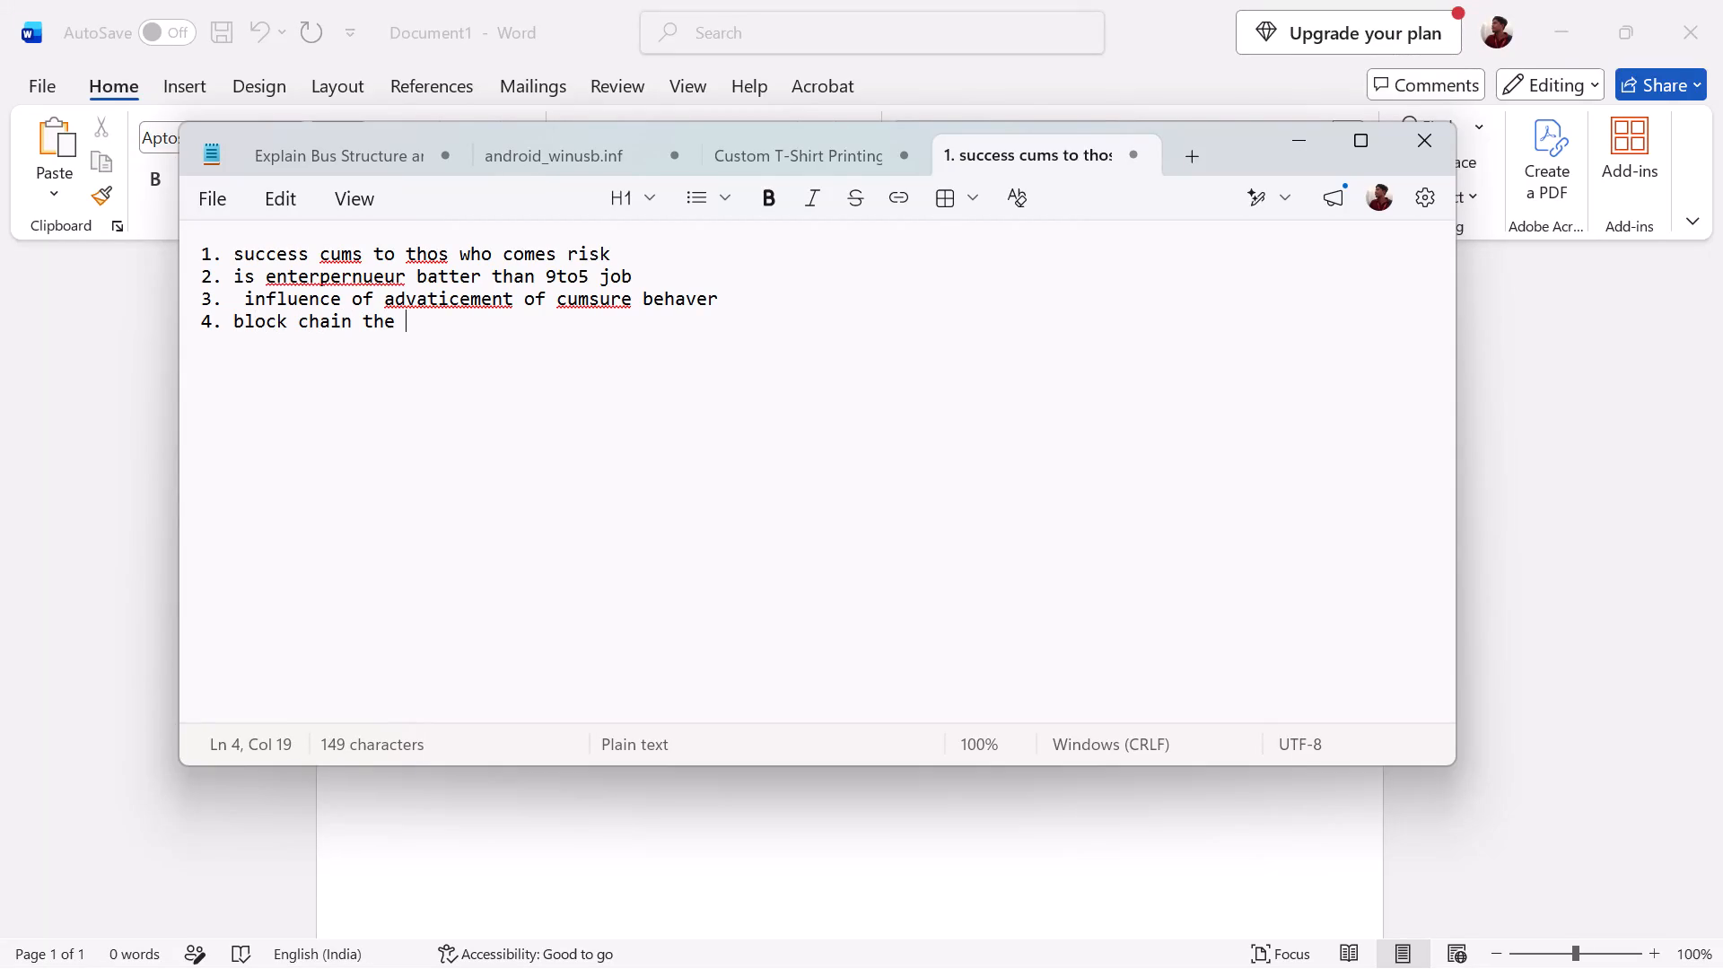
Continue line 4 after "block chain the" with the words "future of finactional tranactions".
type("fut")
type("uare")
key("space")
key("space")
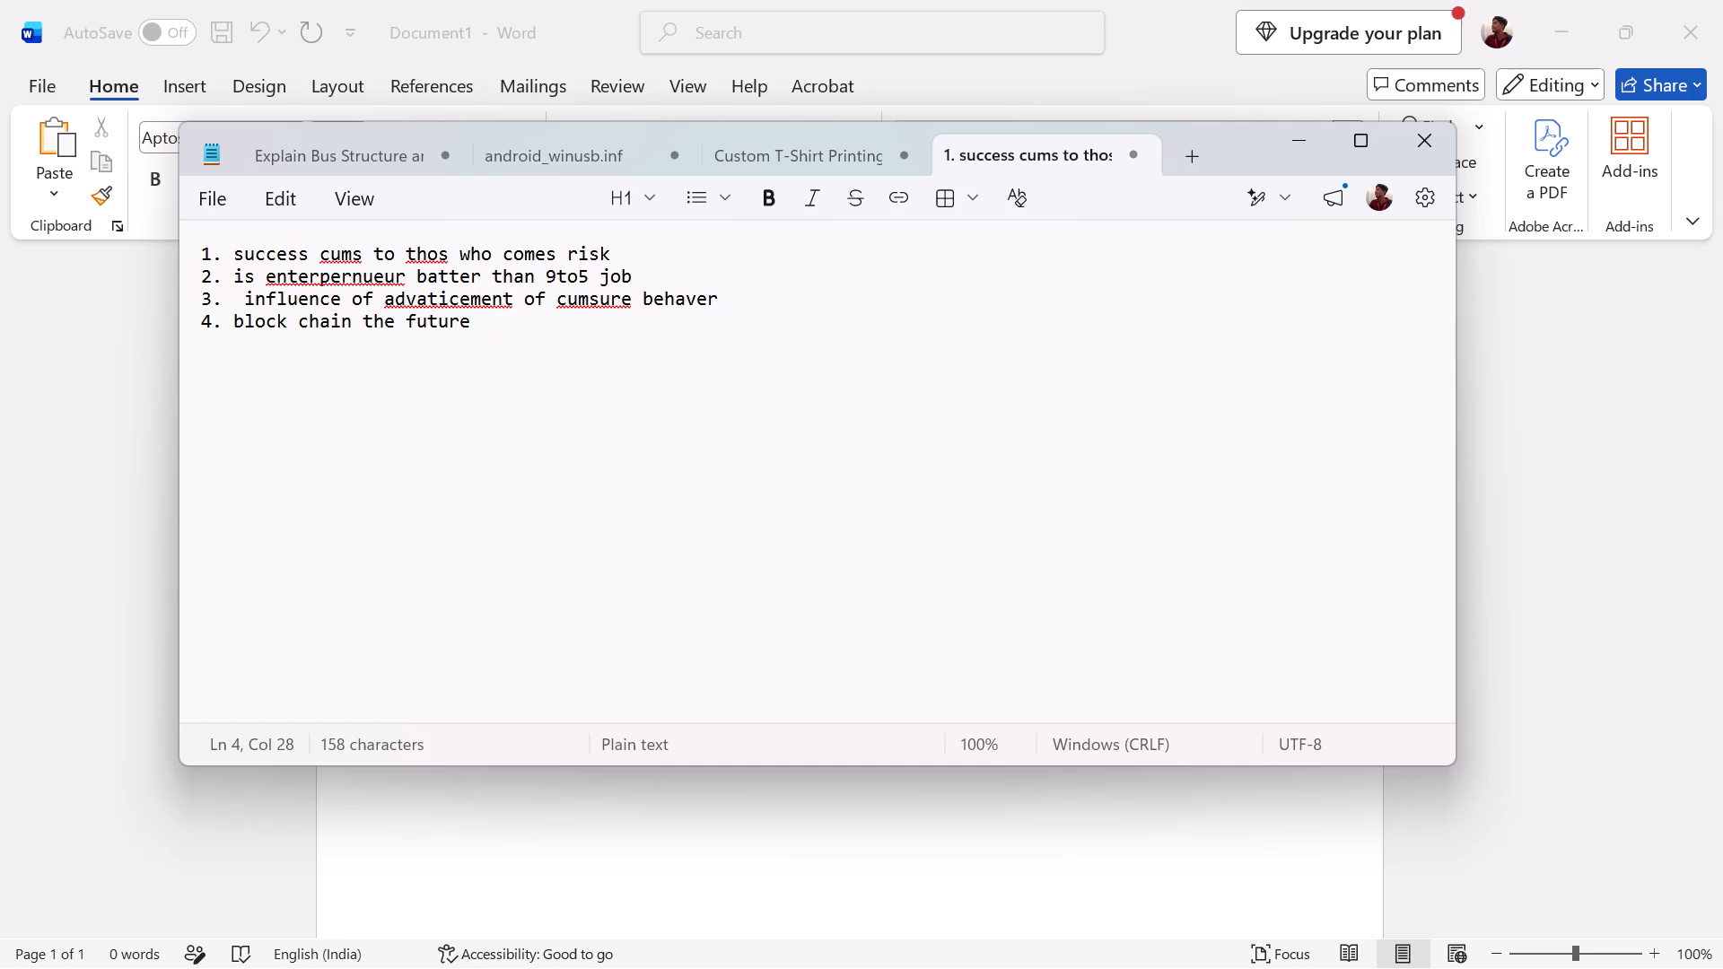
type("of")
key("space")
type("fina")
type("ctional")
key("space")
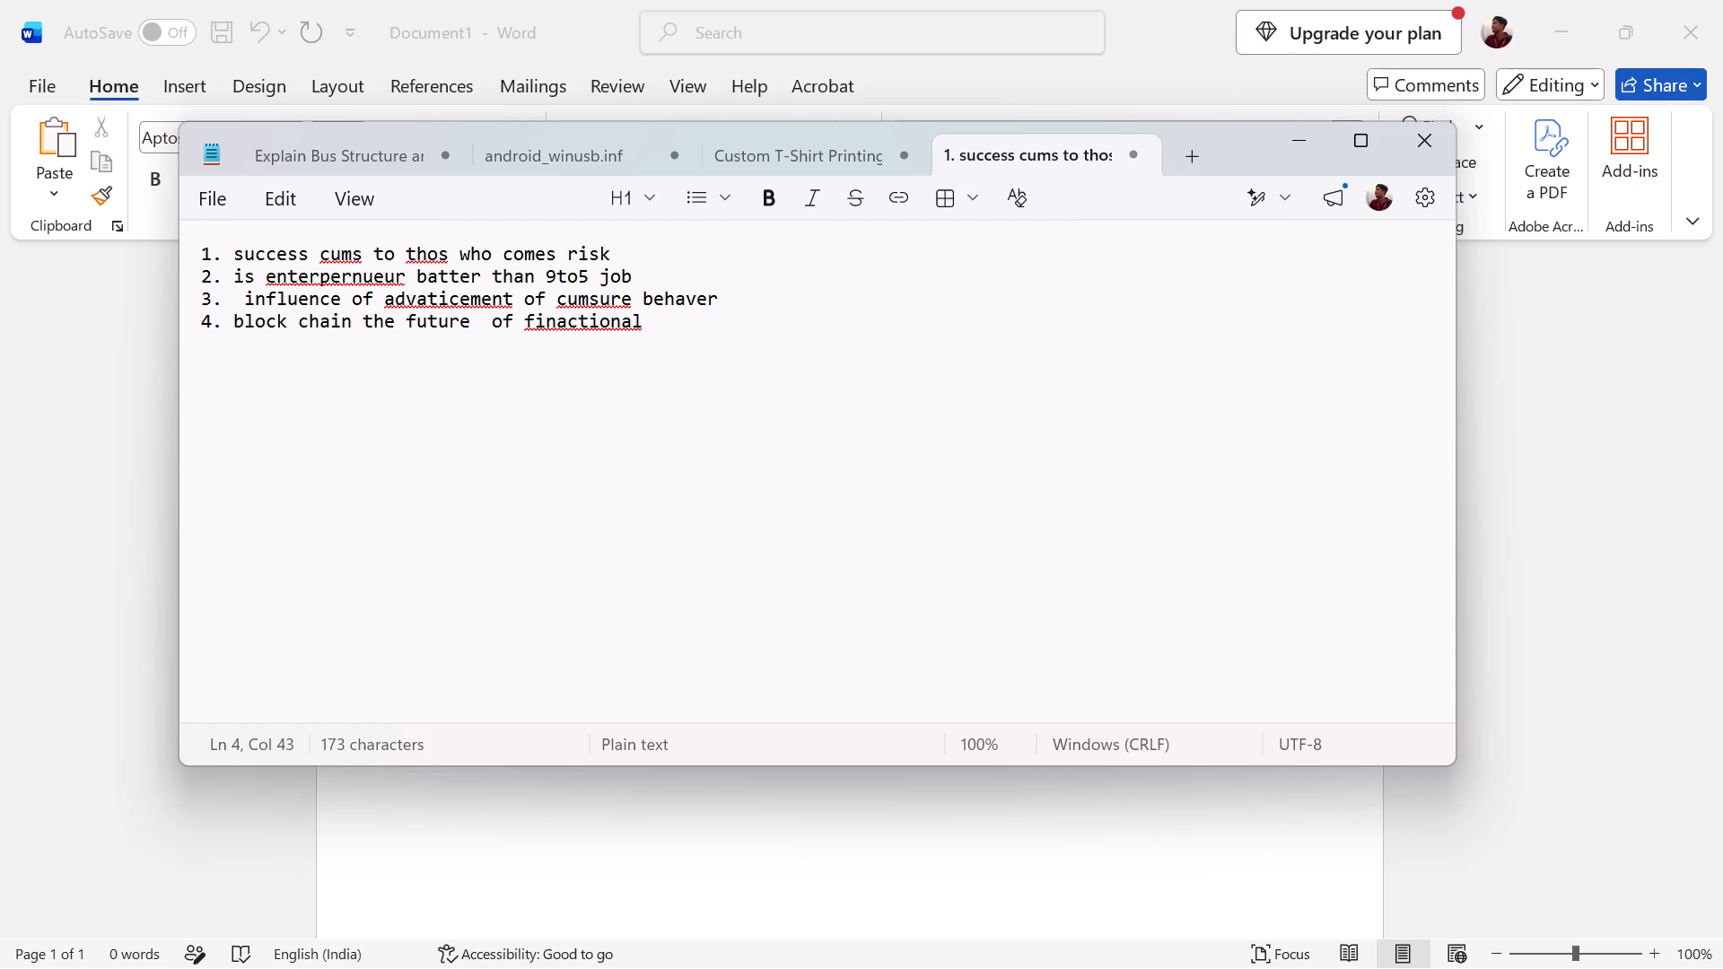
type("tranactio")
type("ns")
Add a fifth line below line 4 reading "5. is coding and new netressy".
key("Return")
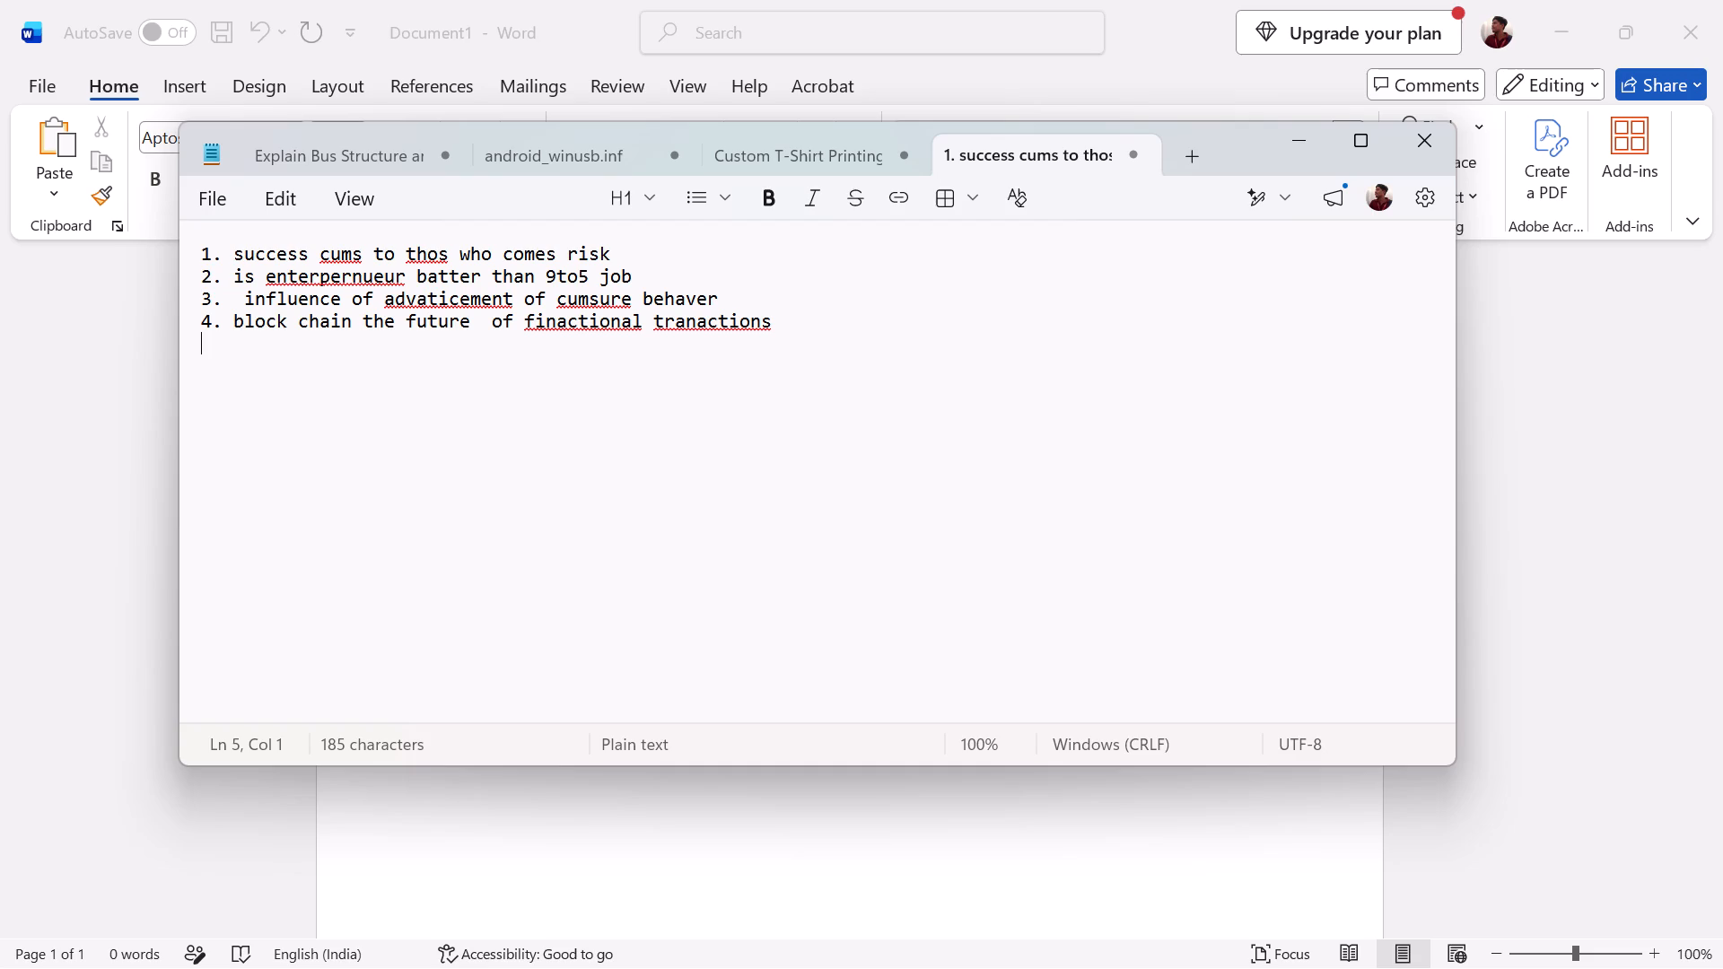
key("5")
type(".")
key("space")
type("is")
key("space")
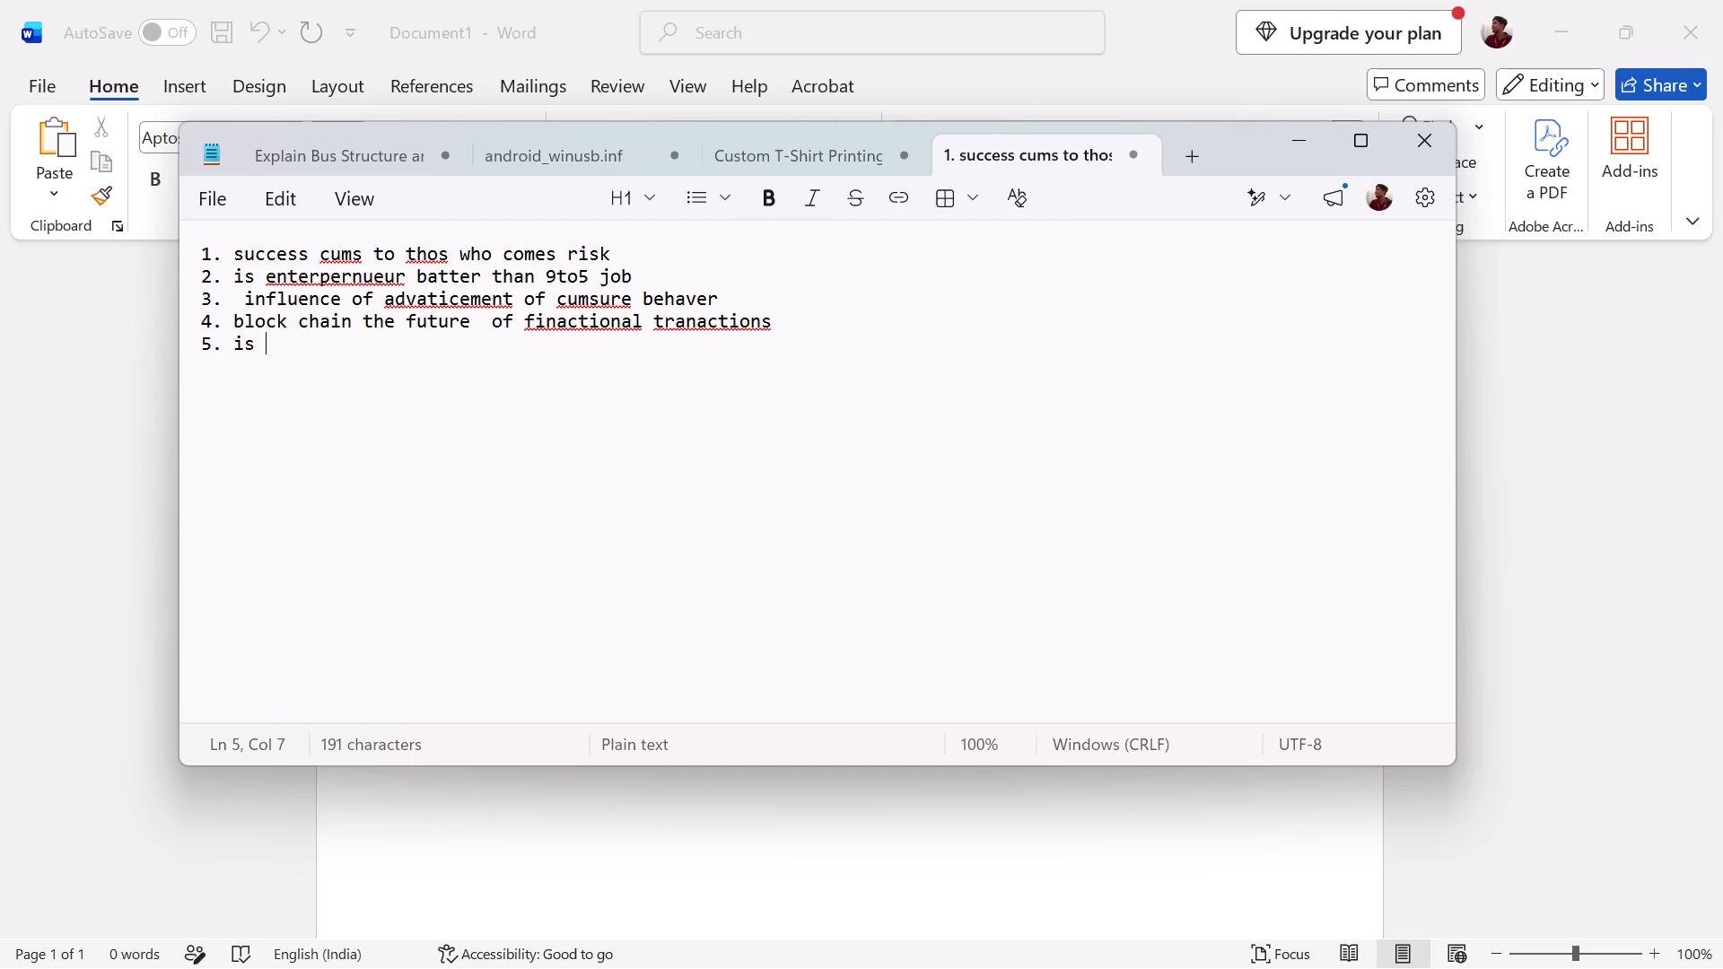
type("coding")
key("space")
type("and")
key("space")
type("new")
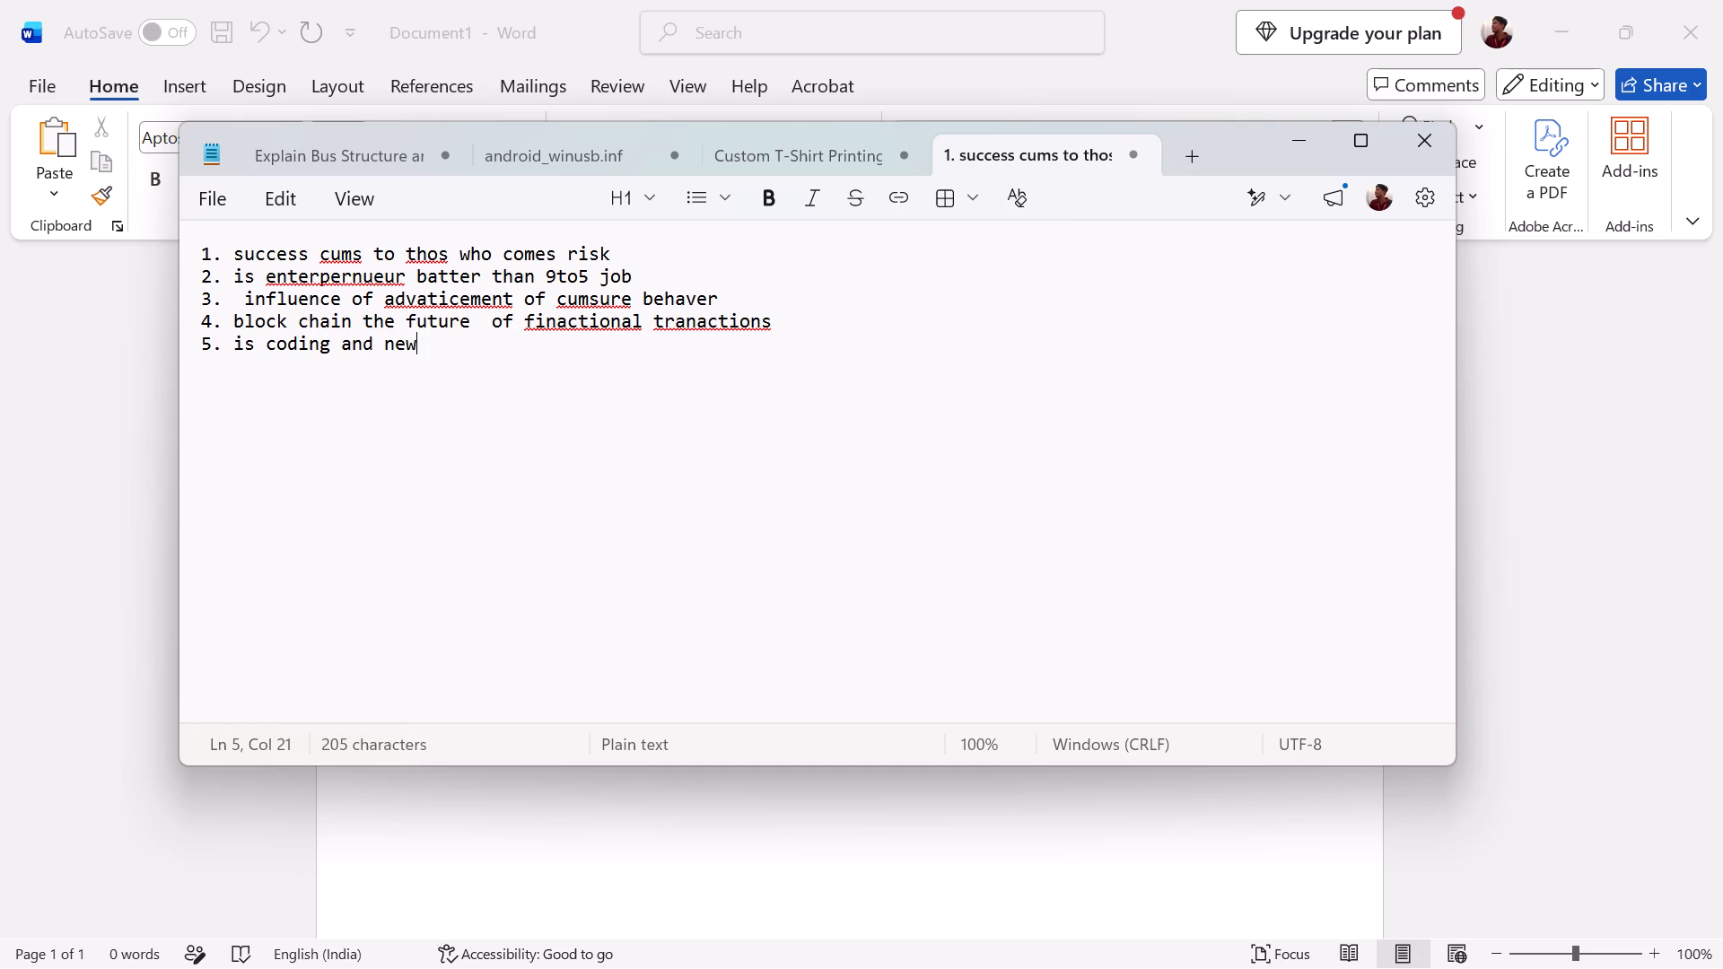
key("space")
type("ne")
type("tress")
key("y")
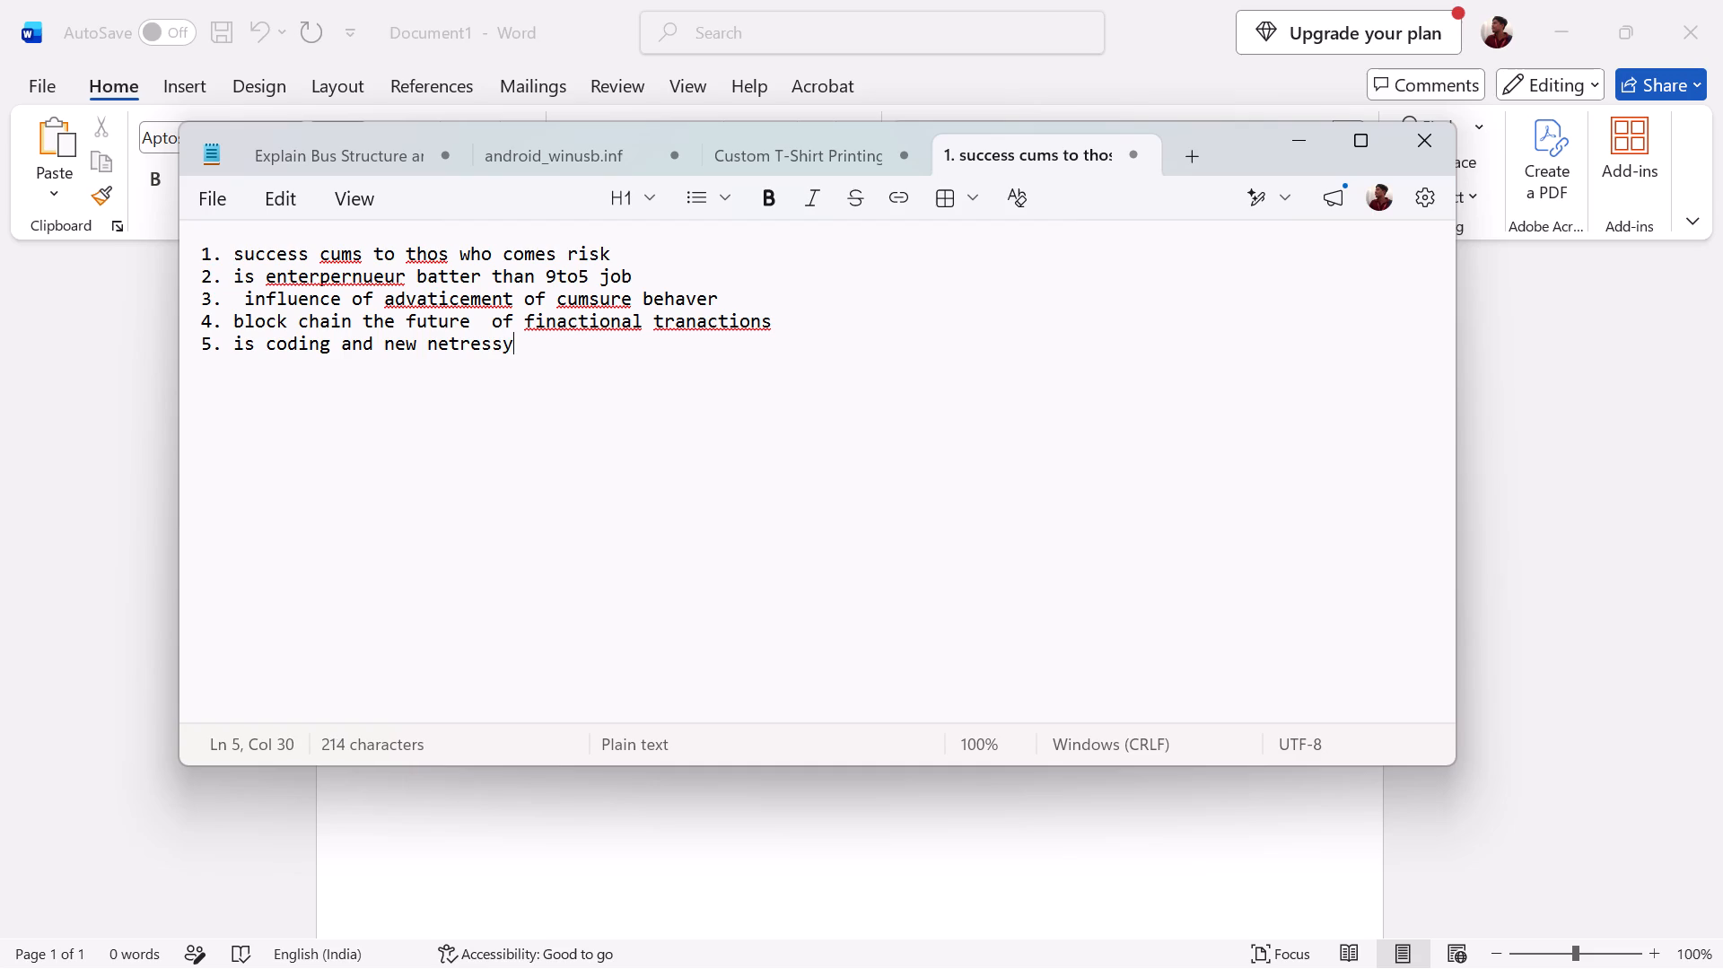
key("space")
Start a sixth line numbered "6." below line 5.
key("Return")
key("6")
key("period")
key("space")
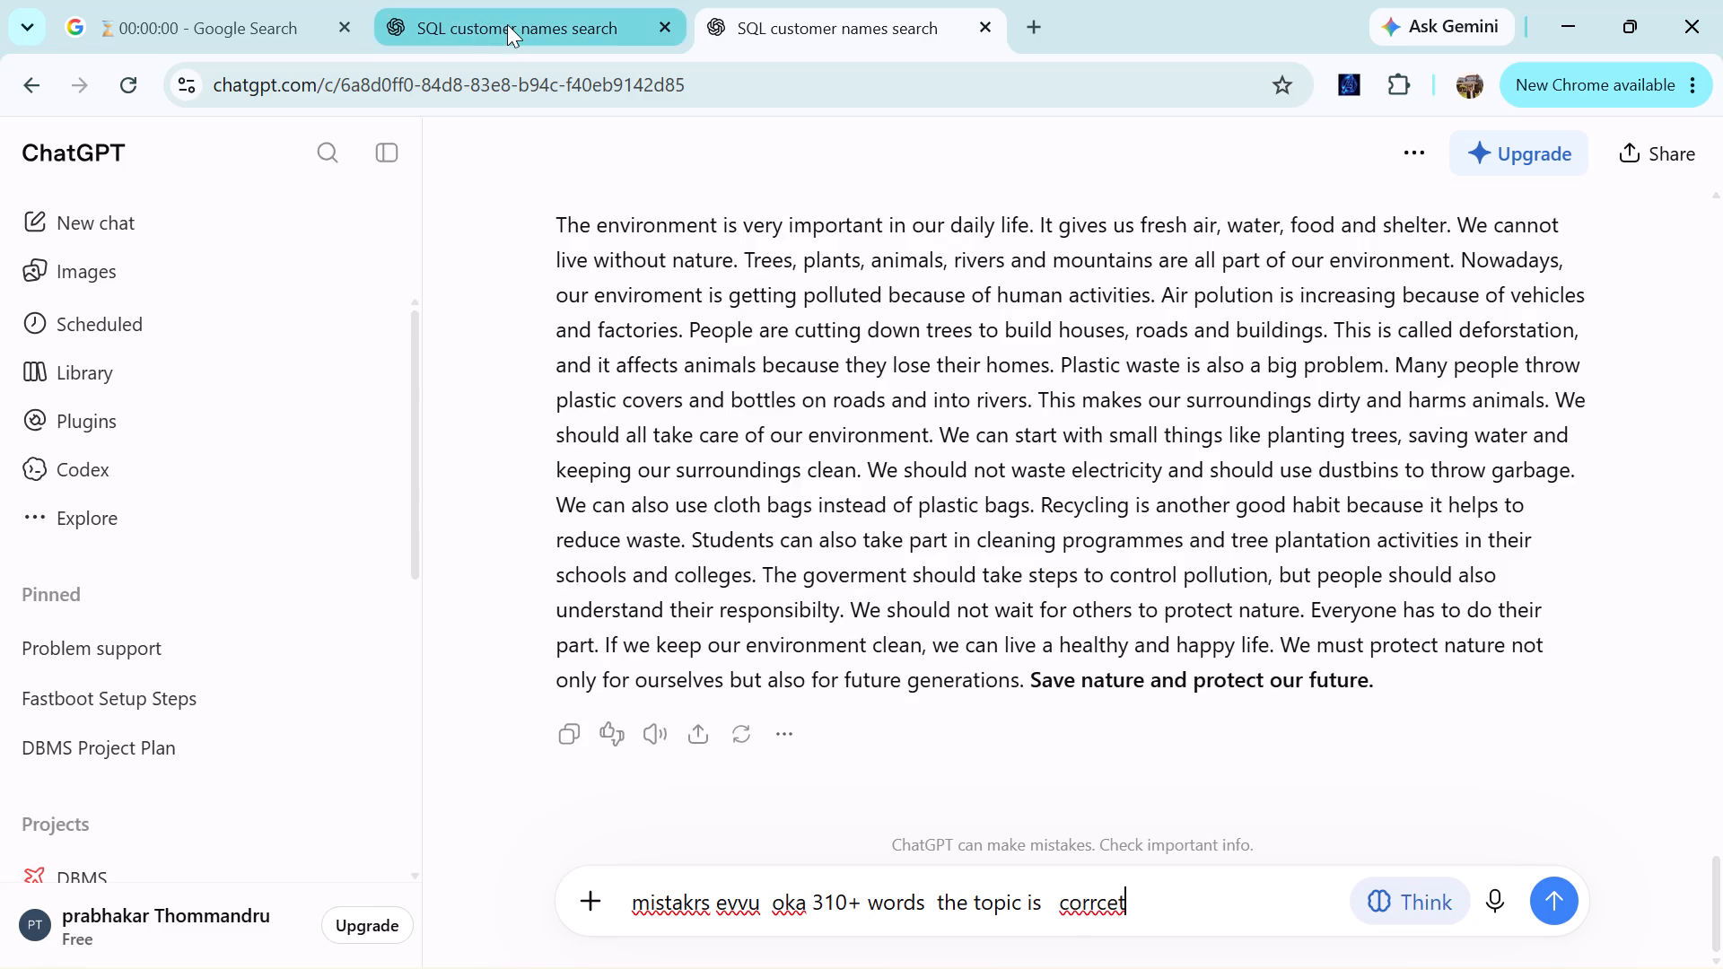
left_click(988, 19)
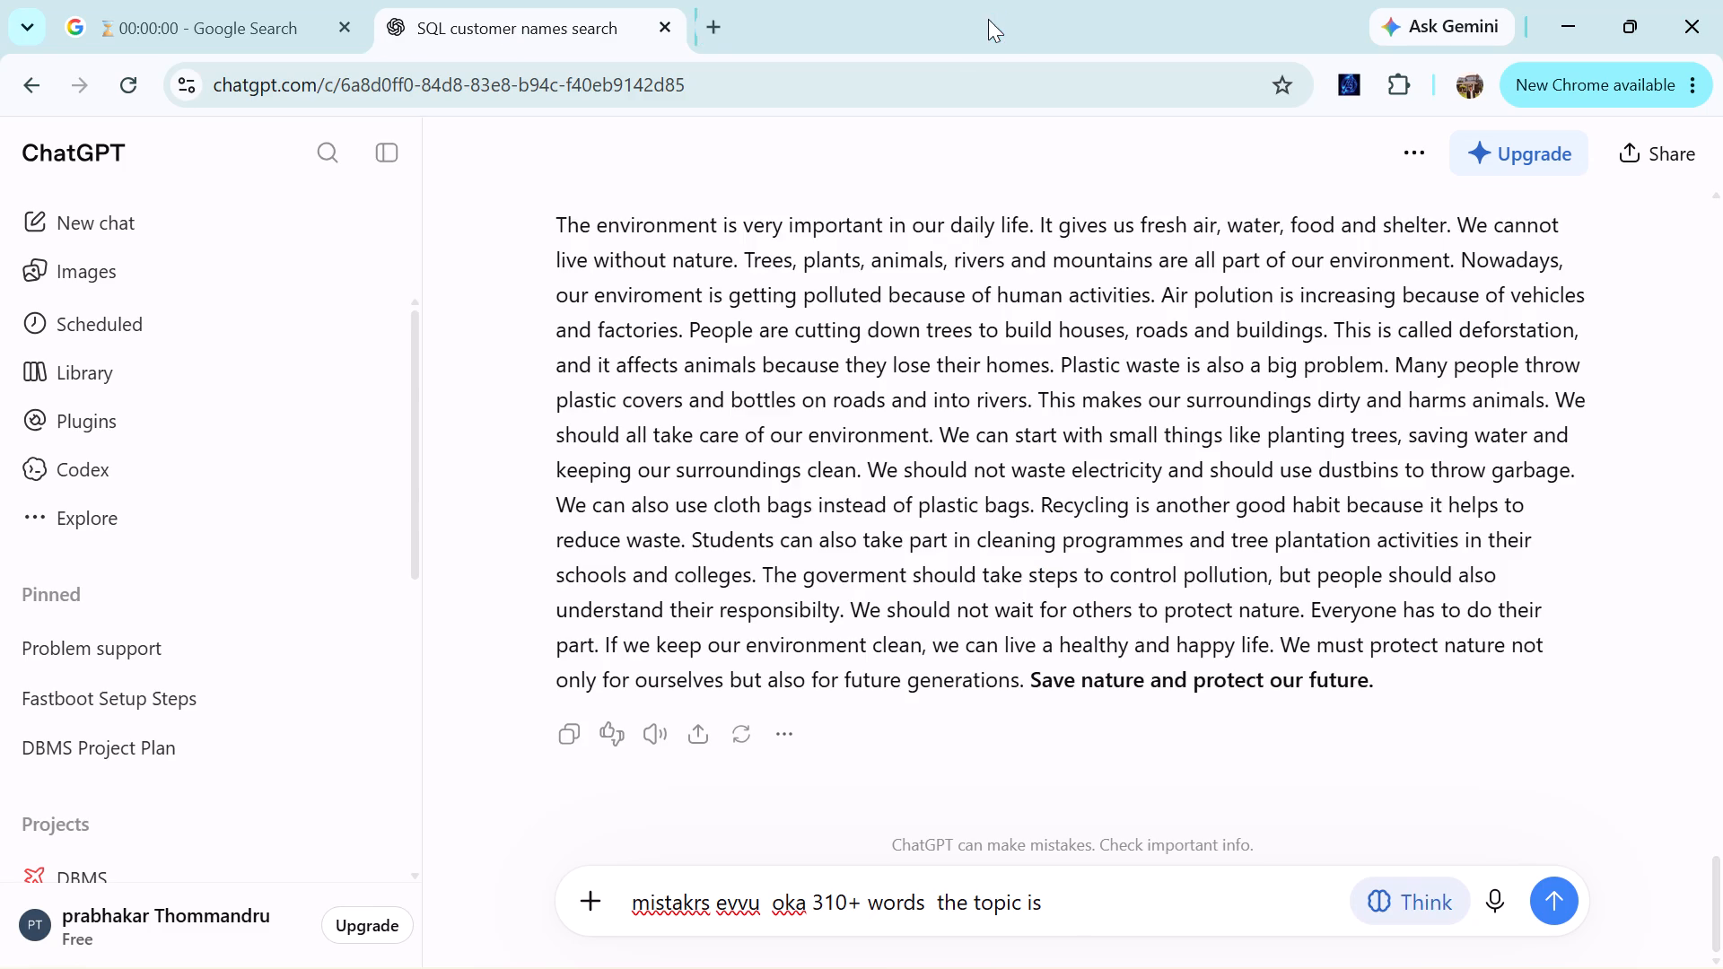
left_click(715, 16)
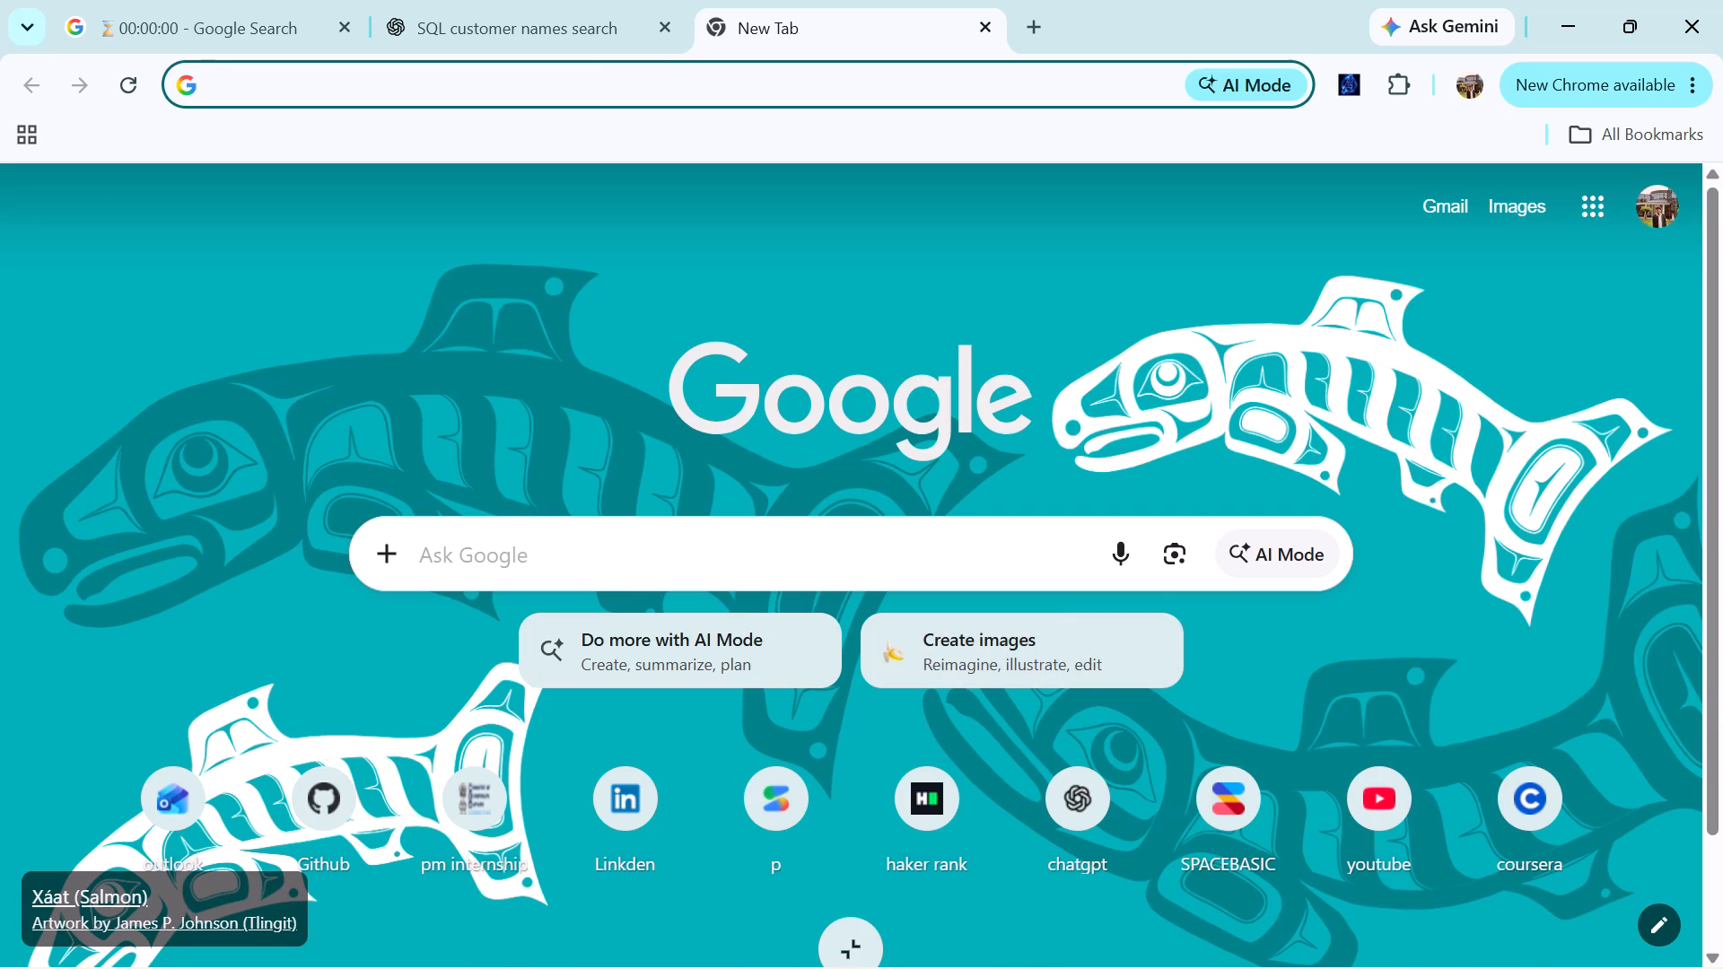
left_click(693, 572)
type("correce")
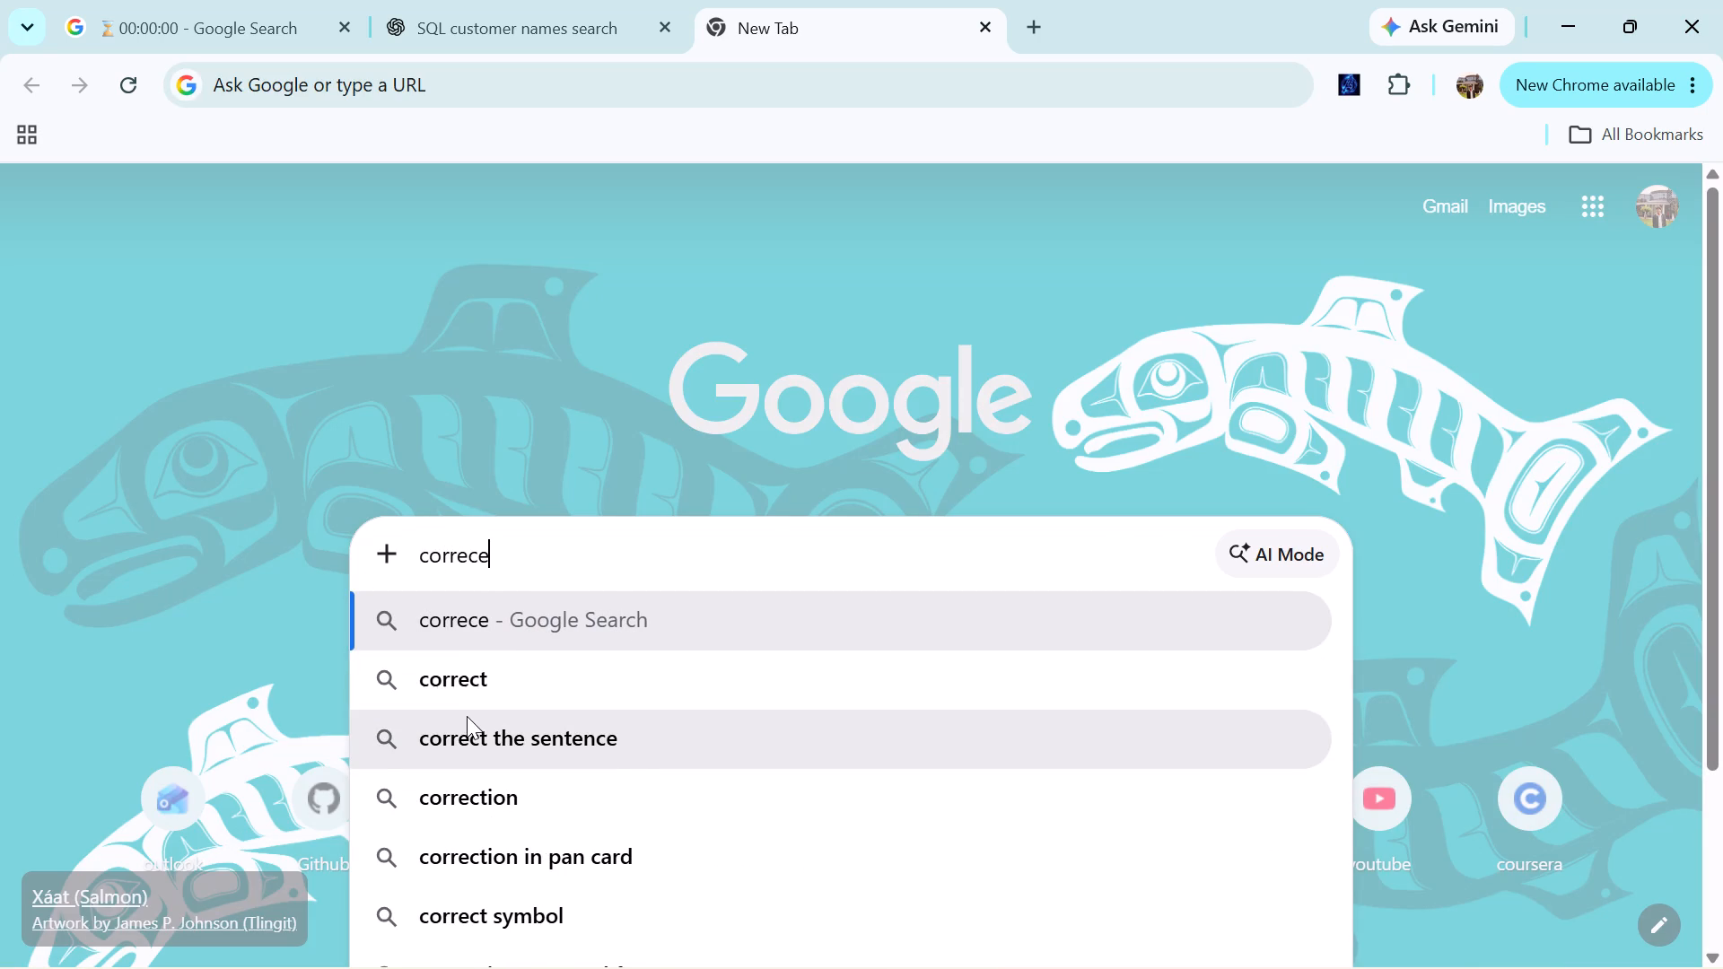
Switch back to the Notepad note and write "people today are more meteral" on line 6.
key("Tab")
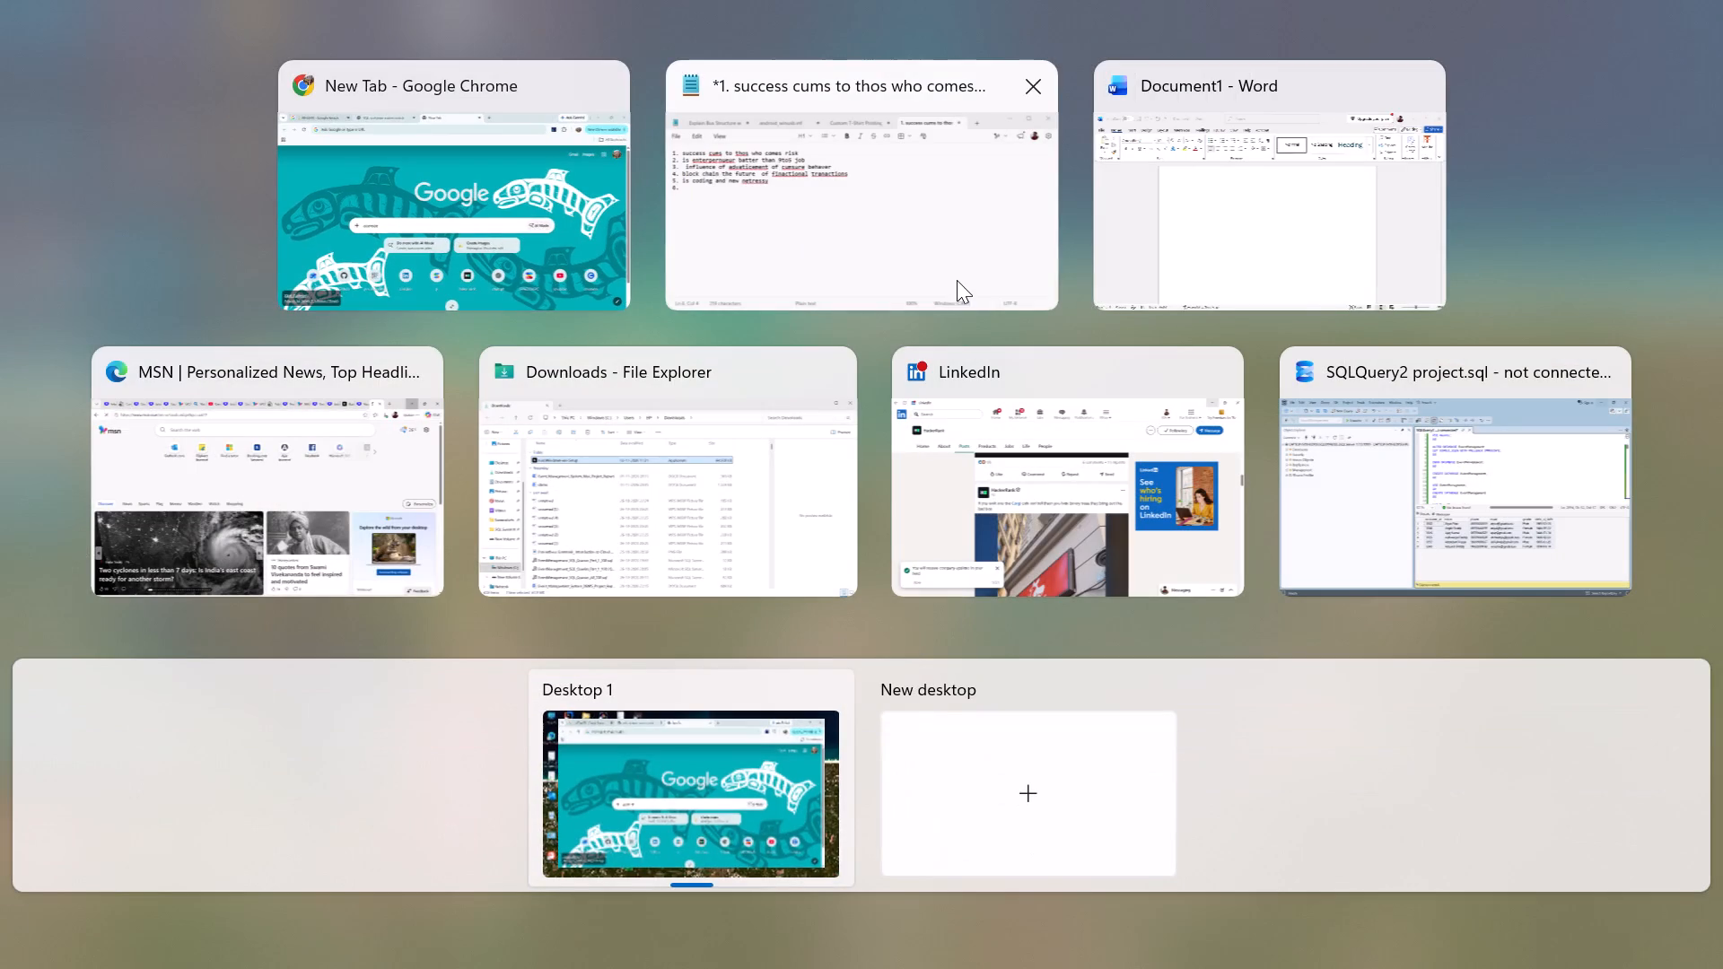
left_click(957, 280)
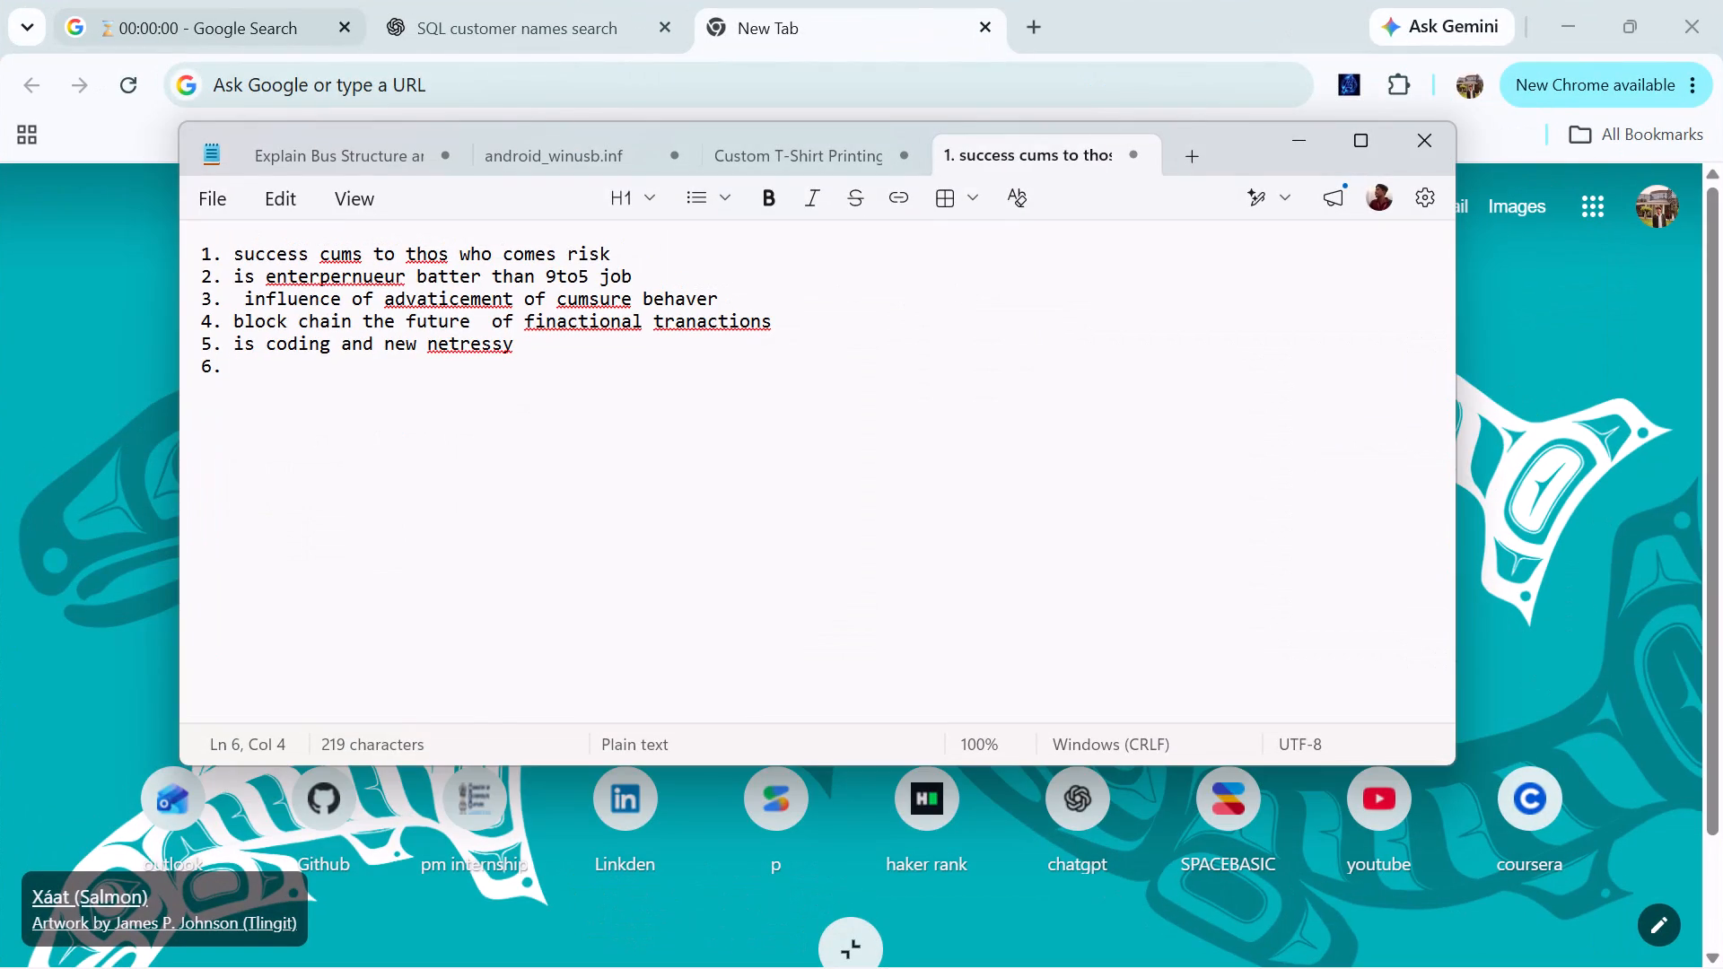
type("pe")
type("ople")
key("space")
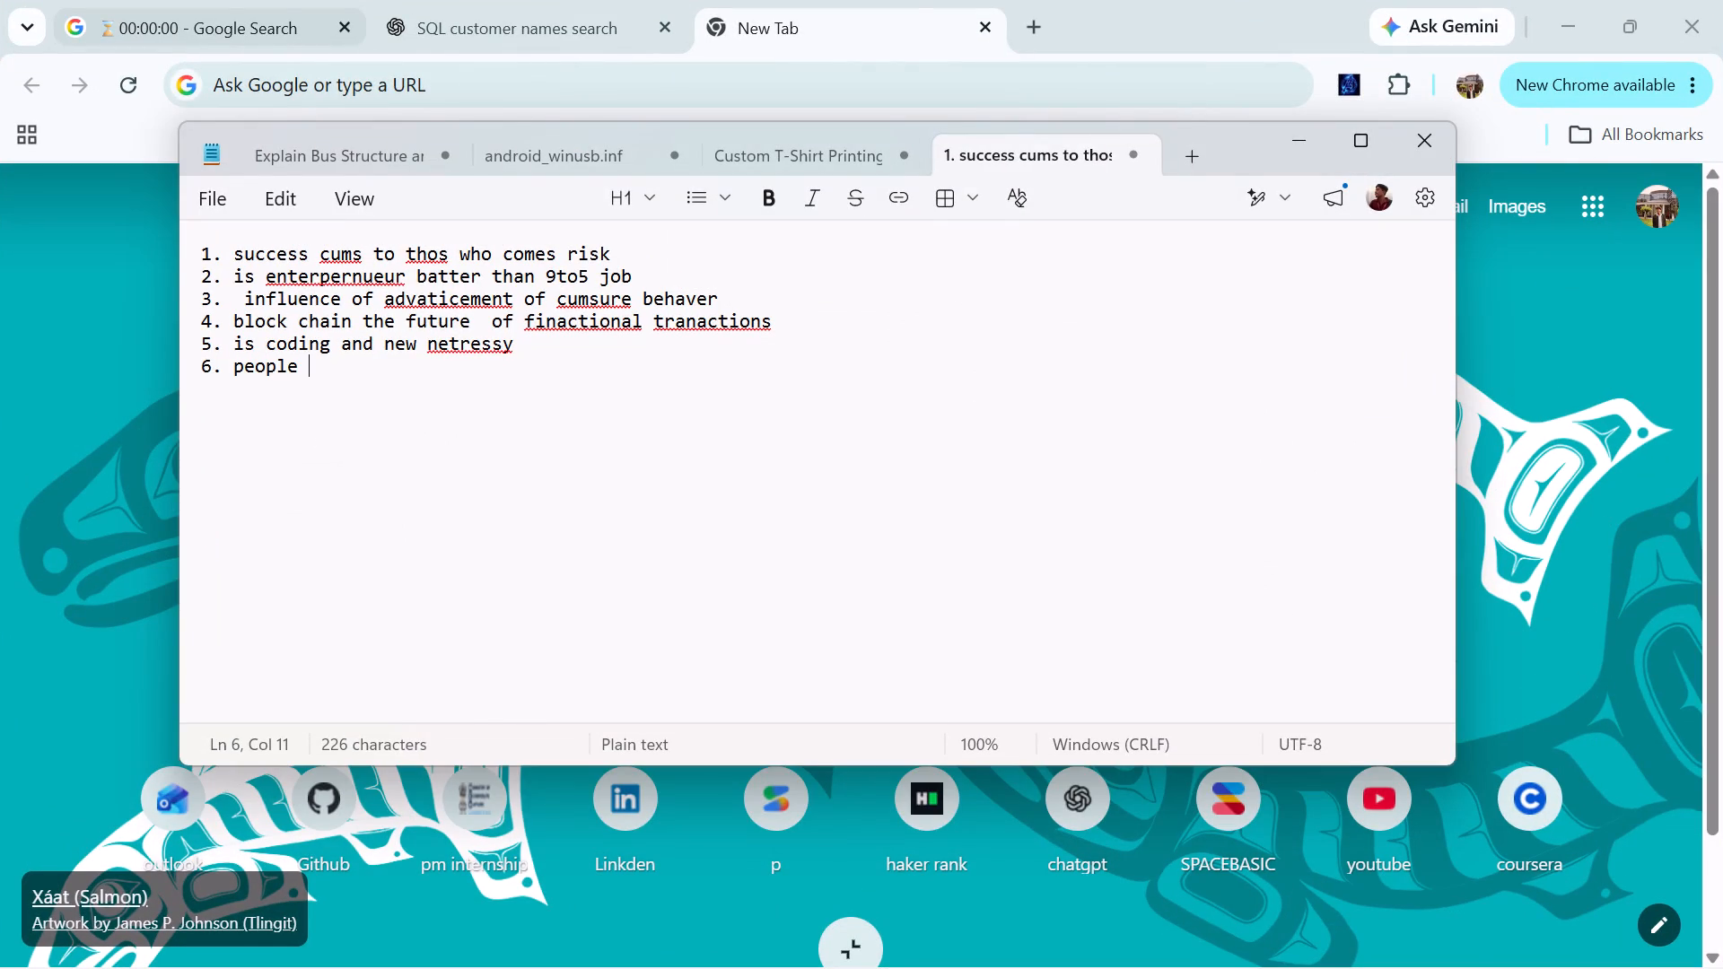
key("t")
type("oday are more")
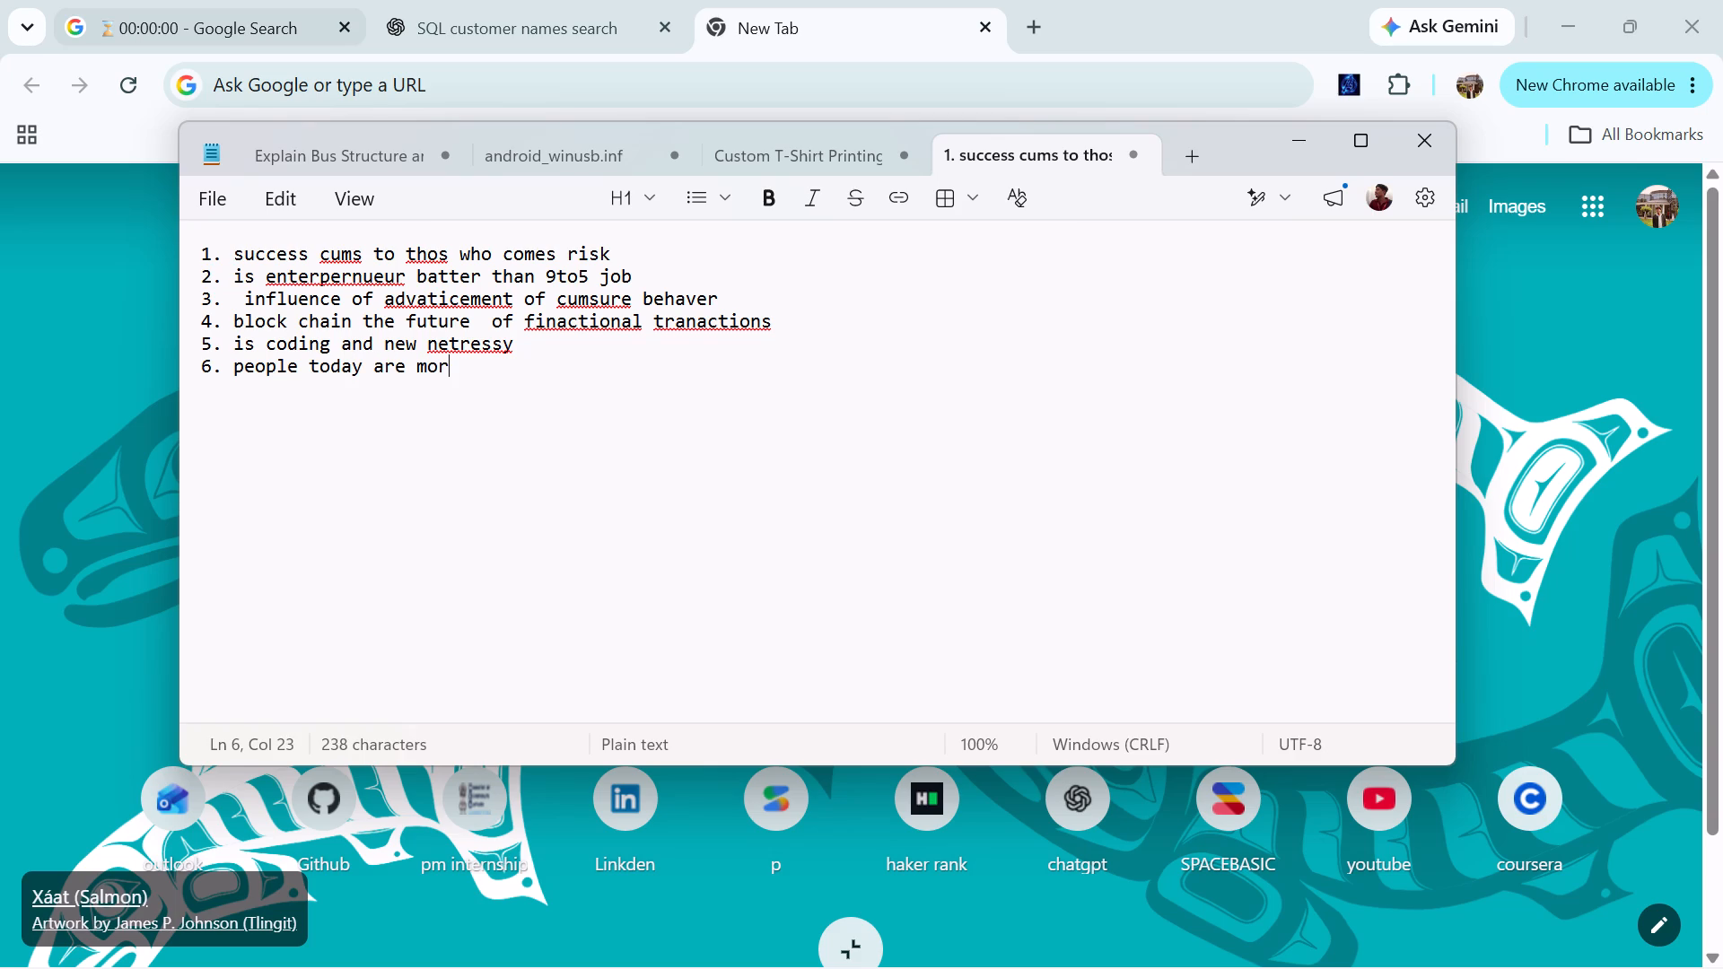
key("space")
type("metera")
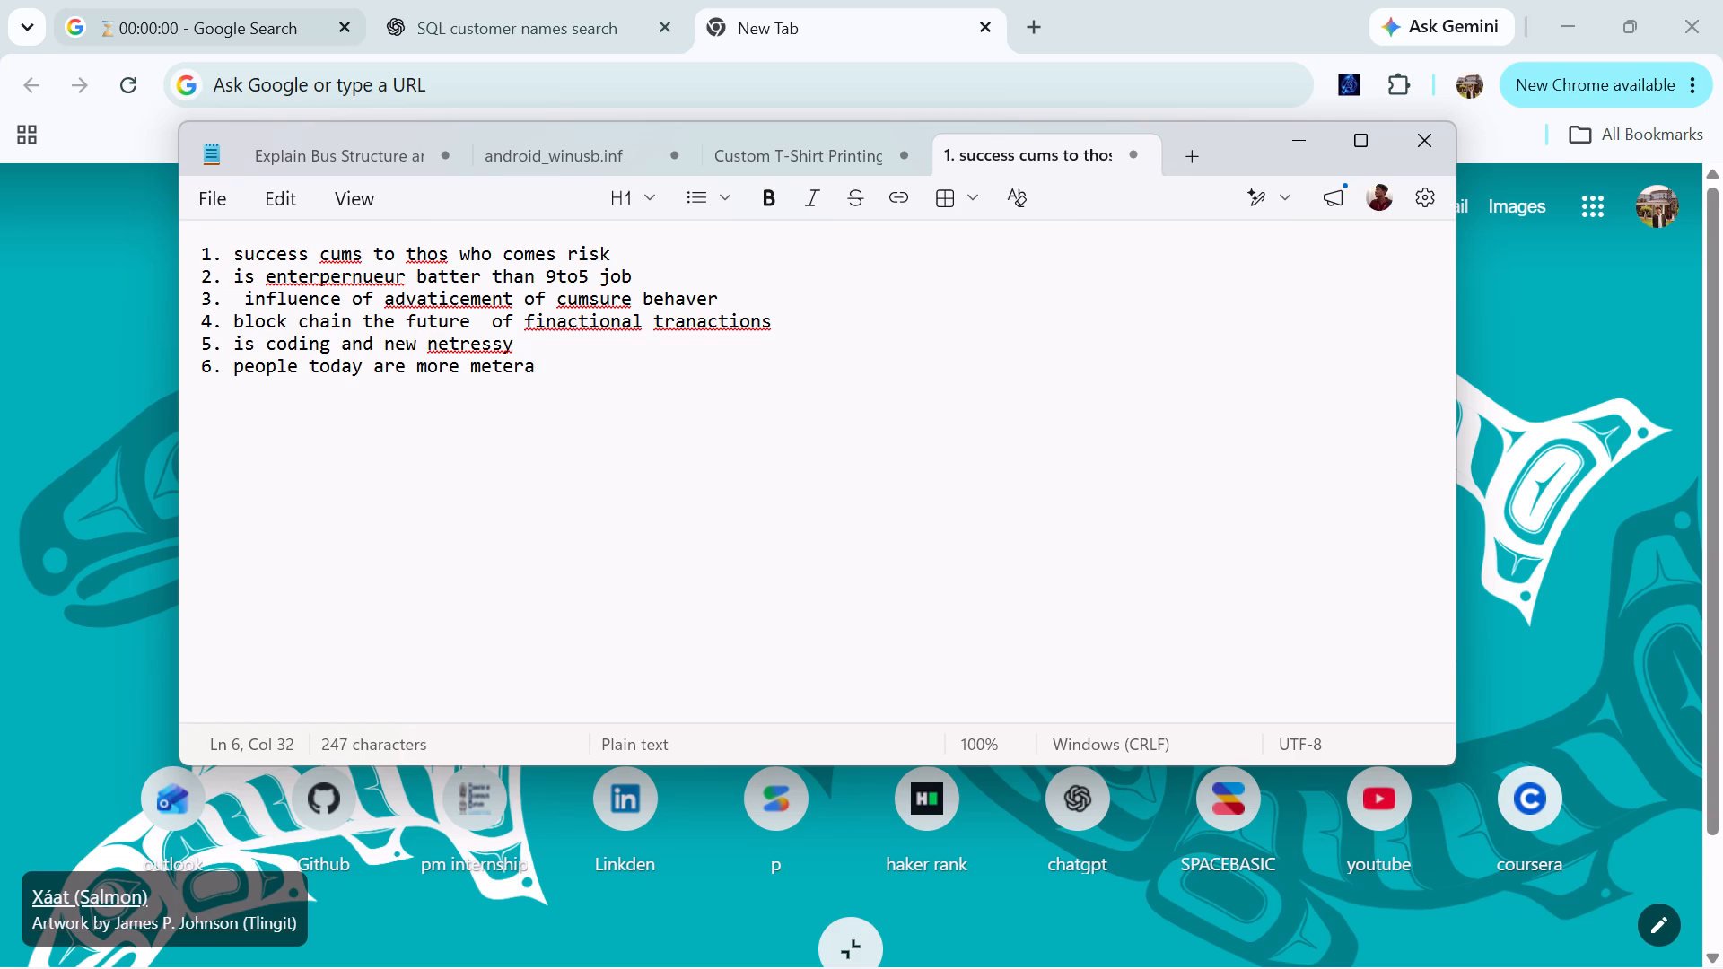
key("l")
key("space")
Replace the first "e" in the last word of line 6 with "a".
key("Left")
key("Left")
key("Left")
key("Left")
key("Left")
key("Left")
key("BackSpace")
key("a")
Retype the ending of the last word on line 6 so that it reads "material".
left_click(578, 357)
key("space")
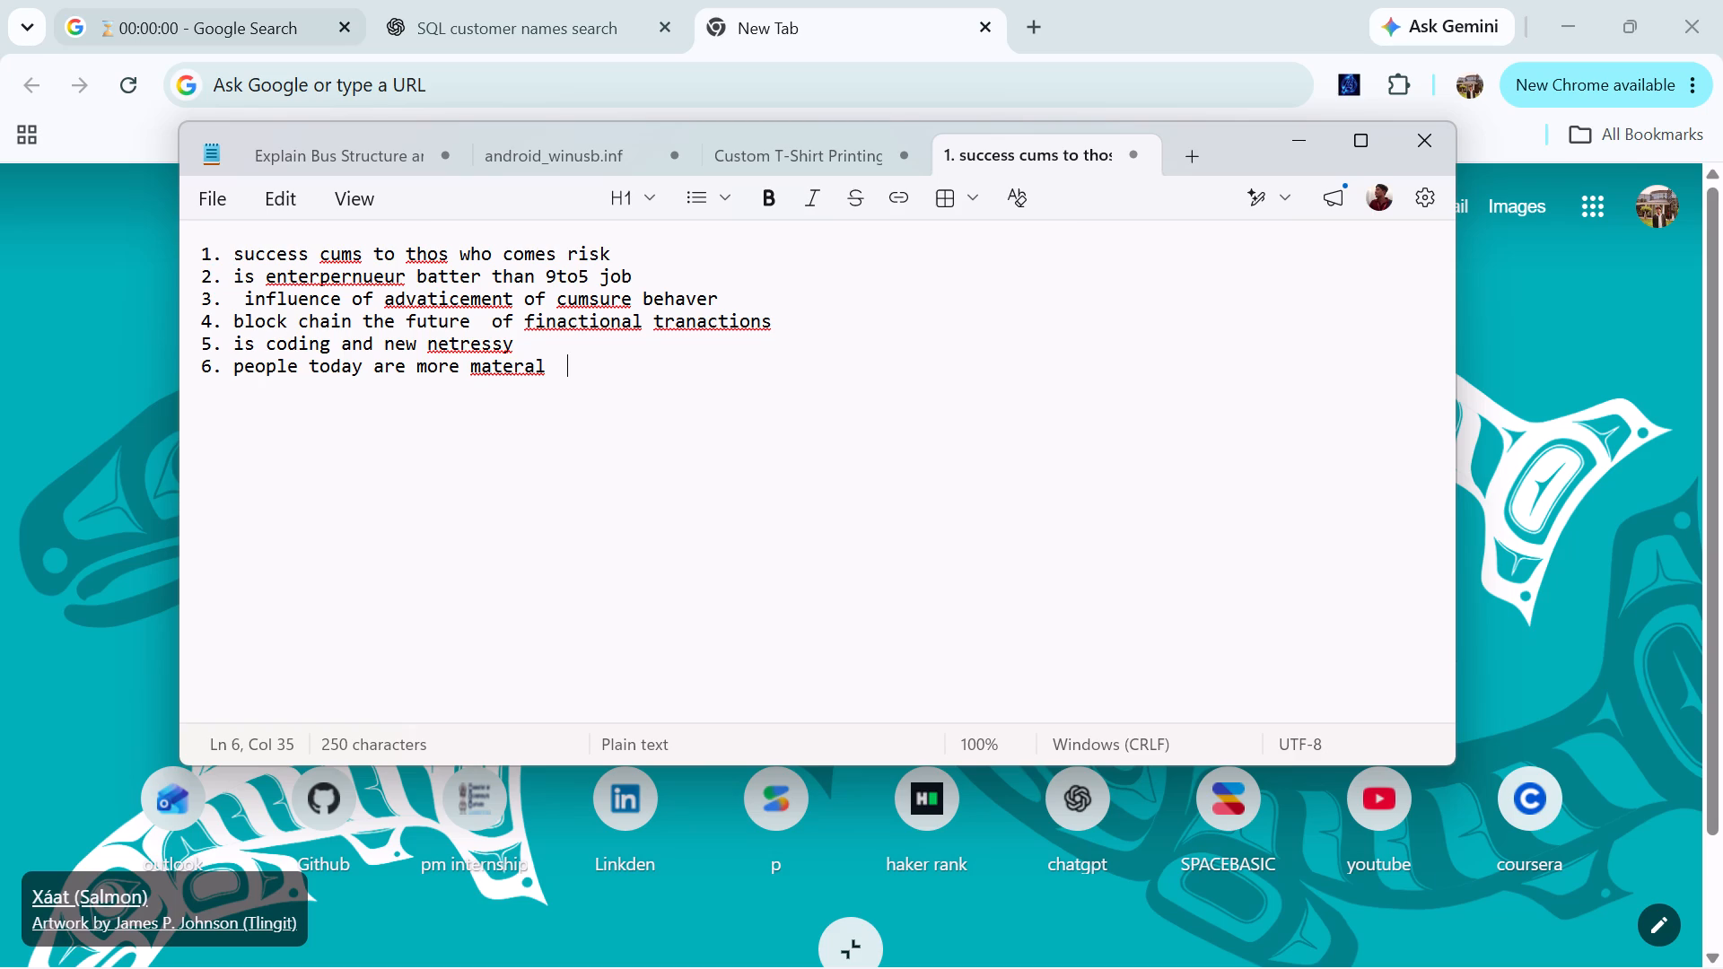
key("BackSpace")
key("BackSpace")
key("BackSpace")
key("BackSpace")
key("BackSpace")
key("BackSpace")
key("BackSpace")
type("terial")
key("space")
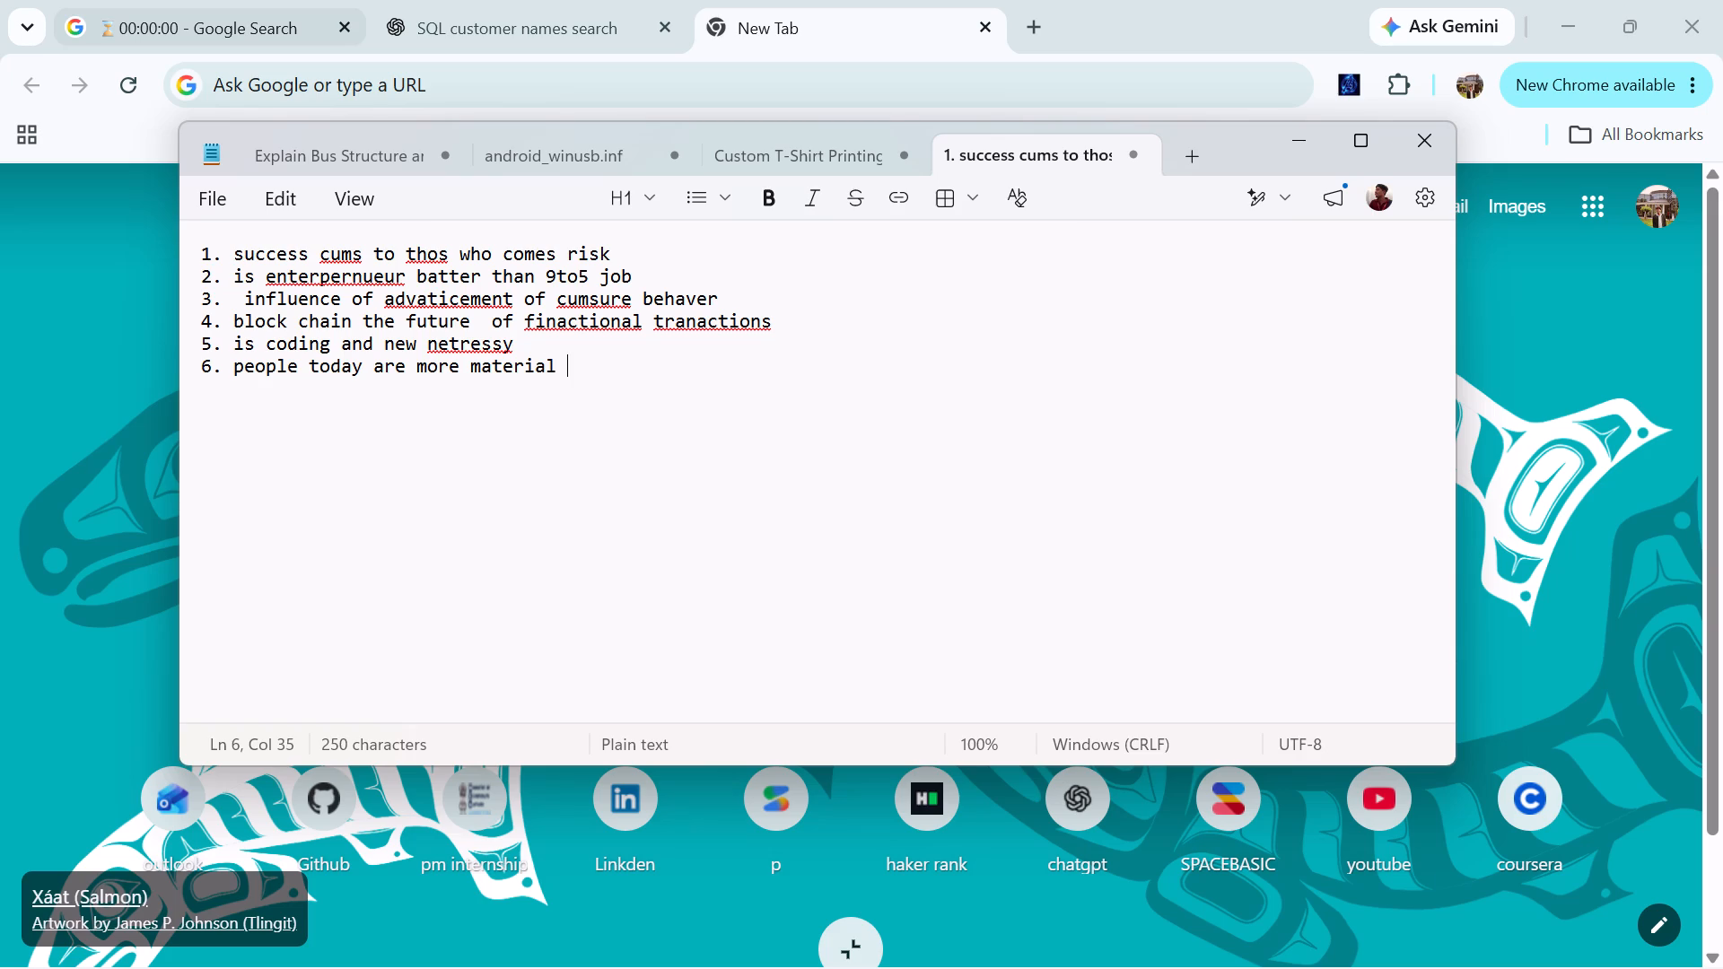
Continue line 6 after "material" with "and less satisfied".
type("and less")
key("space")
type("sa")
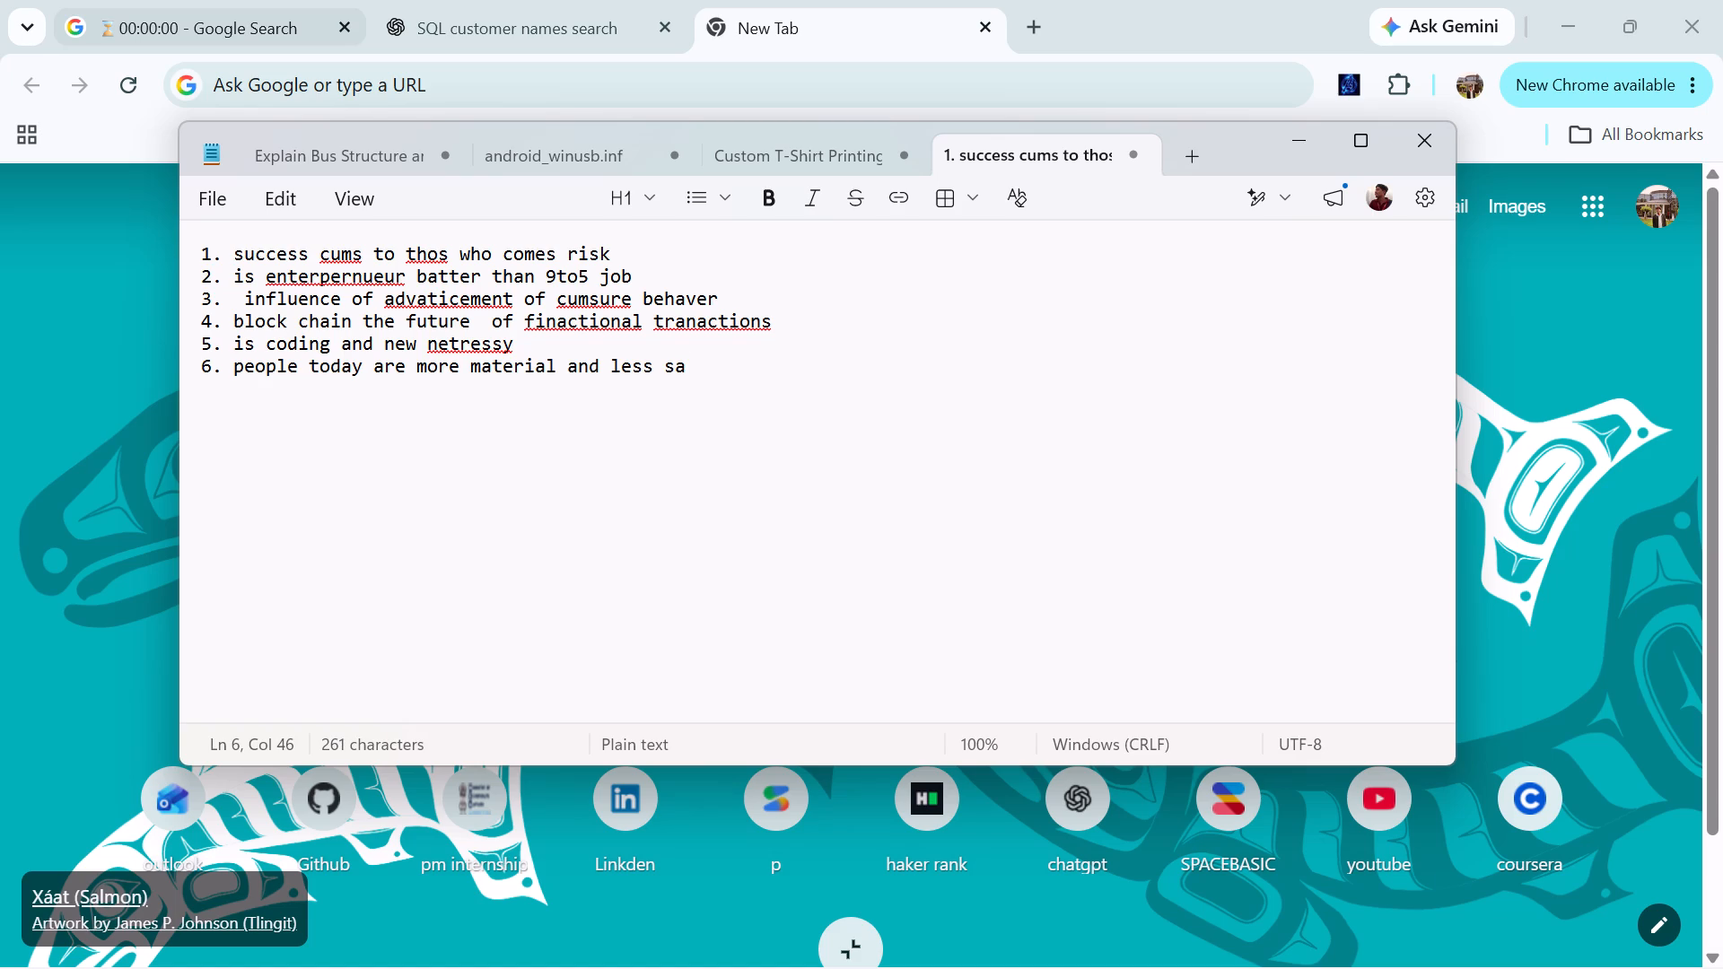
key("t")
key("i")
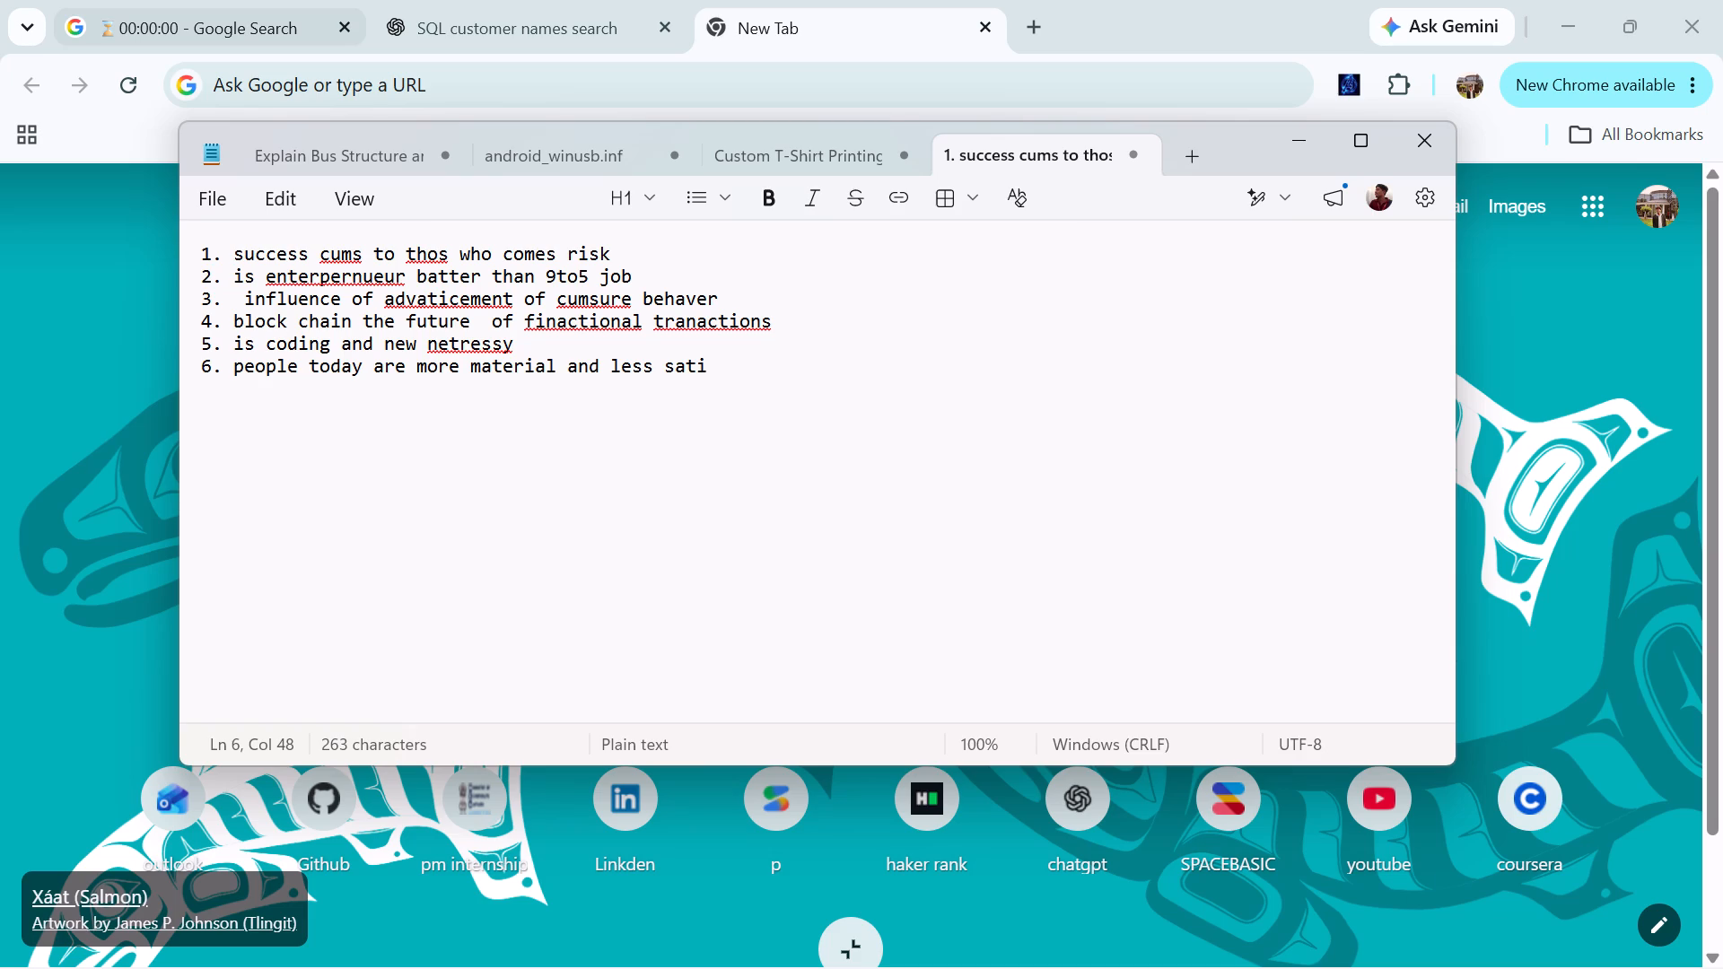
type("sfied")
key("space")
Complete line 6 by adding "compare previous one" after "satisfied".
type("compare")
key("space")
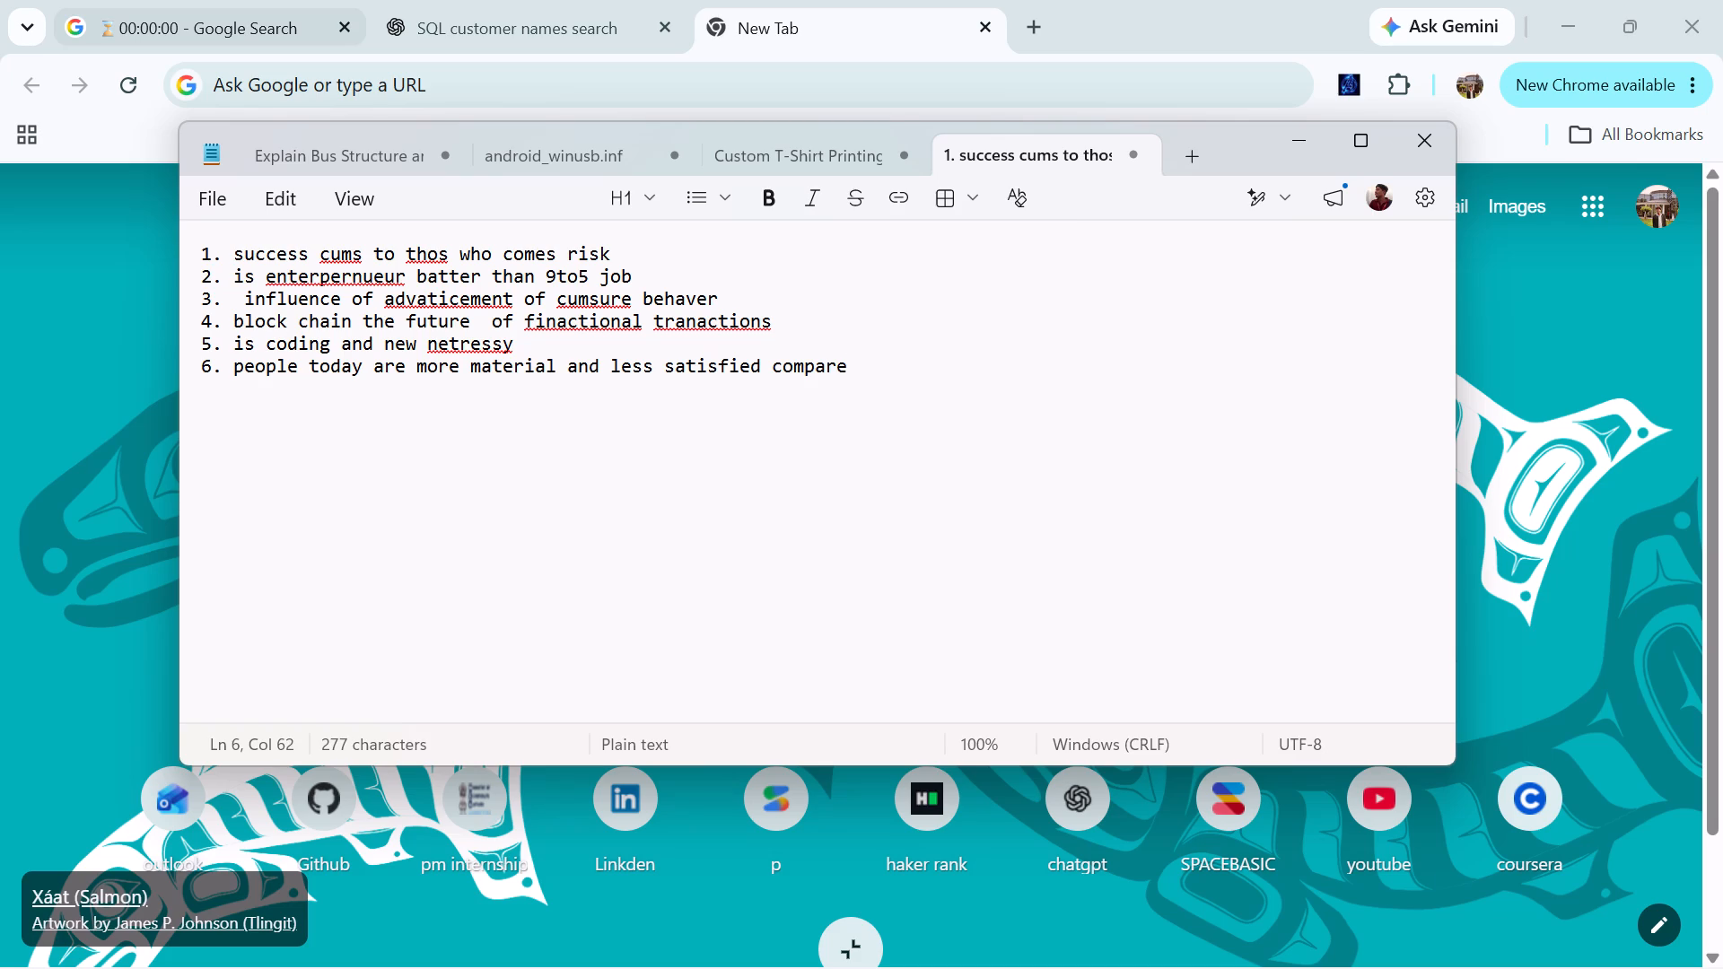
key("p")
key("r")
type("ev")
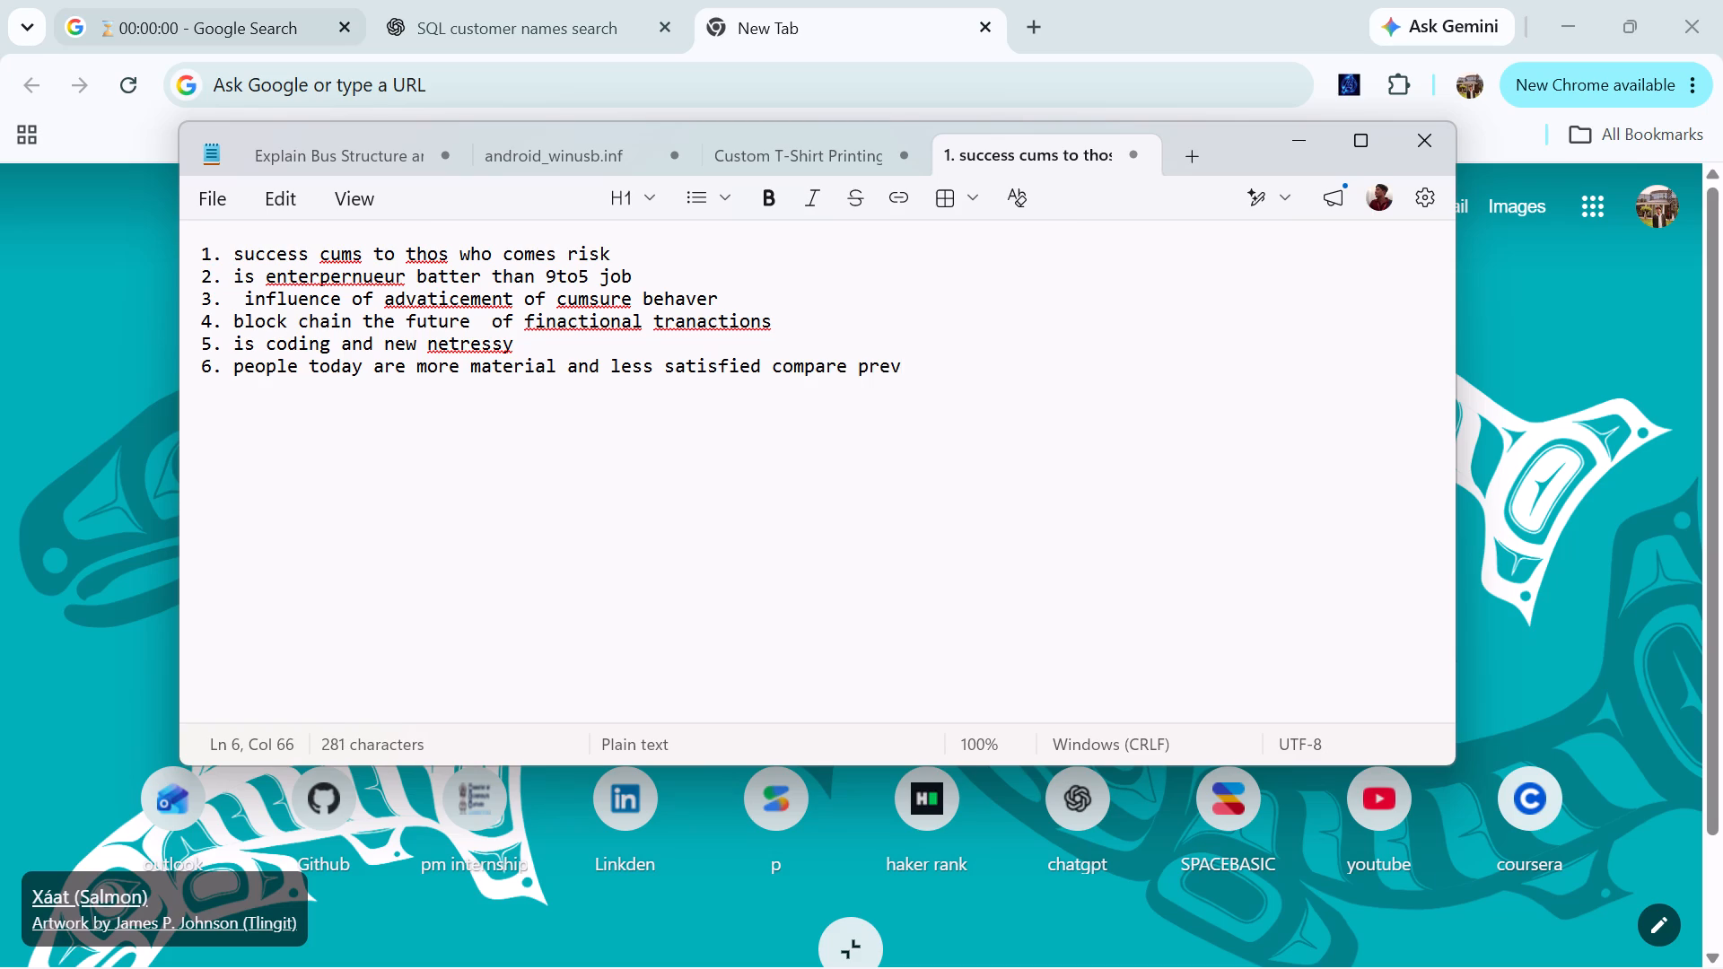
type("ious")
key("space")
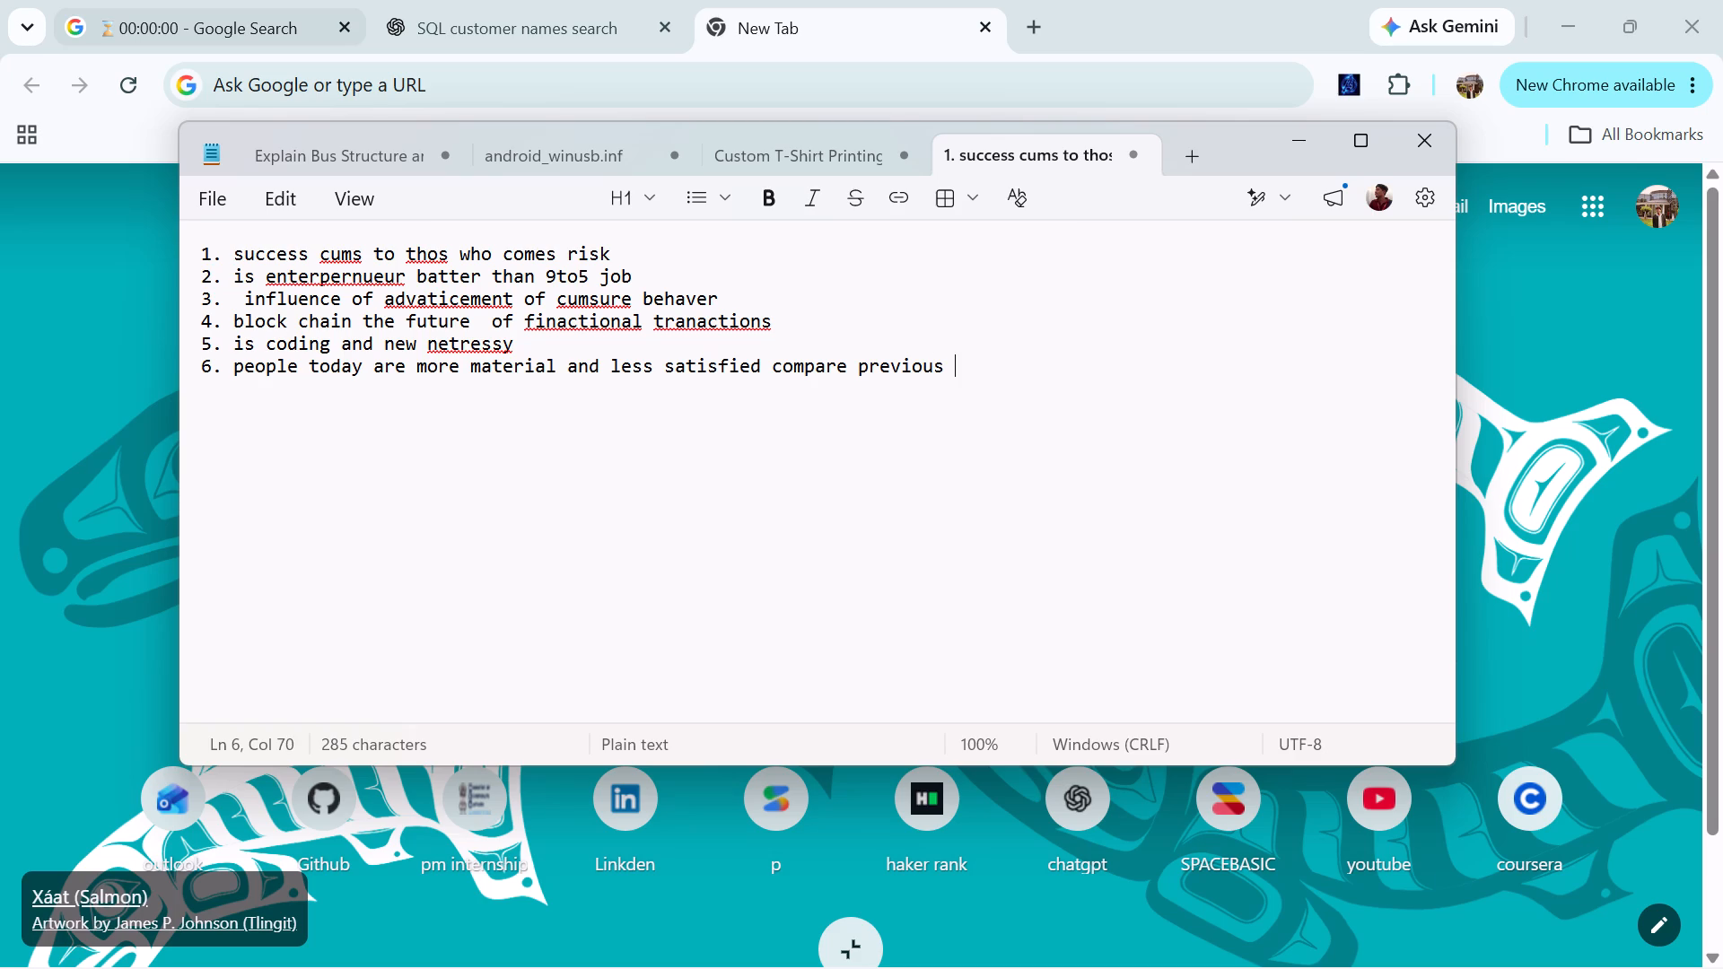
type("one")
key("space")
Start a seventh line below line 6 reading "7. the feature of".
key("Return")
type("7. the")
key("space")
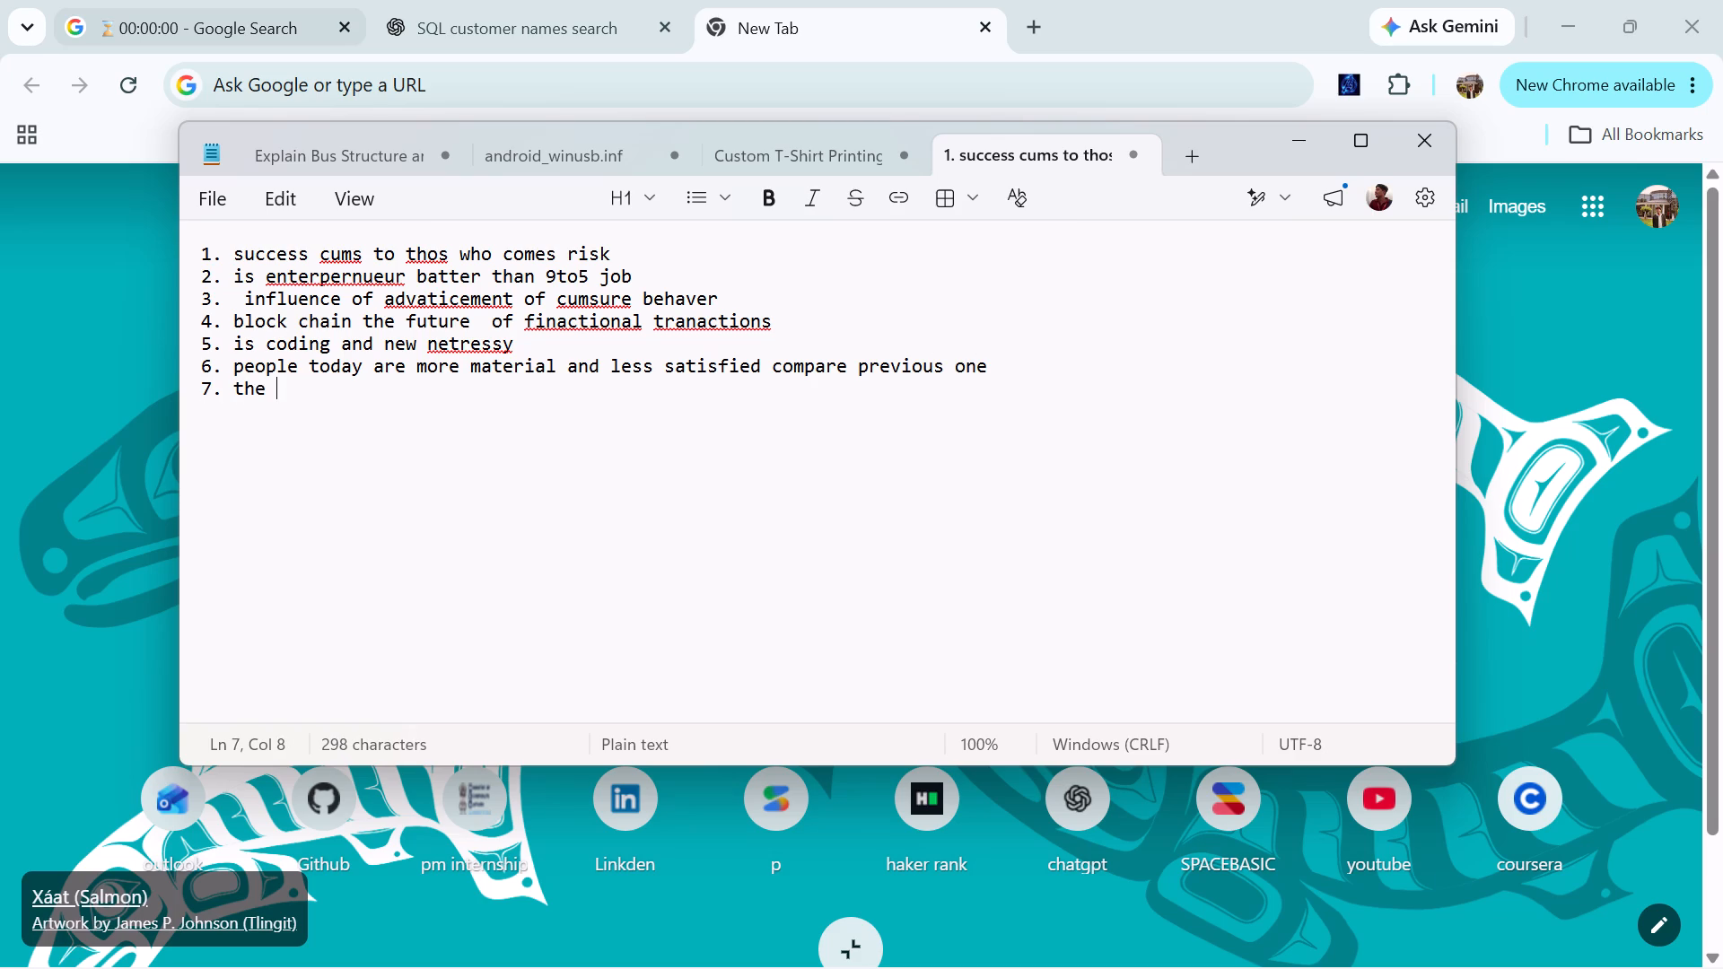
key("f")
type("uatute")
key("BackSpace")
key("BackSpace")
type("re")
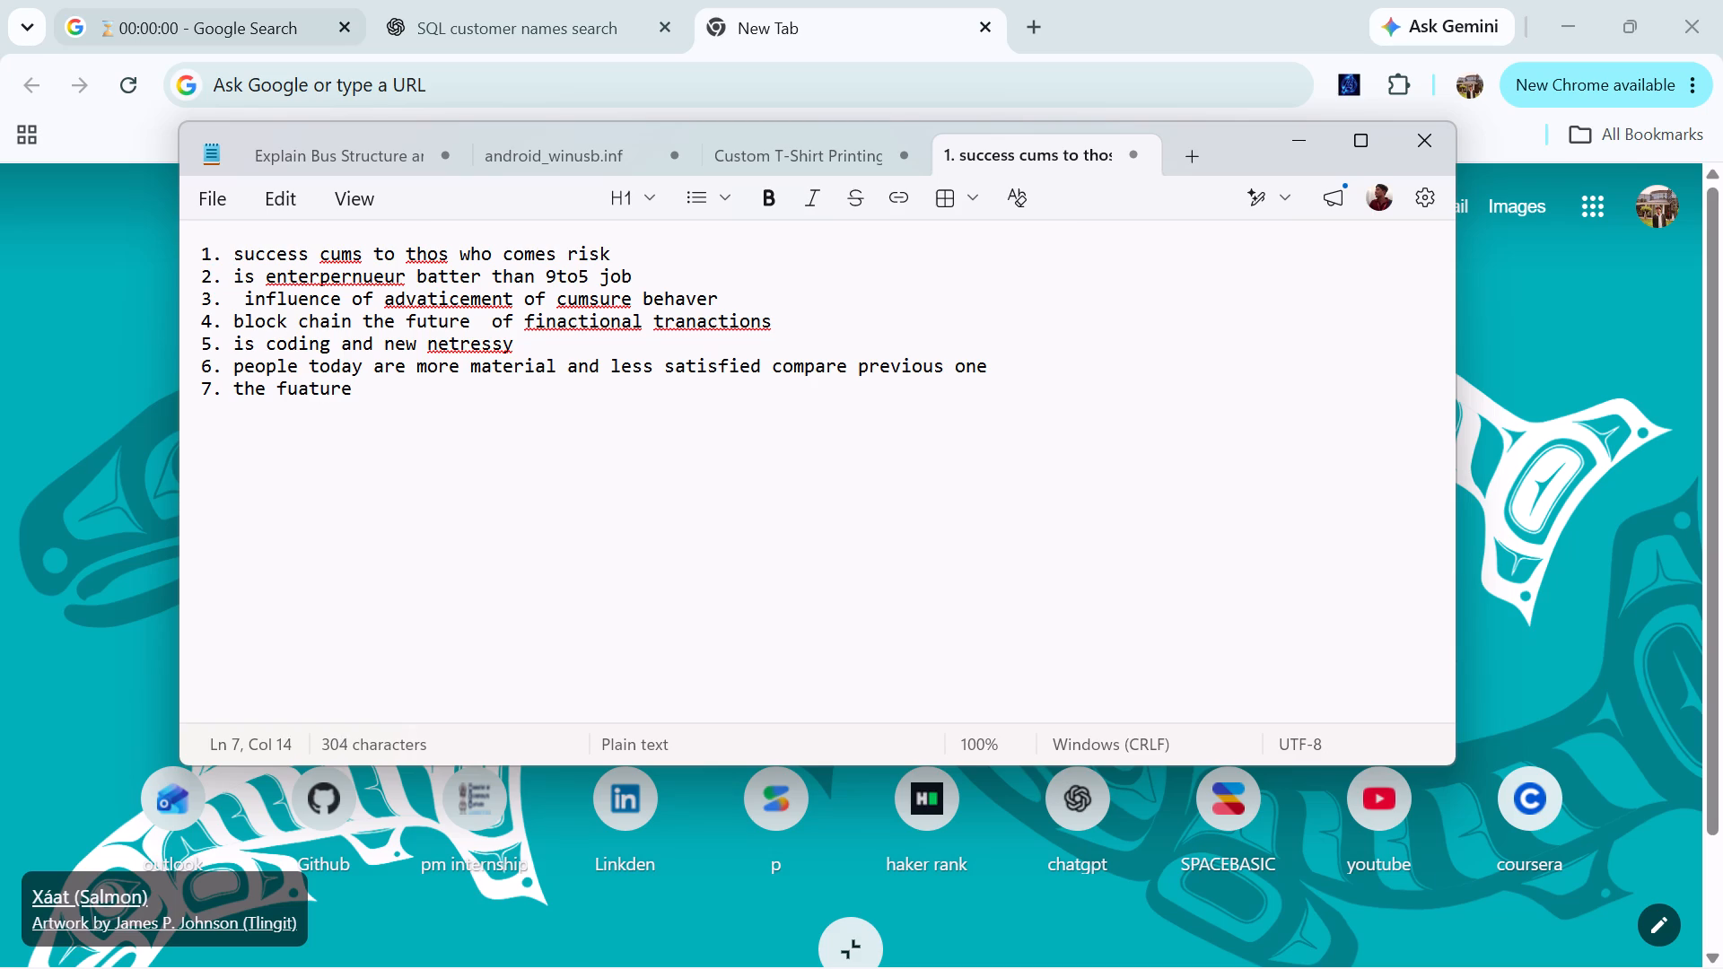
key("space")
key("BackSpace")
key("BackSpace")
key("BackSpace")
key("BackSpace")
key("BackSpace")
key("BackSpace")
key("BackSpace")
type("eature")
key("space")
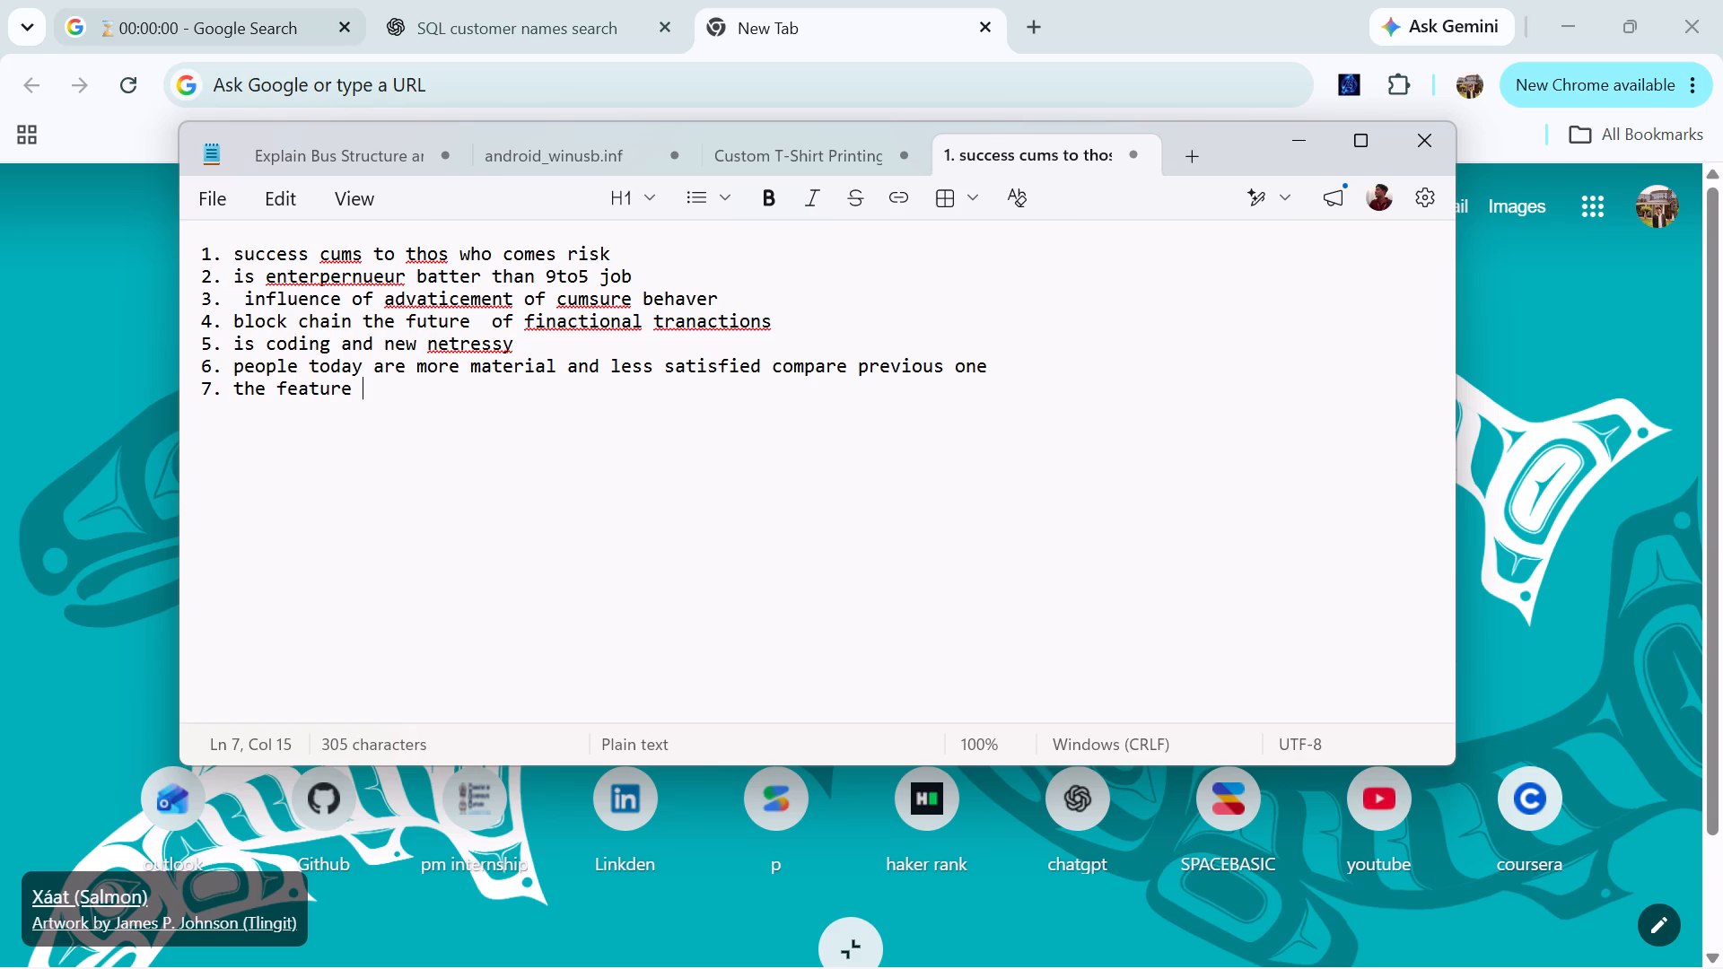
type("of")
key("space")
Complete line 7 by adding "electric of india" after "the feature of".
key("e")
type("lec")
key("r")
key("BackSpace")
type("tric")
key("space")
type("of i")
type("ndia")
key("space")
key("BackSpace")
key("BackSpace")
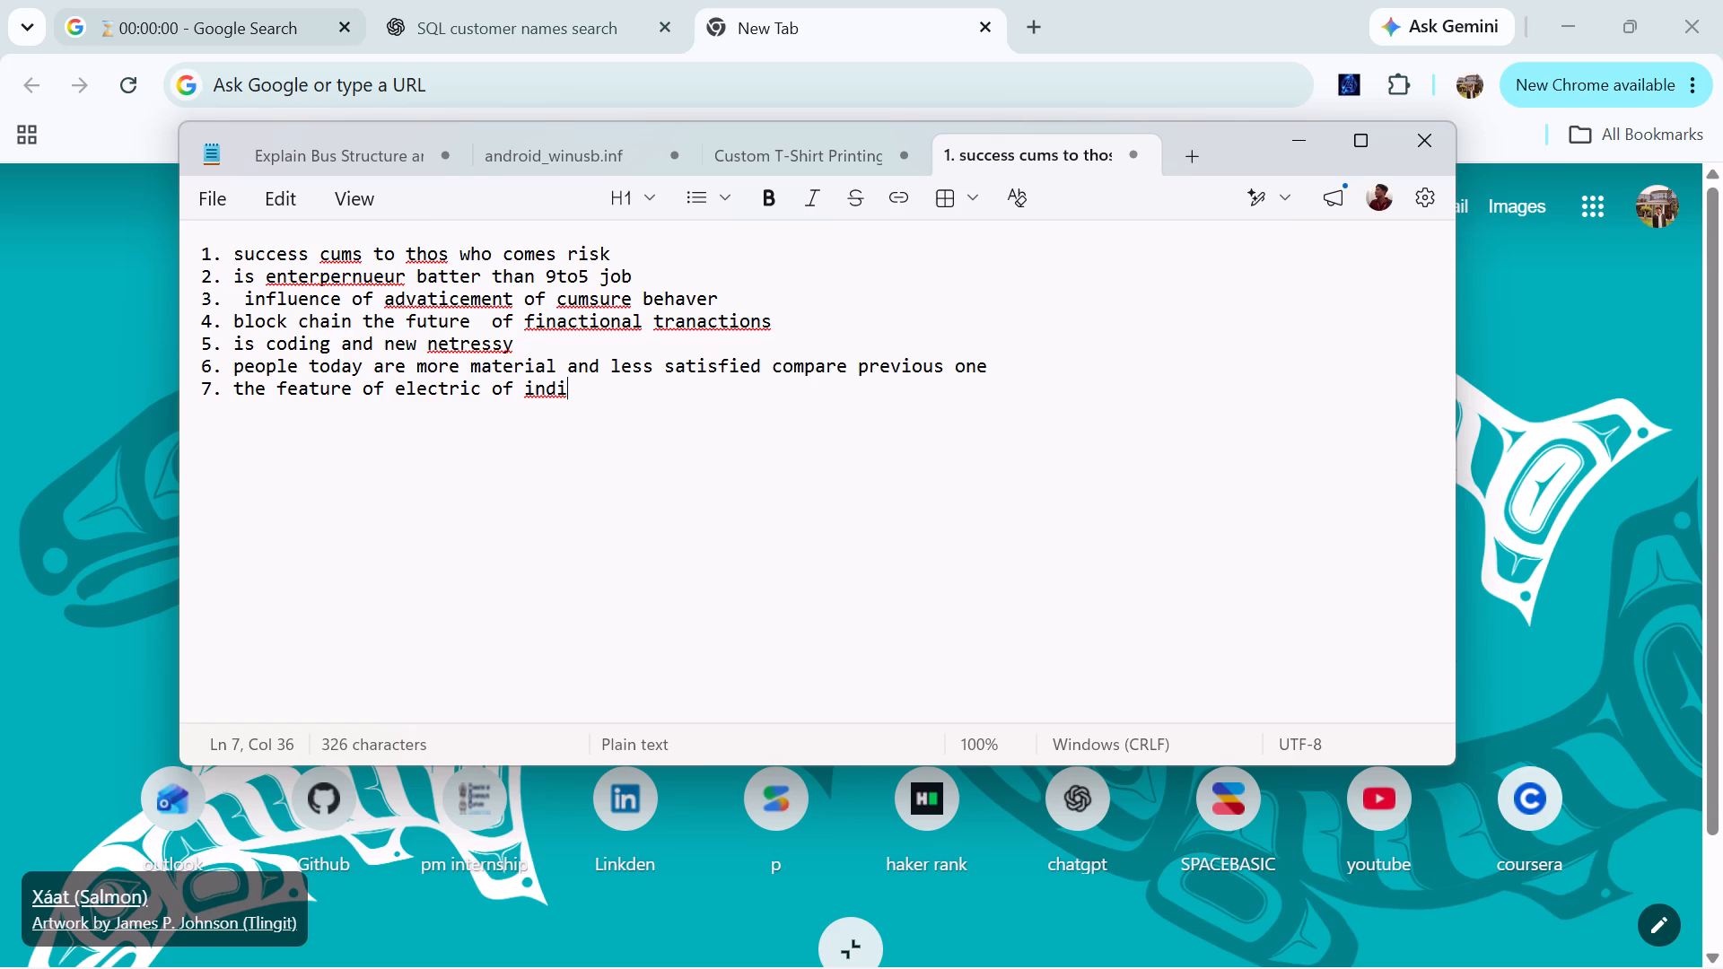
key("BackSpace")
key("BackSpace")
key("BackSpace")
type("ndia")
key("space")
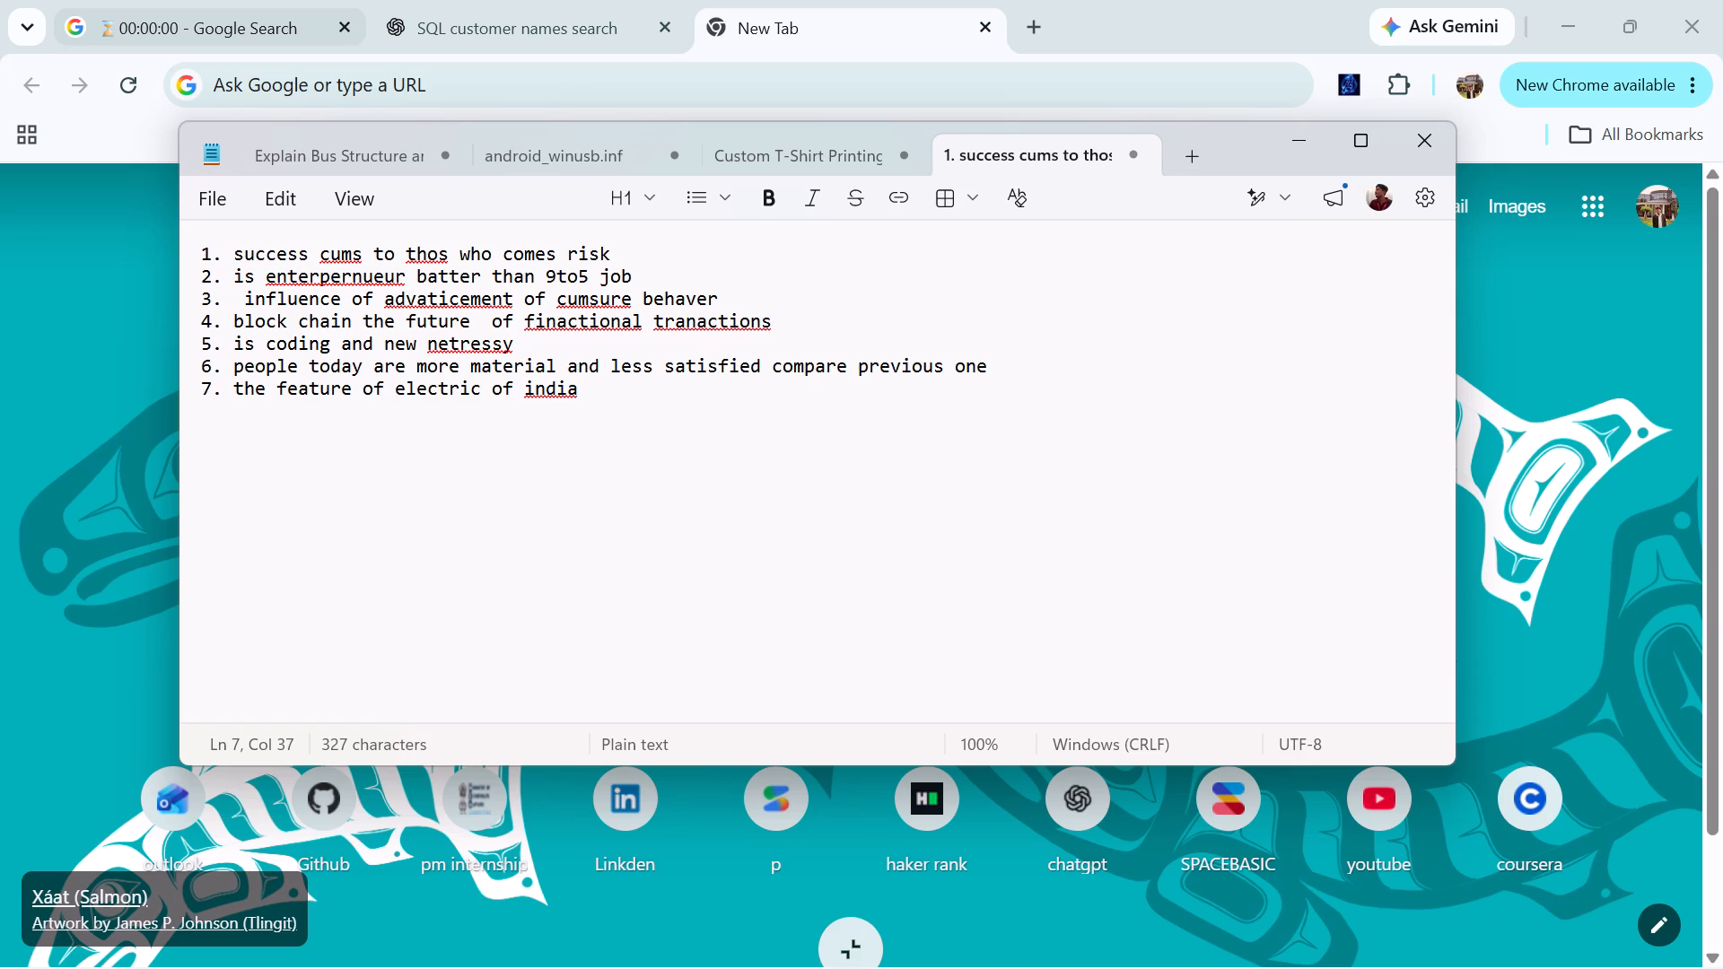
Start an eighth line below line 7 reading "8. is paper less".
key("Return")
key("8")
type(".")
key("space")
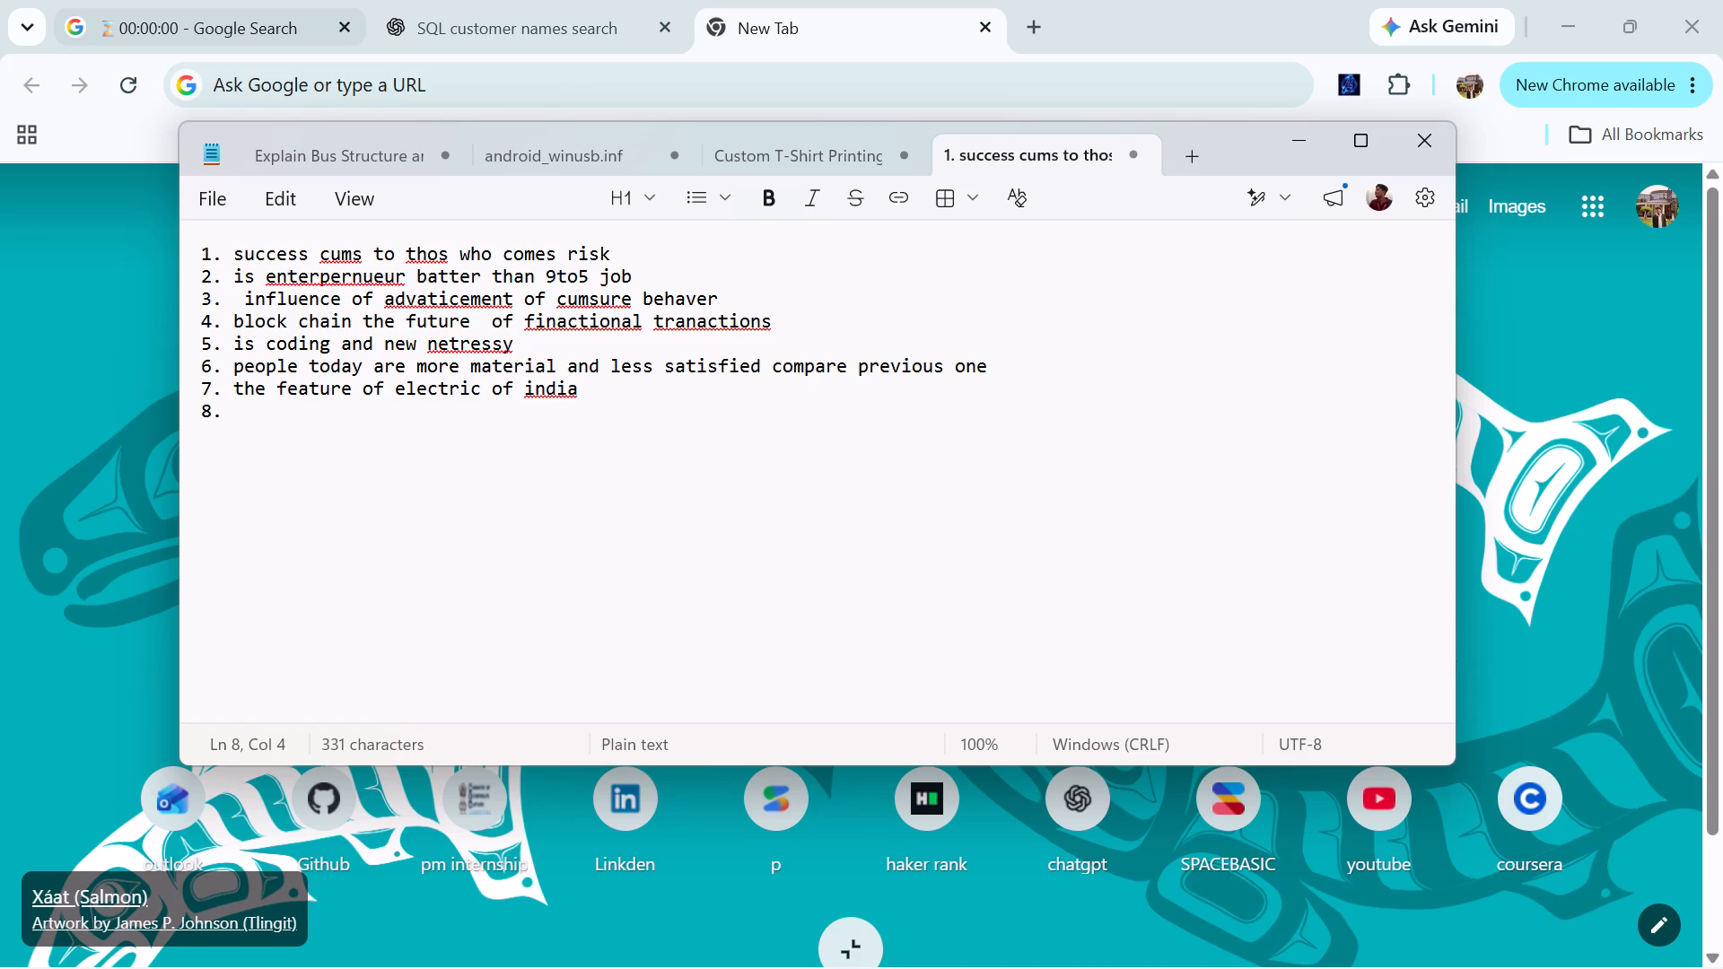
type("is")
key("space")
type("par")
key("BackSpace")
type("per")
key("space")
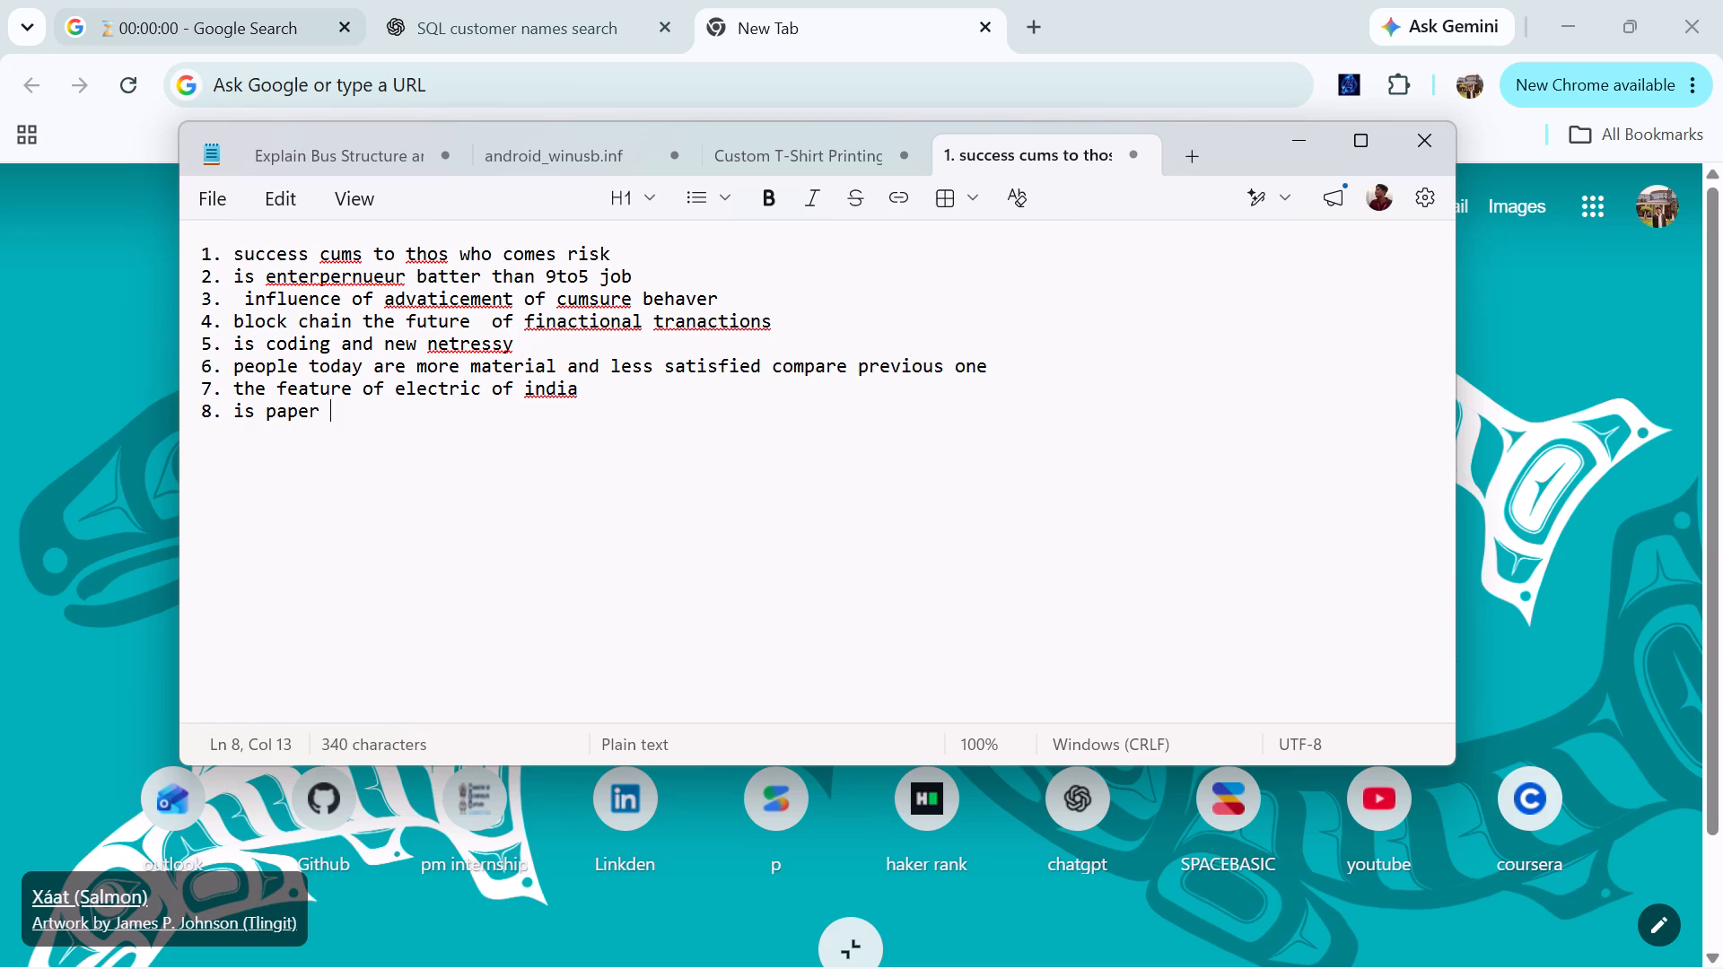
type("less")
key("space")
Add the word "society" after "paper less" on line 8.
key("s")
key("o")
key("c")
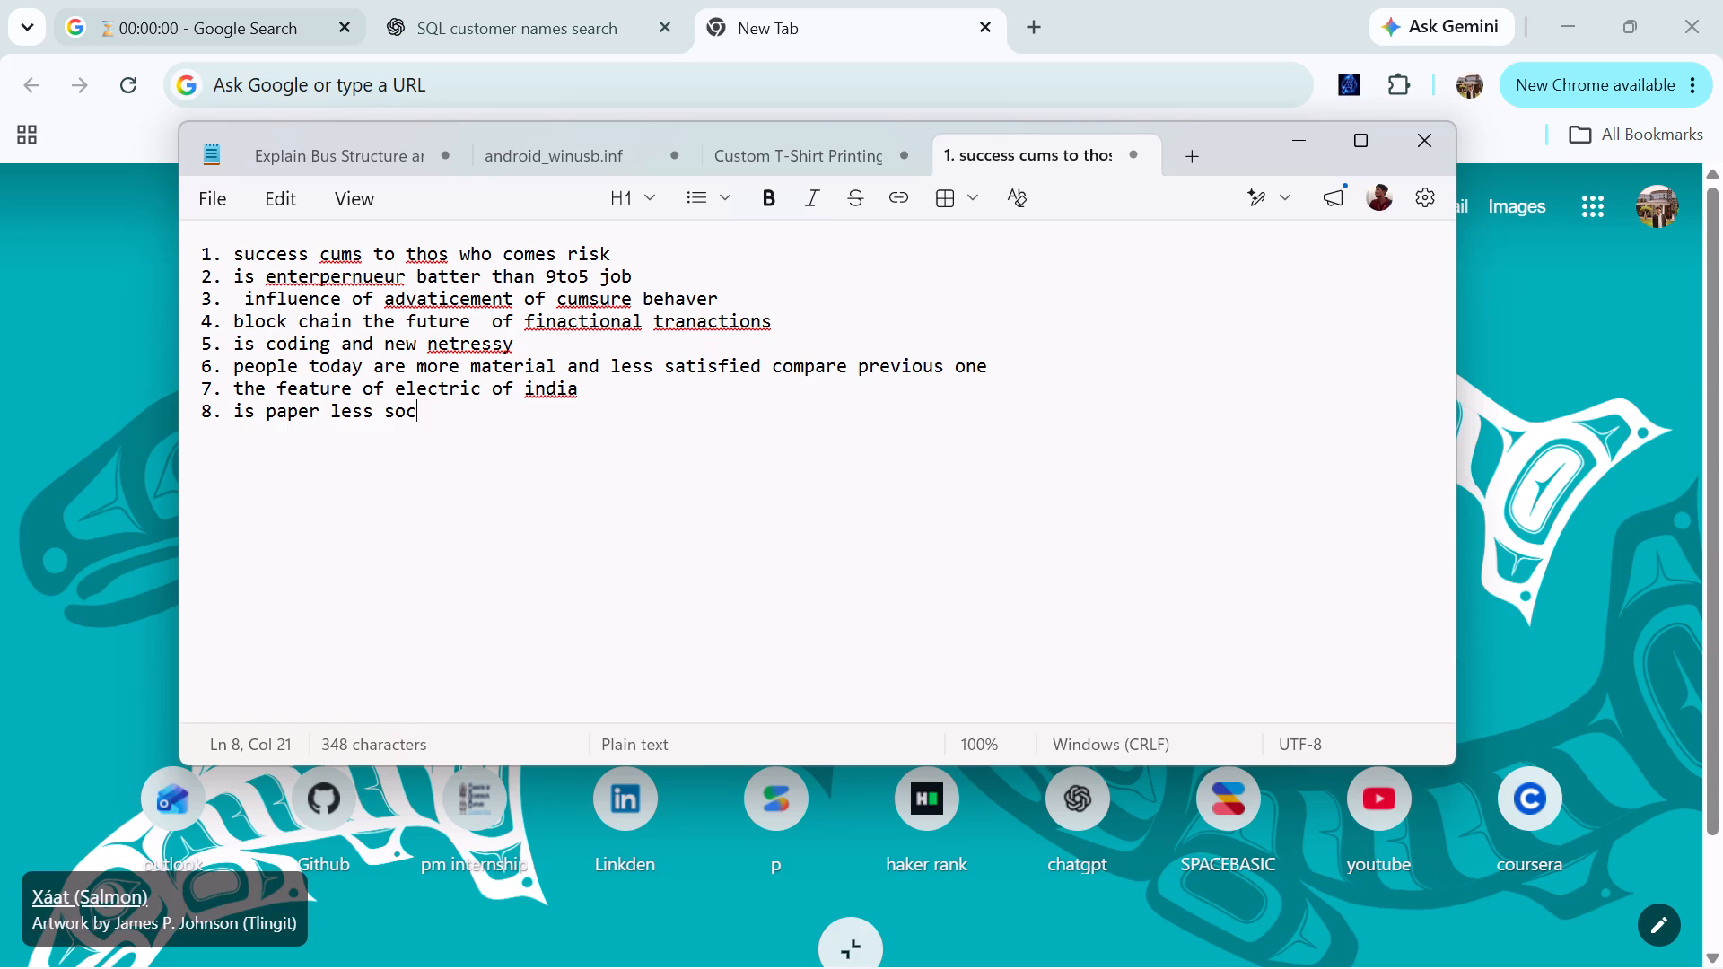
key("i")
type("al")
type("ty")
key("space")
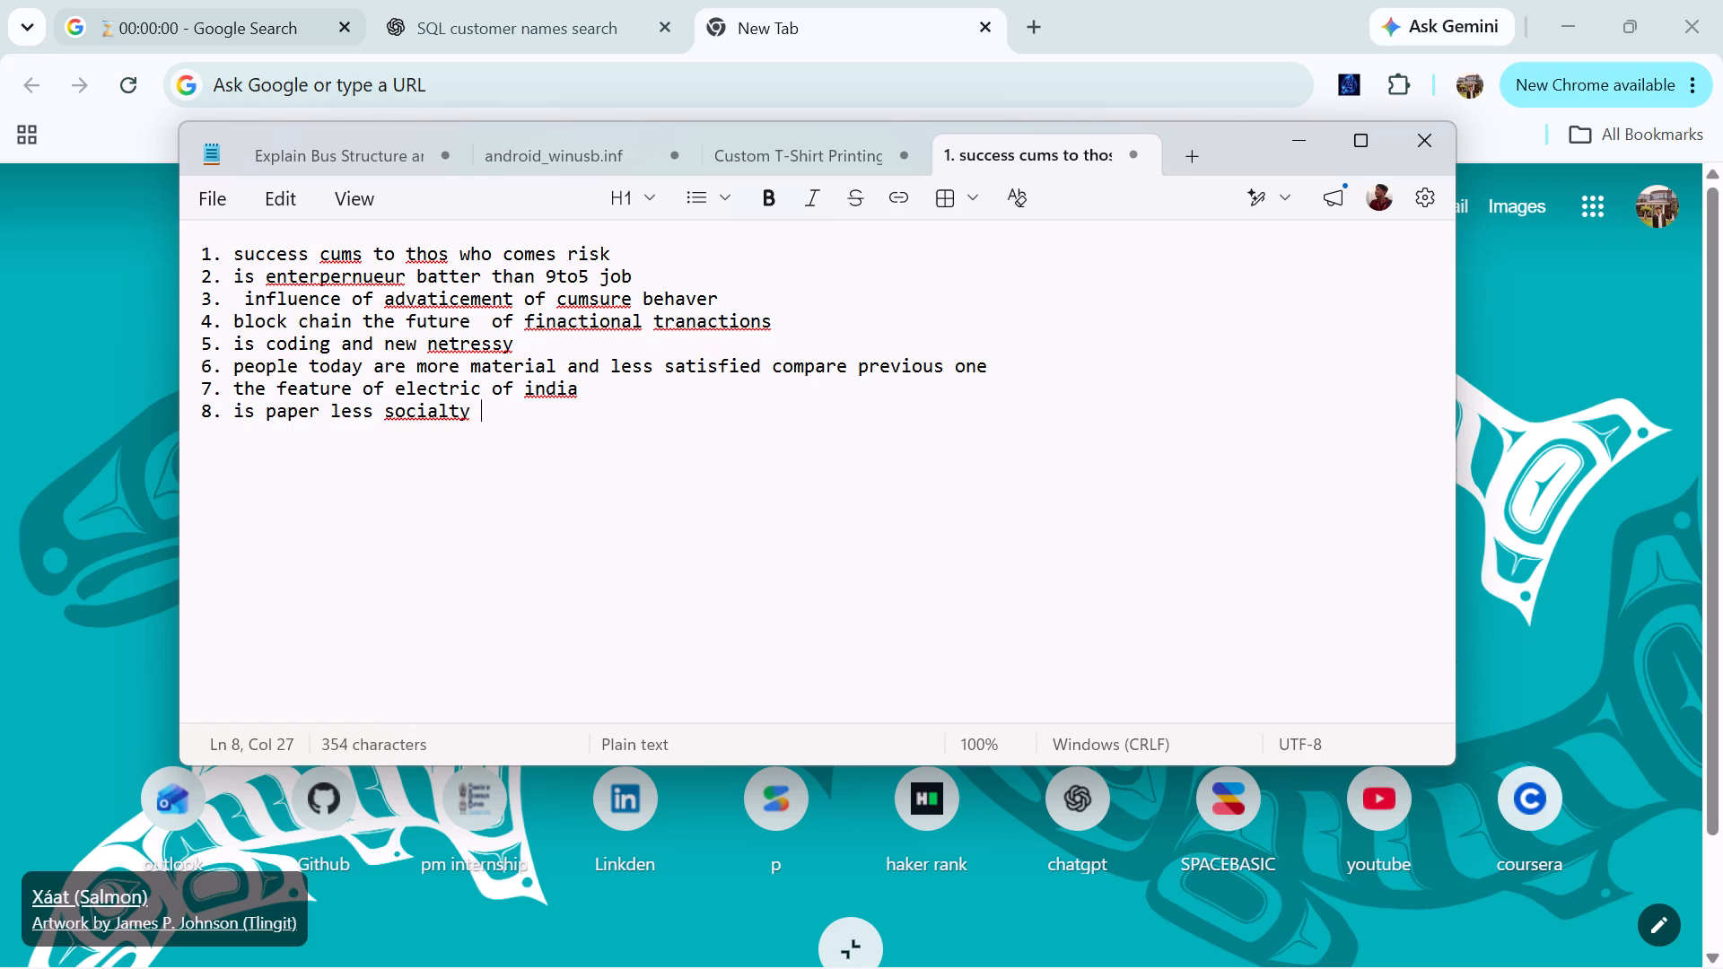
key("BackSpace")
key("BackSpace")
key("BackSpace")
key("BackSpace")
key("BackSpace")
type("ety")
key("space")
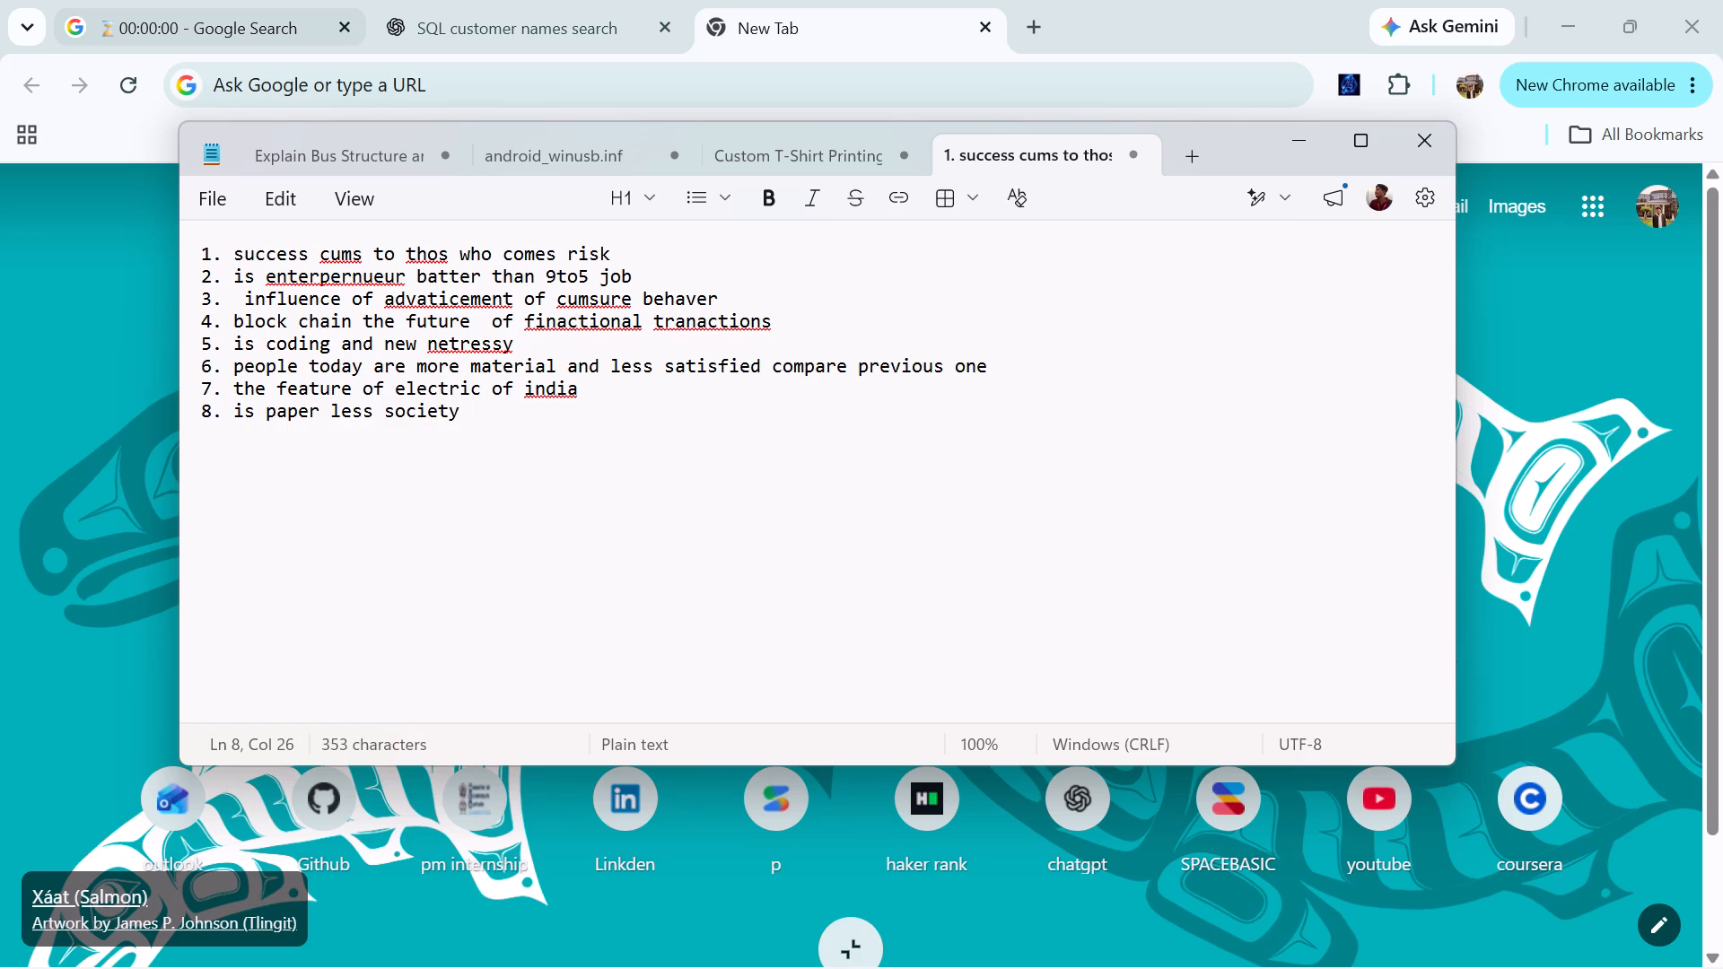
Complete line 8 with "is achievable" and start a new line below it.
type("is")
key("space")
type("ac")
type("hive")
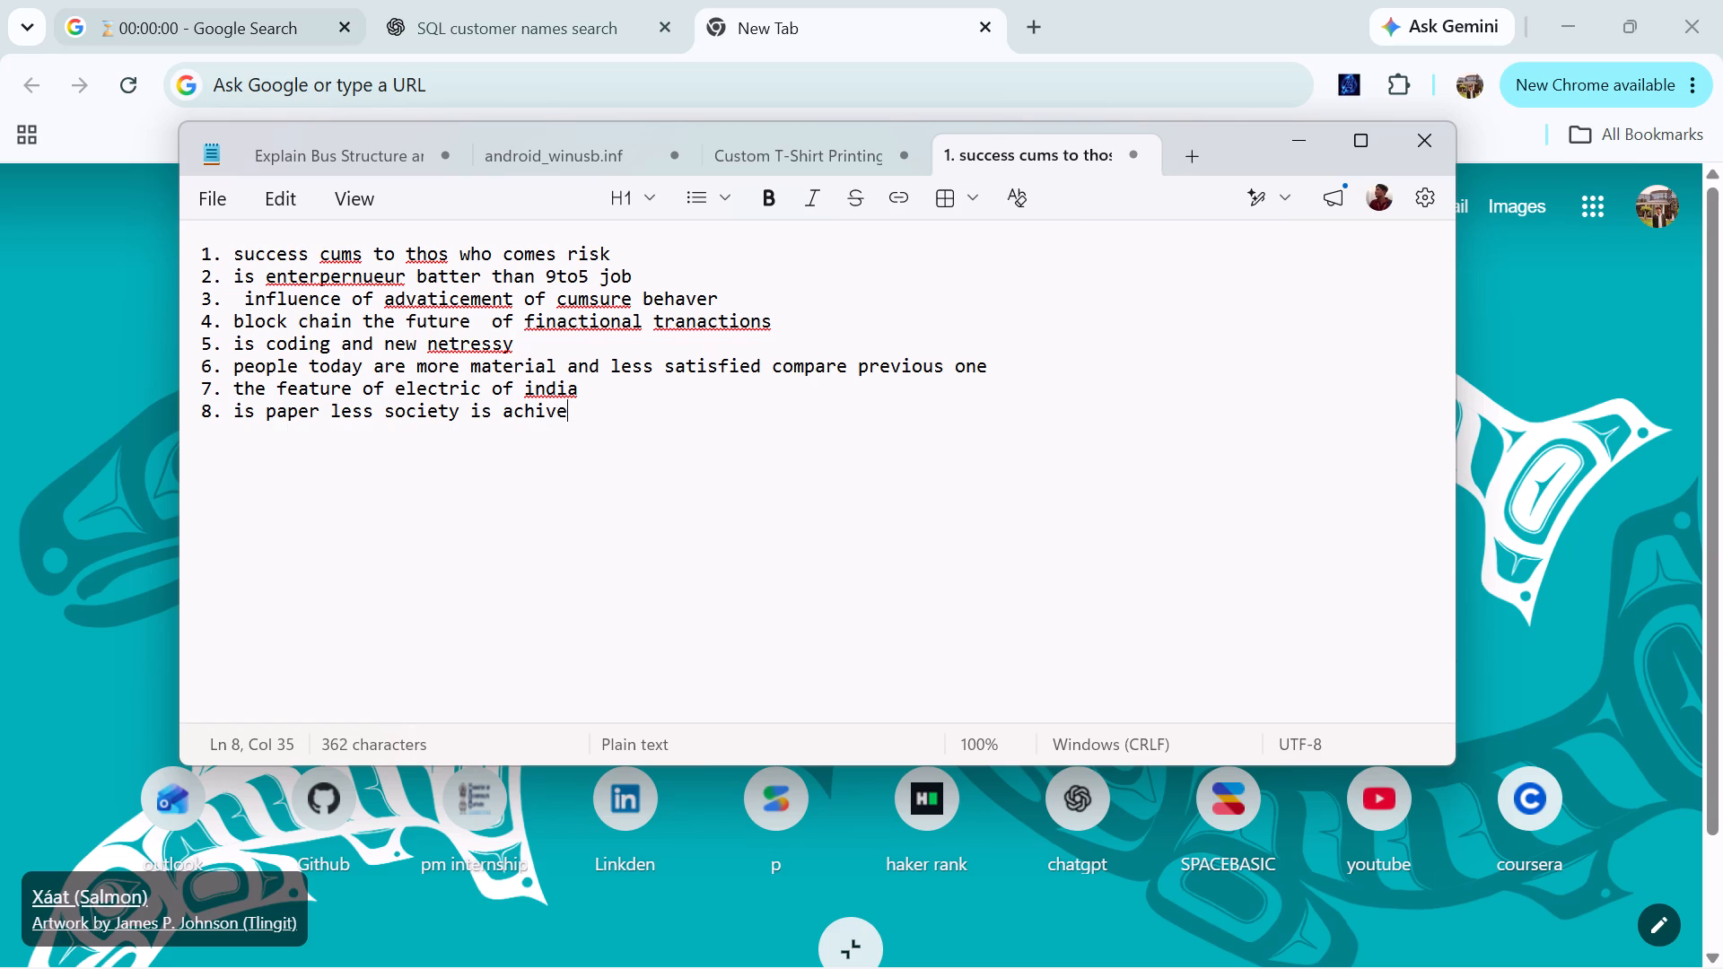
type("able")
key("space")
key("Return")
Start a ninth line below line 8 reading "9. is the gig accomunatiy".
key("9")
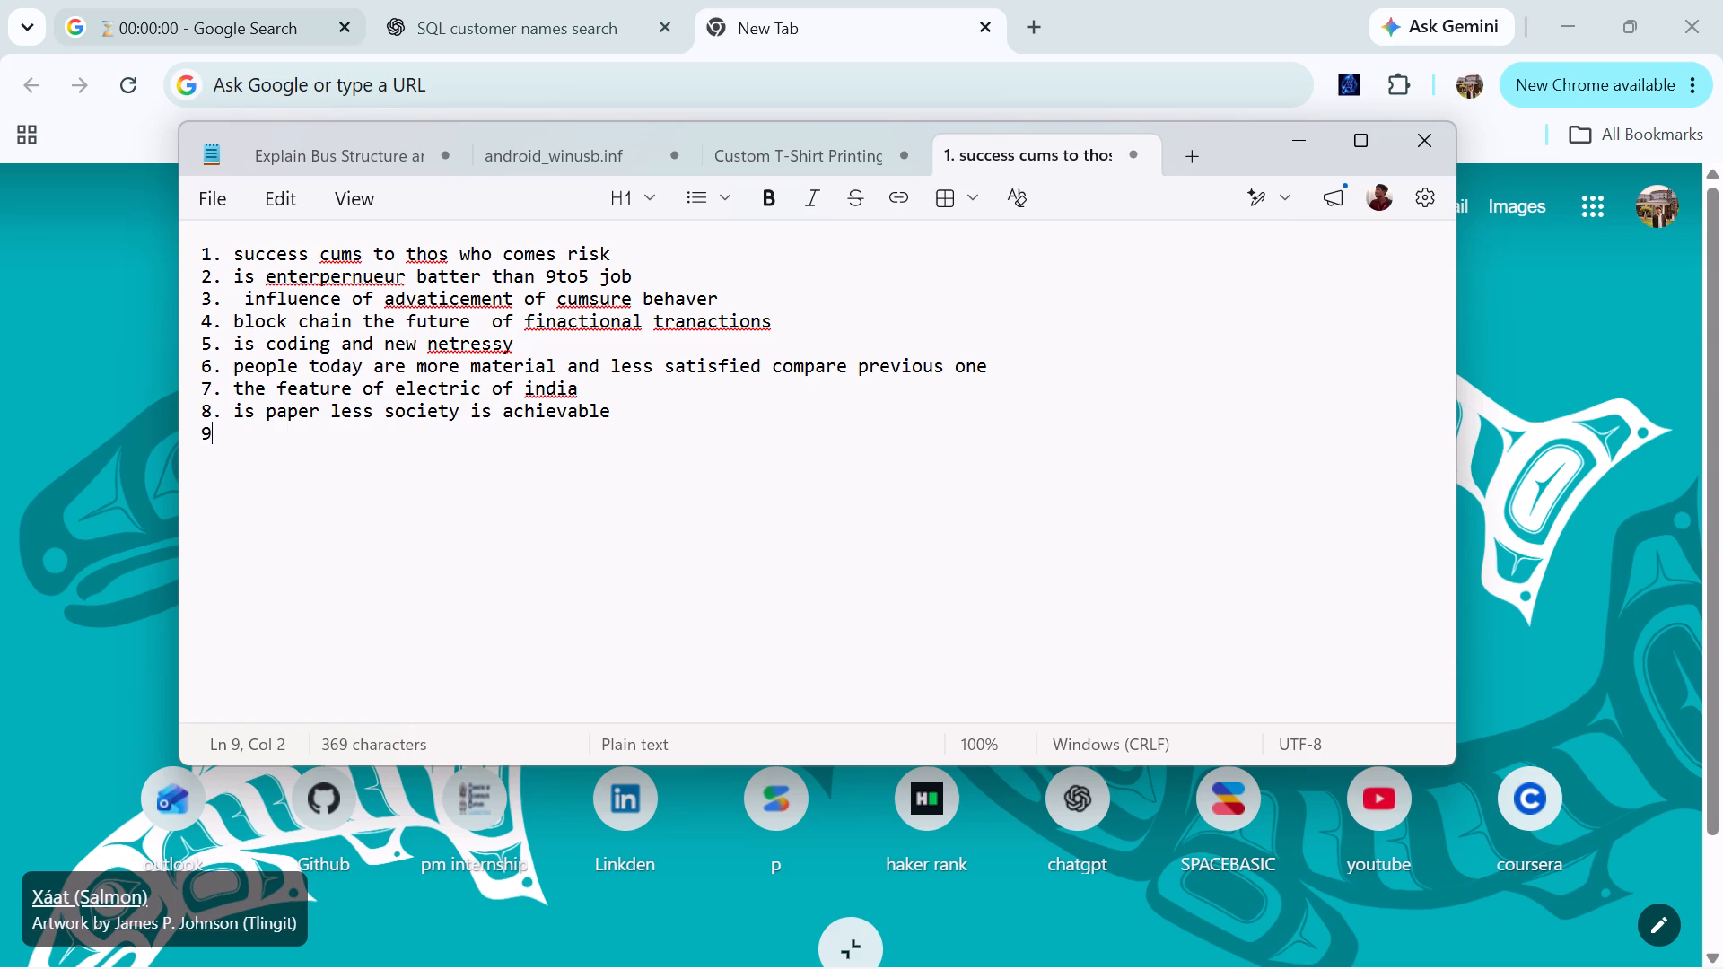
type(".")
key("space")
type("is the")
key("space")
key("g")
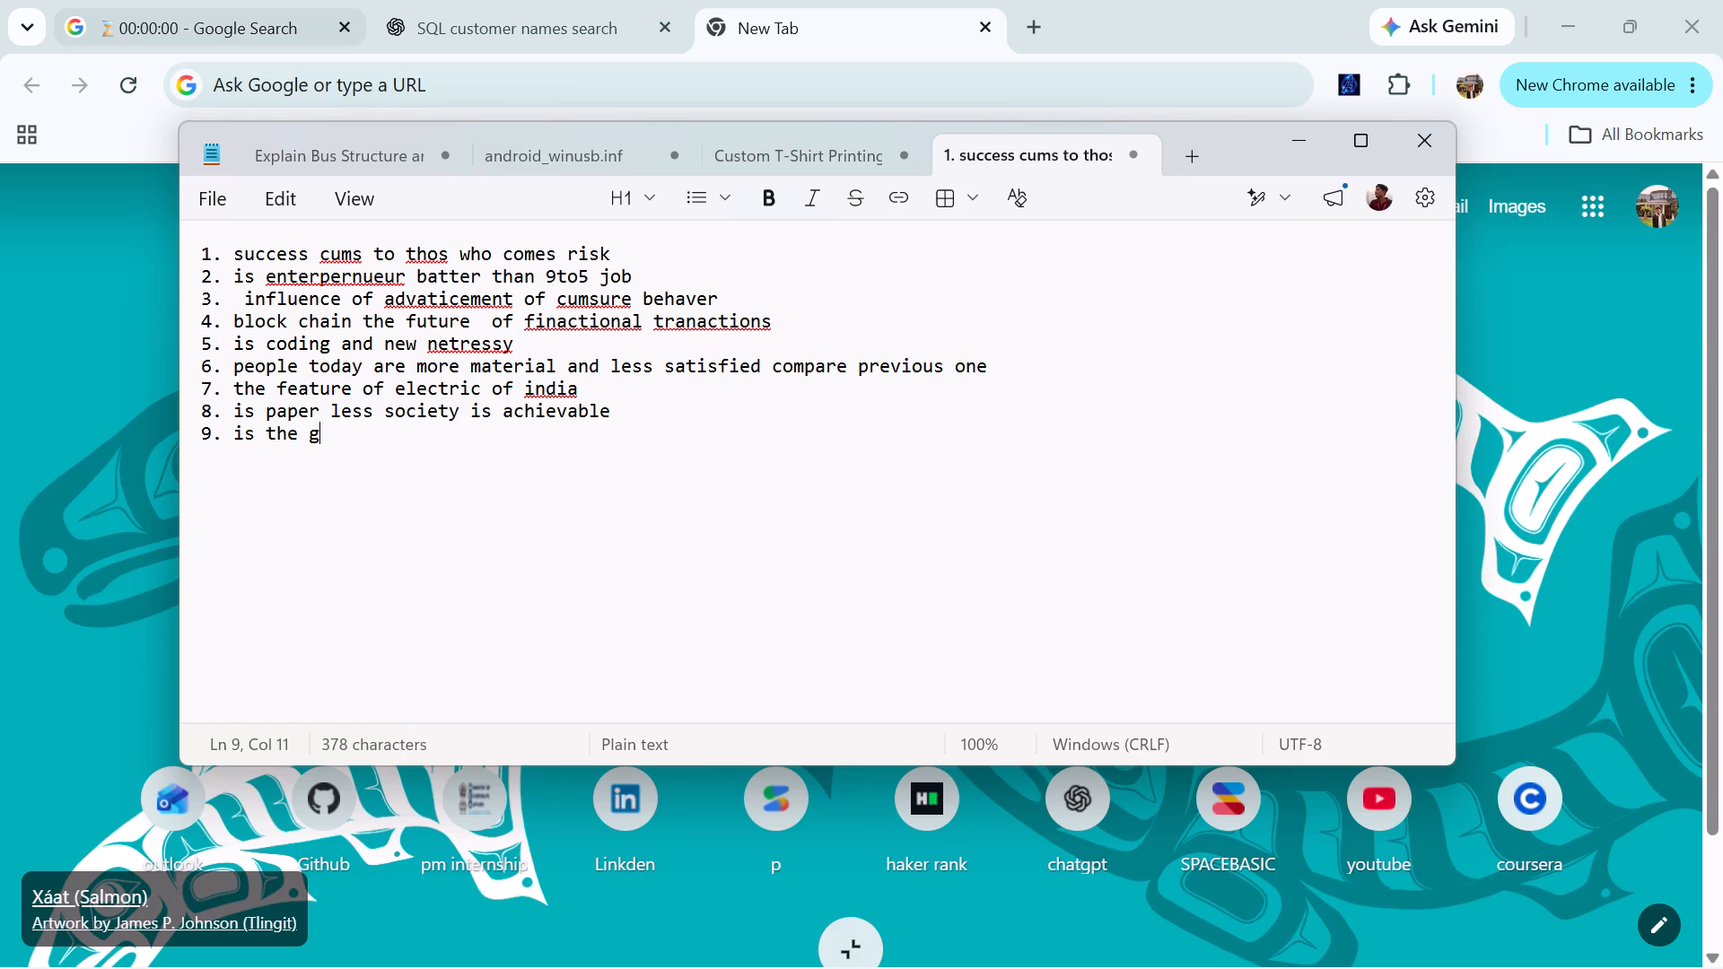
type("ig")
key("space")
type("acco")
type("mu")
type("na")
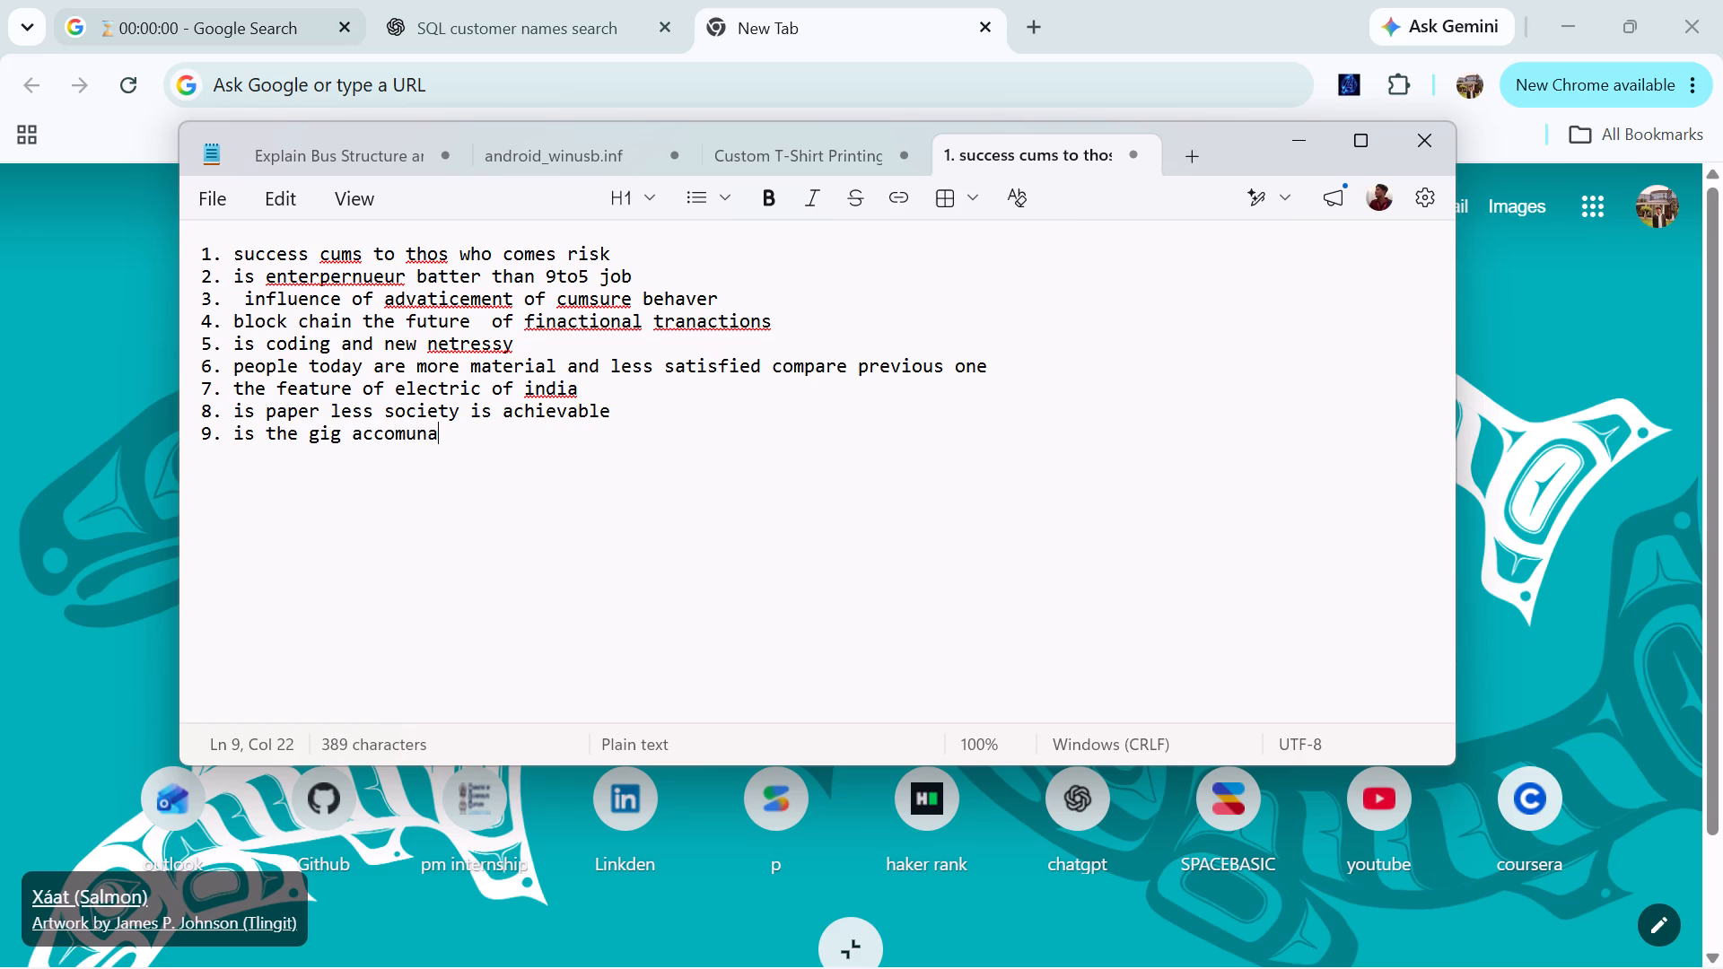
type("tiy")
key("space")
Respell the word after "gig" on line 9 as "accomuanuy".
key("BackSpace")
key("BackSpace")
key("BackSpace")
key("BackSpace")
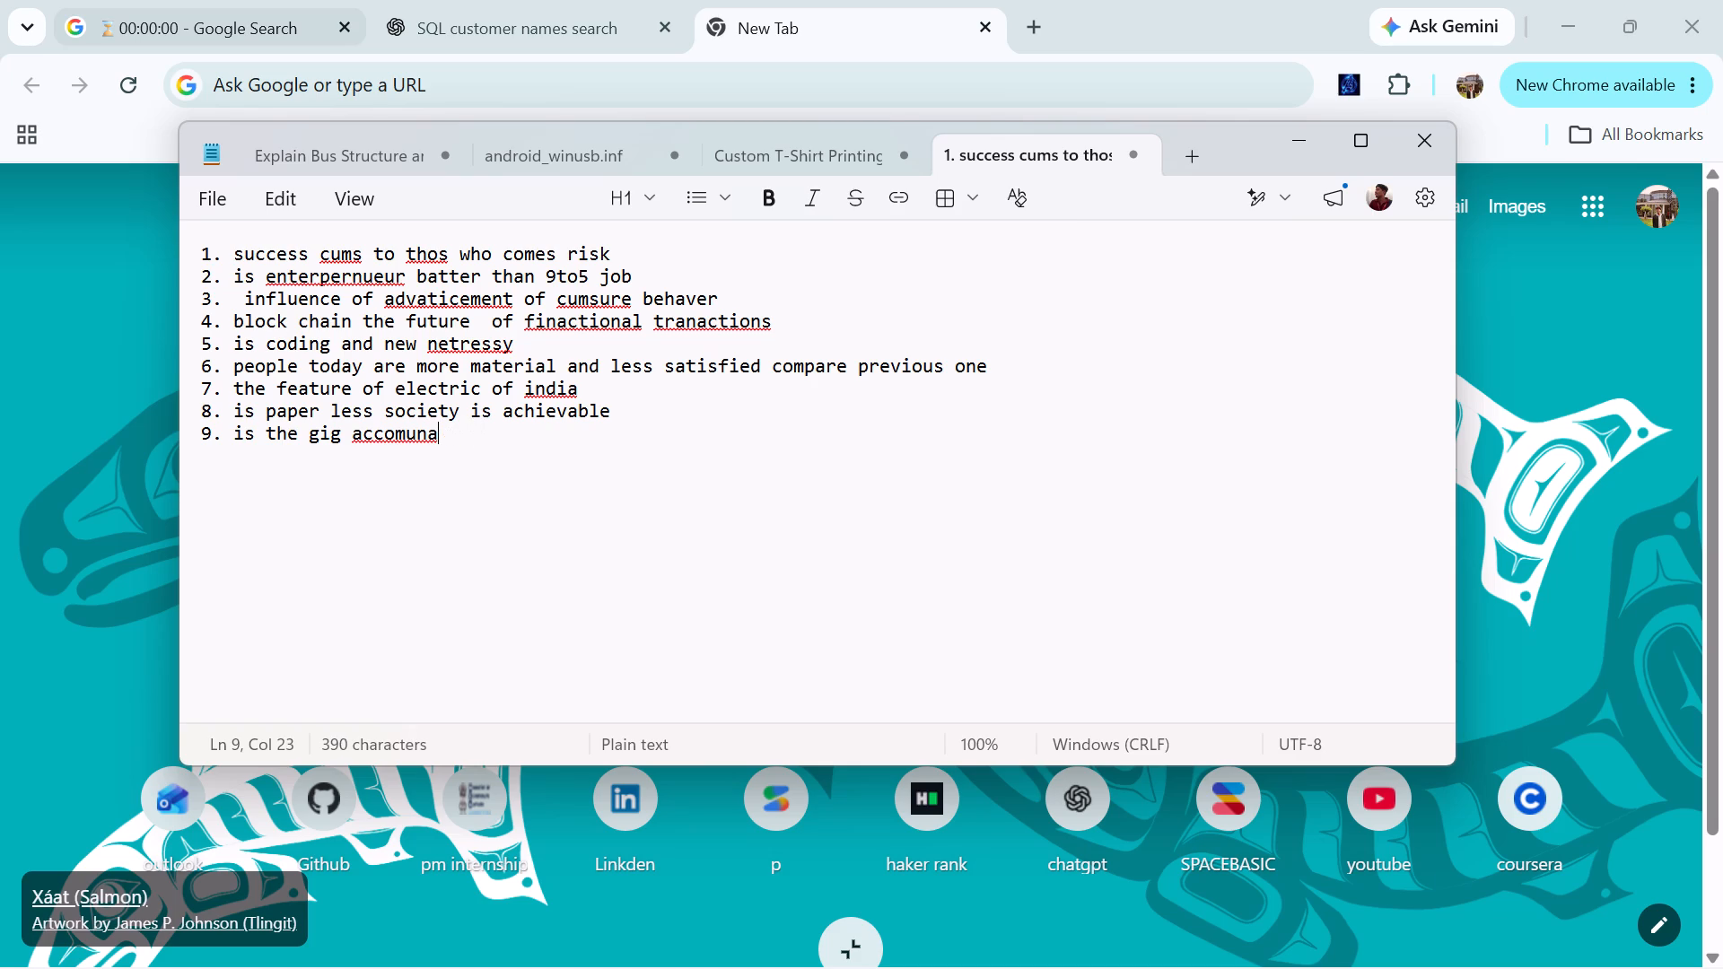
key("BackSpace")
type("y")
key("space")
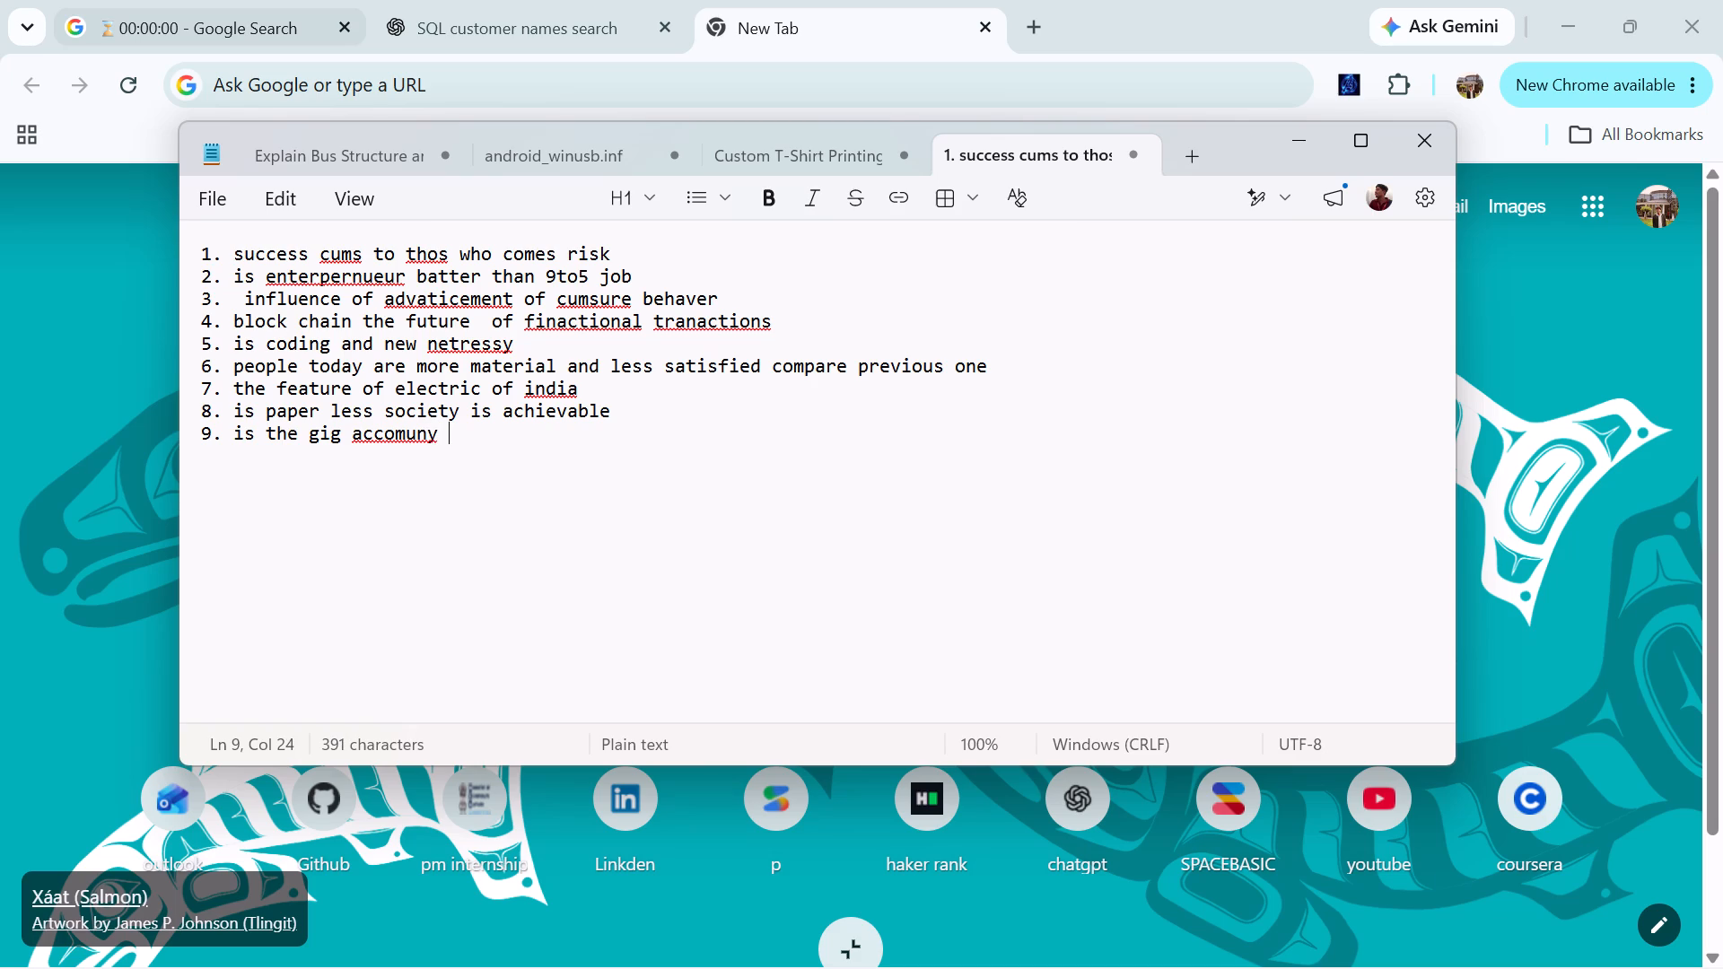
key("BackSpace")
key("BackSpace")
key("BackSpace")
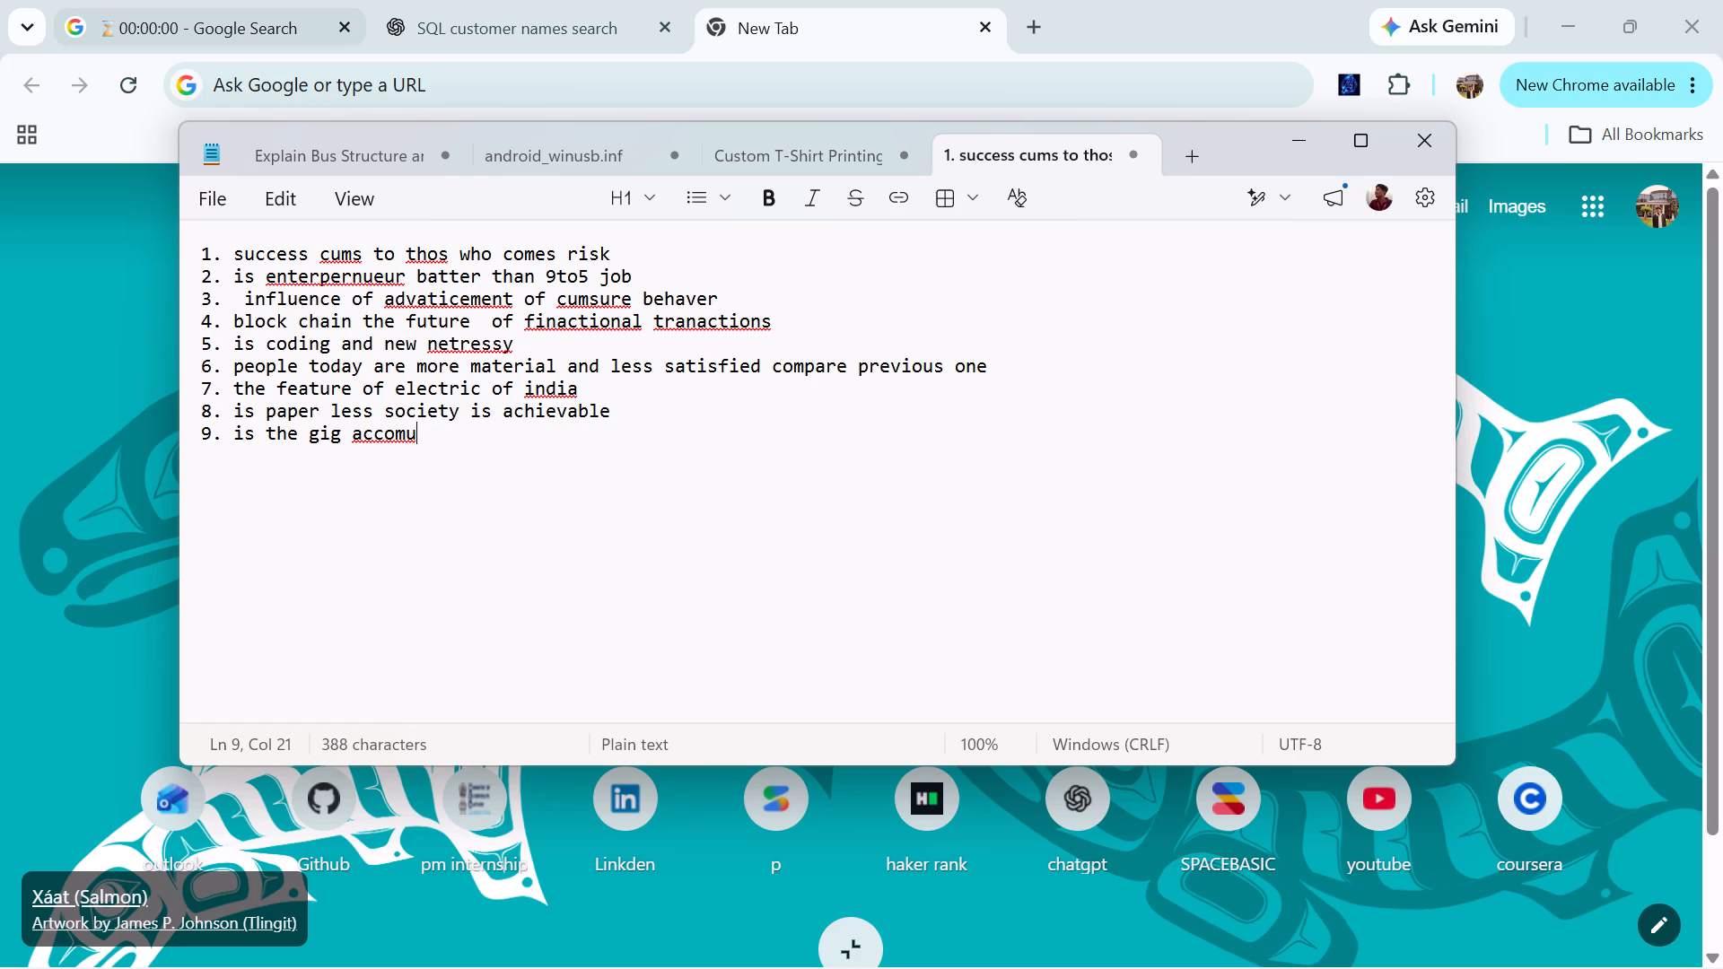
type("an")
type("uy")
key("space")
Complete line 9 with "sustainable" and start a new line below it.
type("sus")
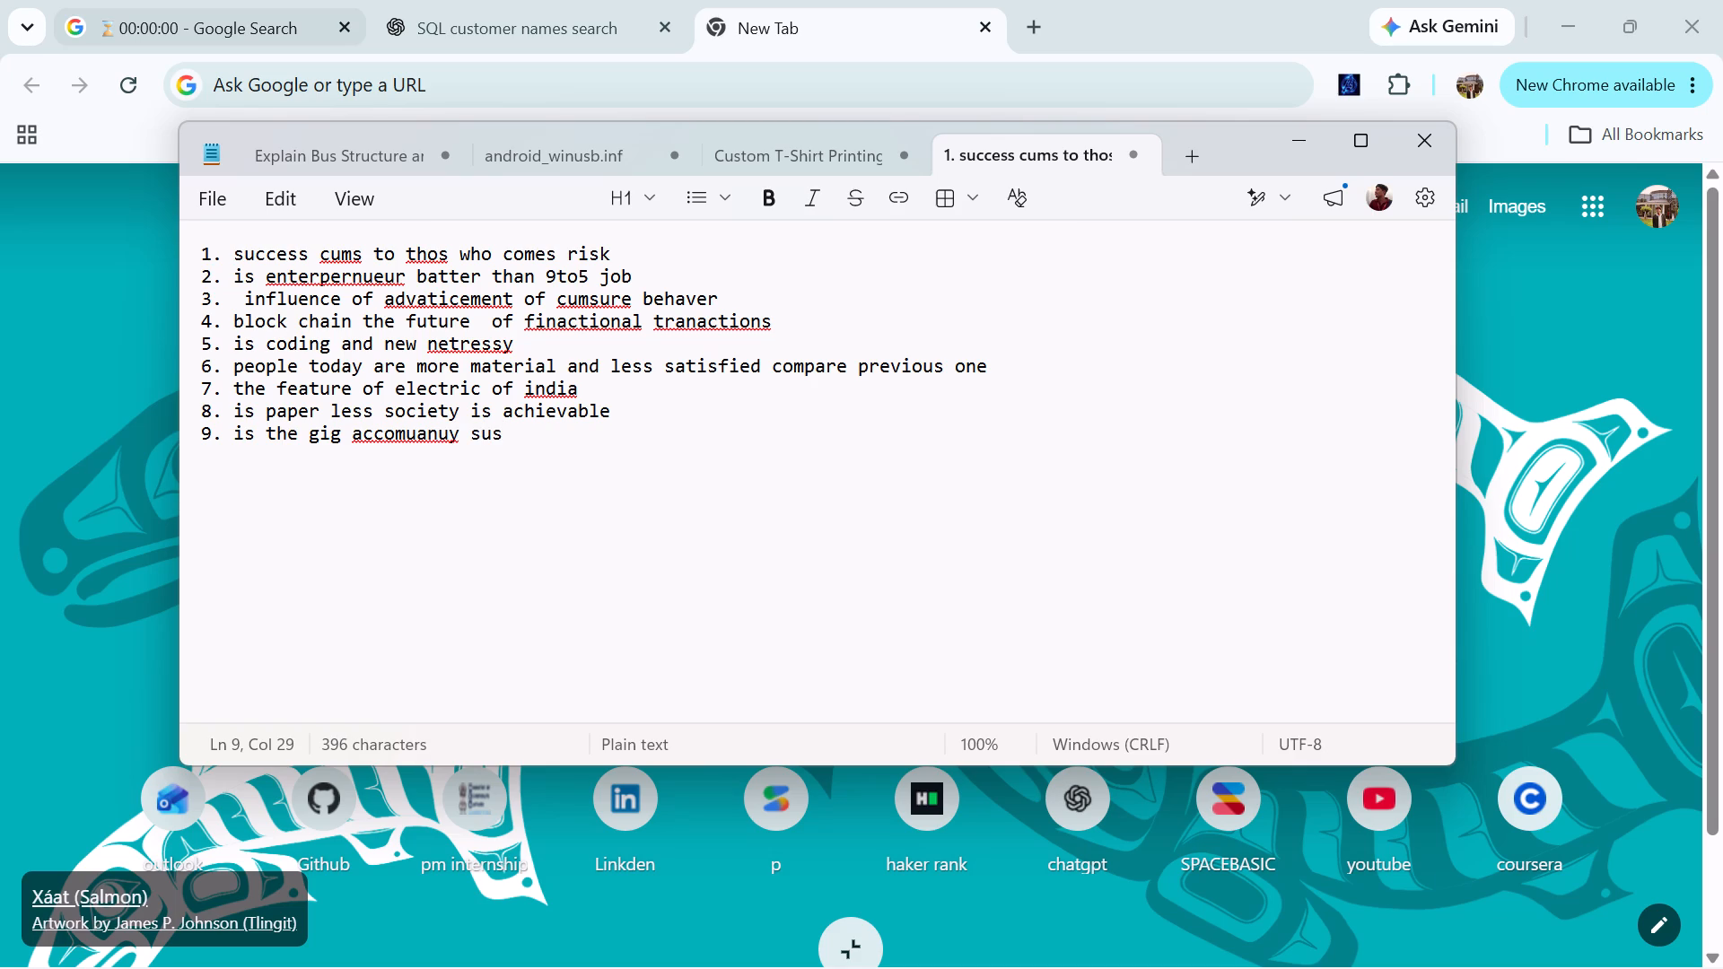
type("tai")
type("nable")
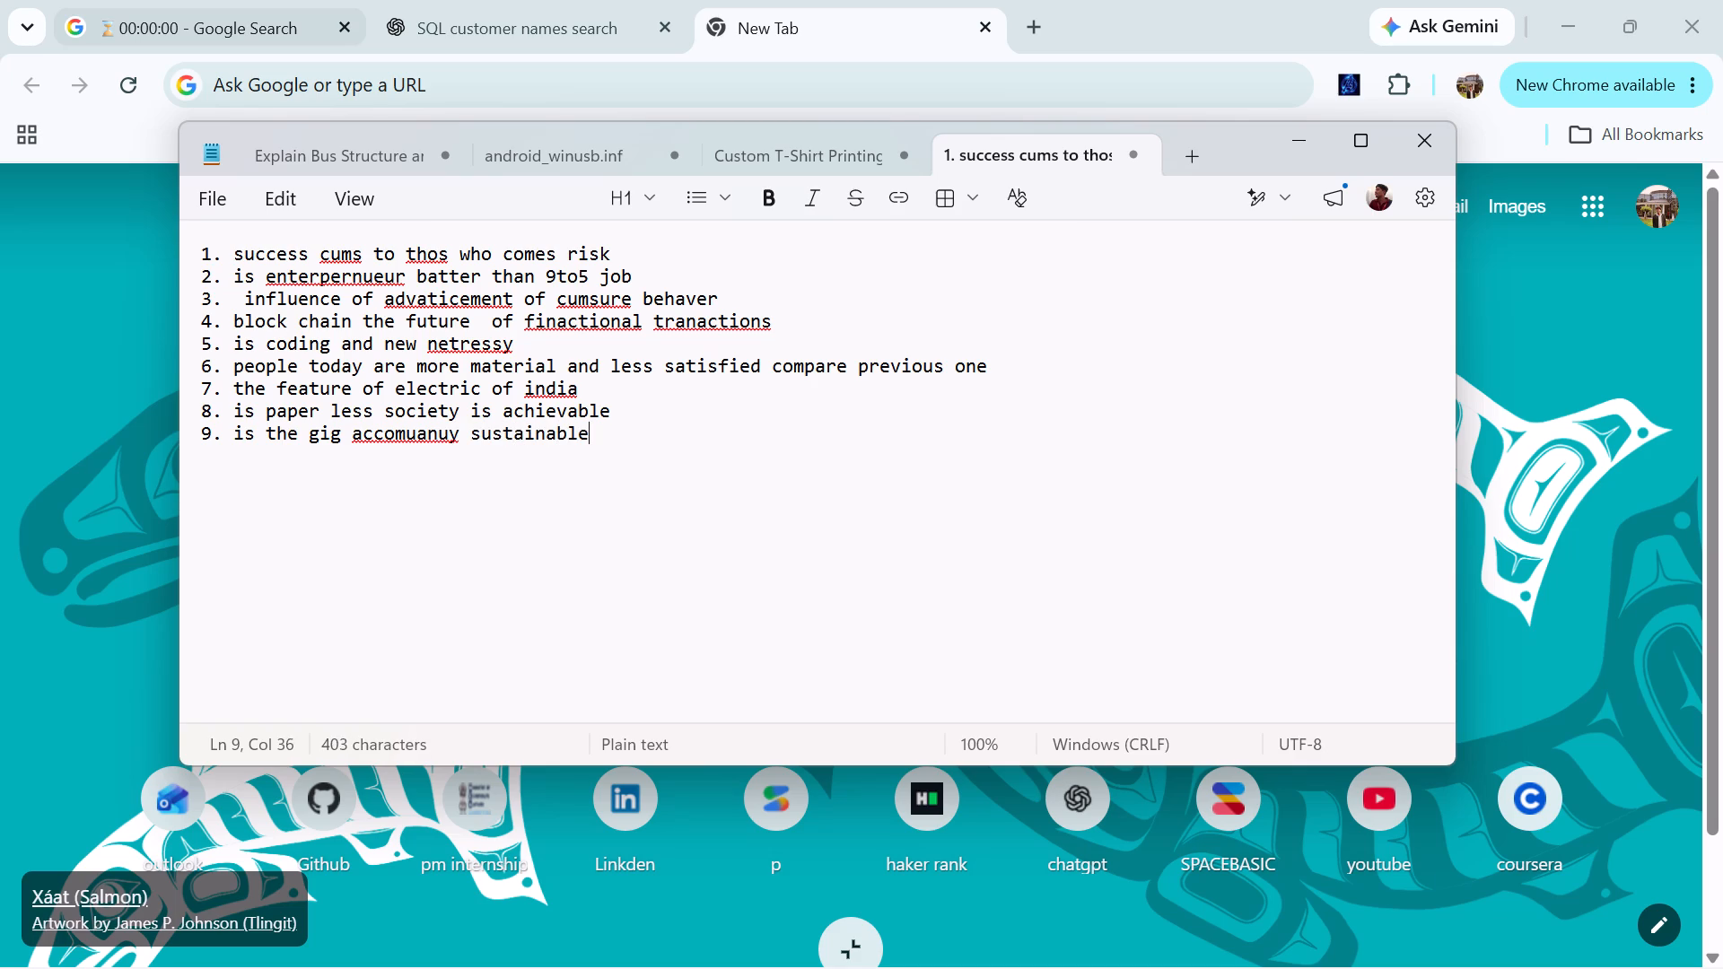
key("space")
key("Return")
Write the tenth line as "10. do grades difine a student poctional".
type("10")
type(".")
key("space")
type("do")
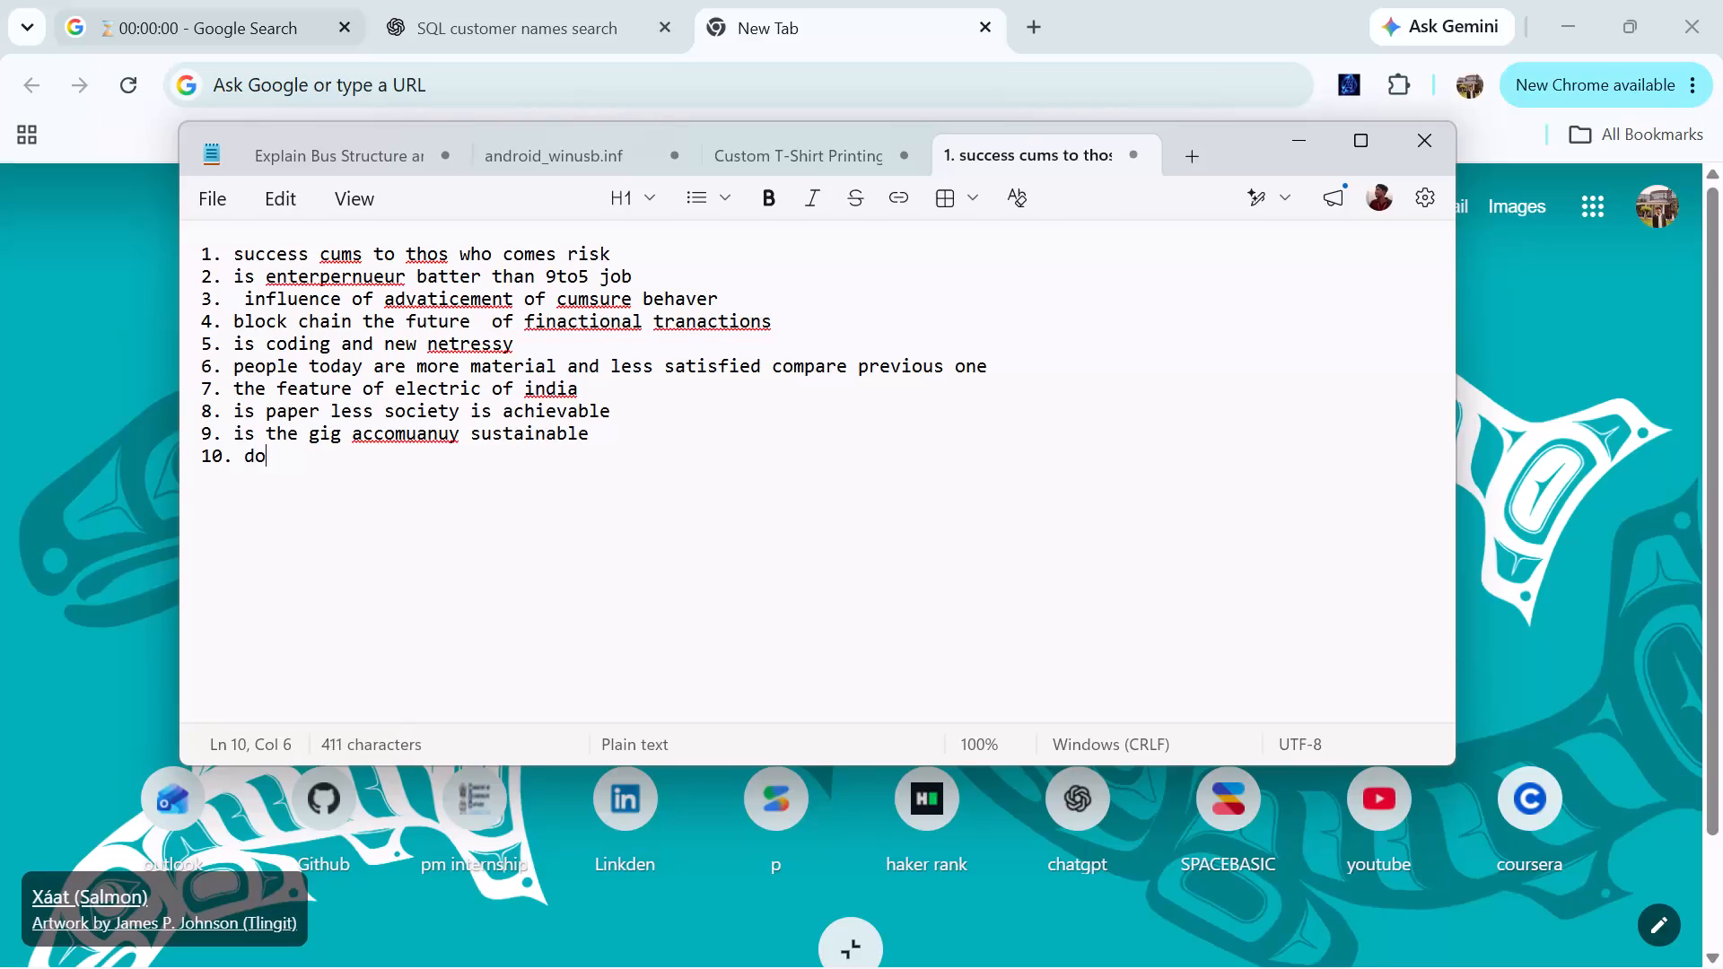
key("space")
type("grades di")
type("fine a a")
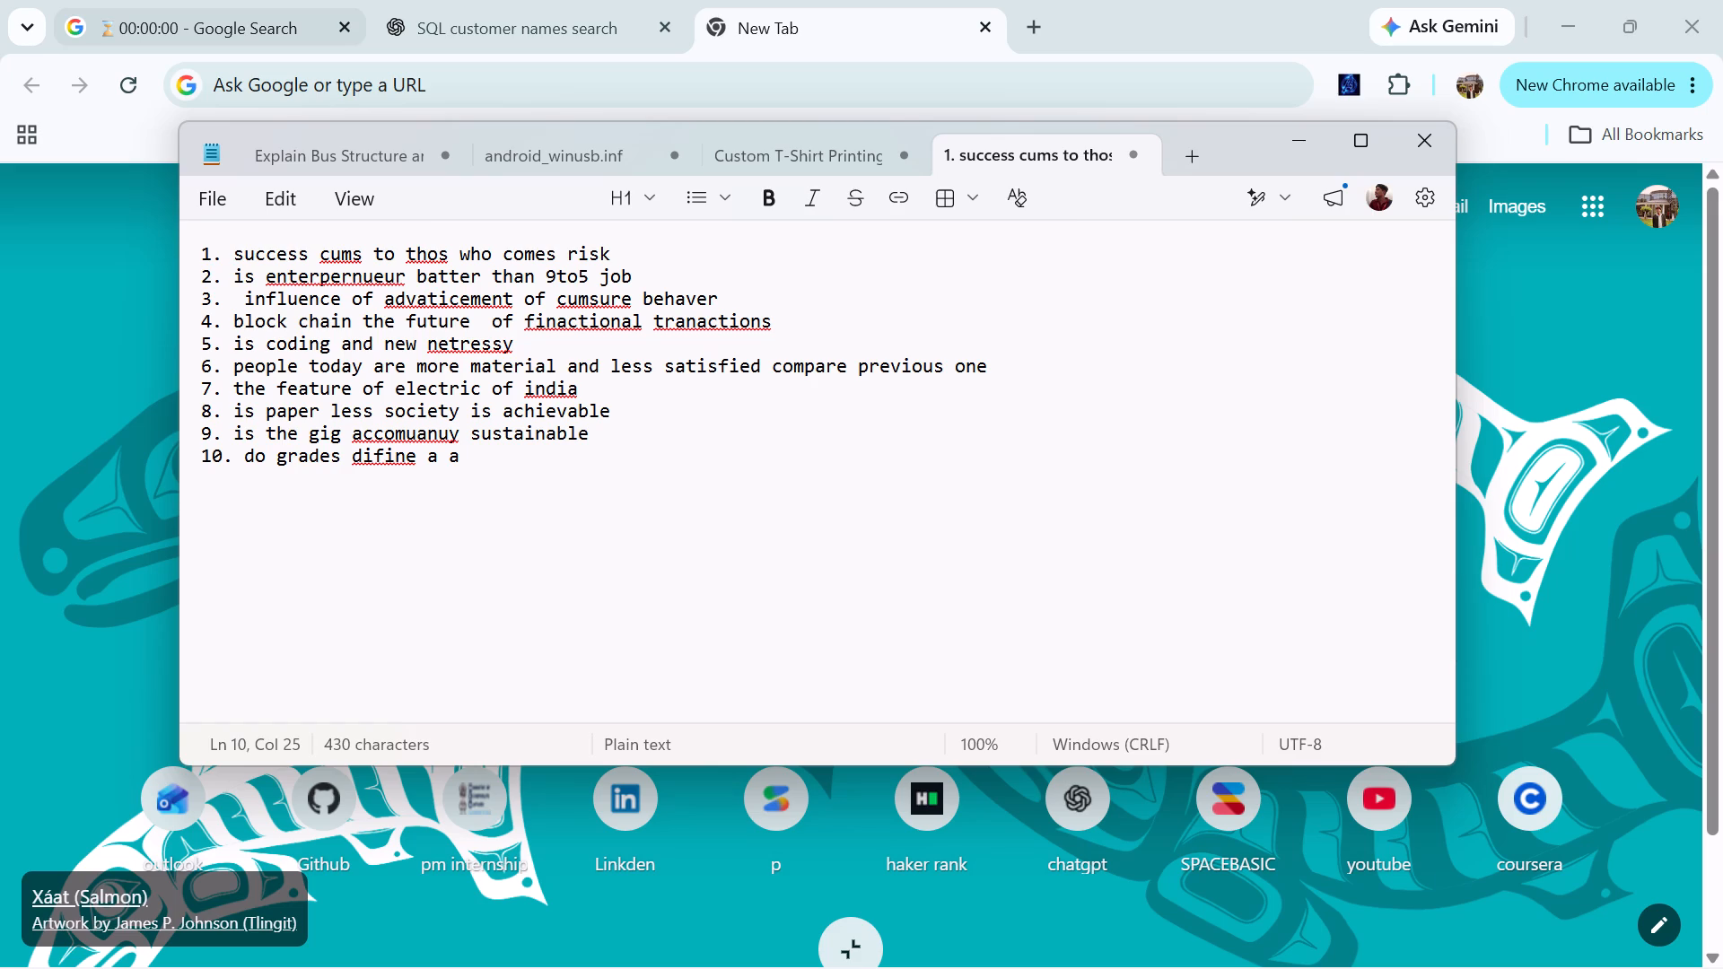
key("BackSpace")
key("BackSpace")
key("space")
type("student po")
type("ctional")
key("space")
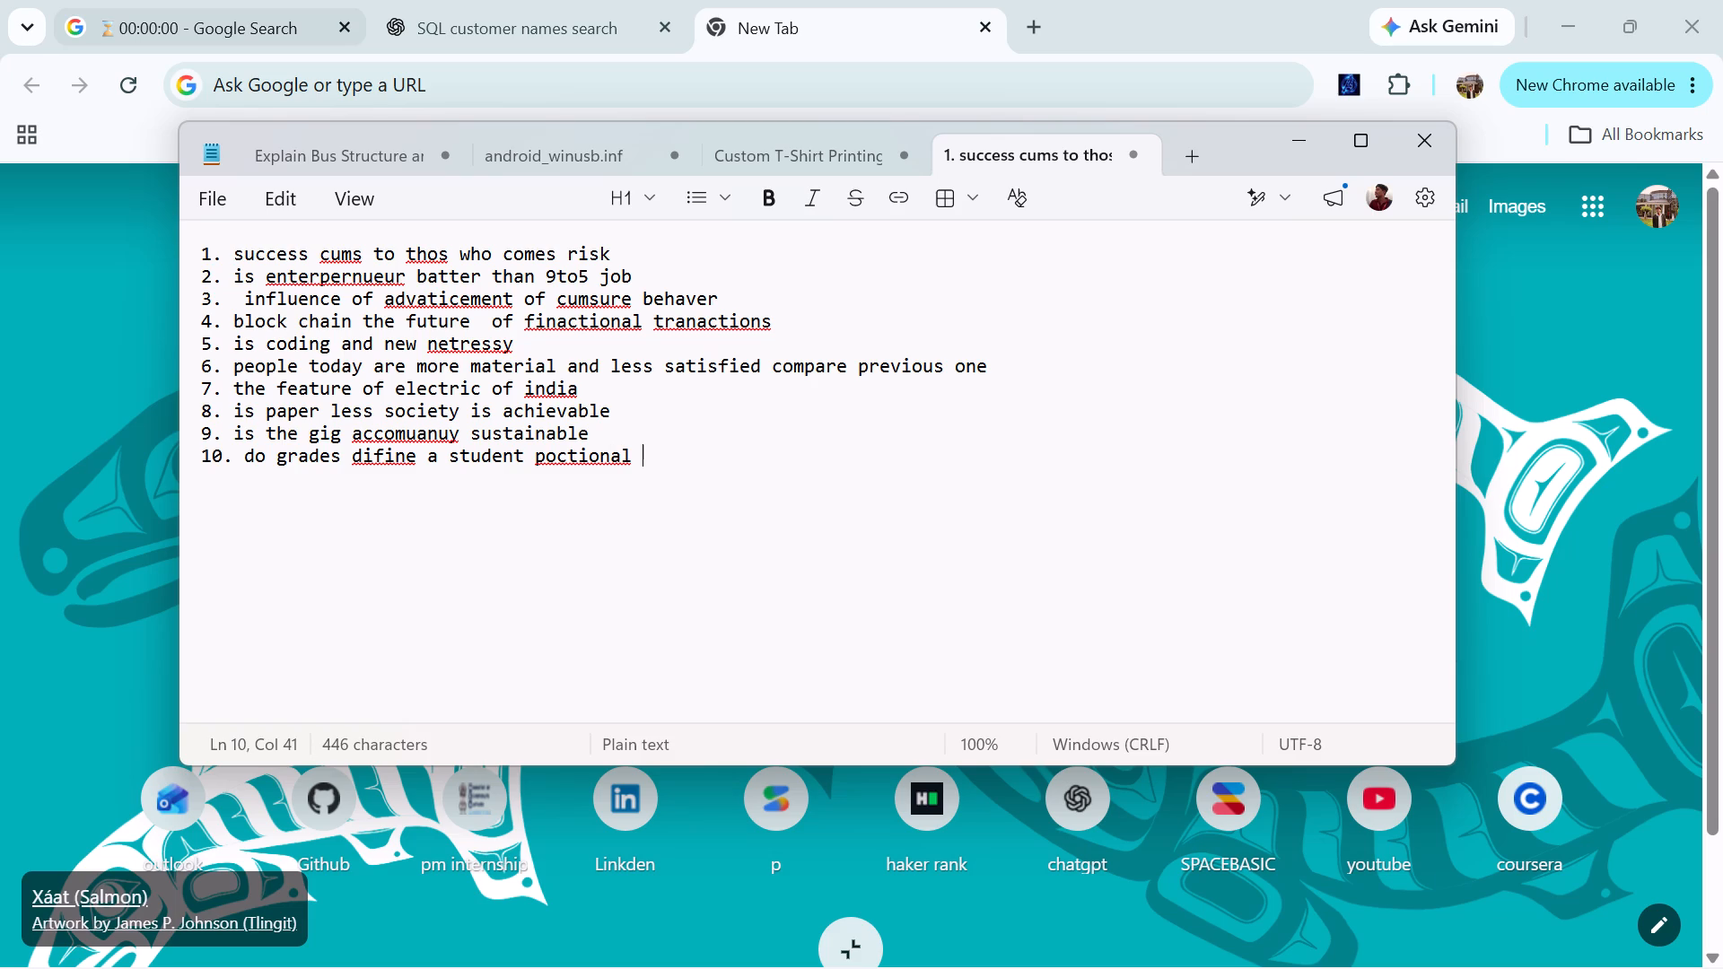
Copy the whole numbered list, from line 1 through line 10.
left_click_drag(650, 454, 426, 446)
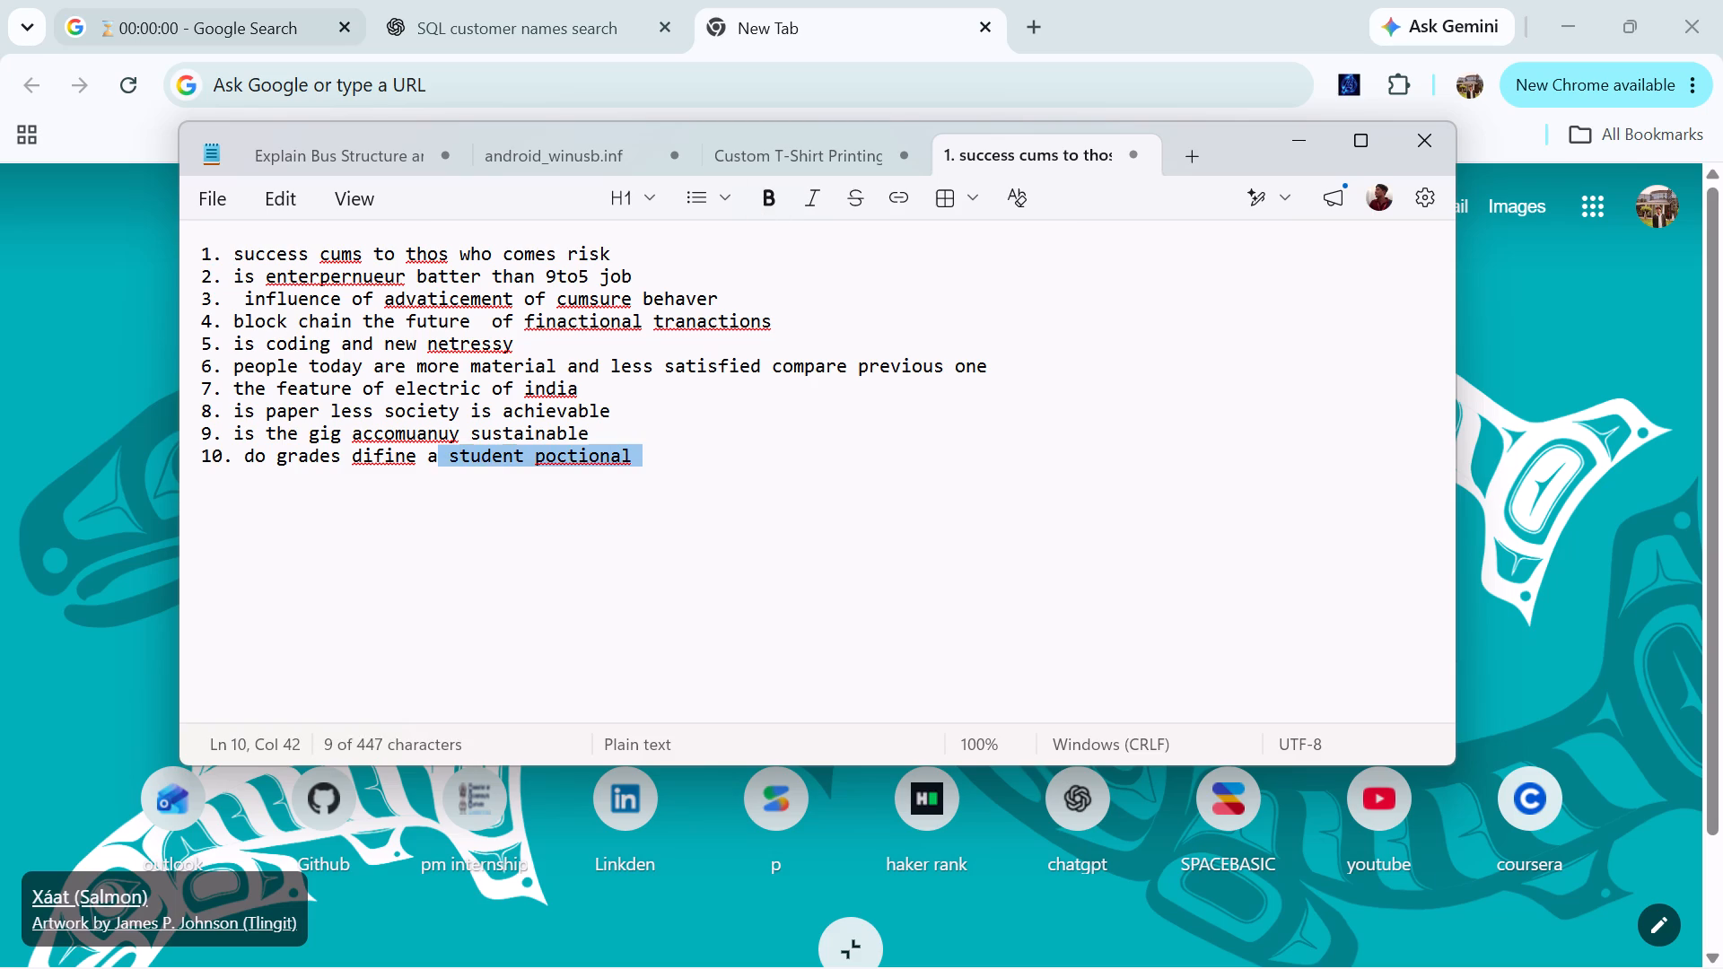
left_click_drag(426, 446, 132, 261)
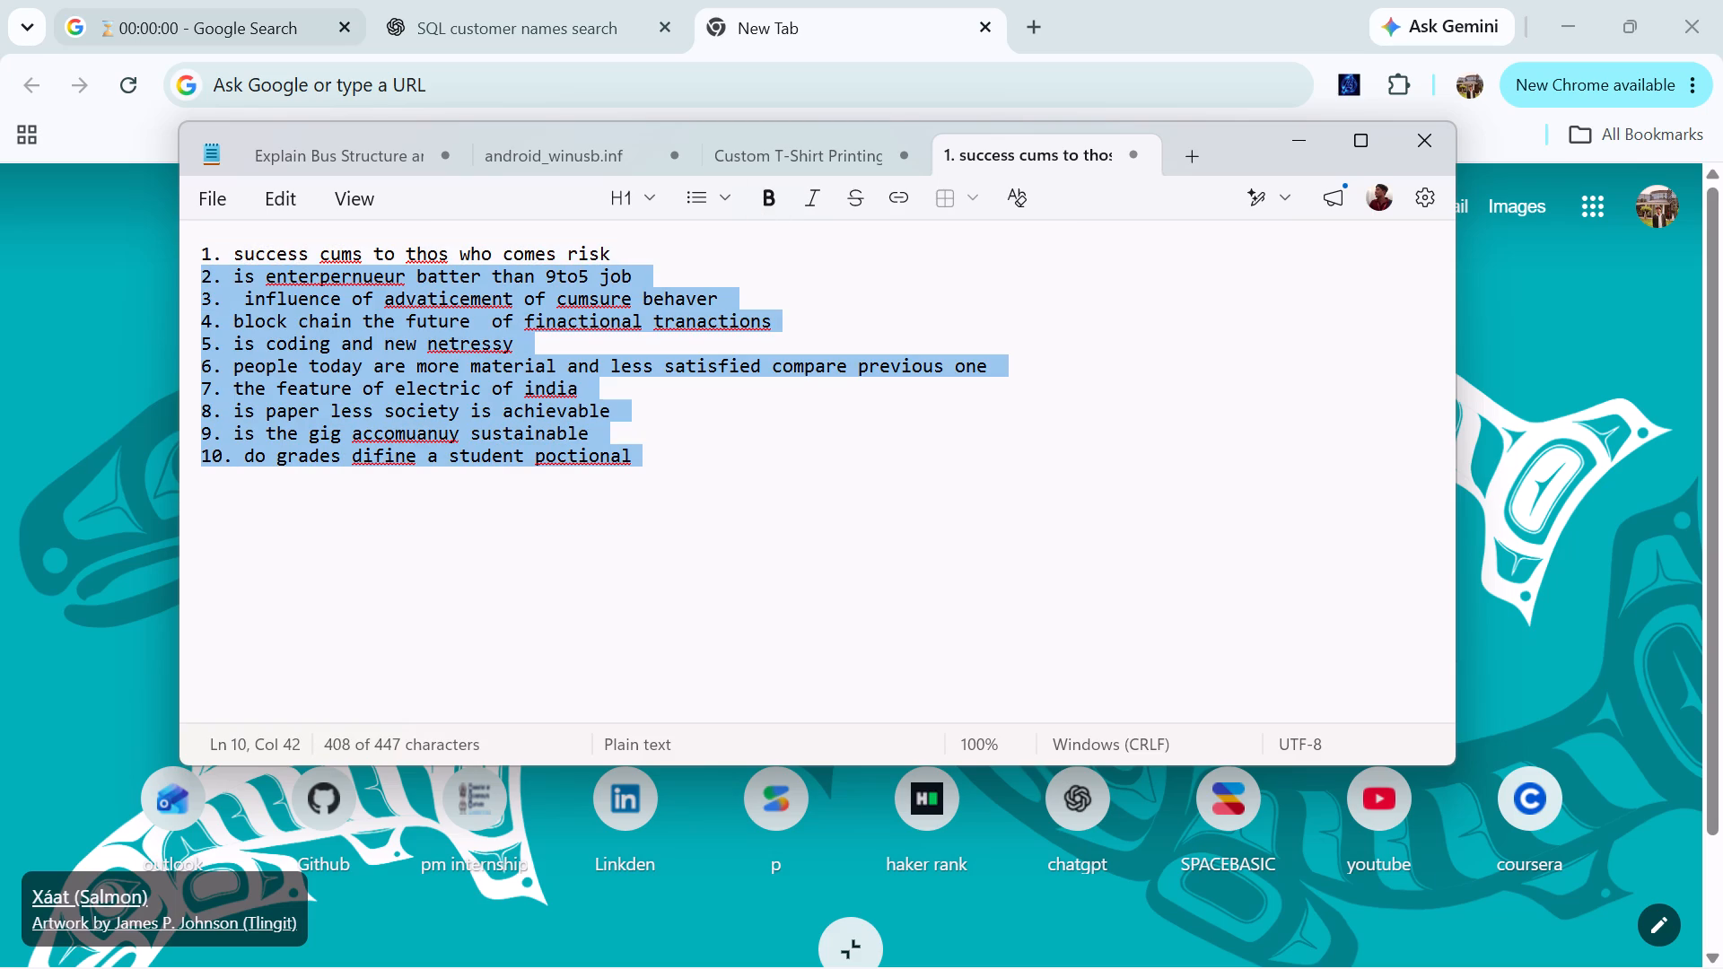
left_click_drag(132, 261, 196, 240)
key("ctrl+c")
key("ctrl+c")
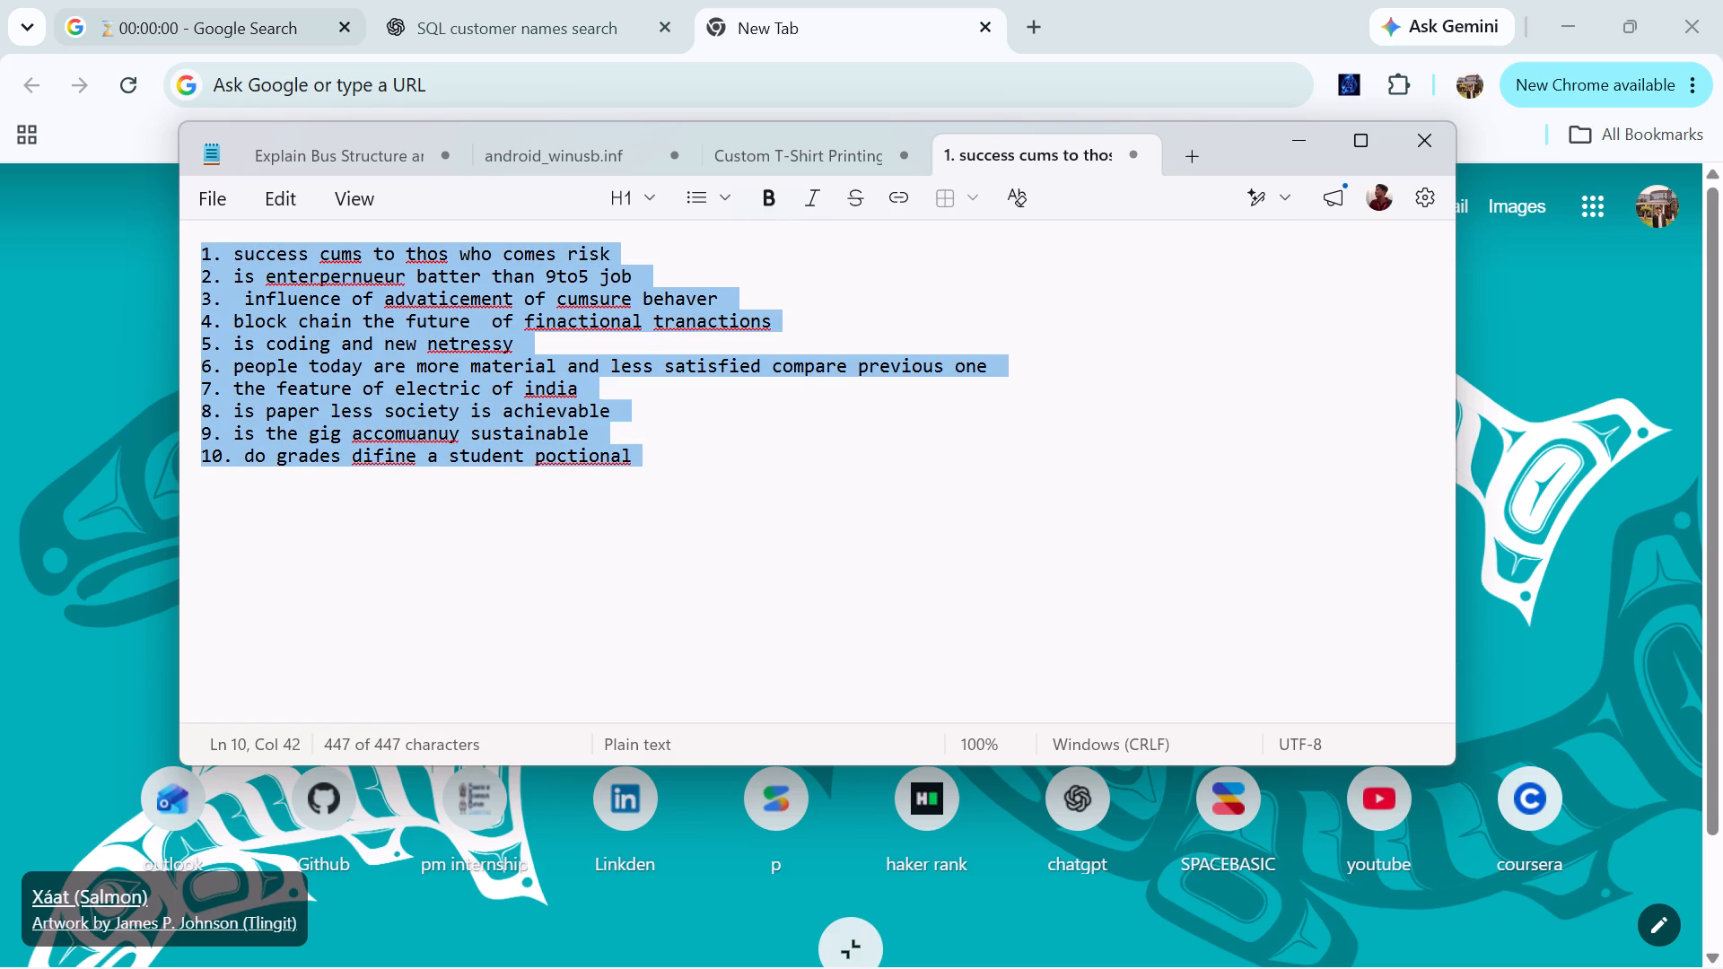
Switch to Chrome and search Google for "correct" followed by the copied list of topics.
left_click(809, 22)
left_click(549, 567)
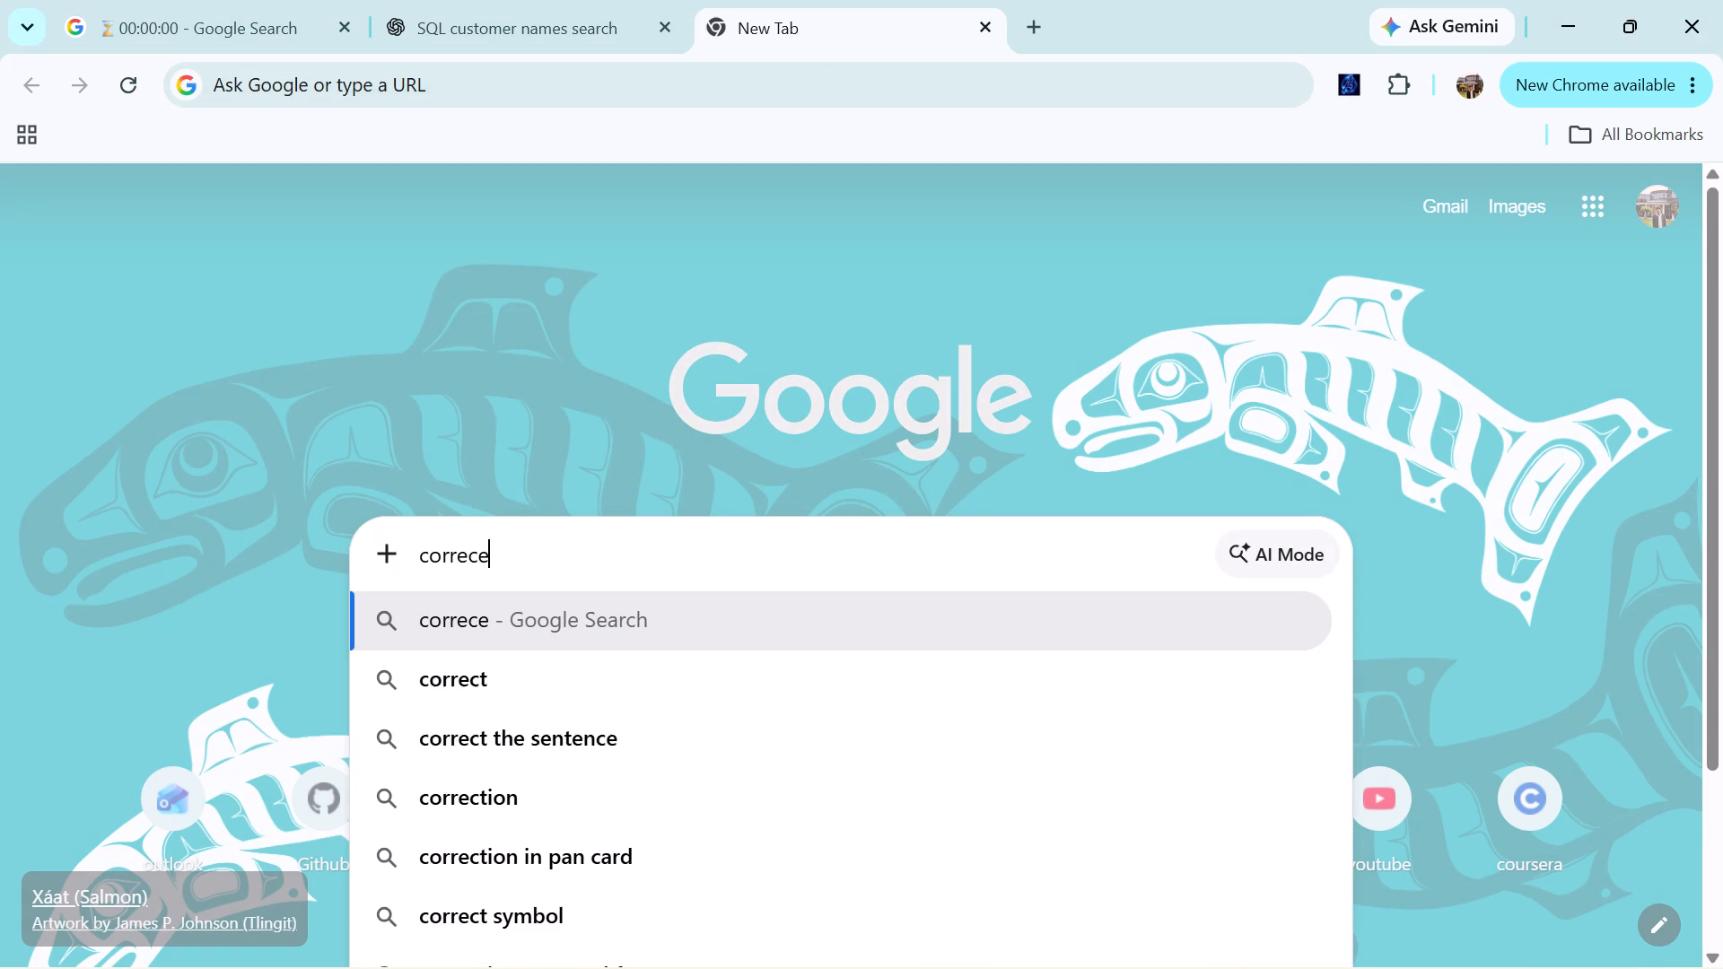
left_click(477, 662)
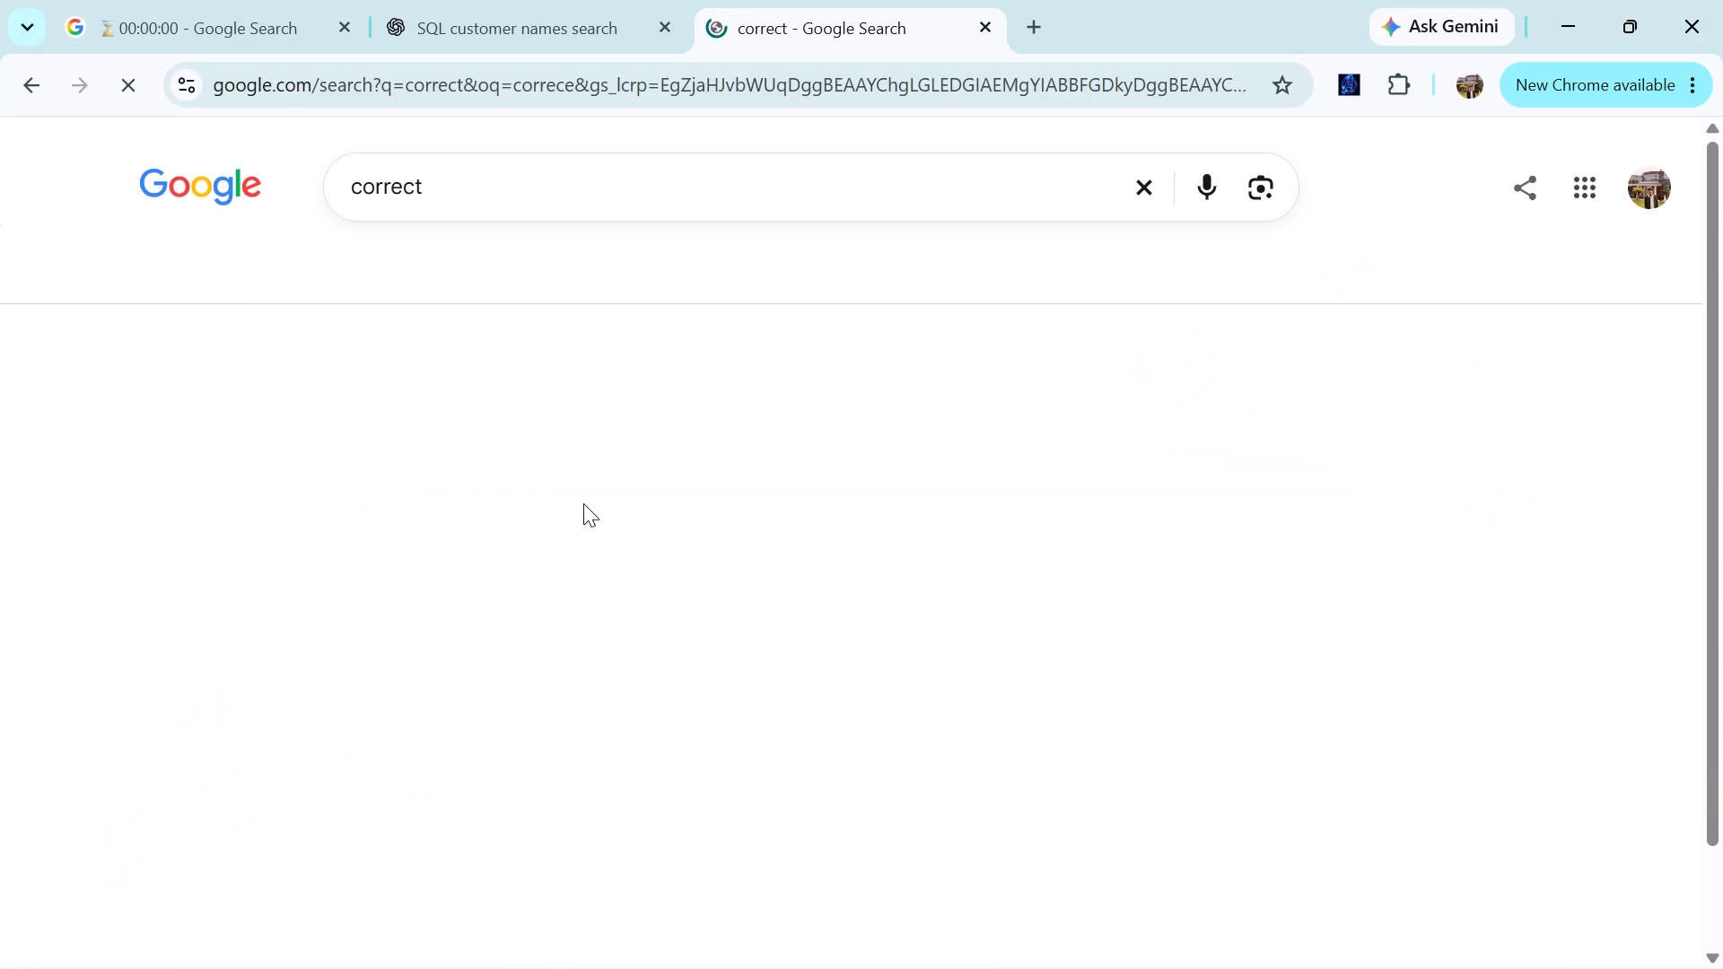
left_click(500, 146)
left_click(459, 188)
key("space")
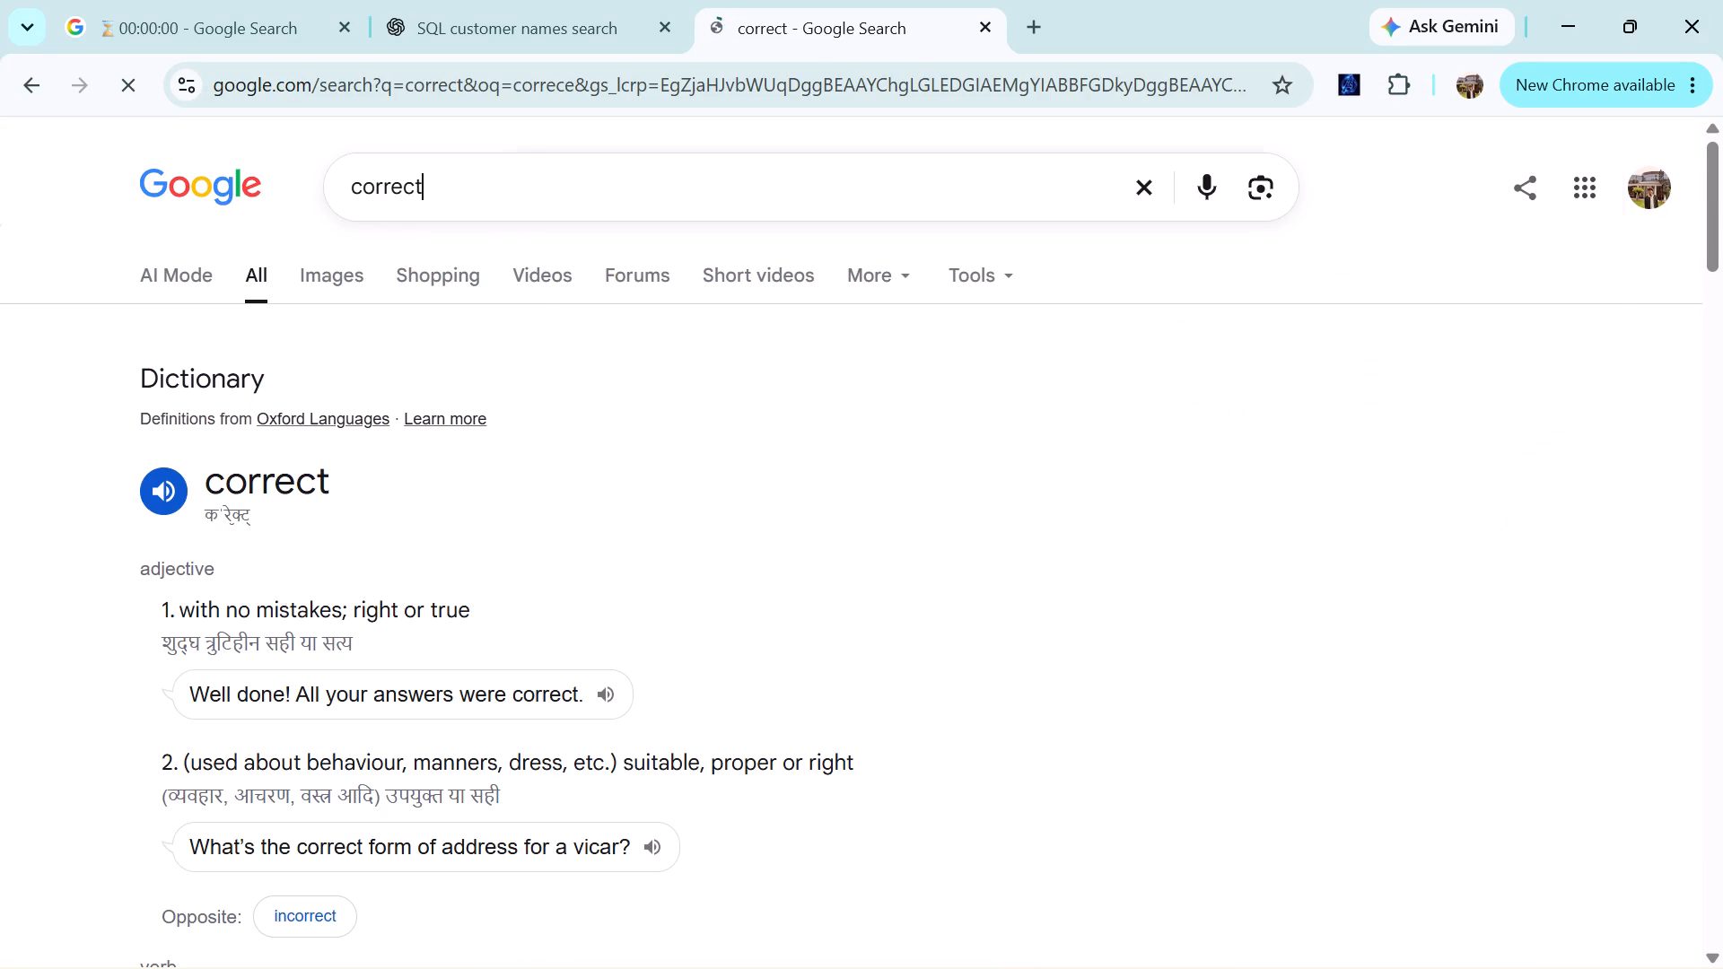
key("space")
key("ctrl+v")
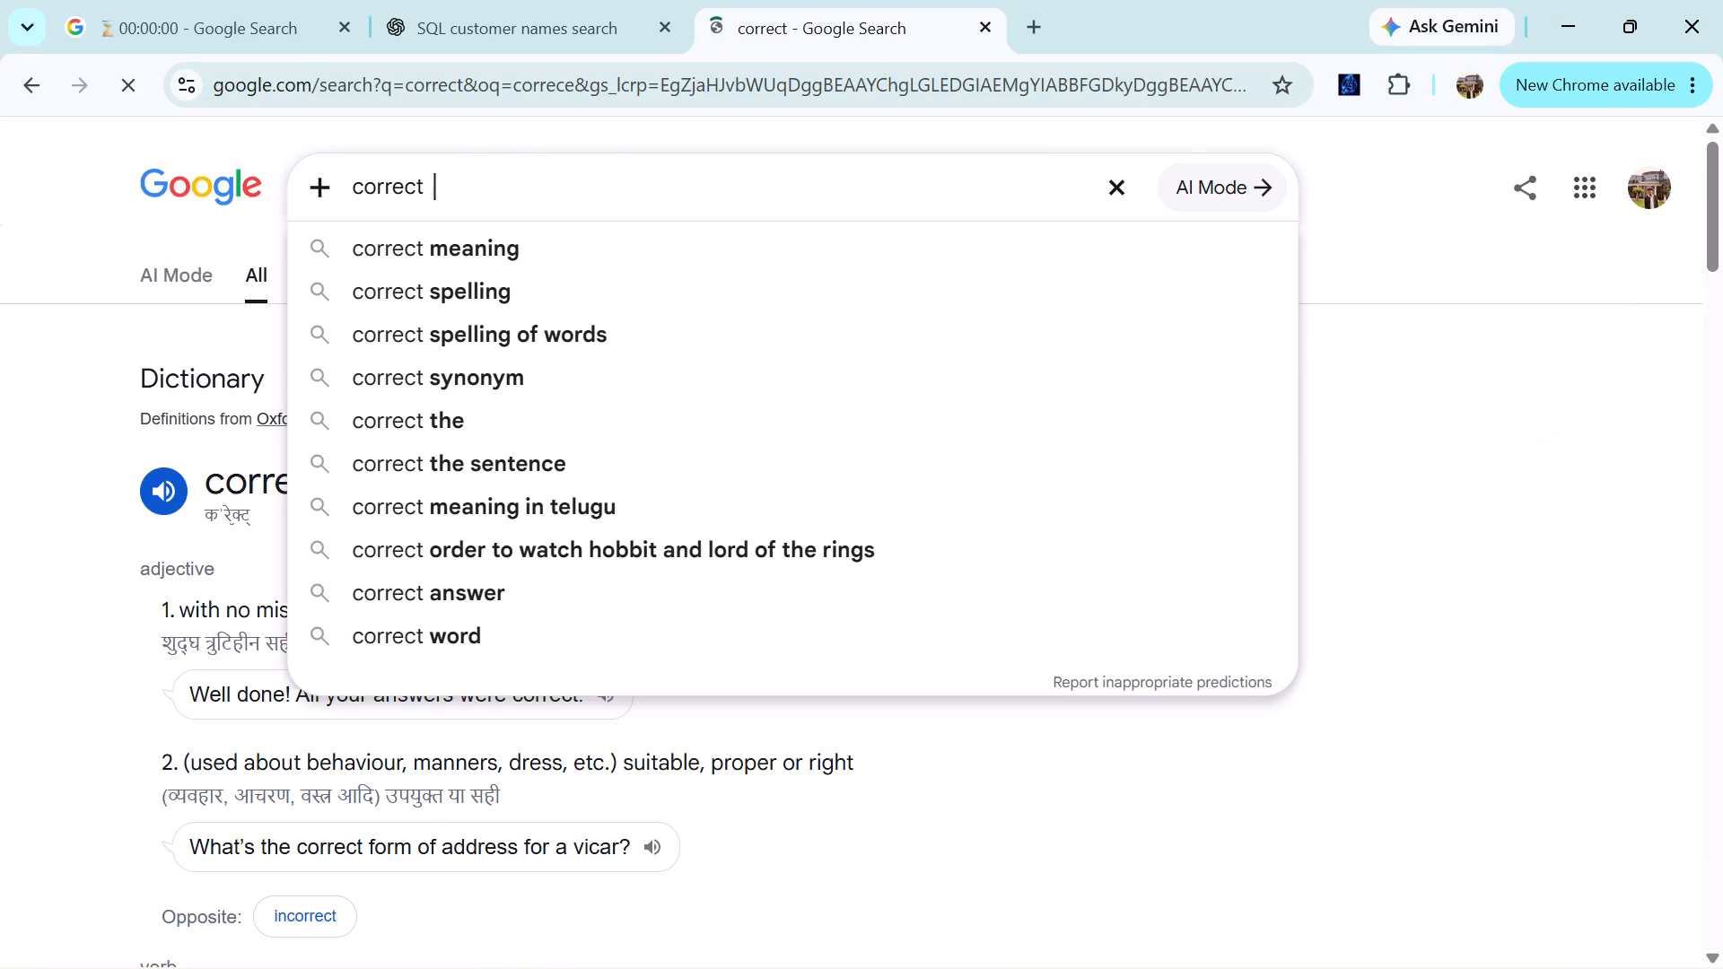
key("Return")
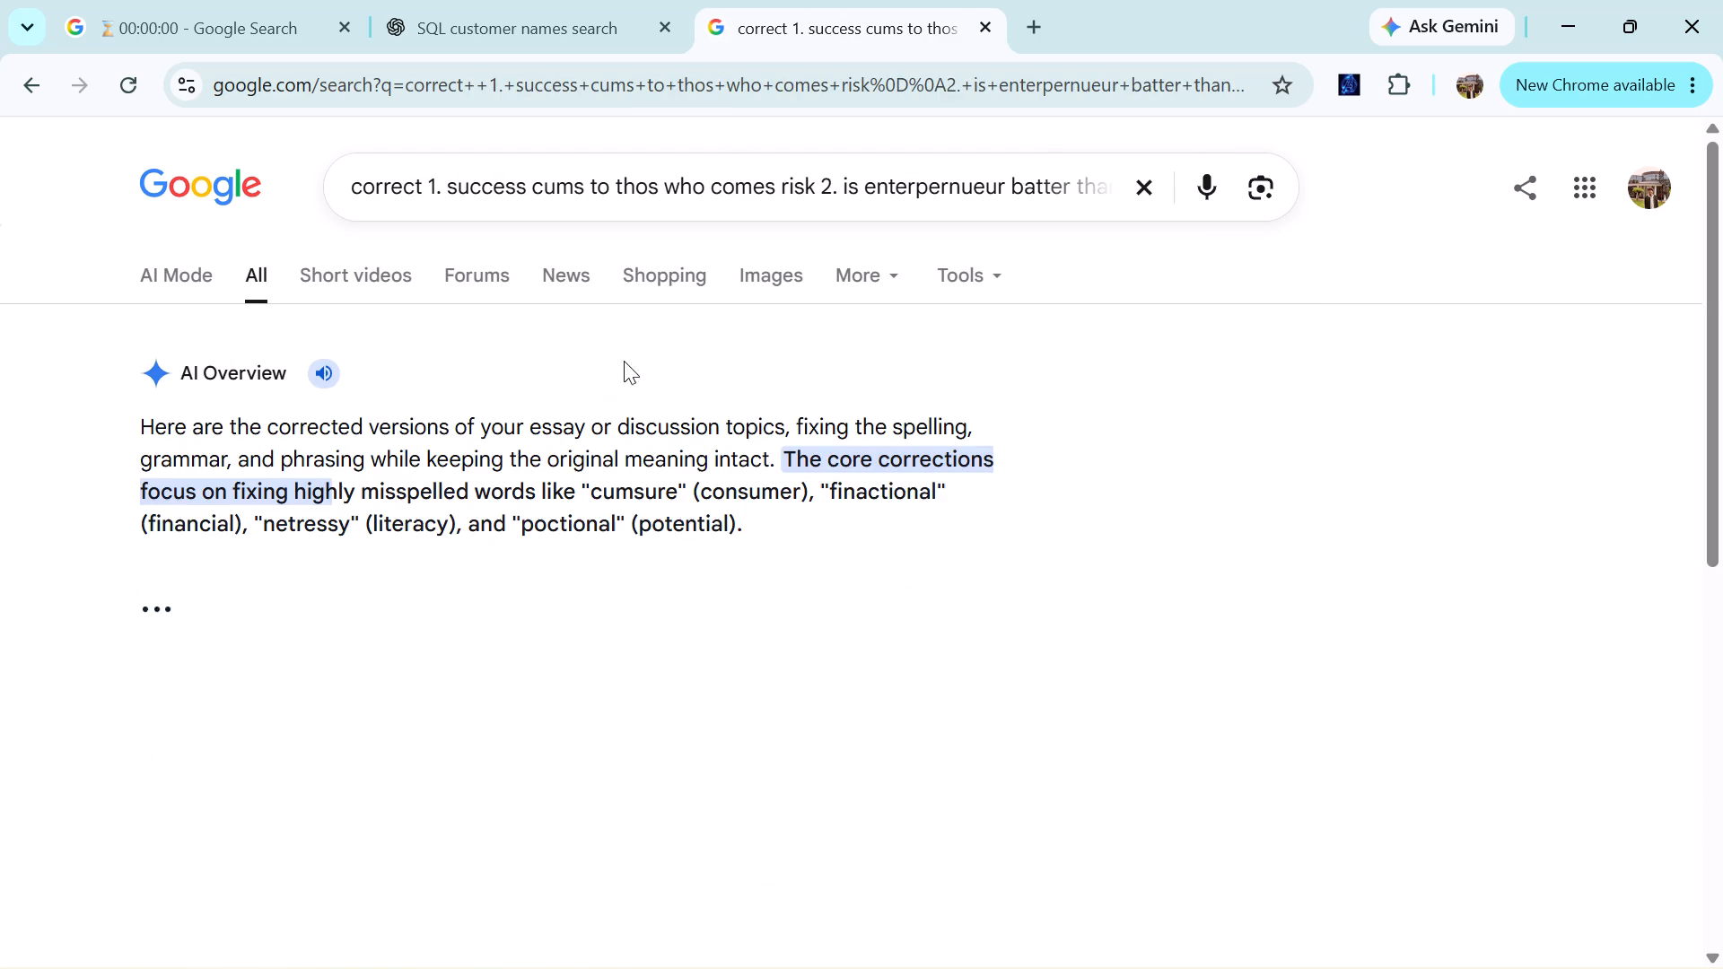
Read through the corrected topic list in the AI Overview and the rest of the results page.
scroll(520, 371, "down", 2)
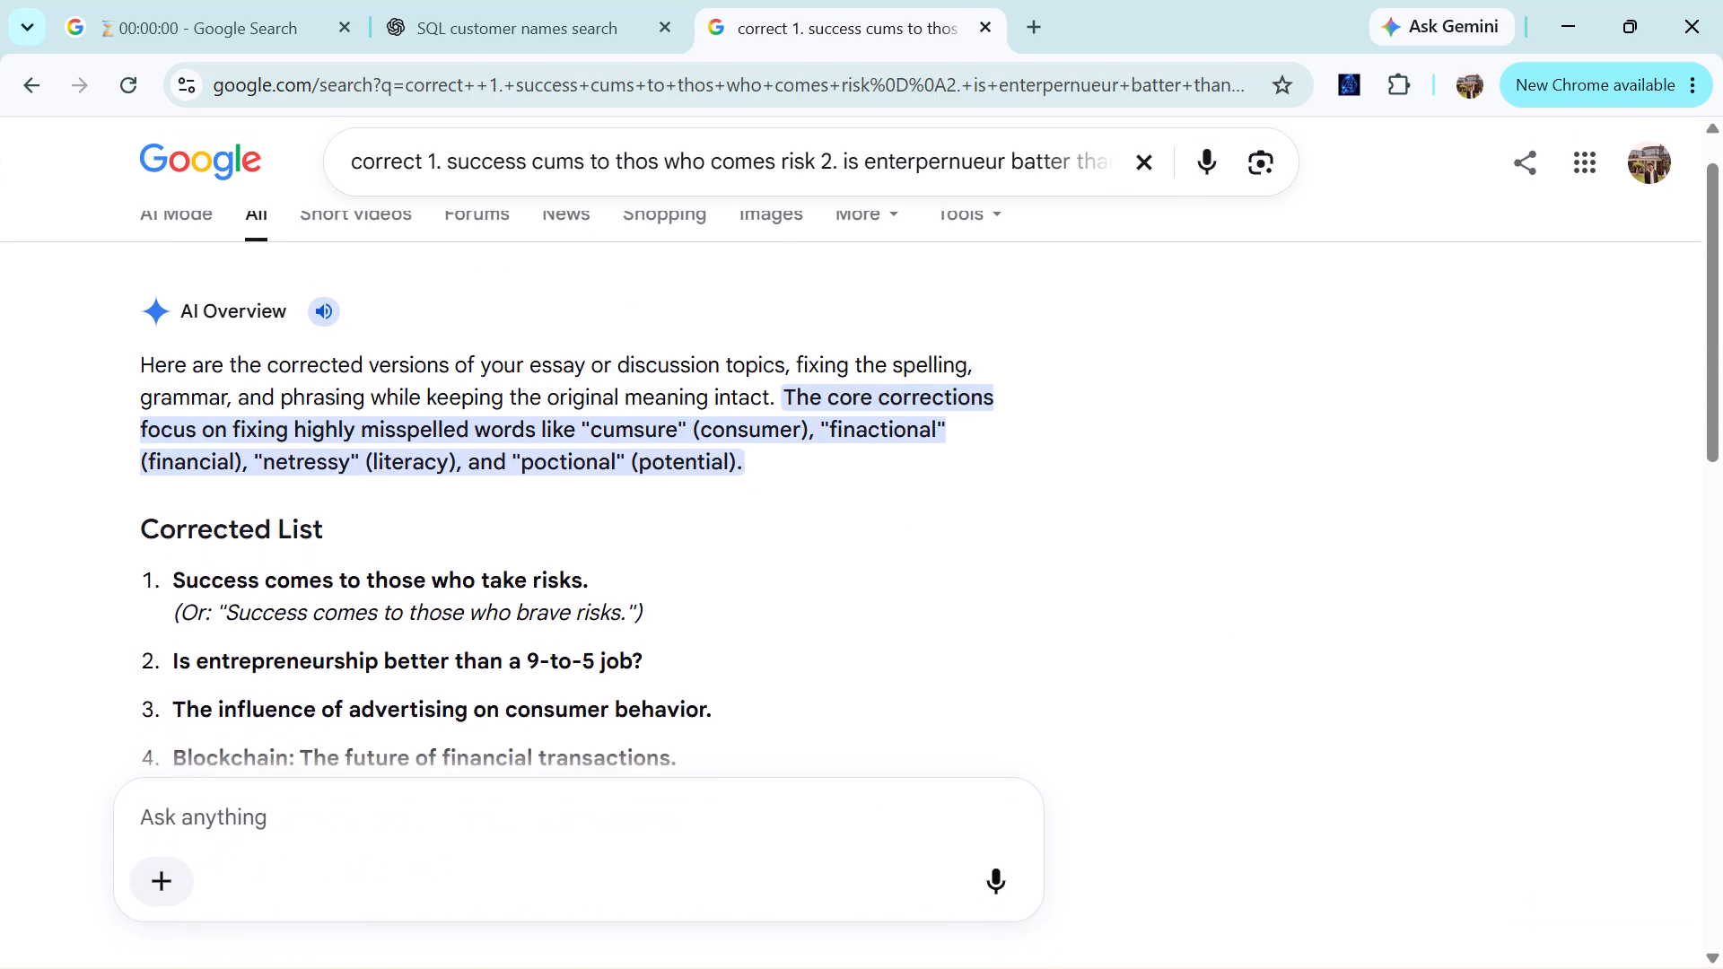
scroll(520, 371, "down", 4)
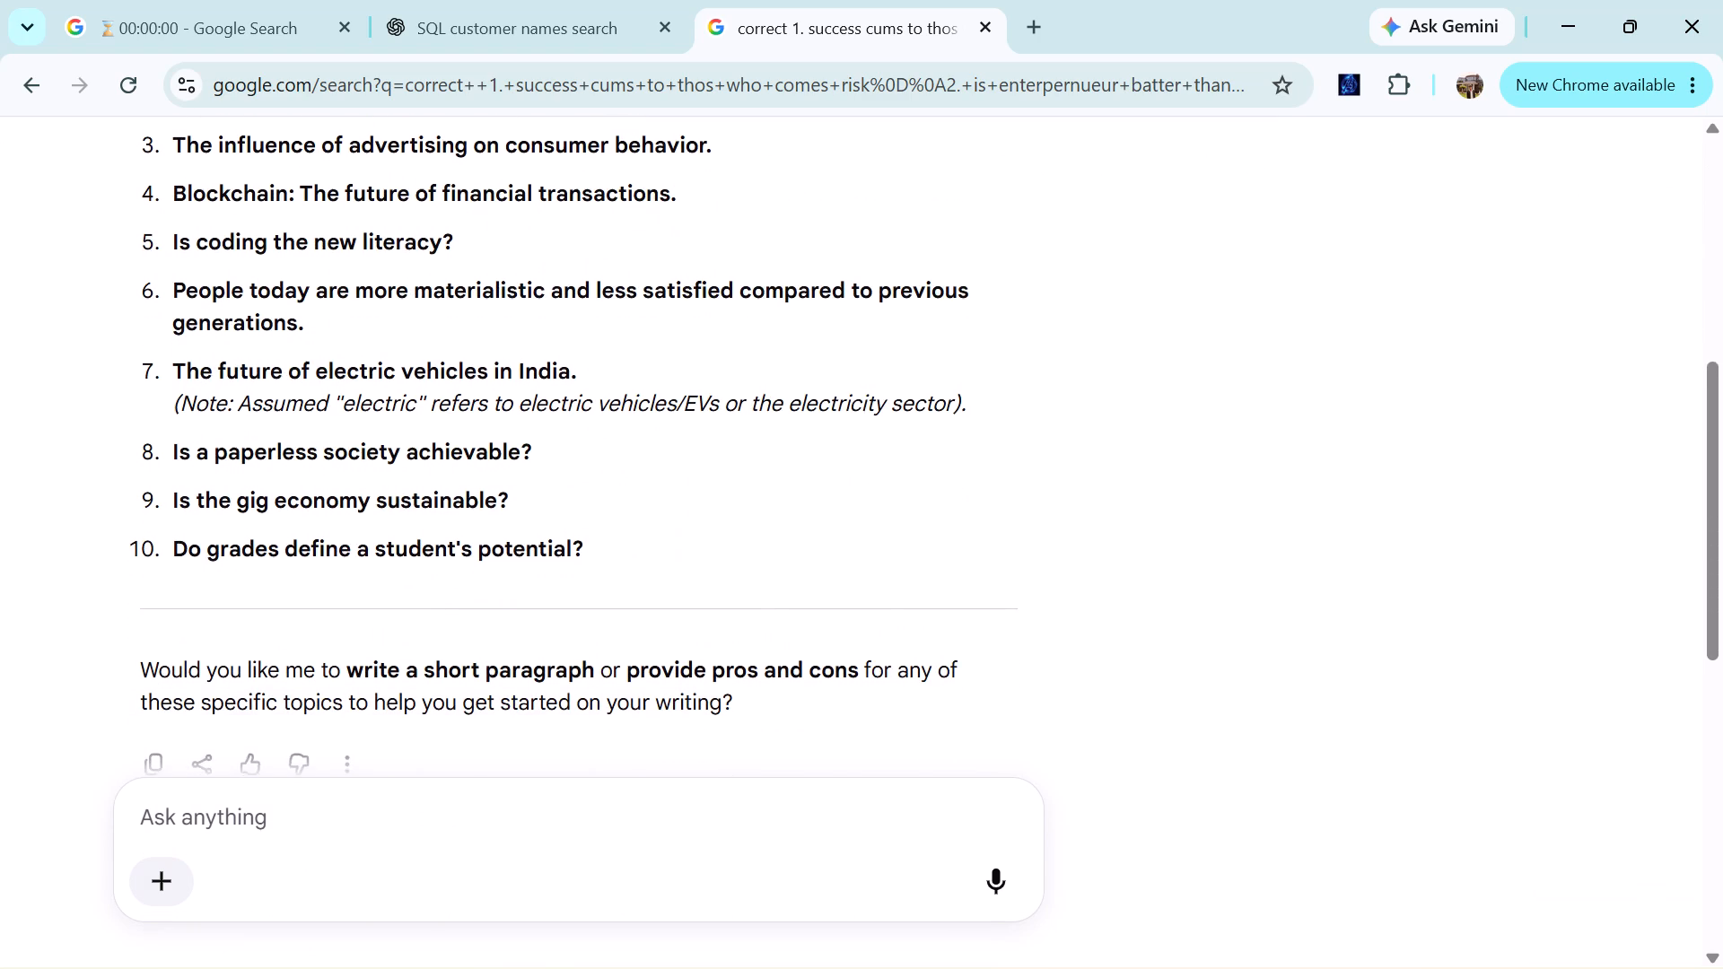
scroll(520, 371, "down", 3)
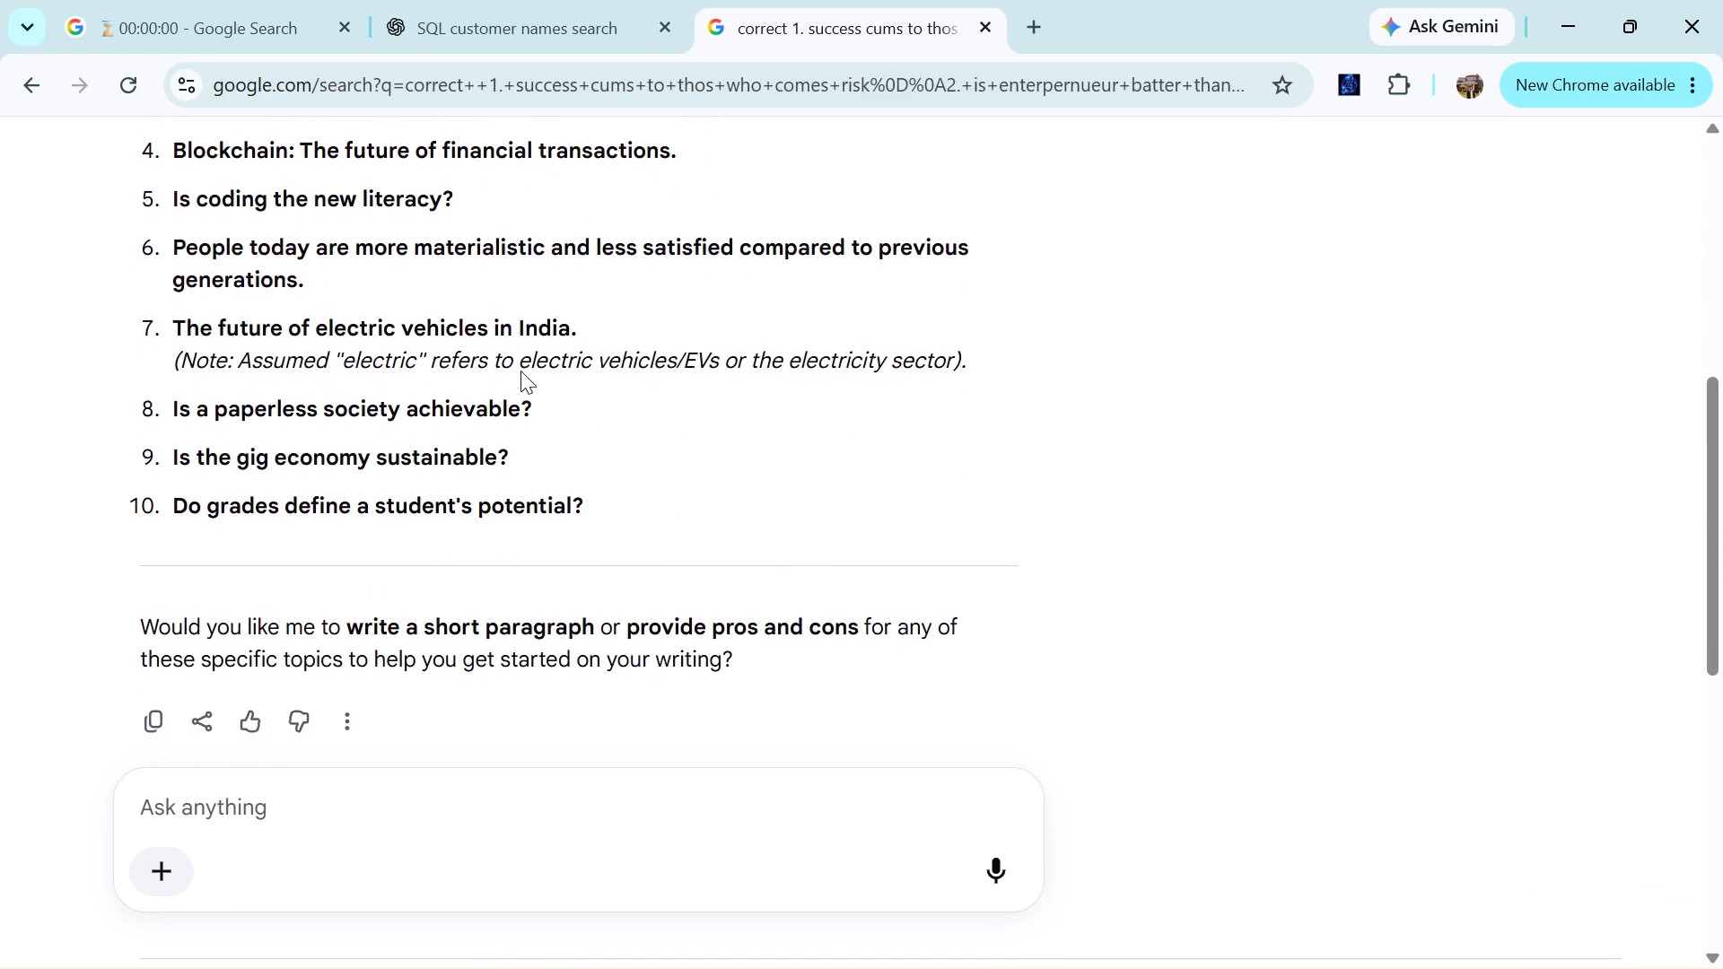
scroll(520, 371, "down", 1)
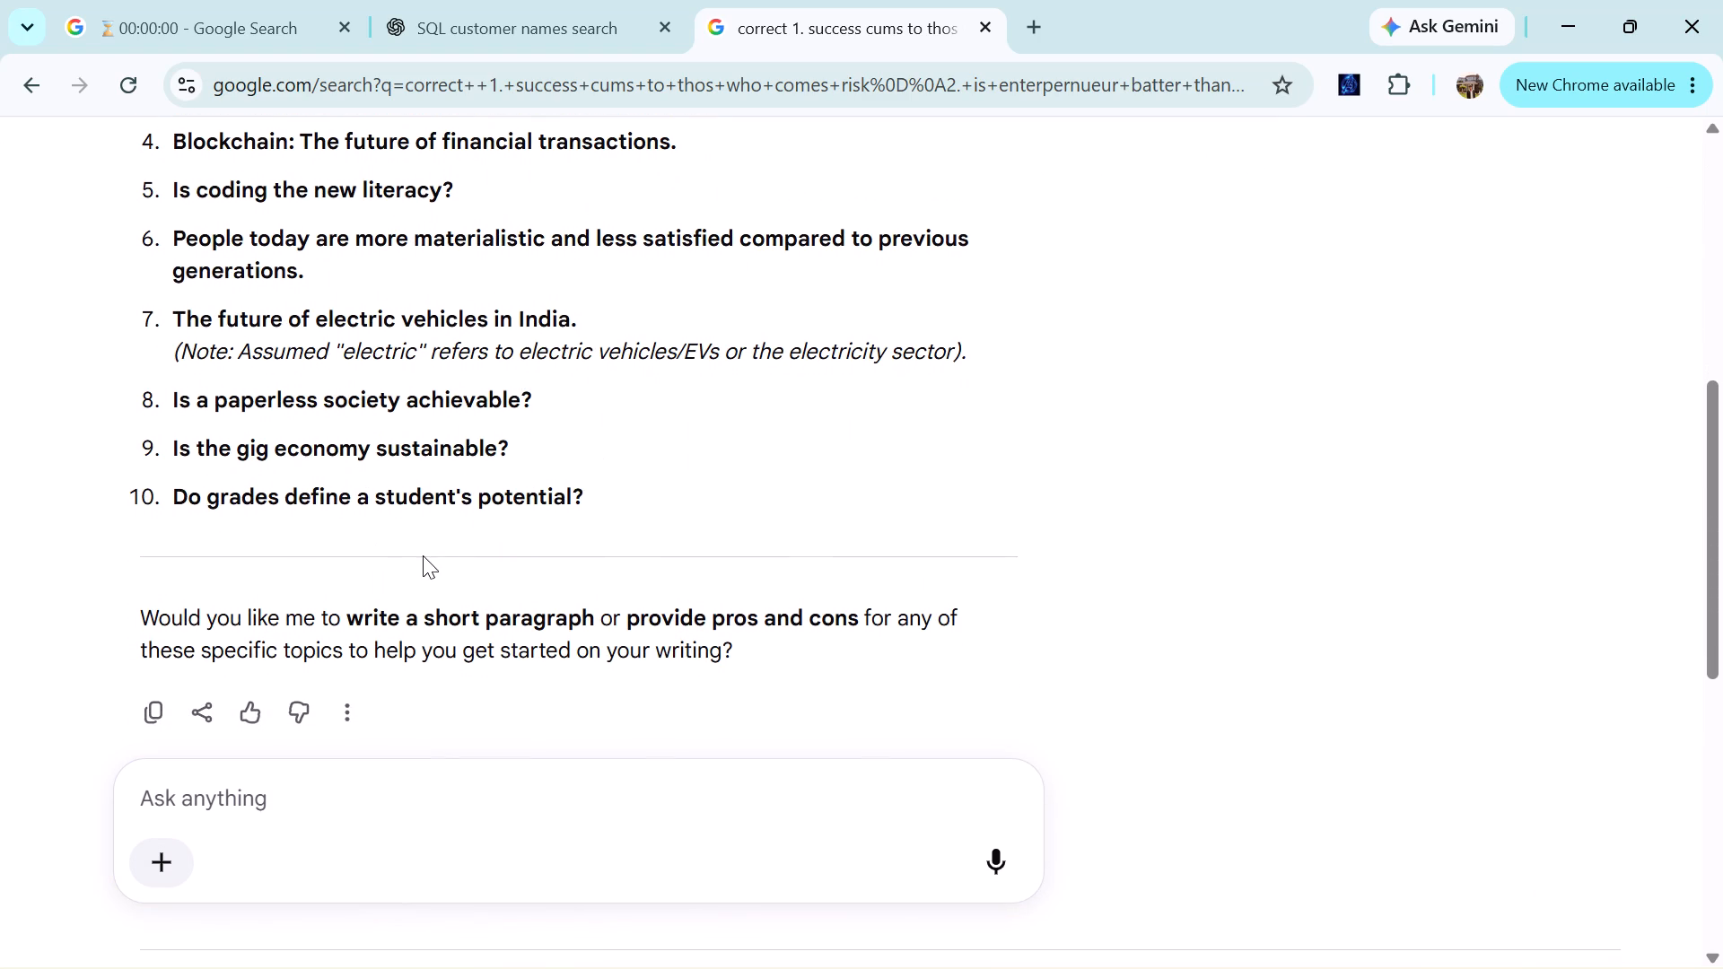
scroll(423, 555, "down", 6)
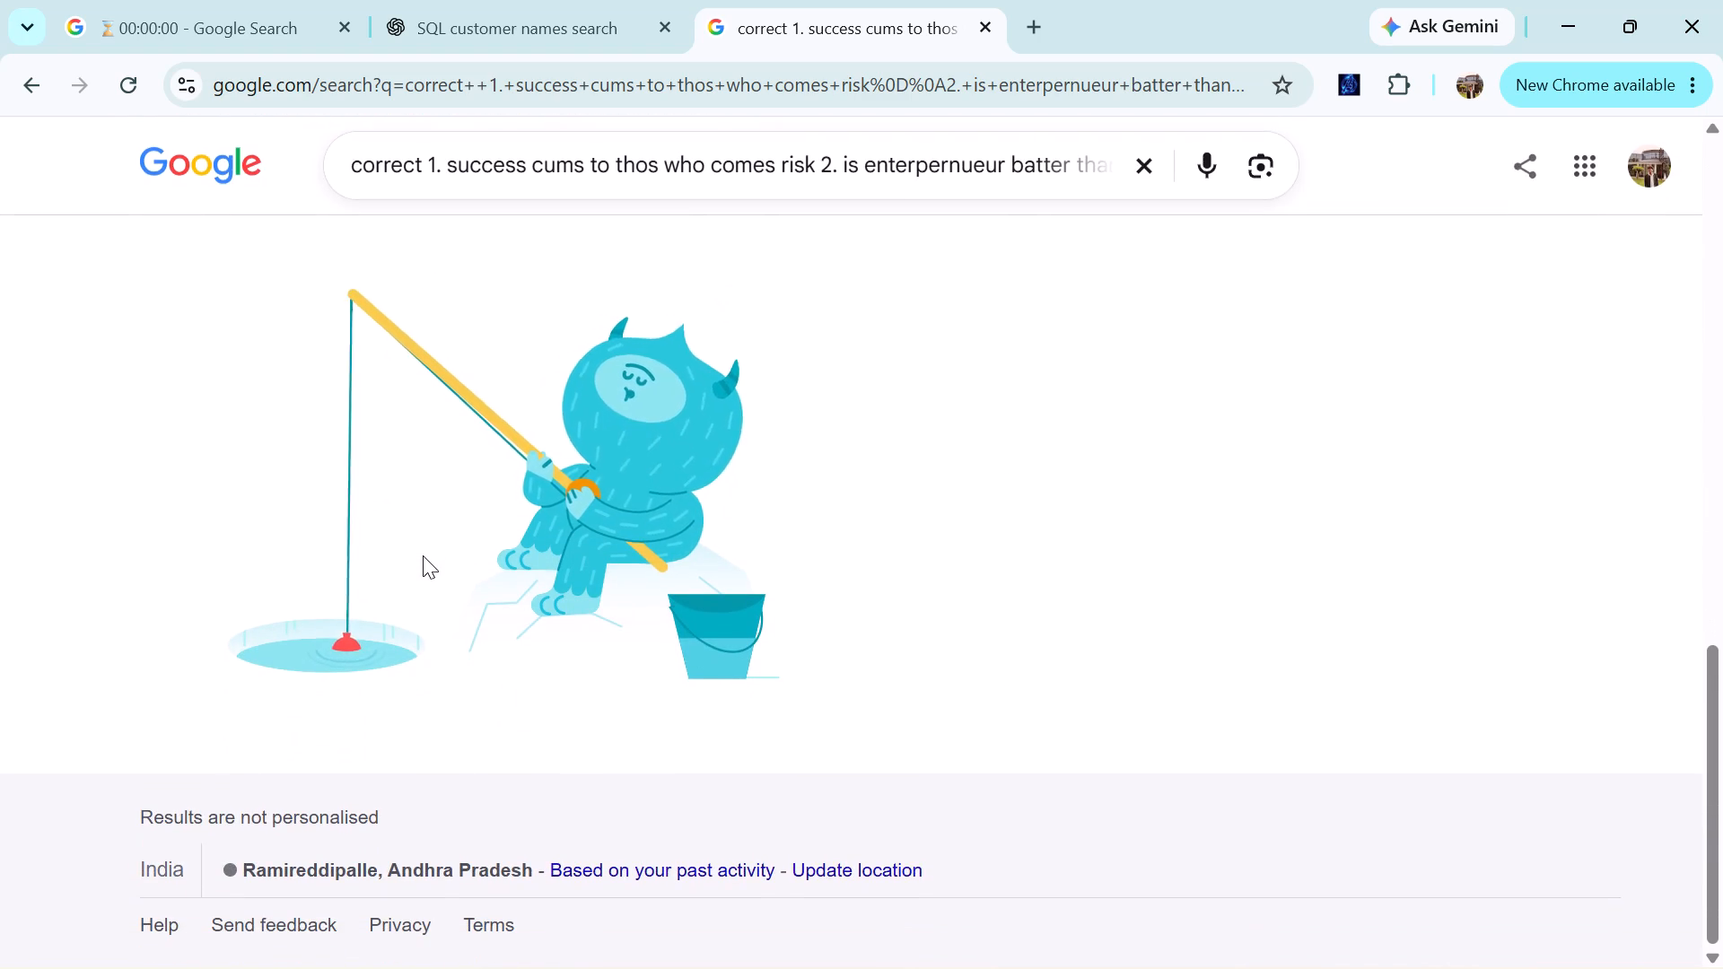
Send the AI Overview the follow-up request "select one topic for sa in word pdf".
scroll(423, 555, "down", 2)
scroll(423, 555, "up", 5)
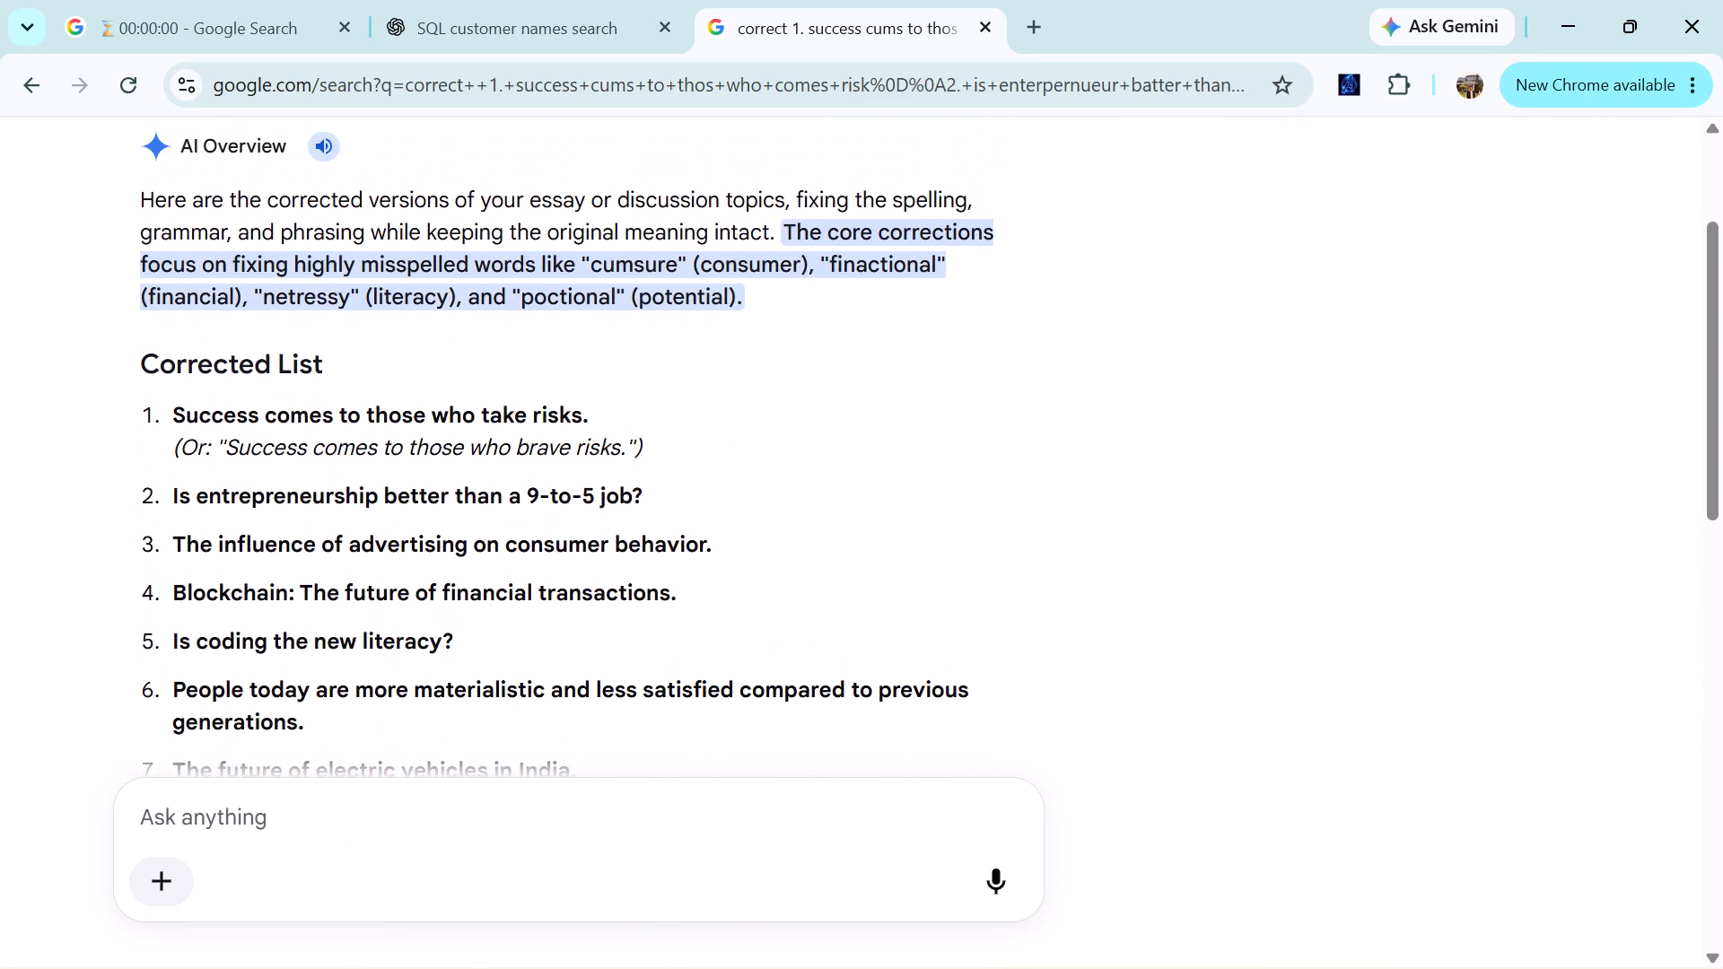
scroll(423, 555, "up", 1)
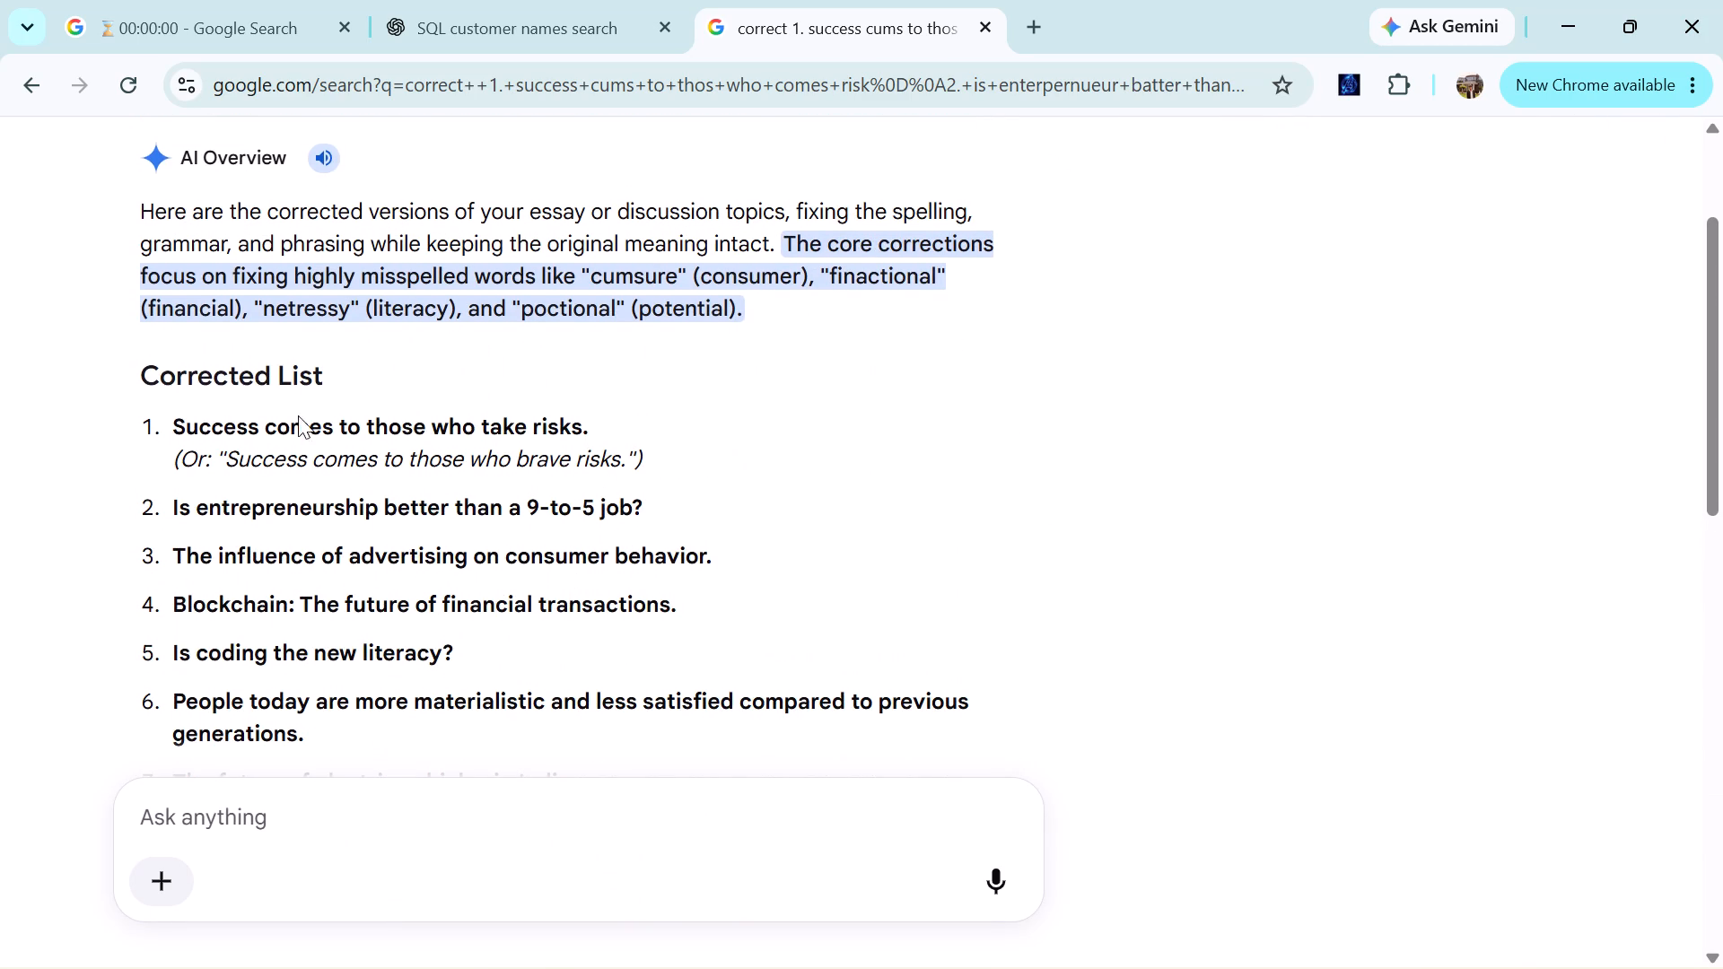
scroll(367, 549, "down", 1)
left_click(316, 816)
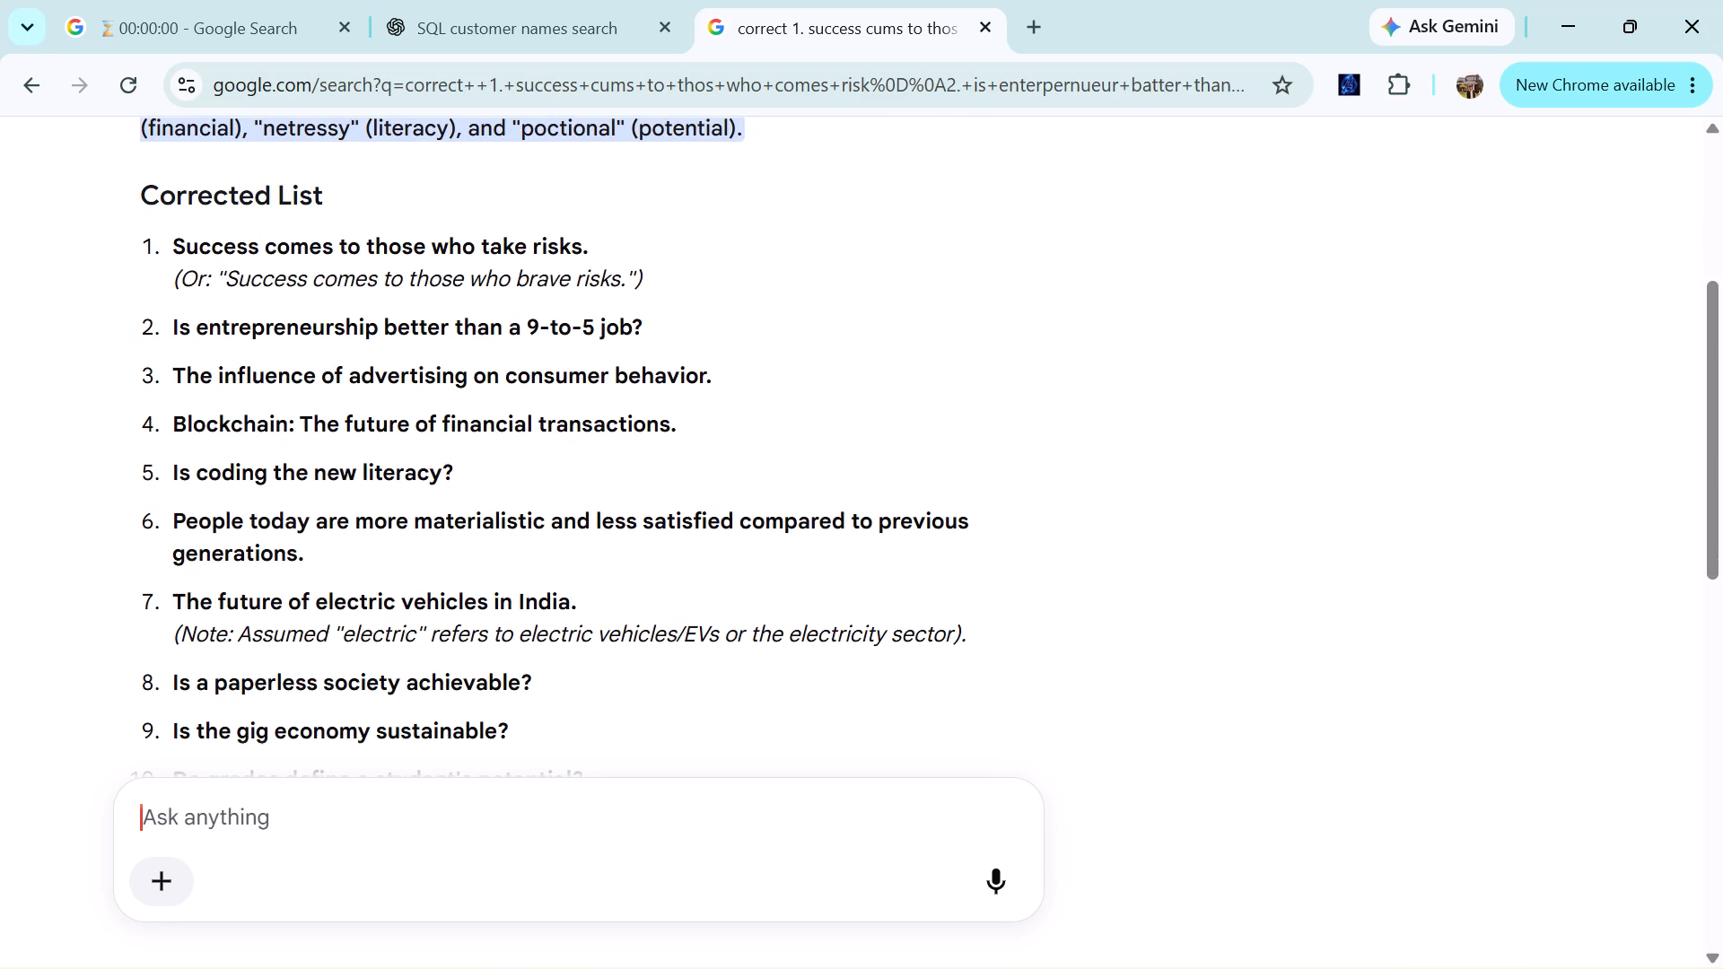
type("select one")
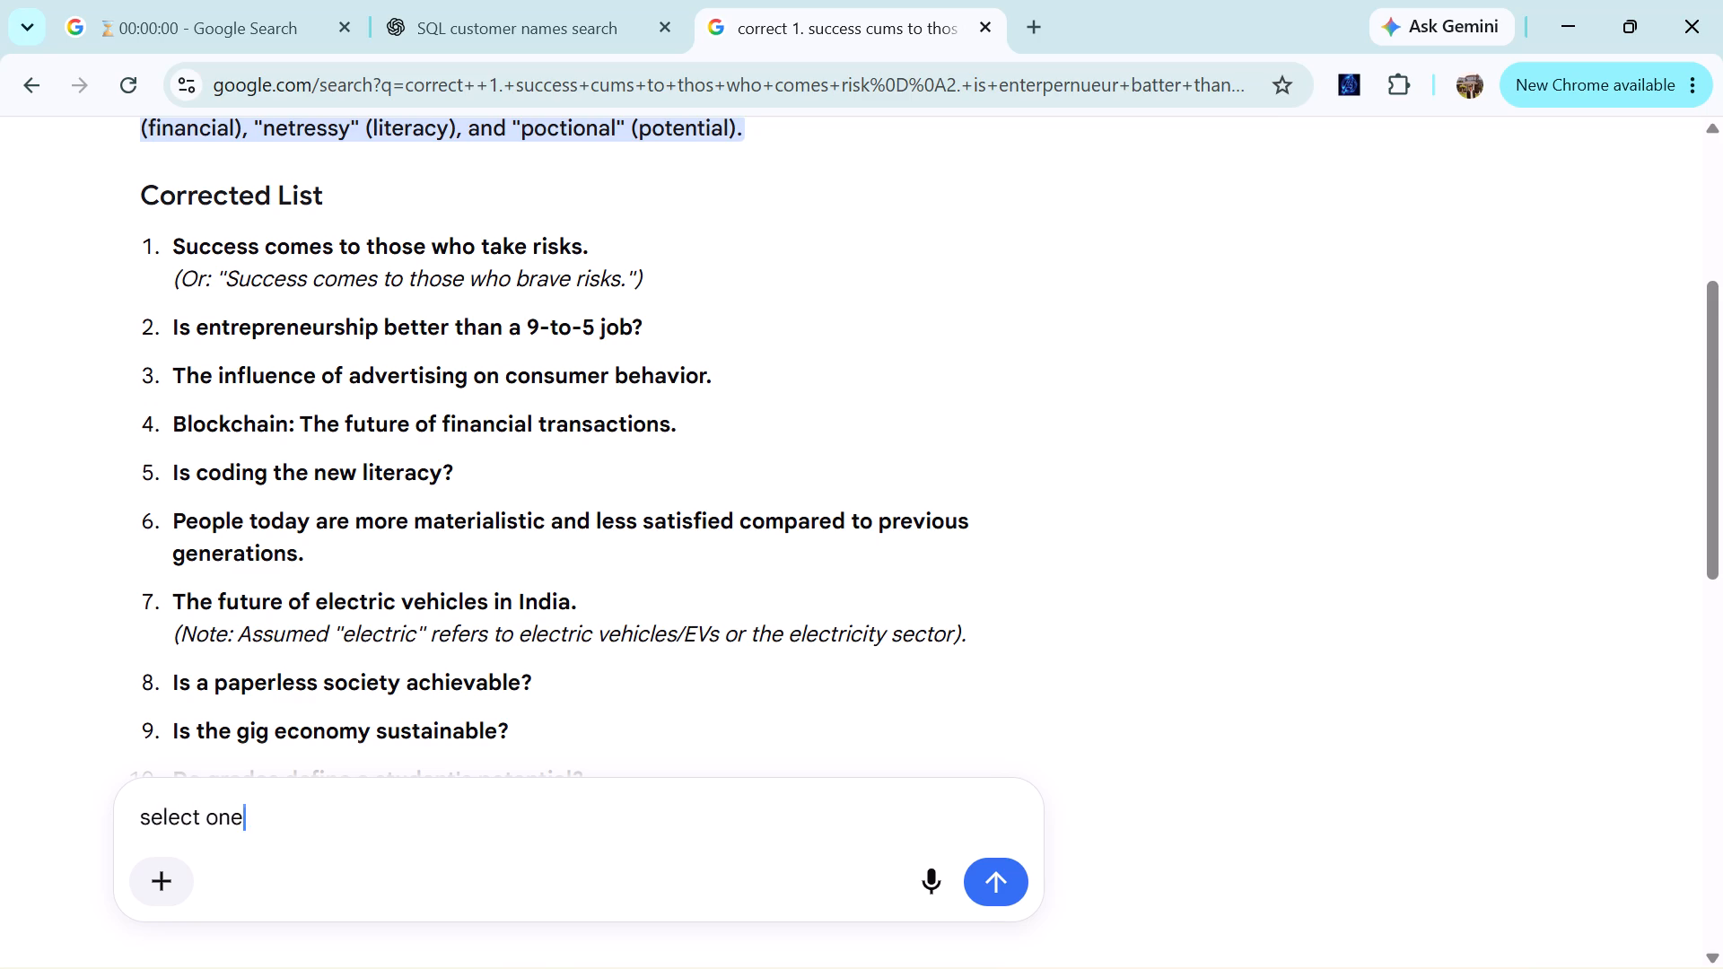
key("space")
type("topic")
key("space")
type("for")
key("space")
type("sa")
key("space")
type("in")
key("space")
type("word")
key("space")
key("p")
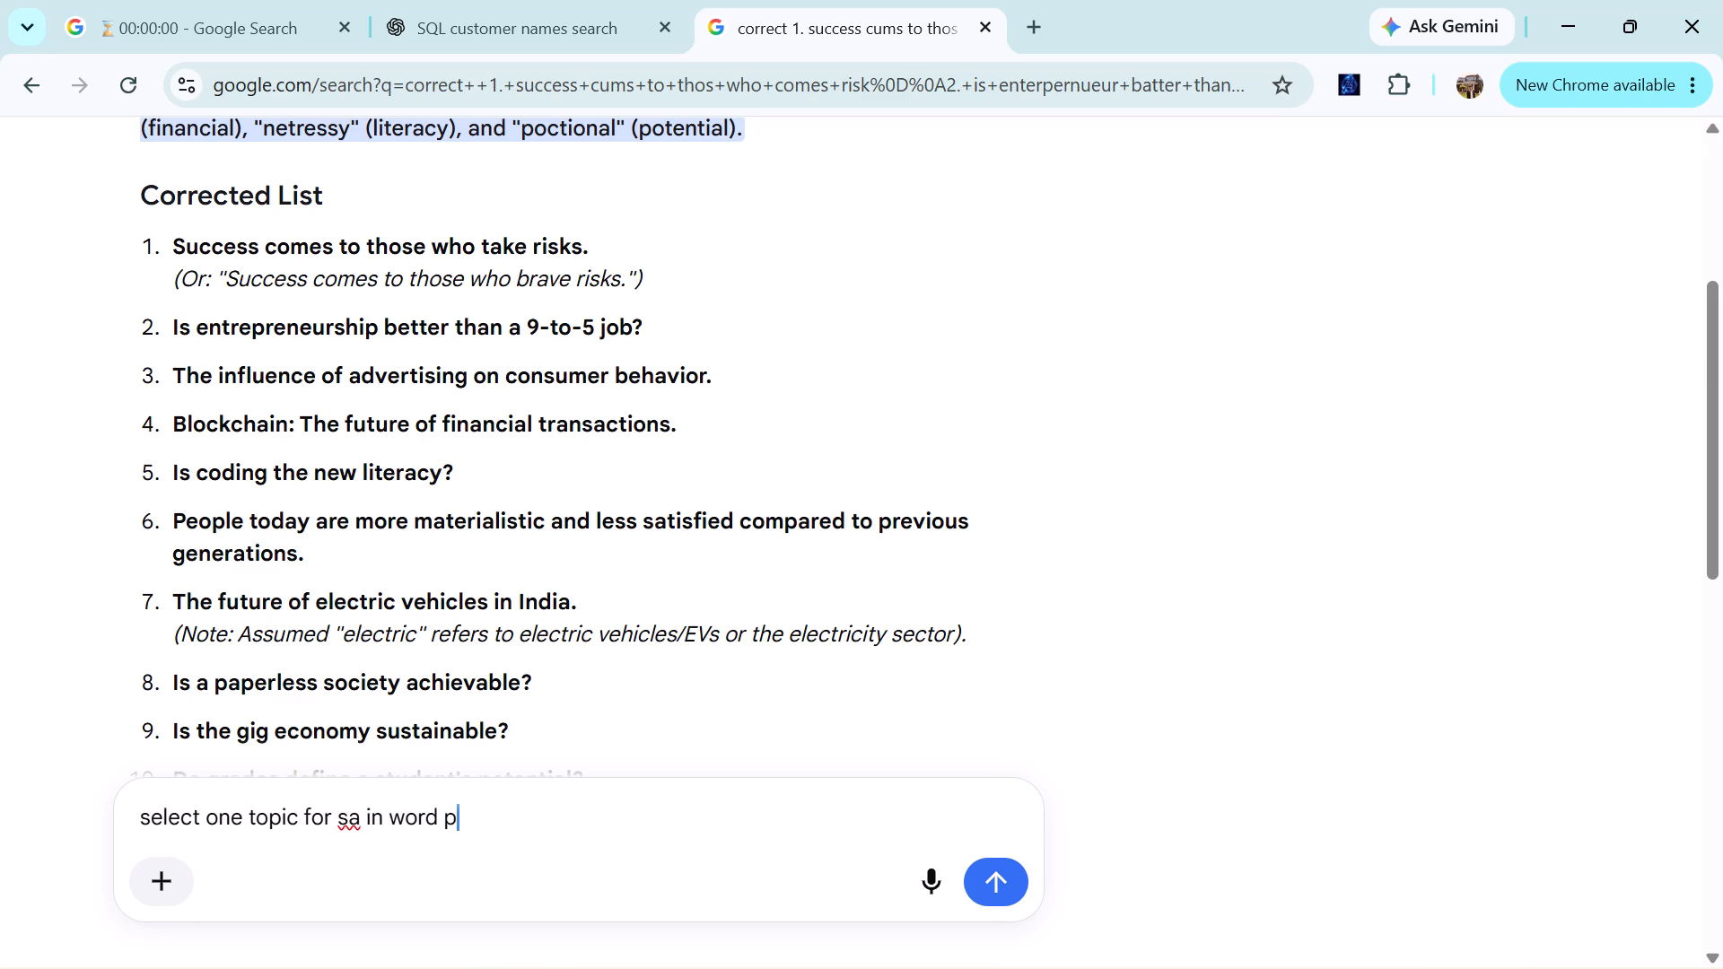
type("df")
key("Return")
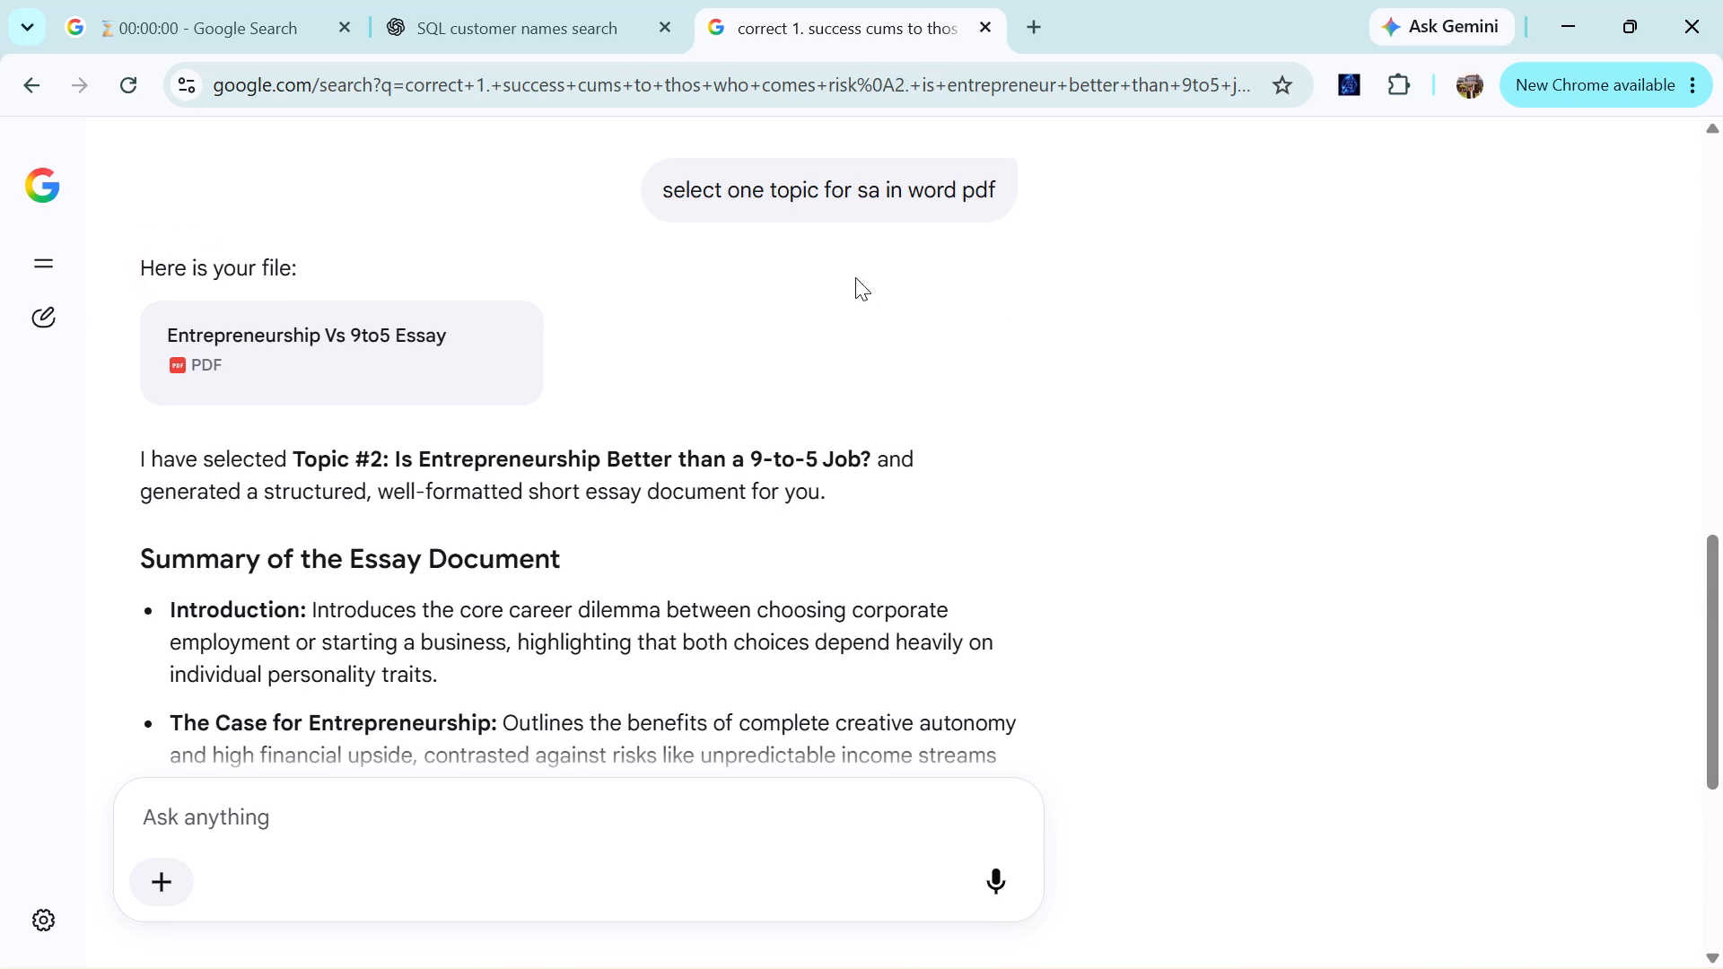
Review the generated essay summary and copy the text "Topic #2: Is Entrepreneurship Better than a 9-to-5 Job?" from the reply.
scroll(839, 284, "down", 1)
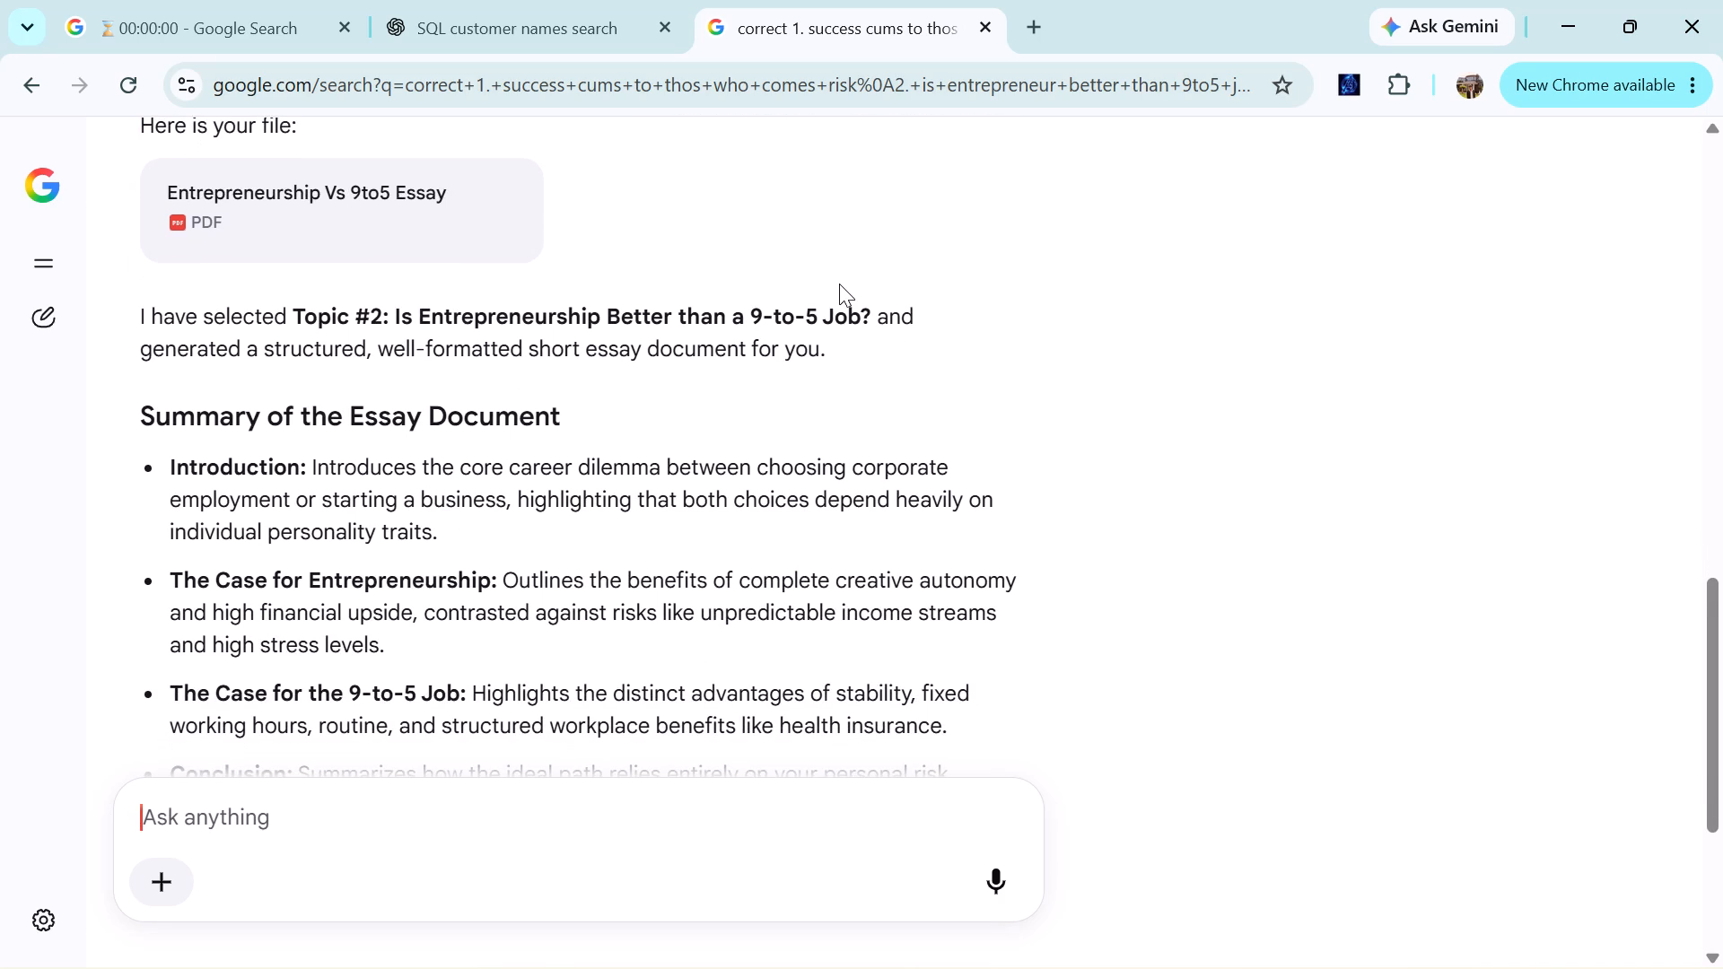
scroll(839, 284, "down", 4)
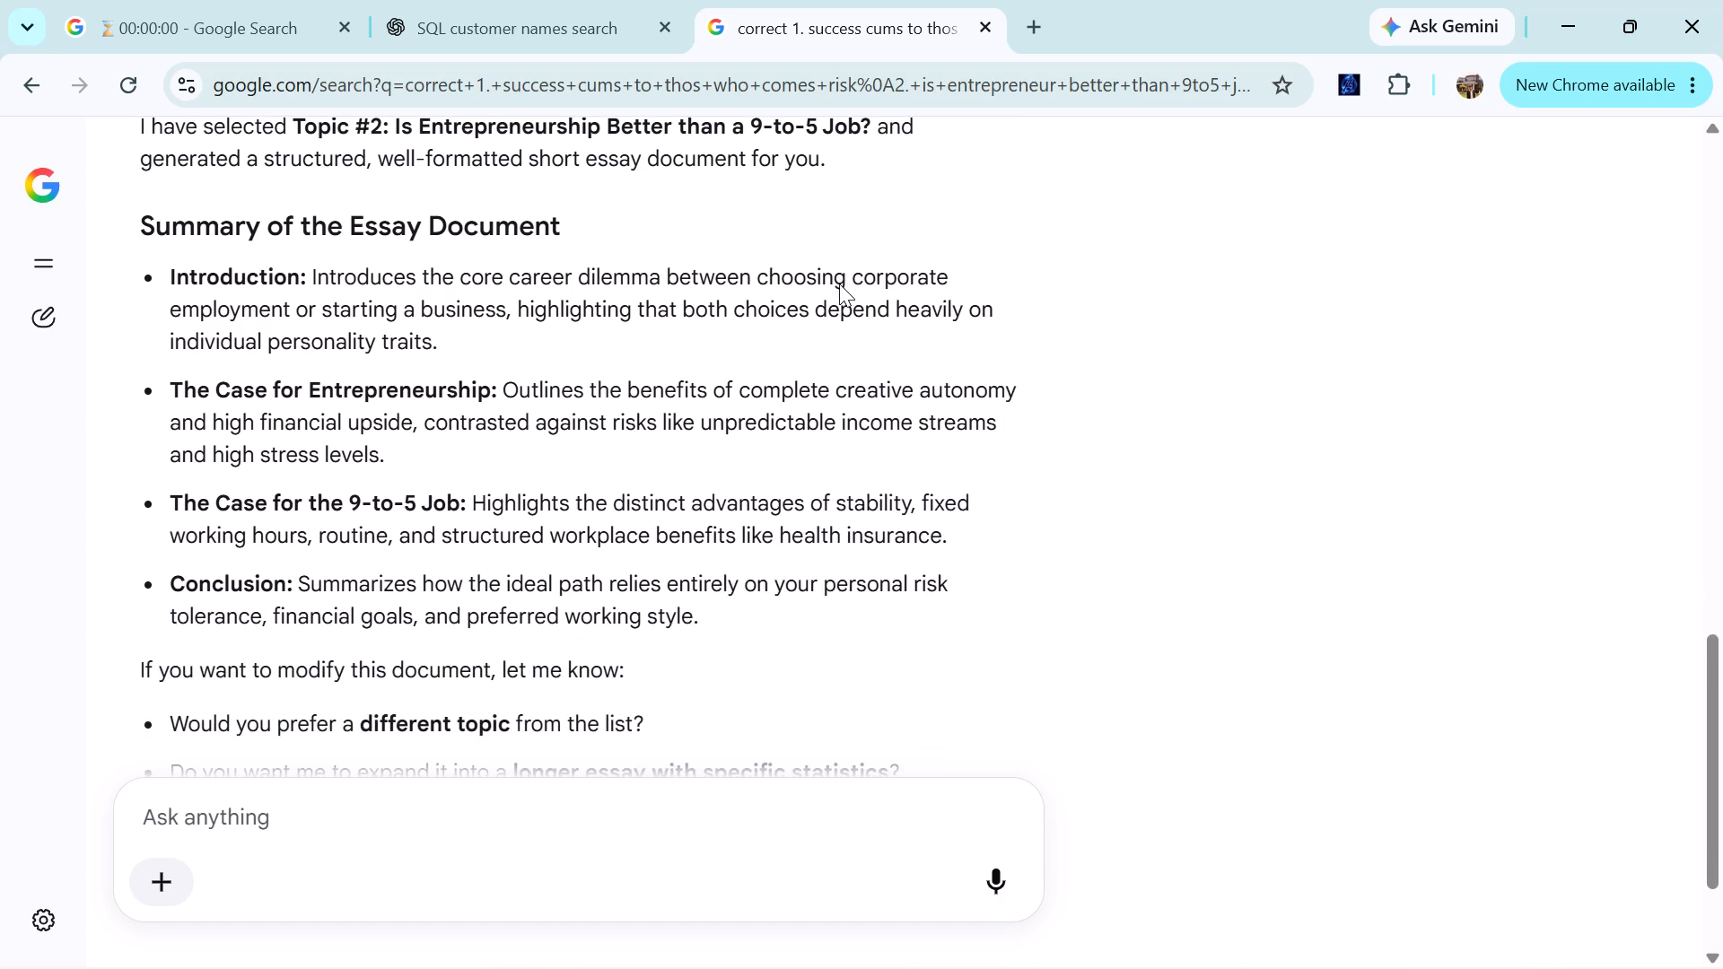
scroll(839, 284, "down", 1)
scroll(839, 284, "up", 1)
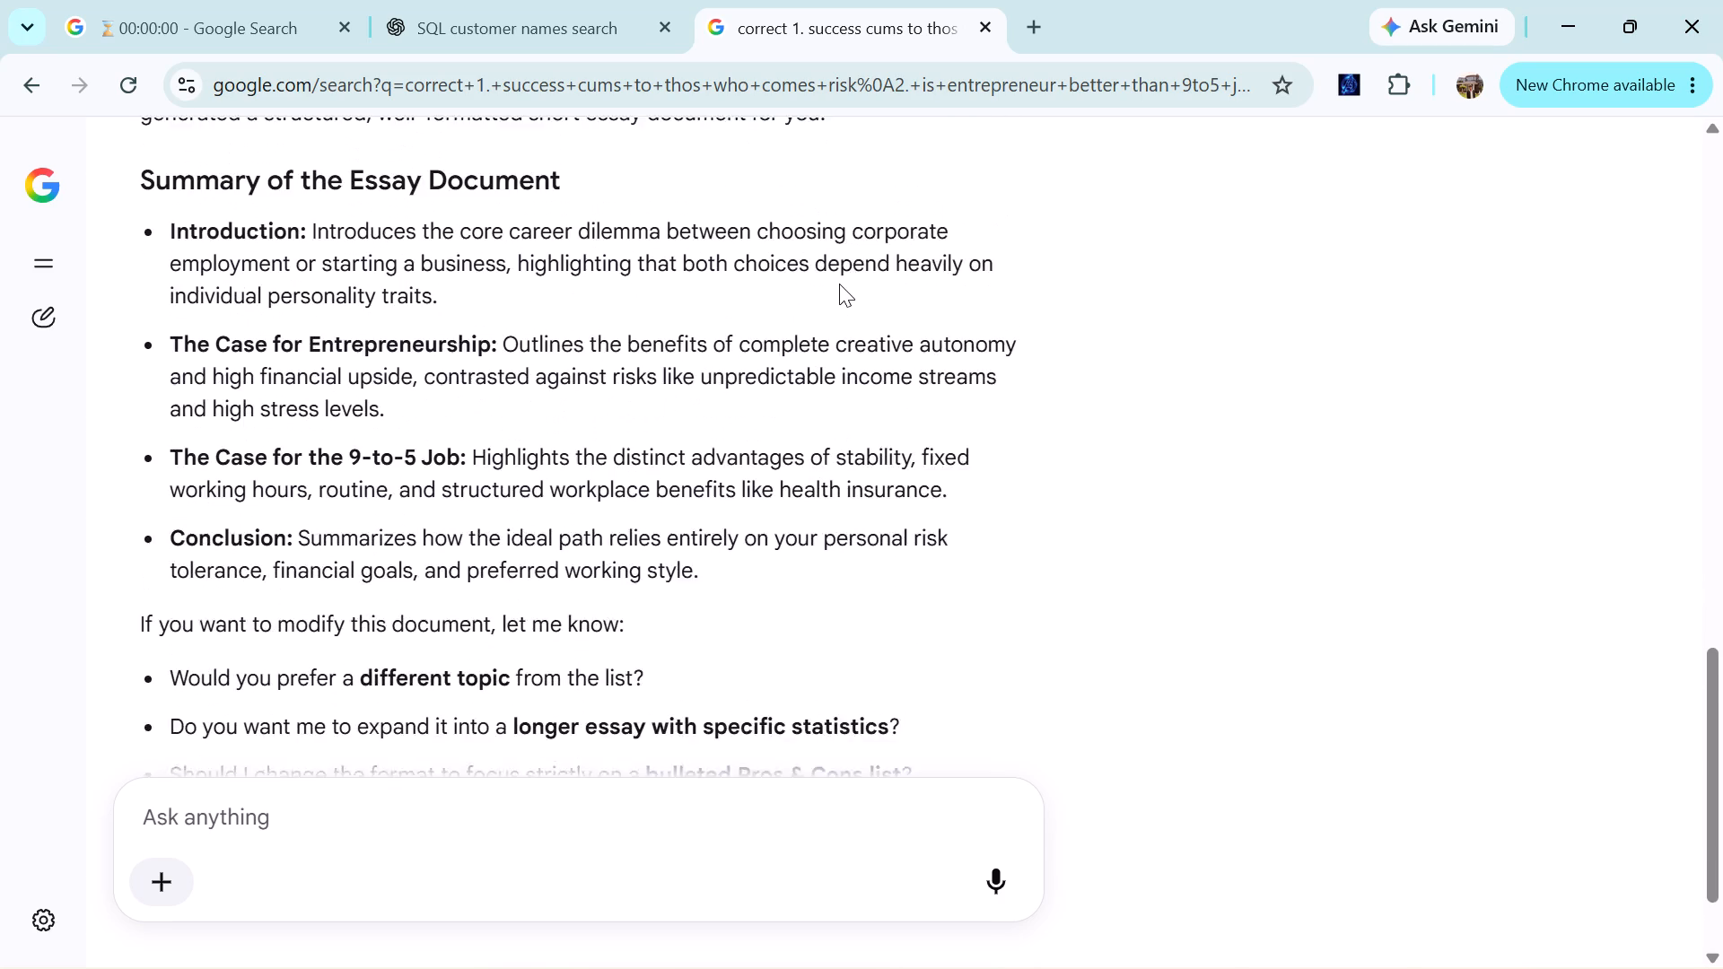
scroll(839, 284, "up", 2)
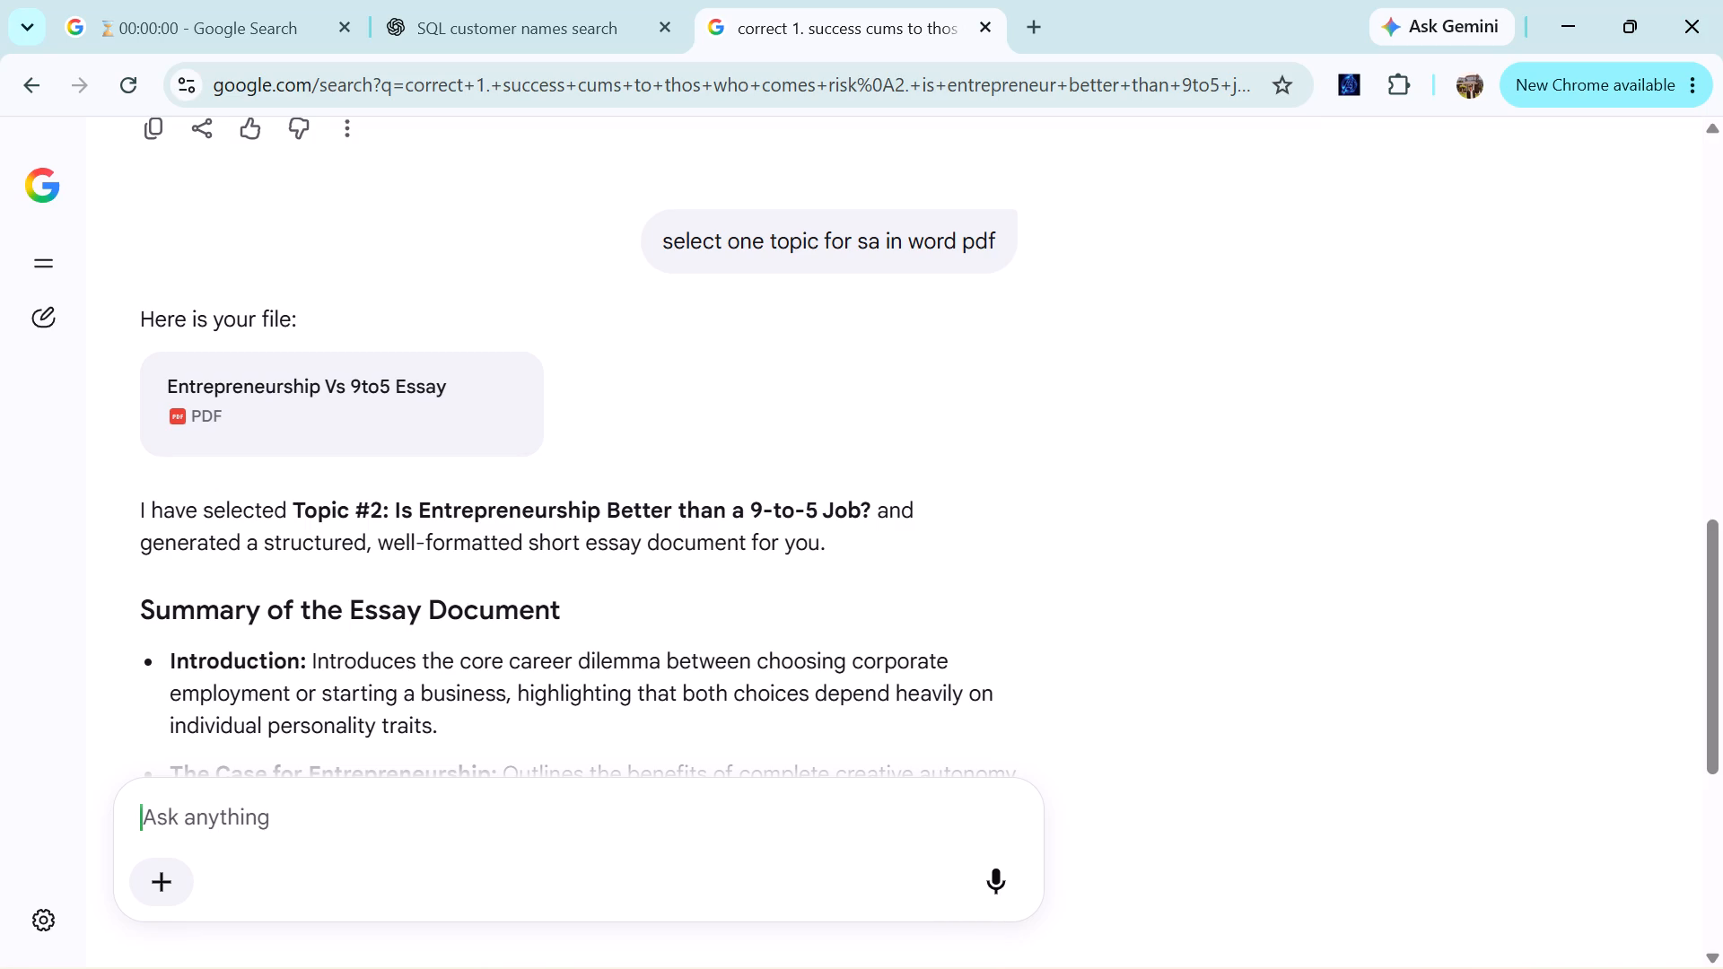
left_click_drag(285, 506, 860, 489)
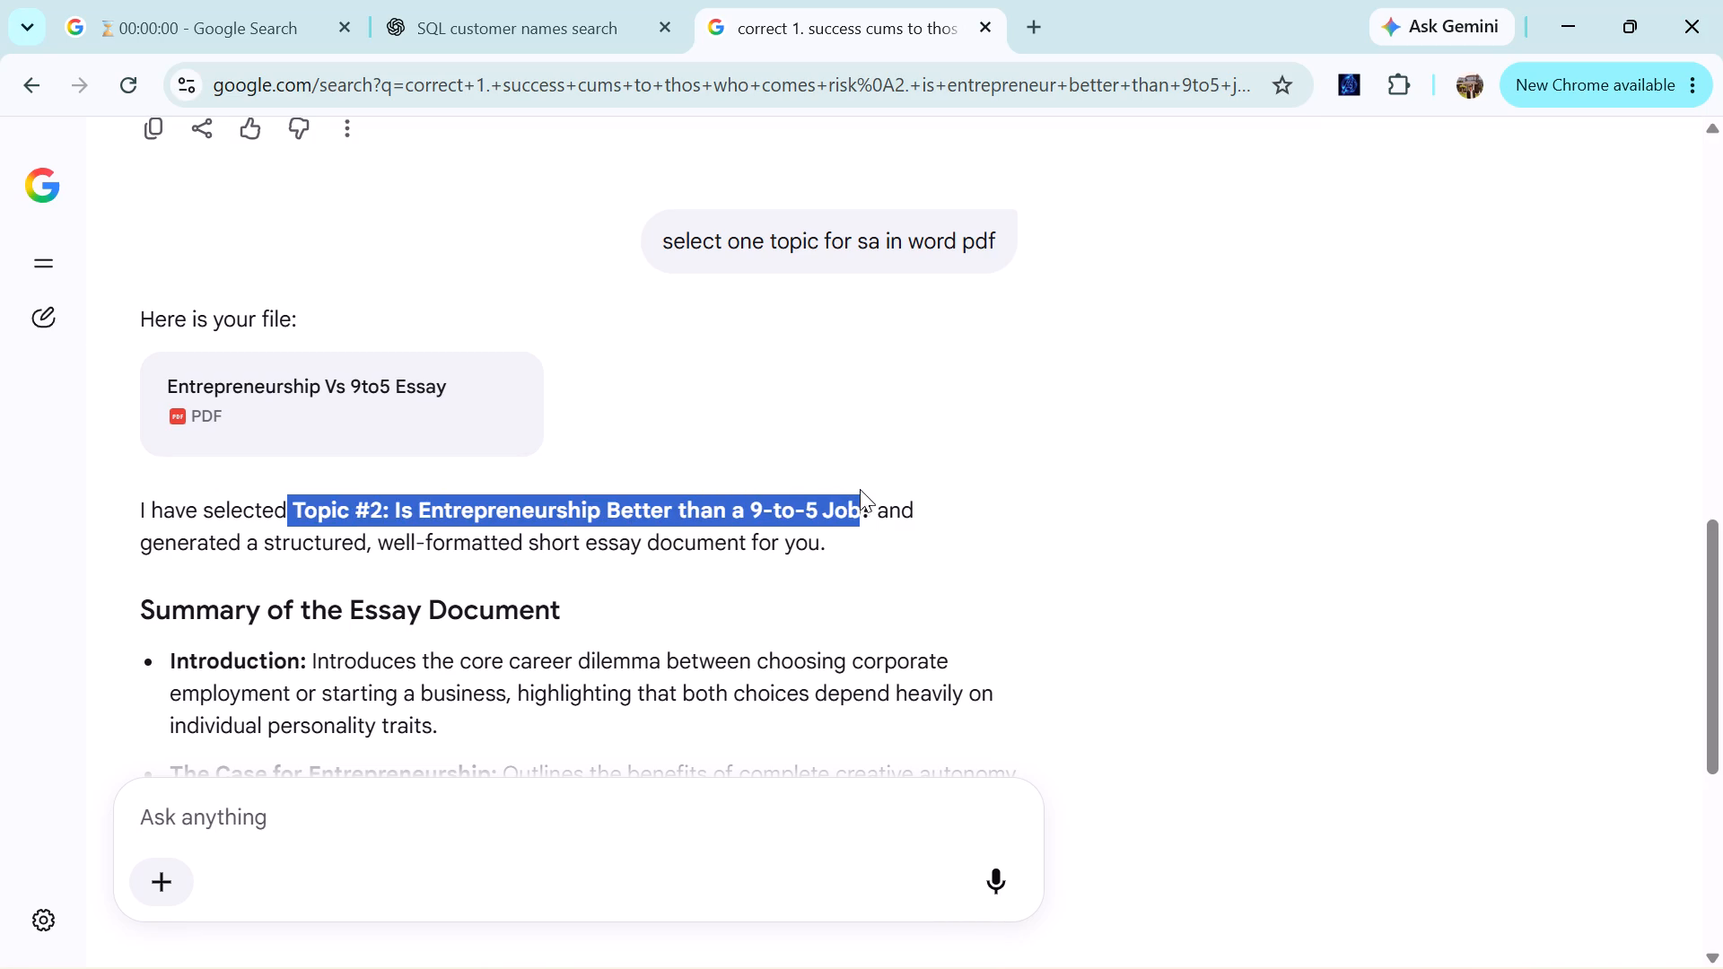
left_click_drag(860, 489, 870, 494)
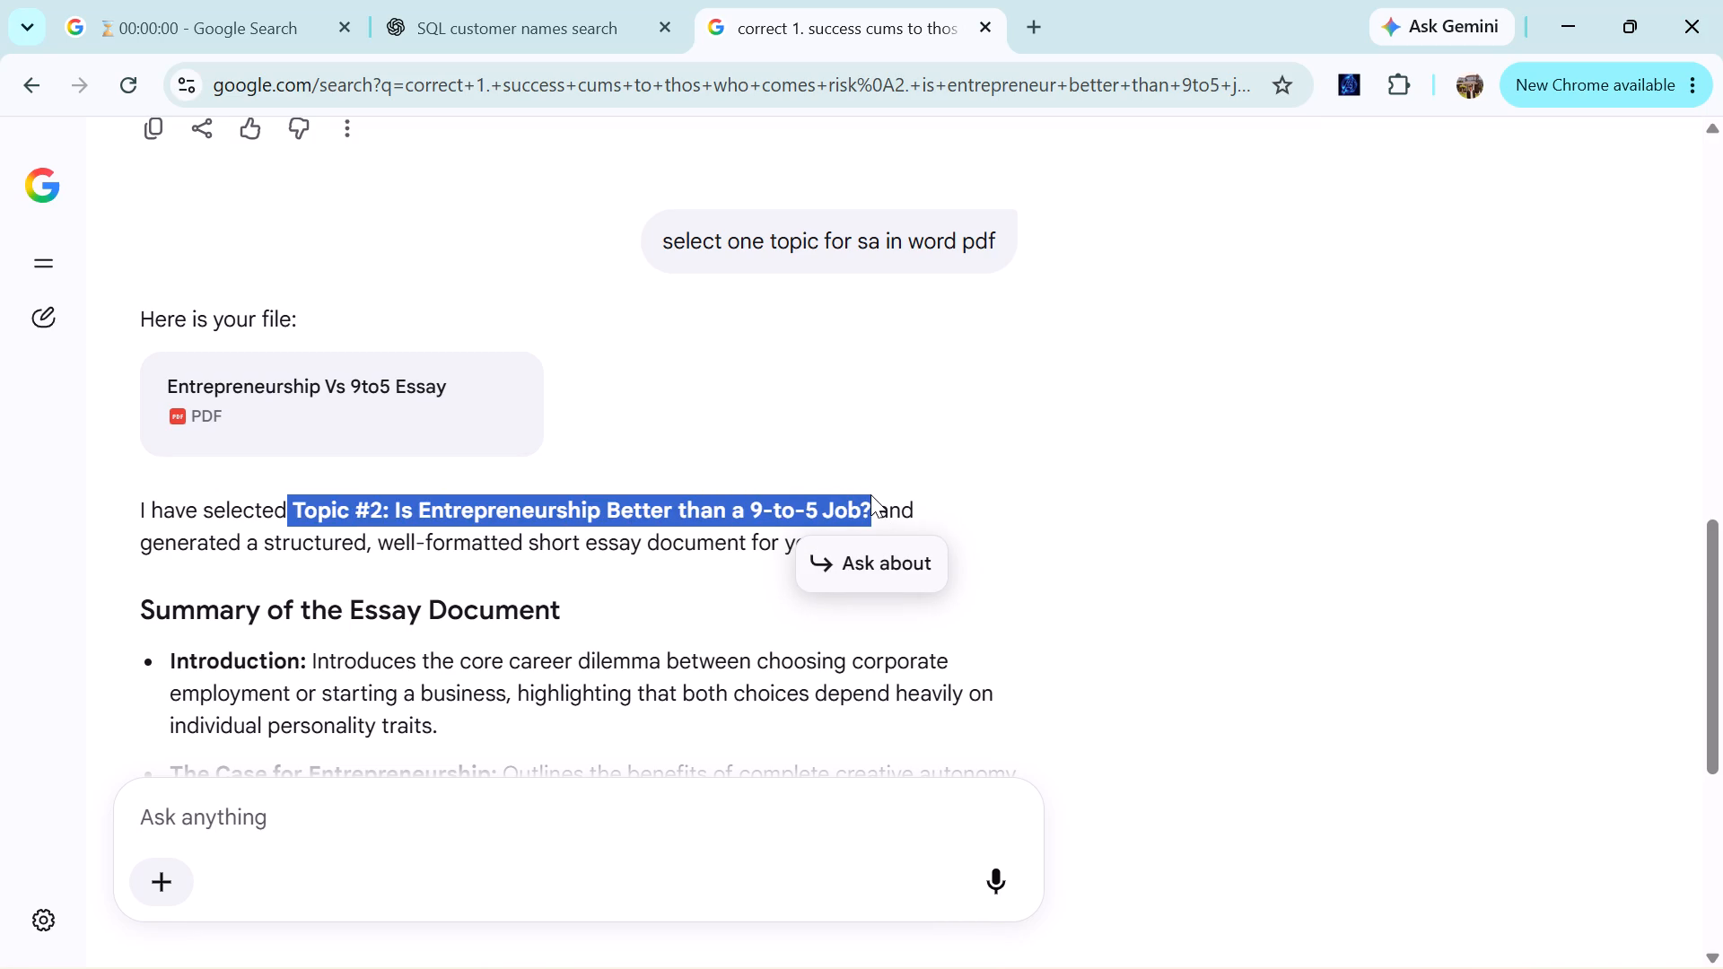
key("ctrl+c")
key("ctrl+c")
left_click(539, 7)
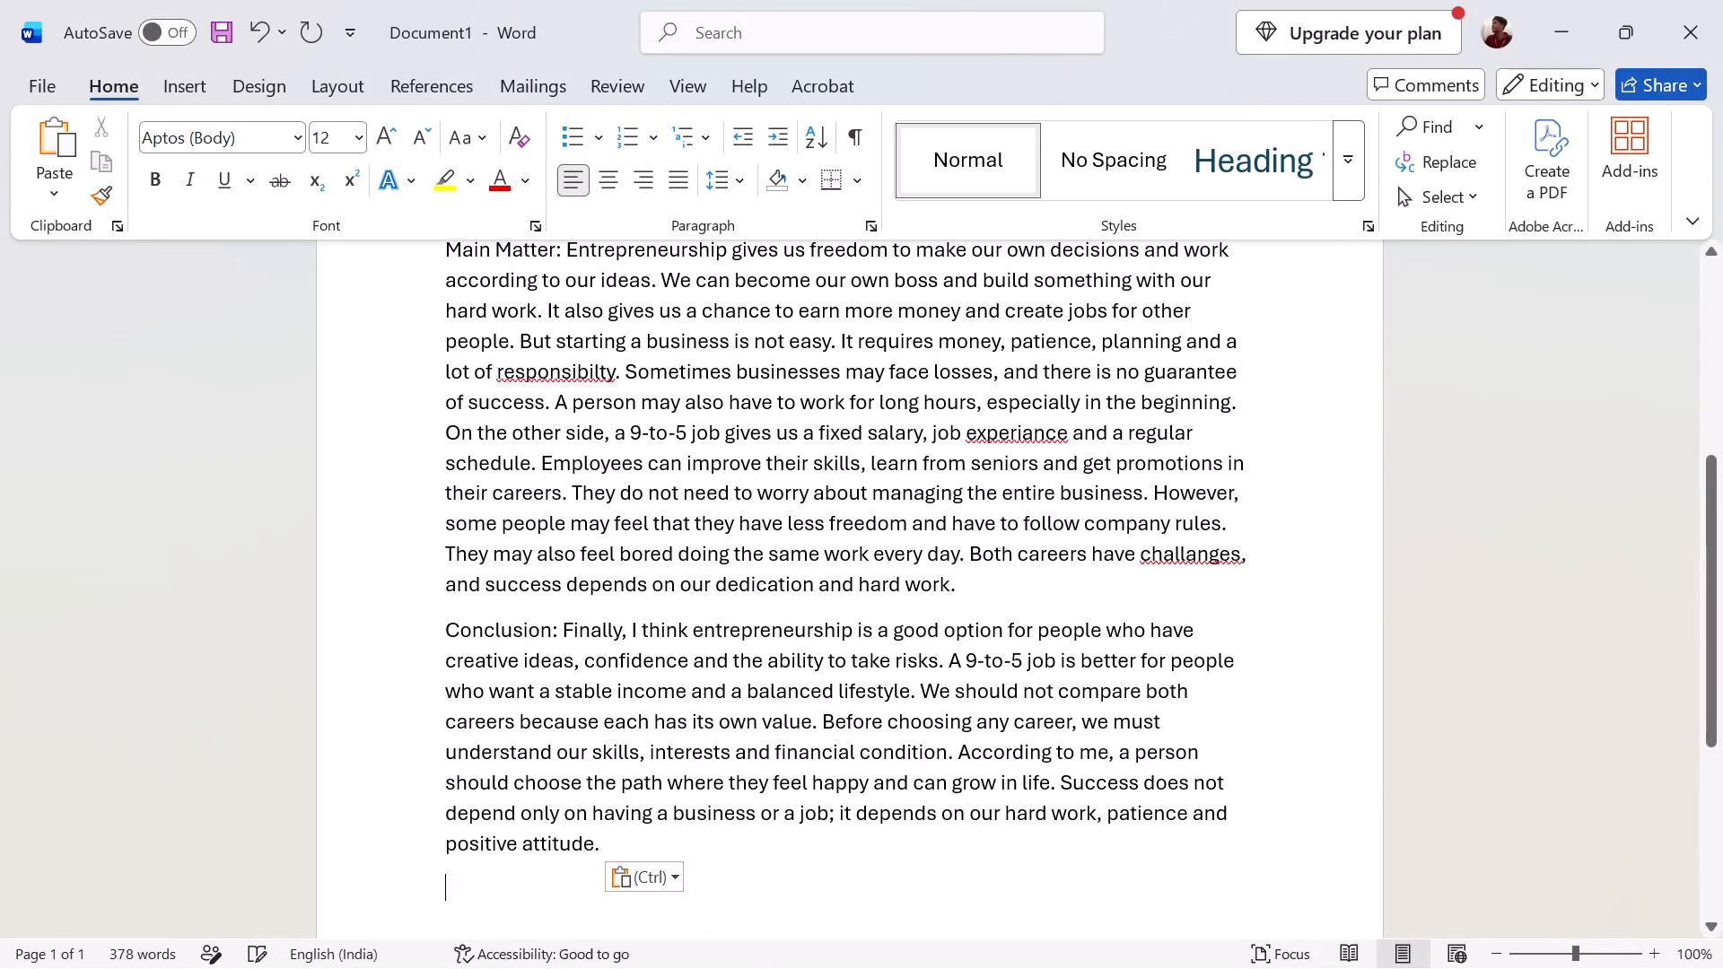
Delete the bold line "Topic: Is Entrepreneurship Better Than a 9-to-5 Job?" above the introduction.
scroll(708, 572, "up", 2)
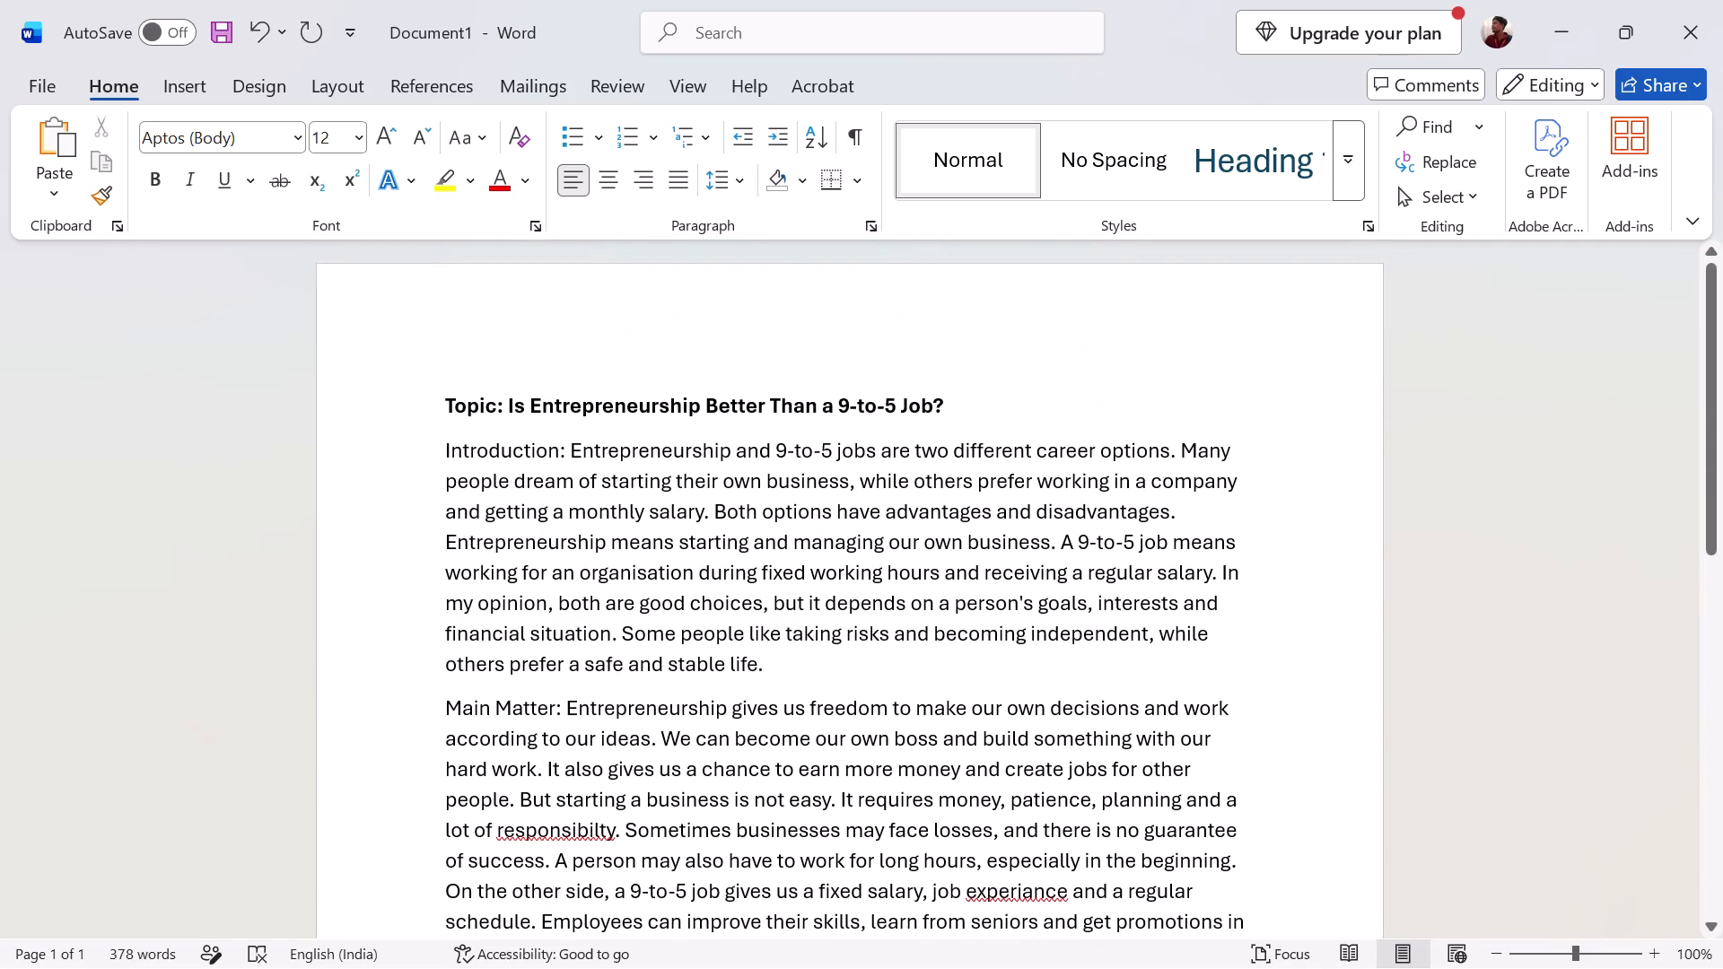
left_click_drag(961, 388, 776, 400)
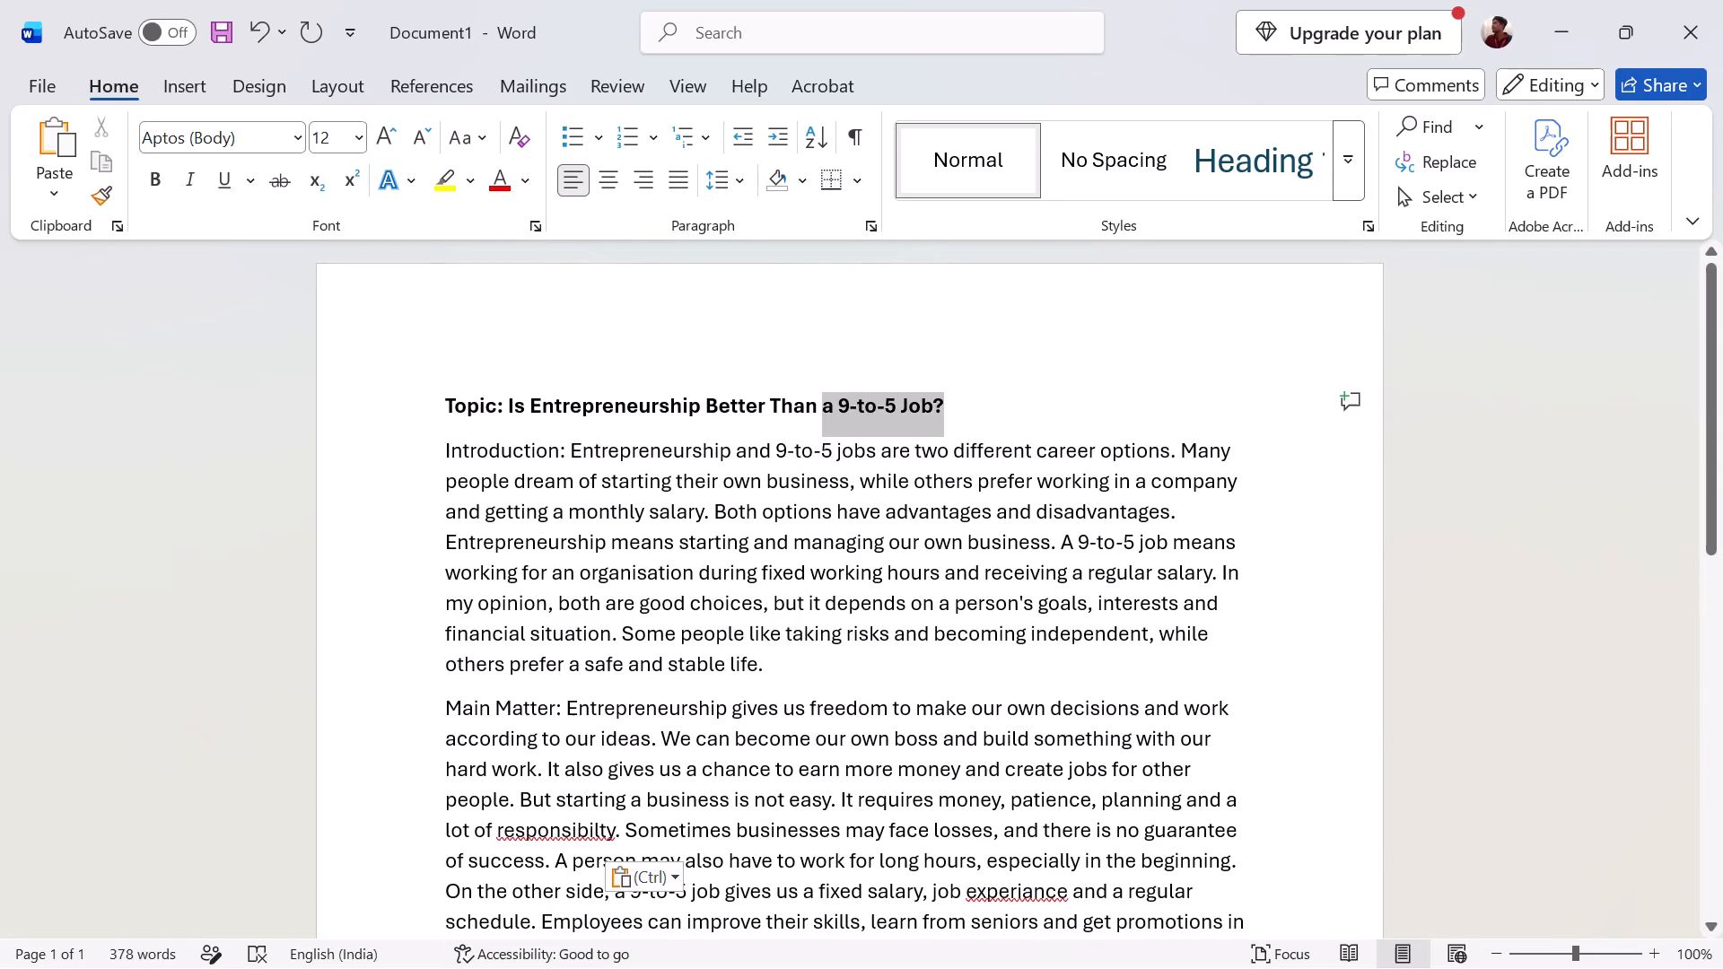
left_click_drag(776, 400, 389, 384)
key("BackSpace")
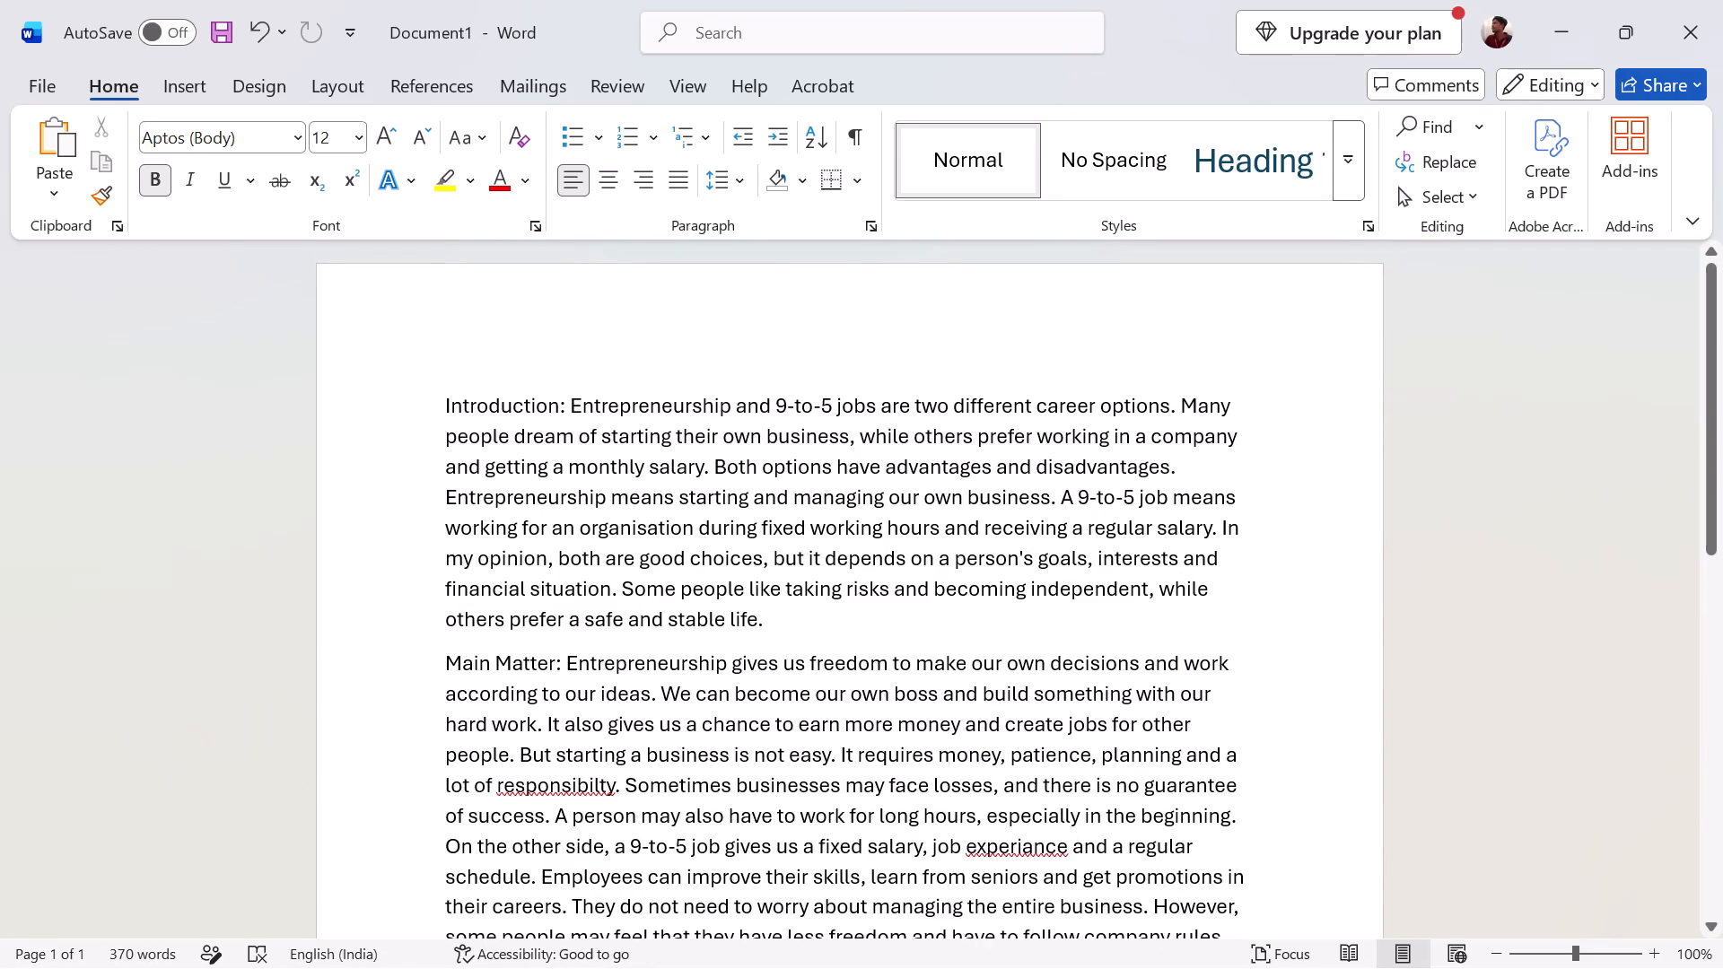
Review the essay and check the word count of the Main Matter paragraph from "A person may also have to work" to its end.
scroll(704, 600, "down", 1)
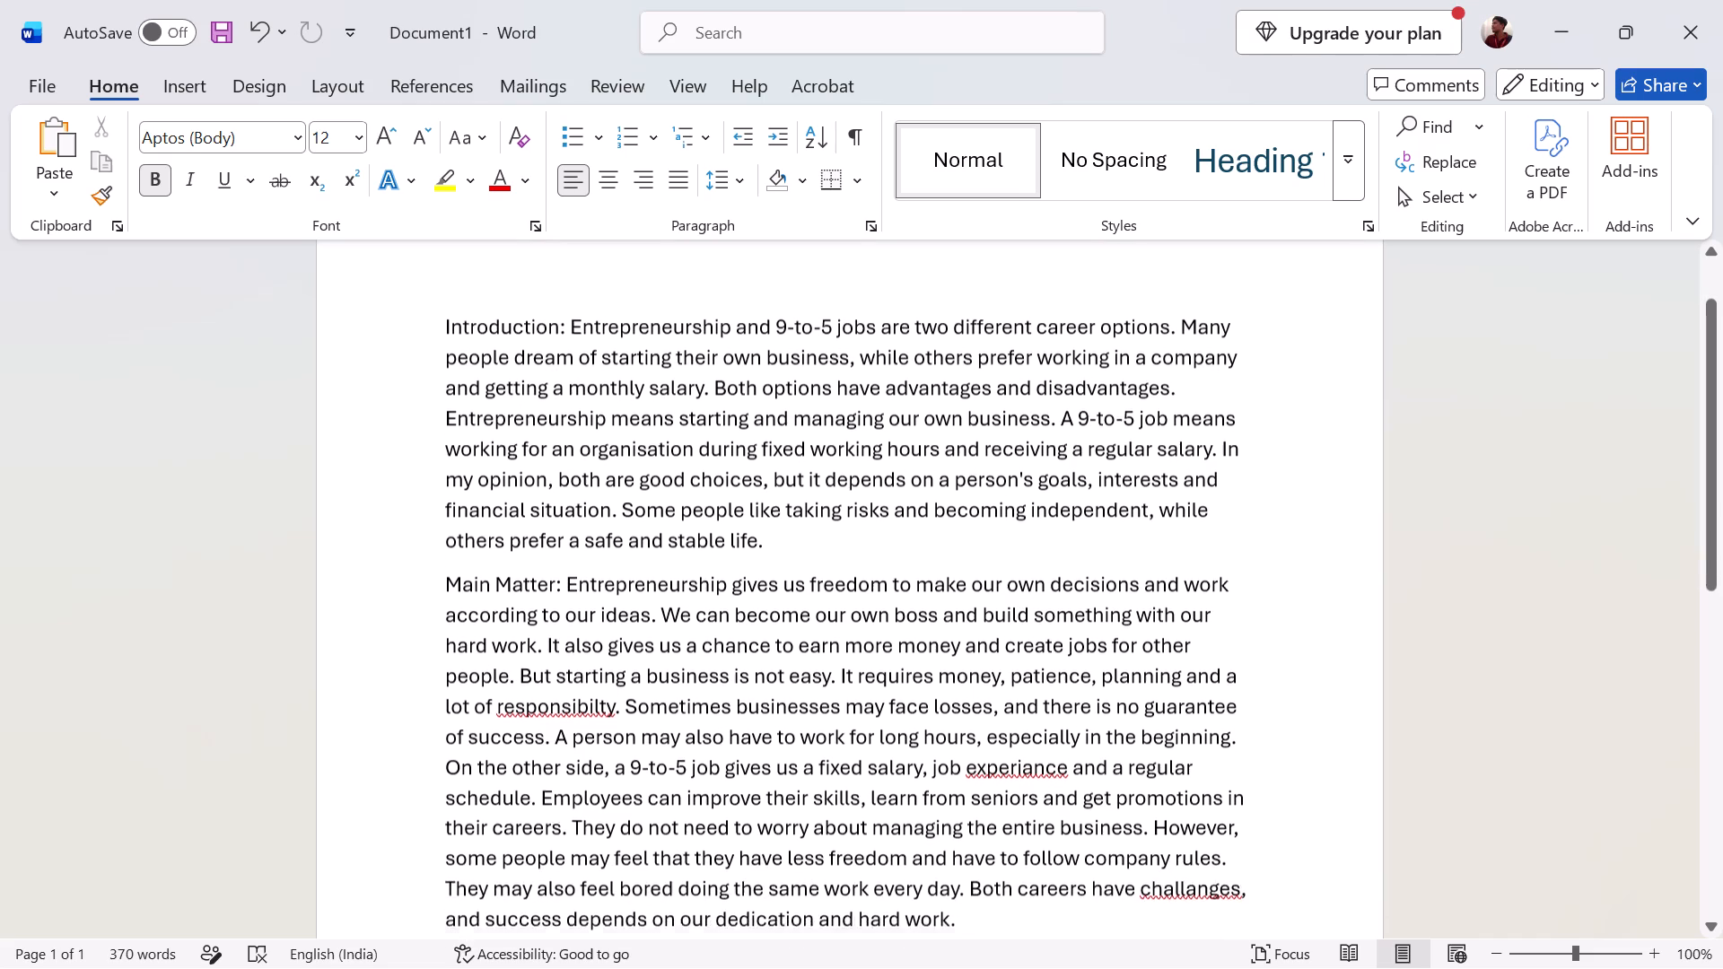
scroll(704, 600, "down", 3)
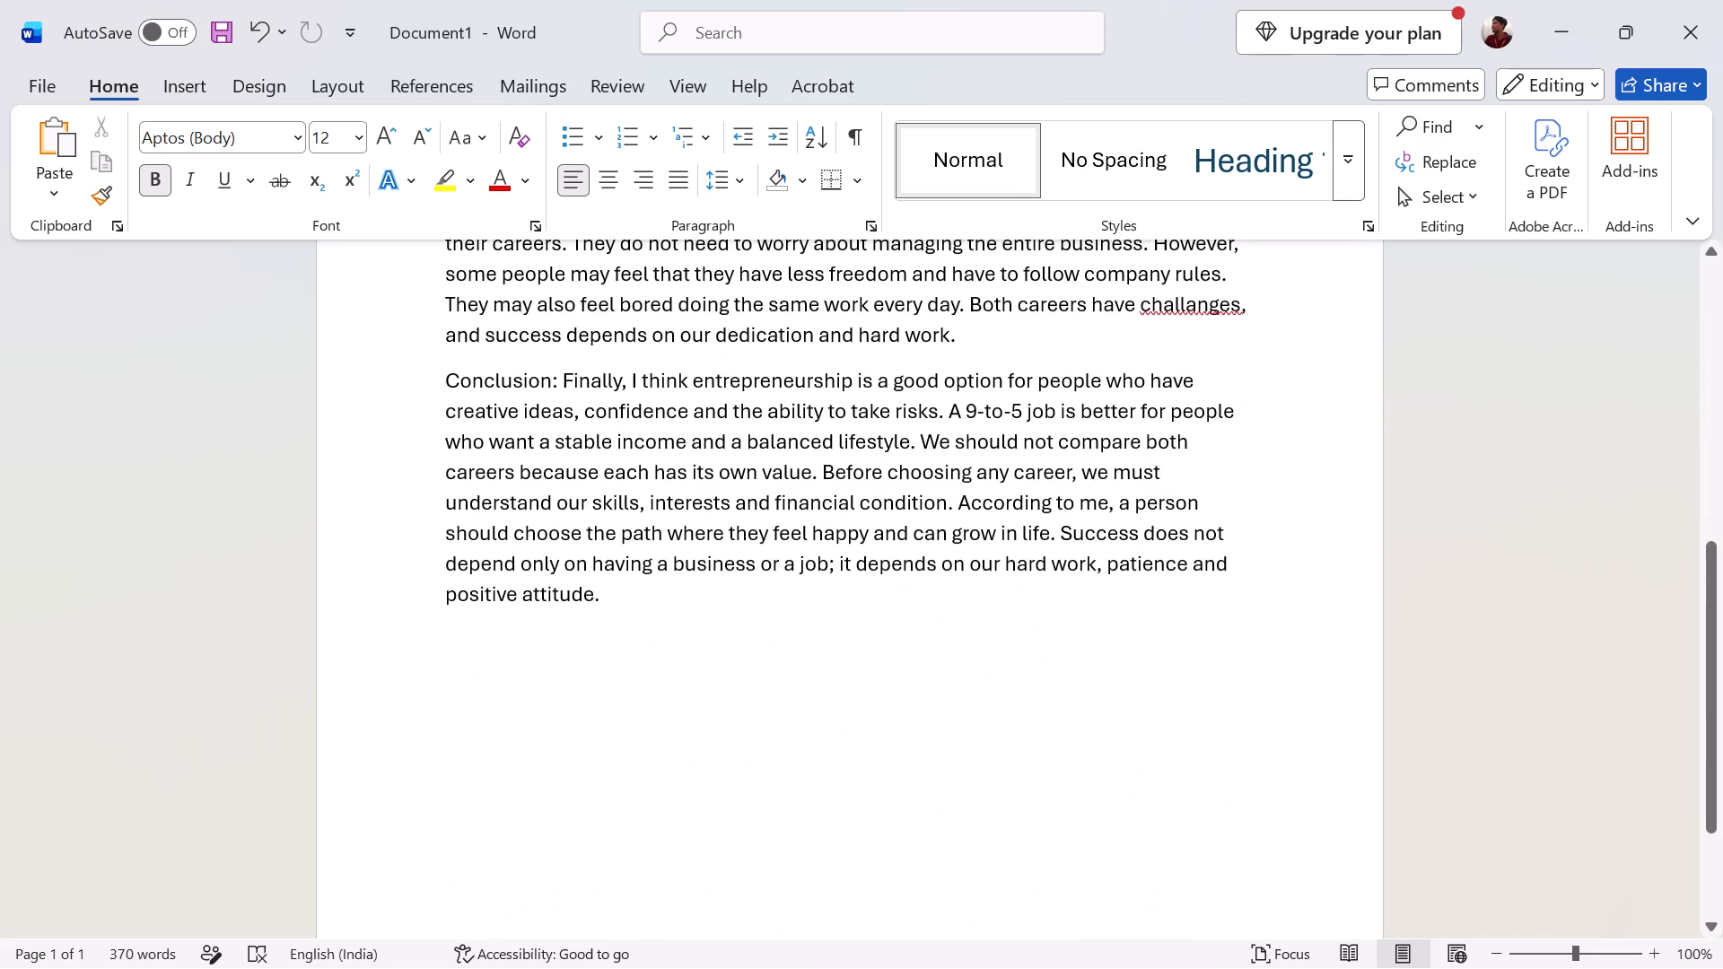
scroll(704, 600, "up", 2)
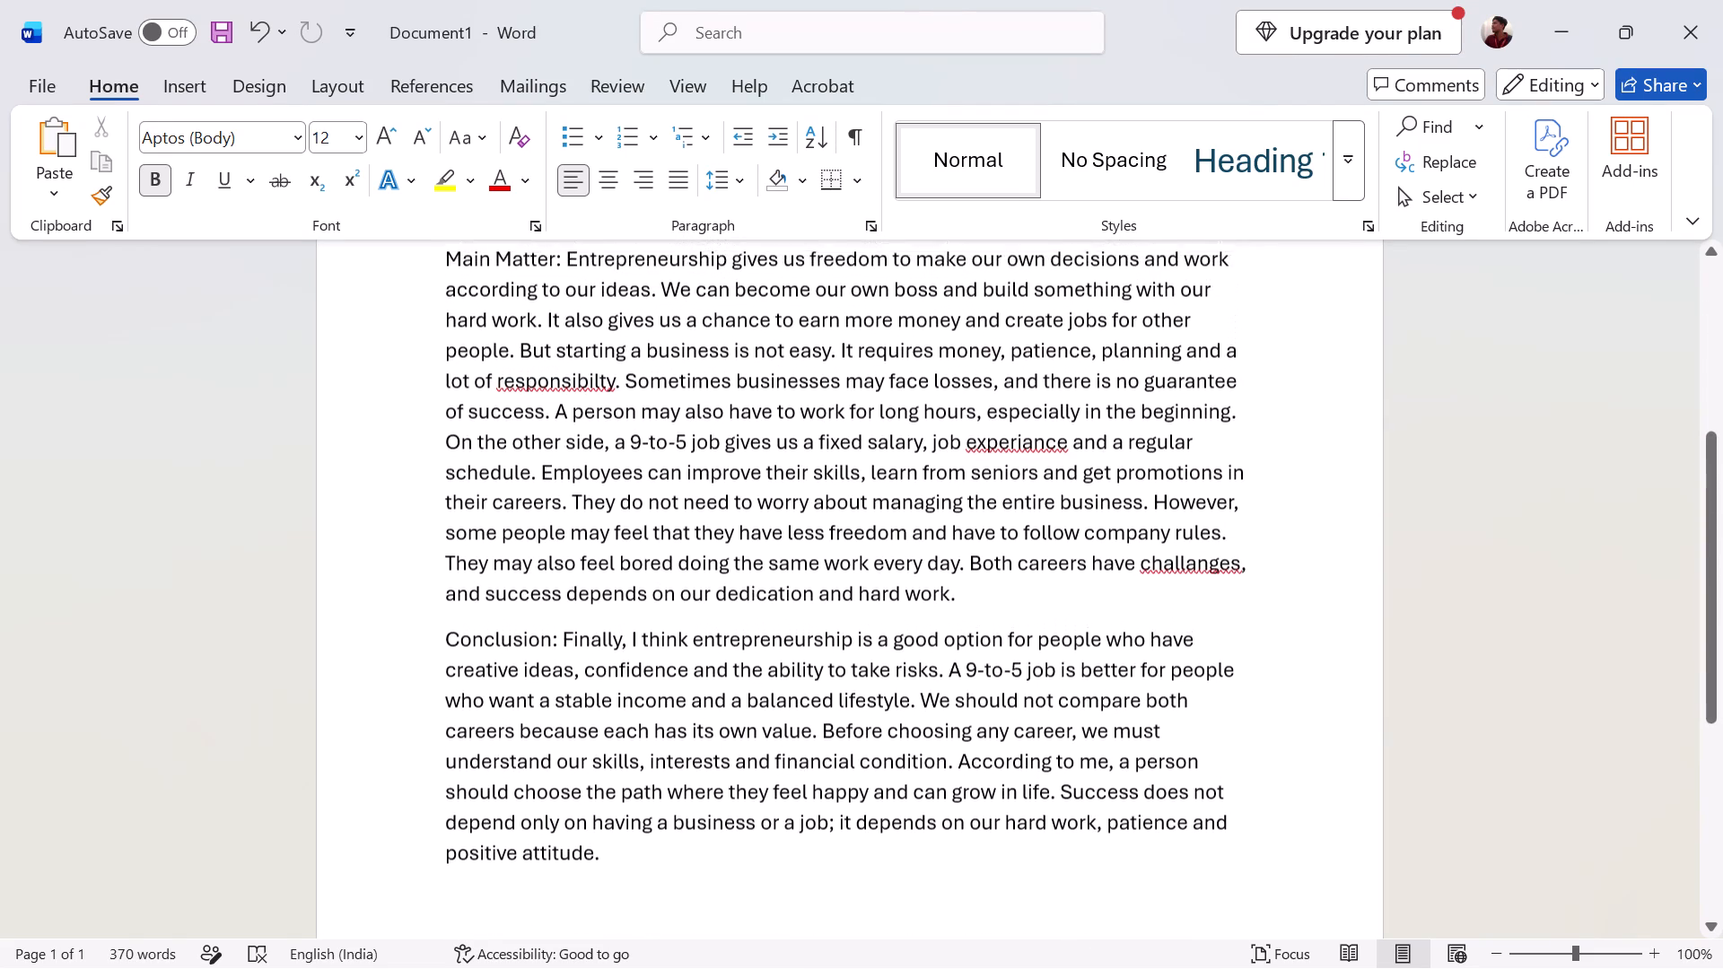
scroll(704, 600, "up", 1)
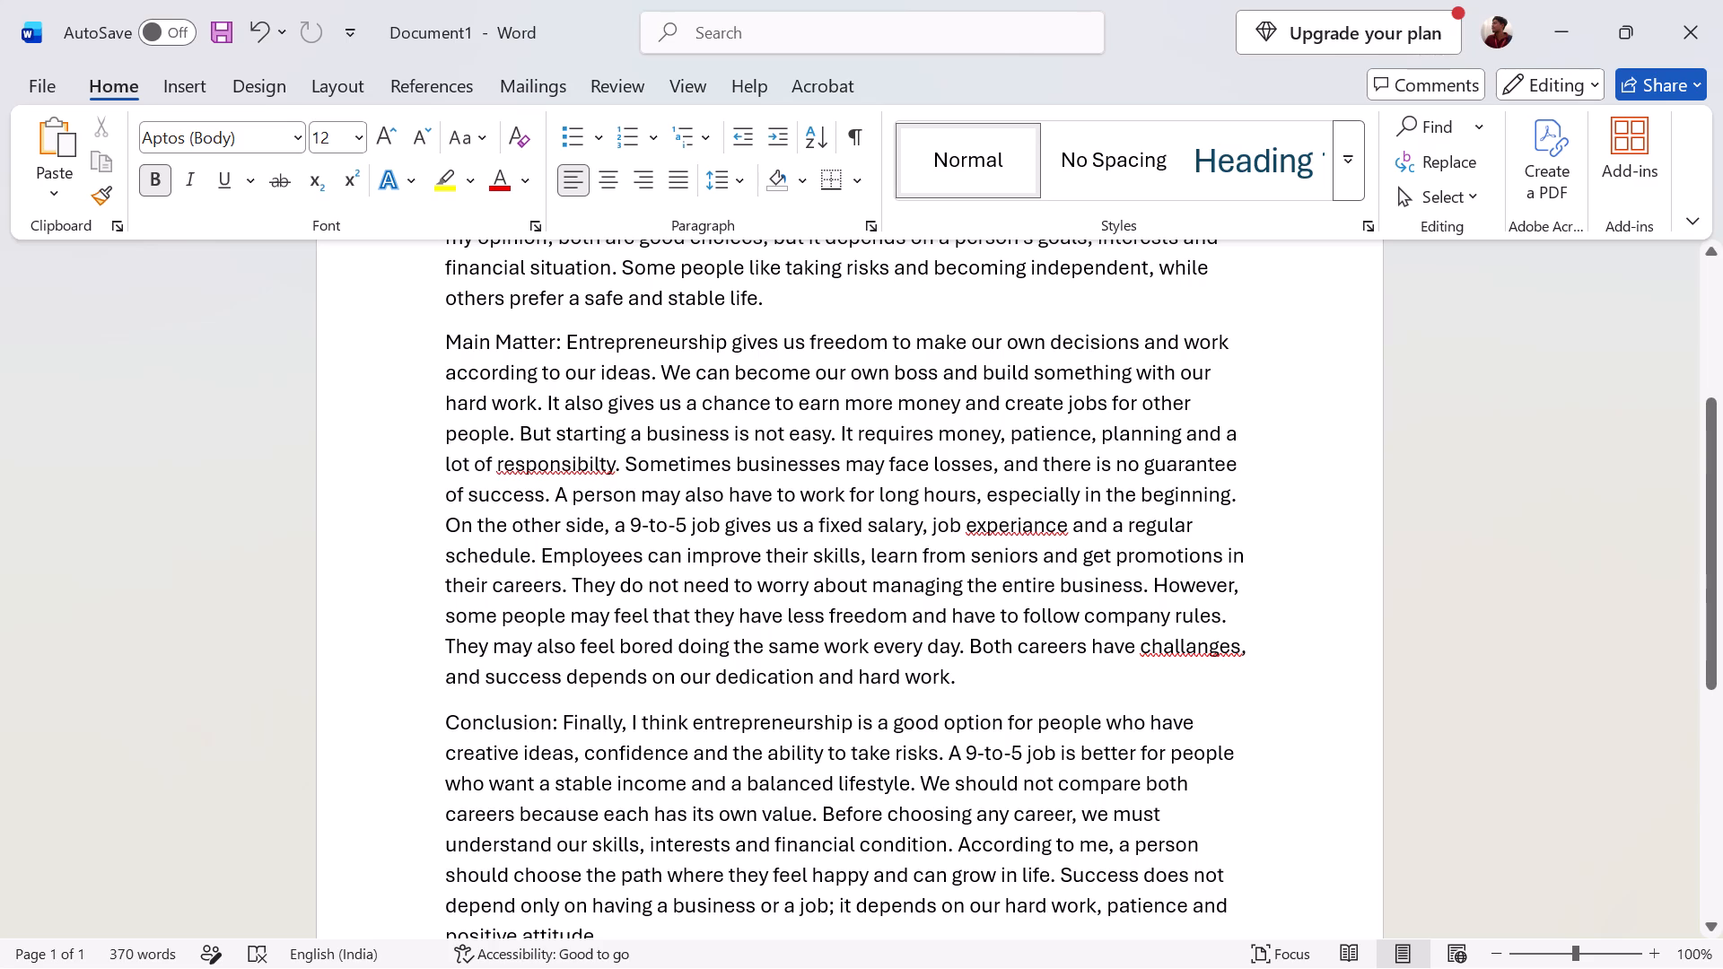
left_click_drag(970, 678, 527, 679)
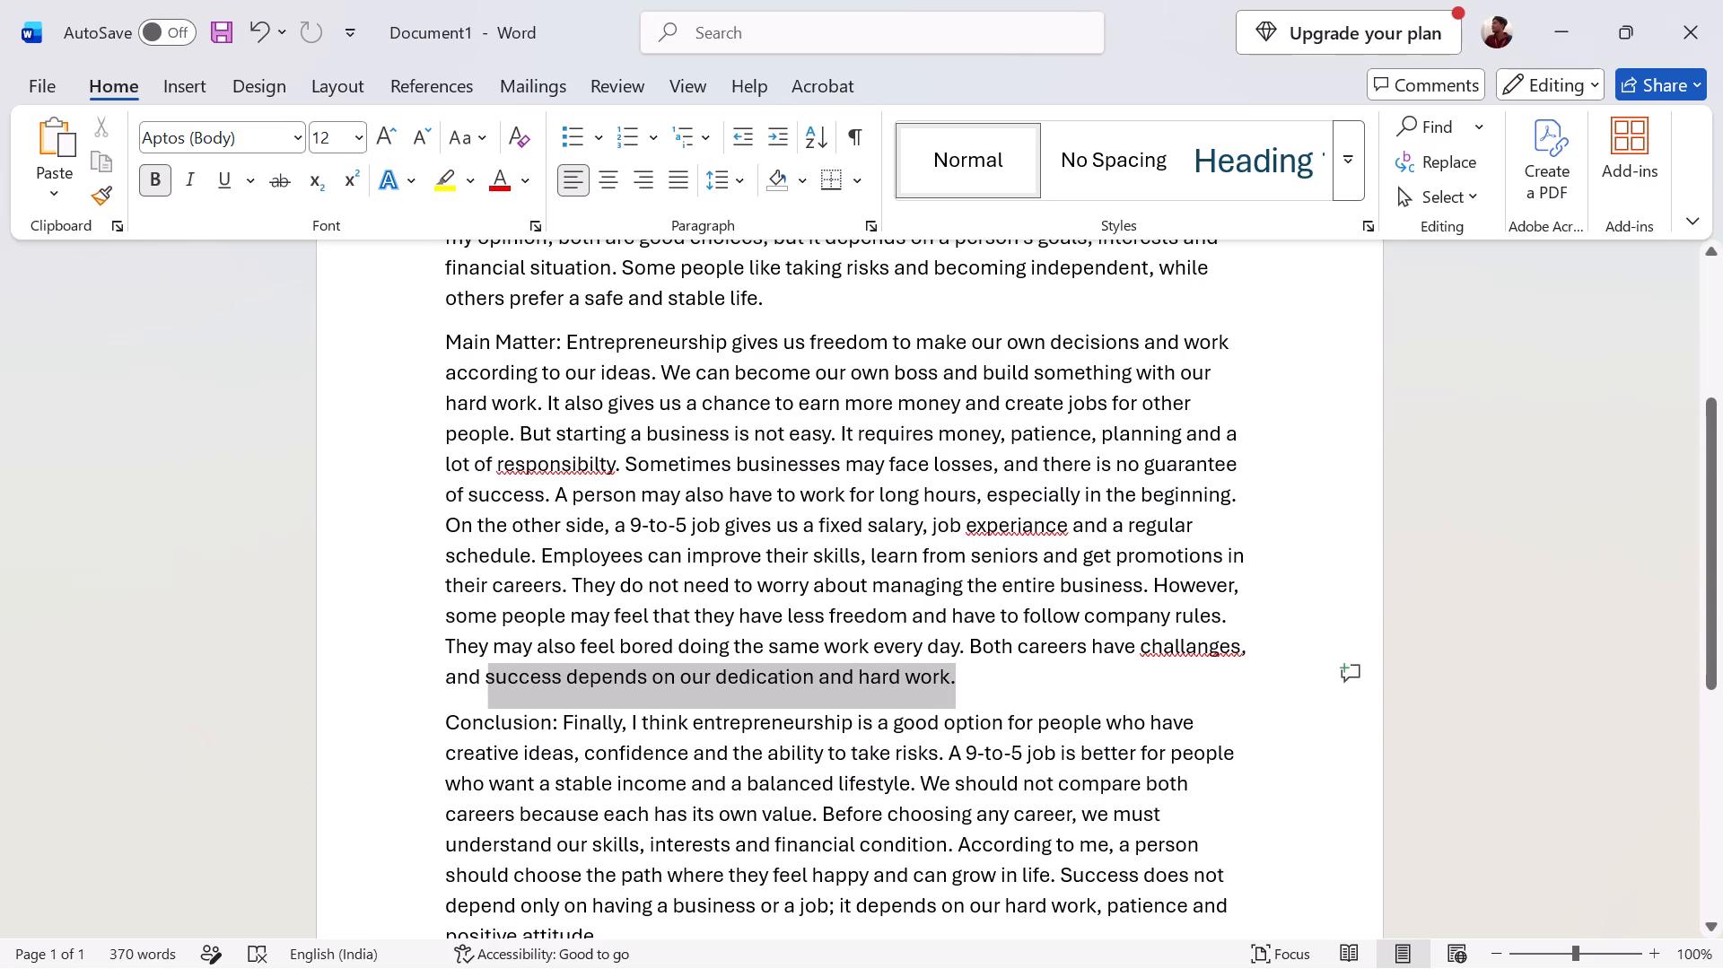
left_click_drag(527, 679, 412, 565)
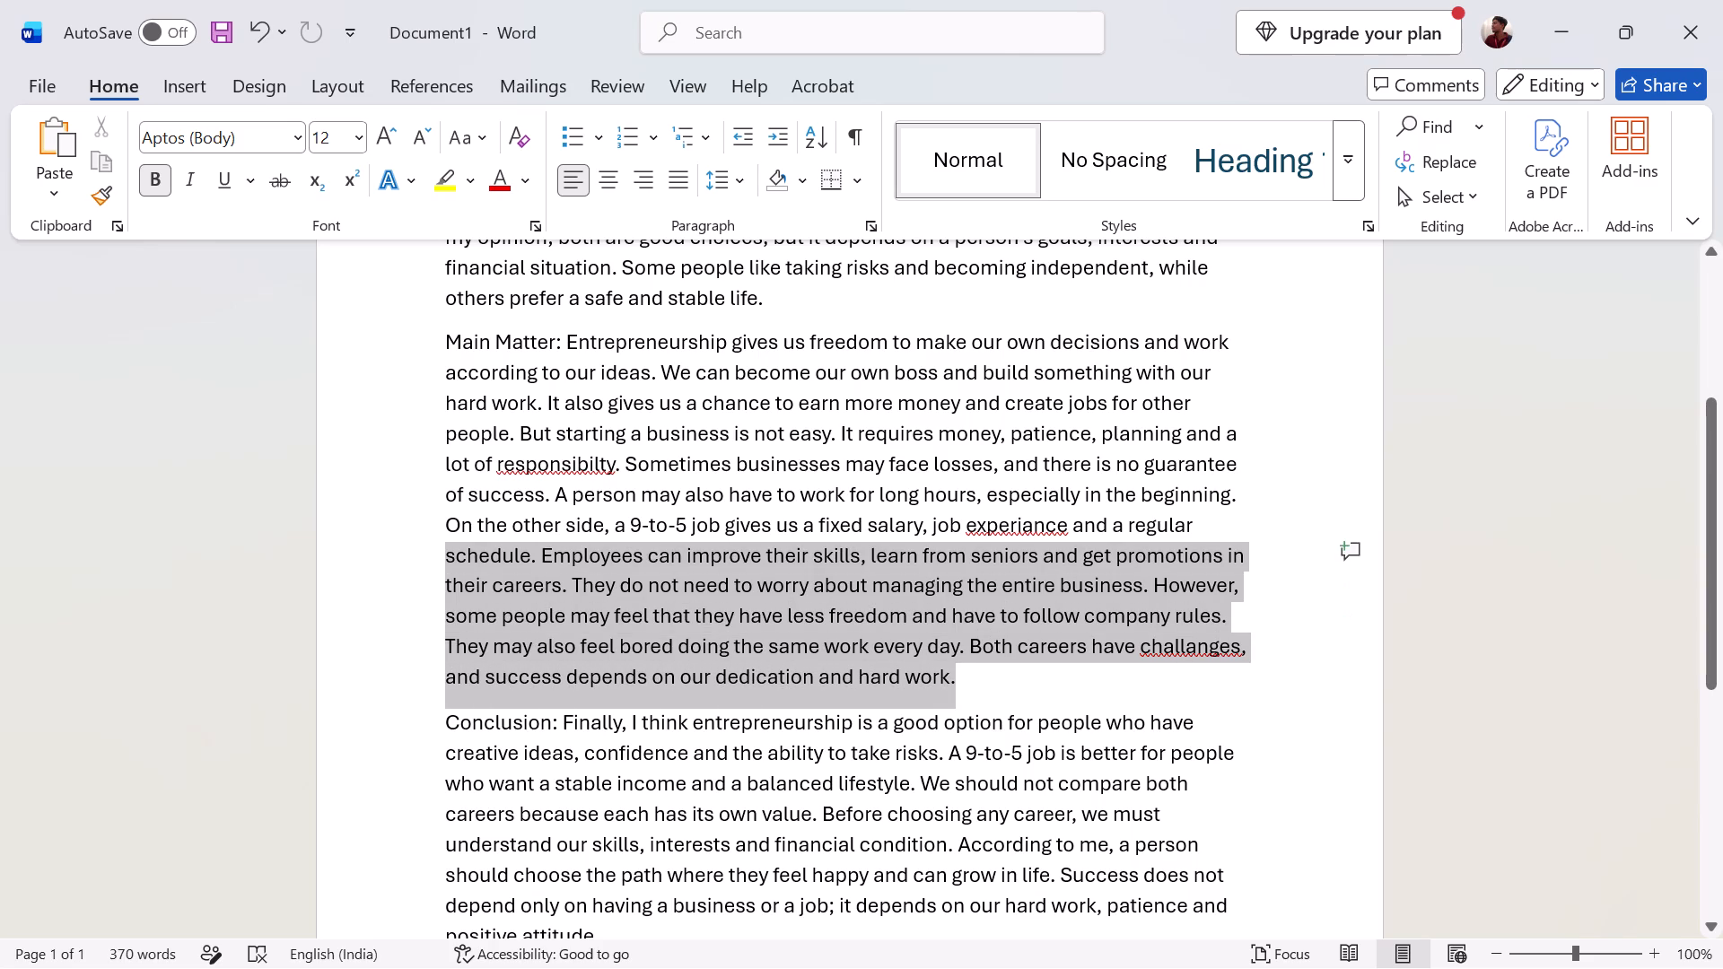
left_click_drag(412, 565, 555, 500)
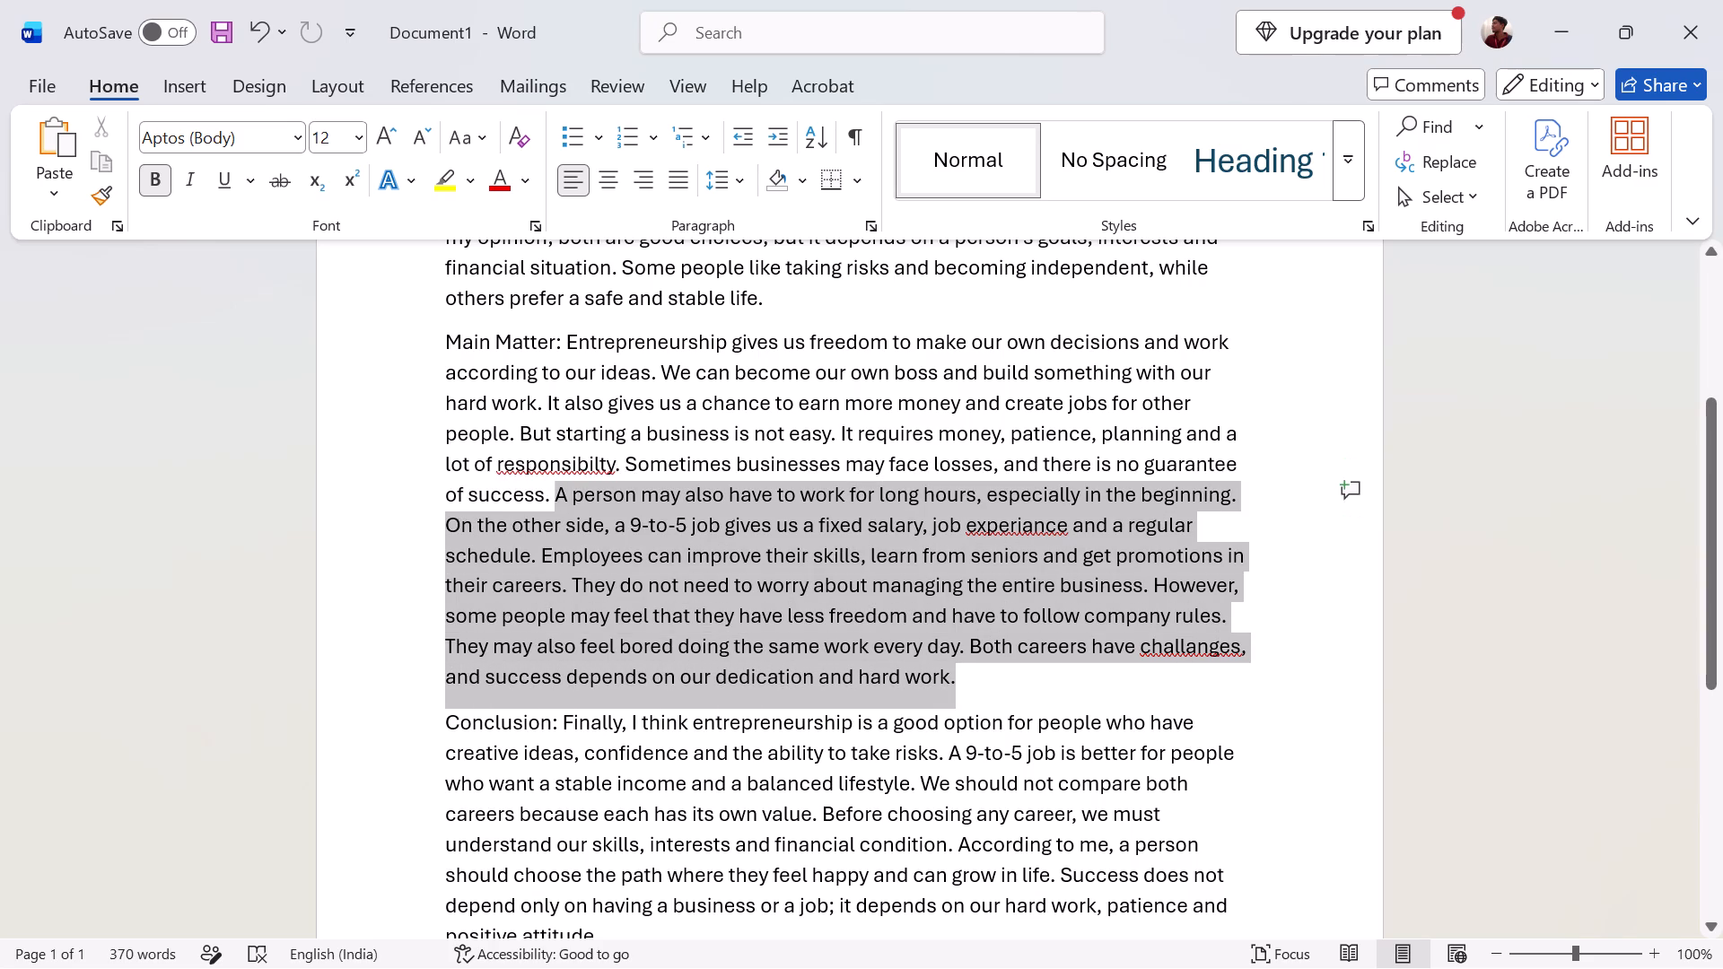
left_click_drag(555, 500, 555, 500)
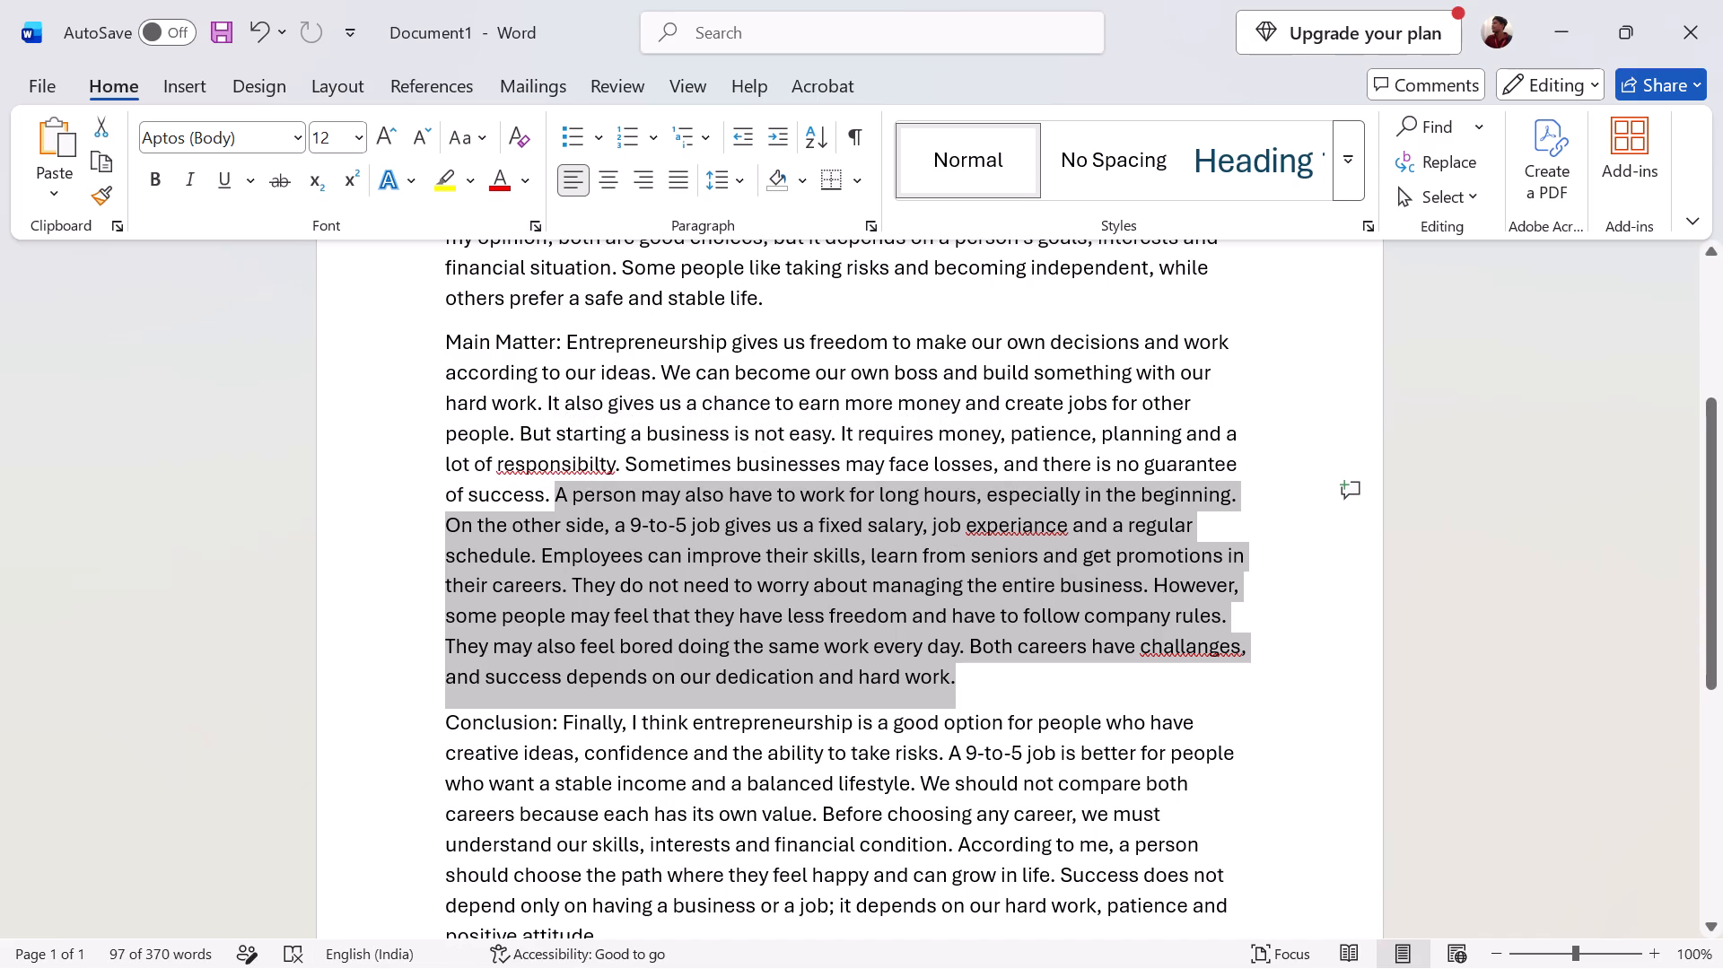
left_click(1014, 698)
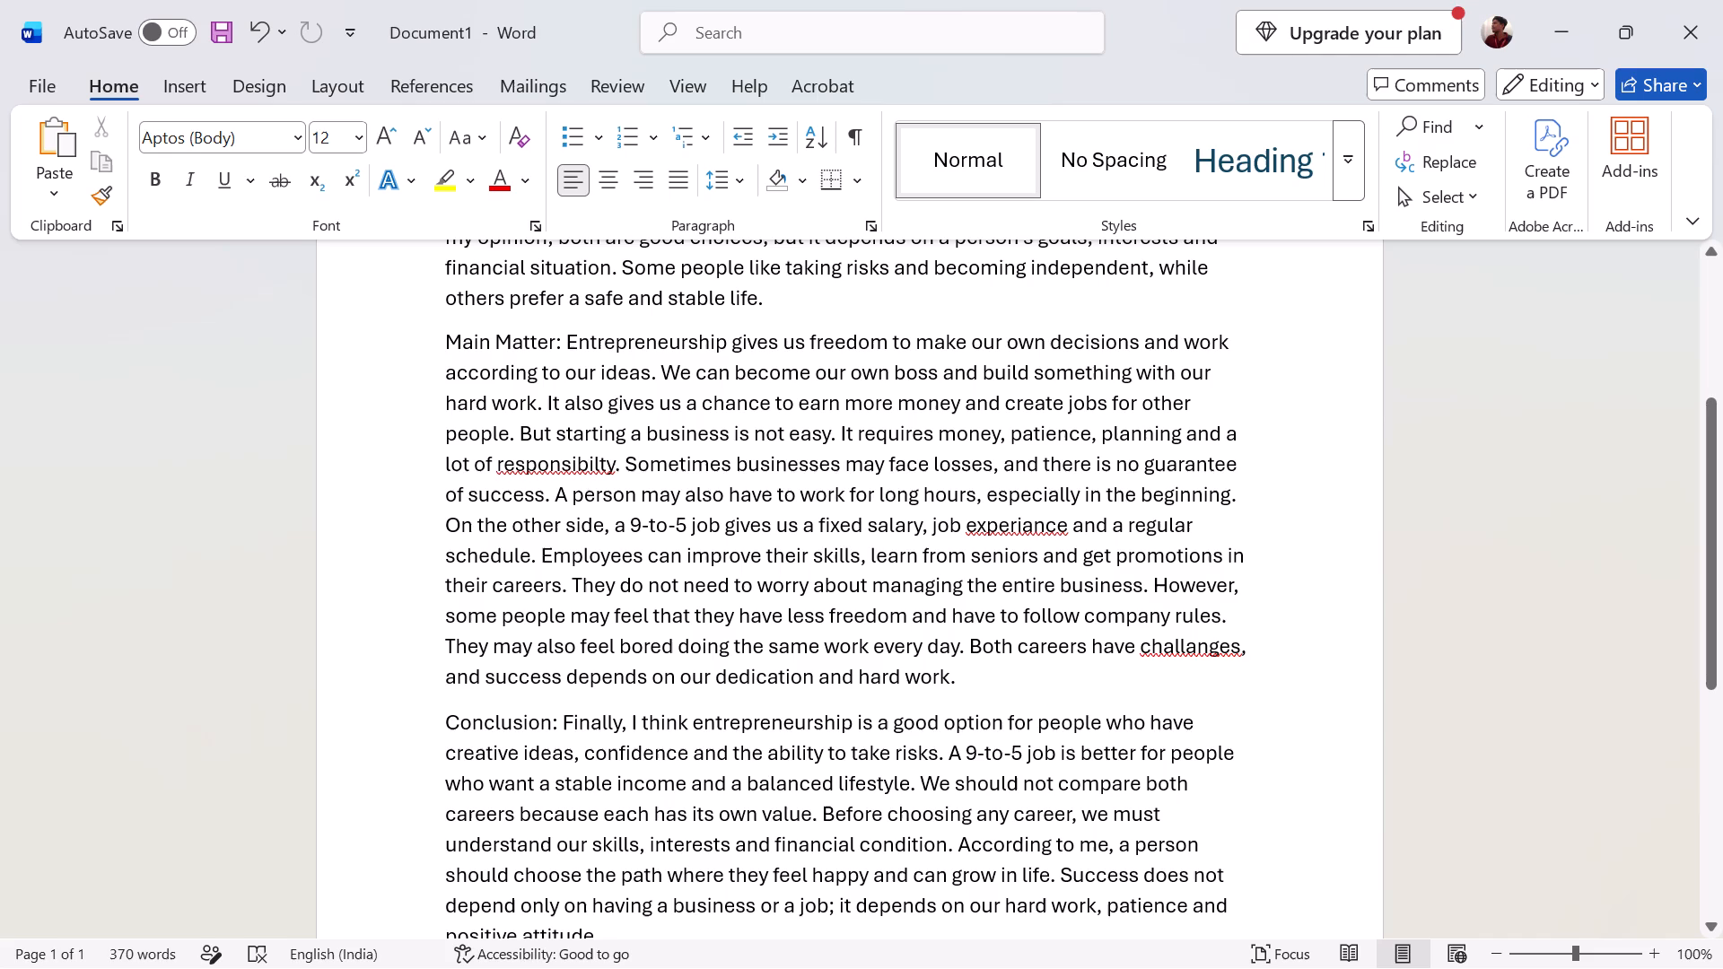
Delete the sentence "They do not need to worry about managing the entire business." from the Main Matter paragraph.
left_click_drag(565, 586, 1119, 581)
key("BackSpace")
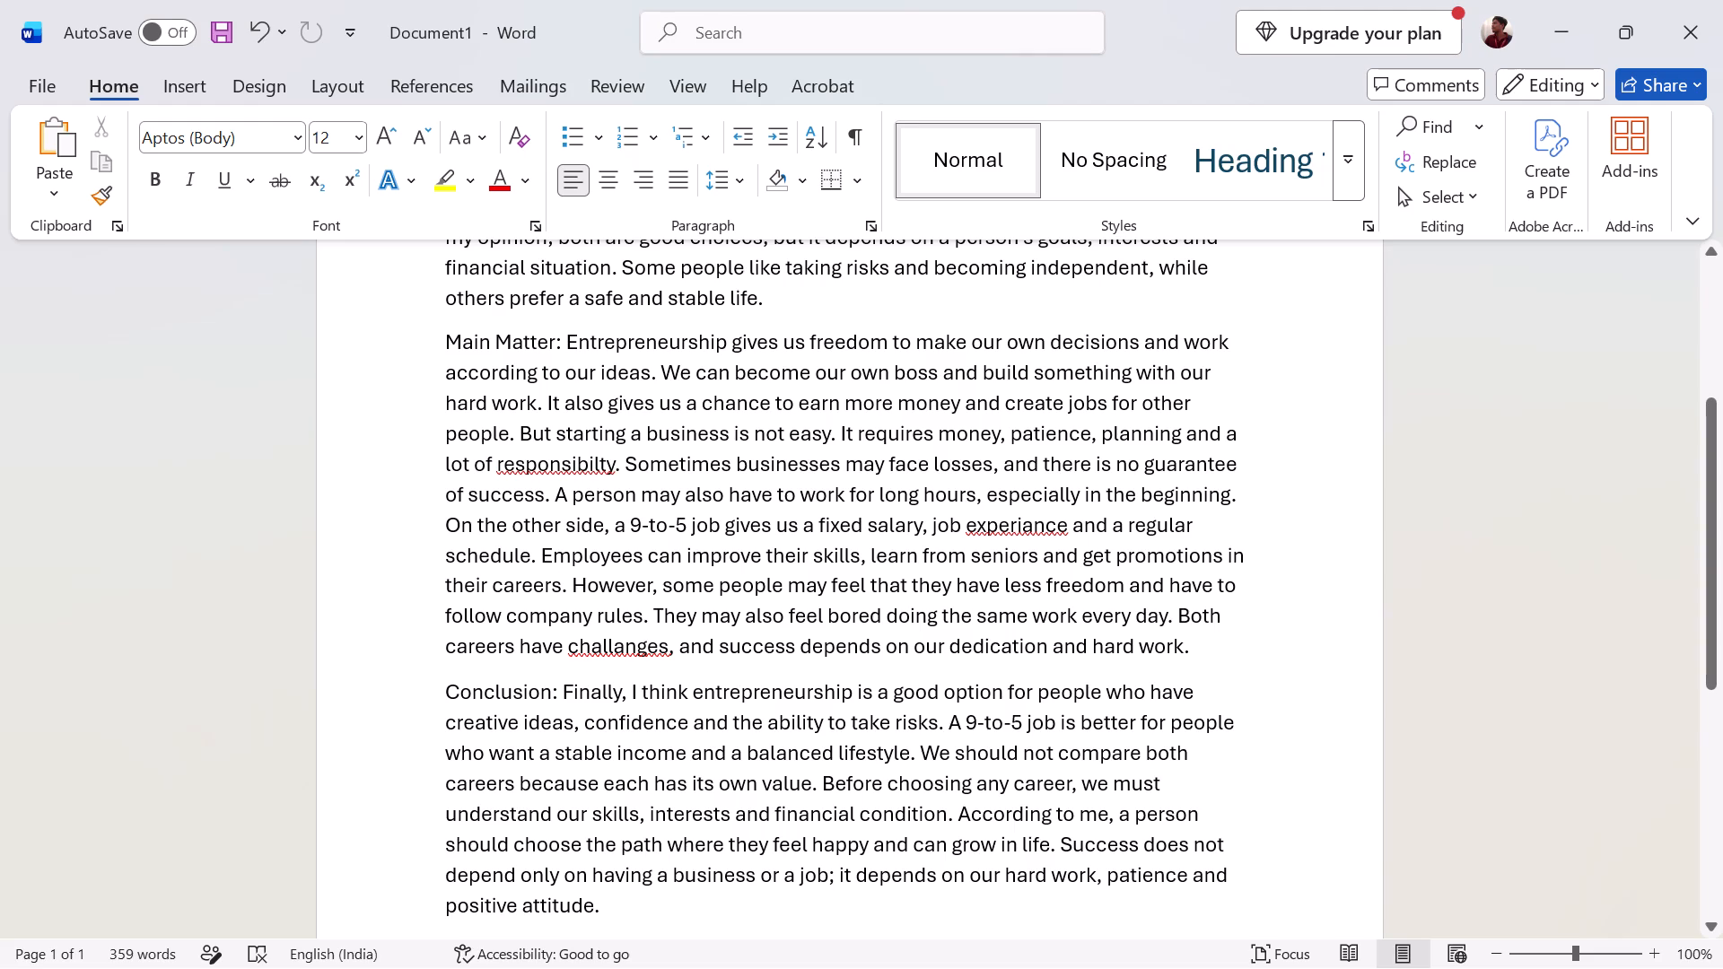
Delete the Main Matter sentences from "We can become our own boss" through "create jobs for other people.".
scroll(609, 416, "up", 1)
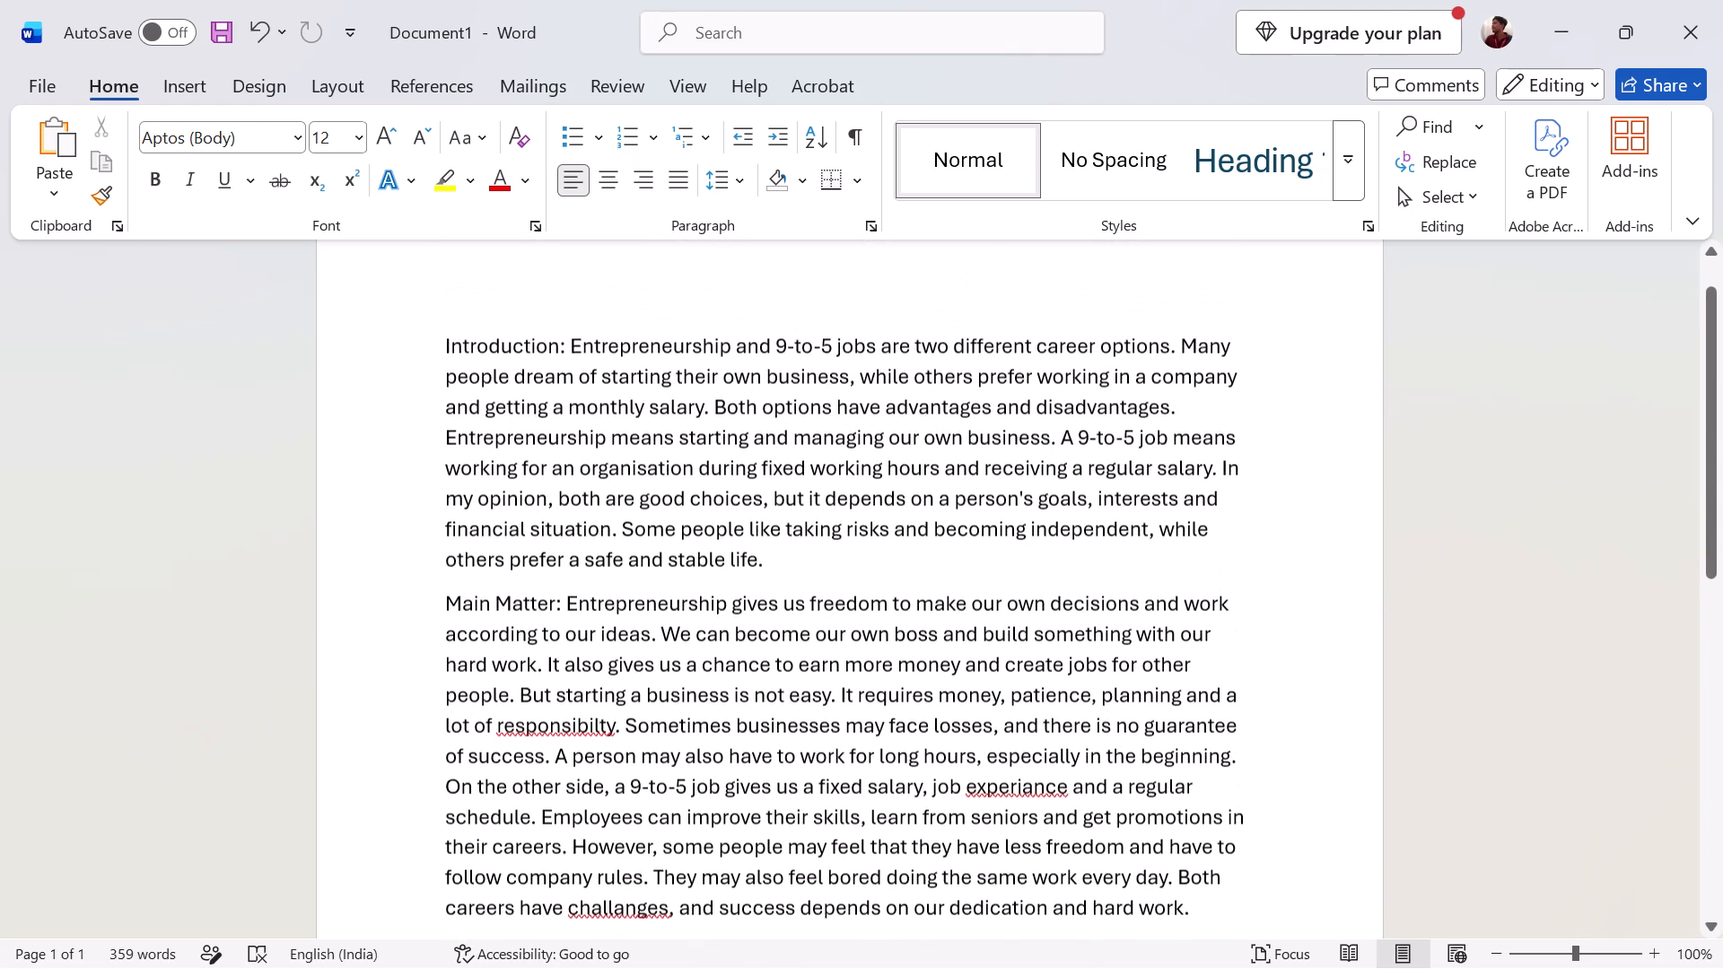
scroll(609, 416, "up", 1)
scroll(638, 694, "down", 1)
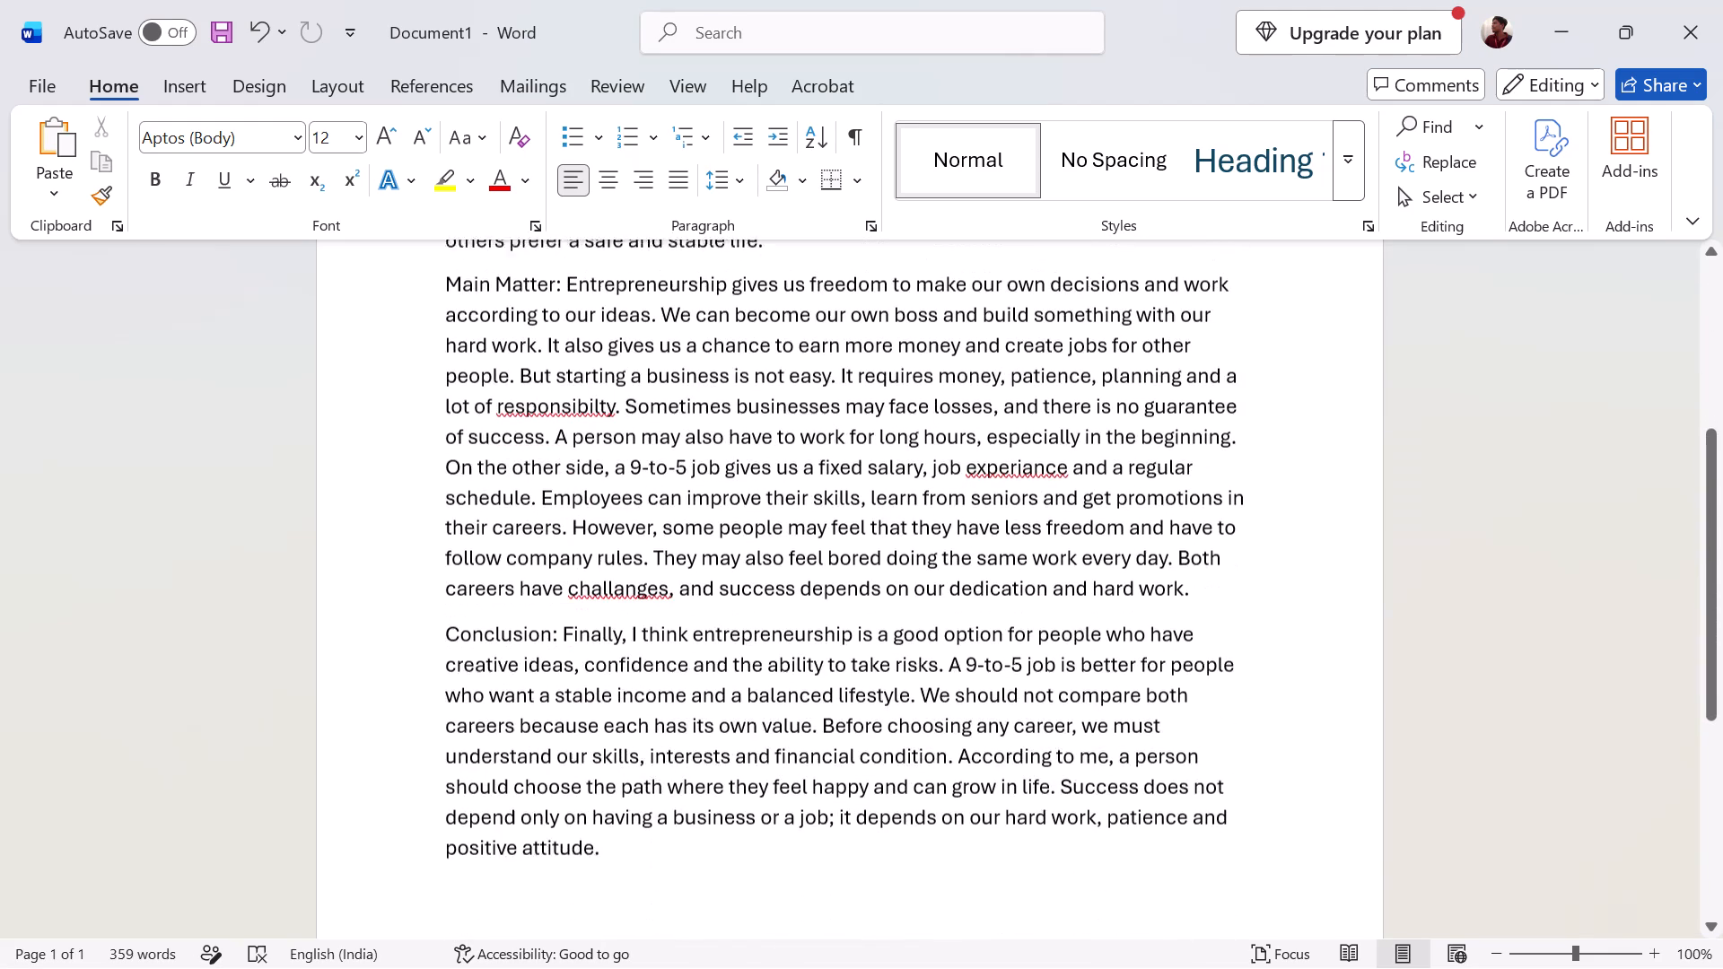
scroll(638, 694, "down", 1)
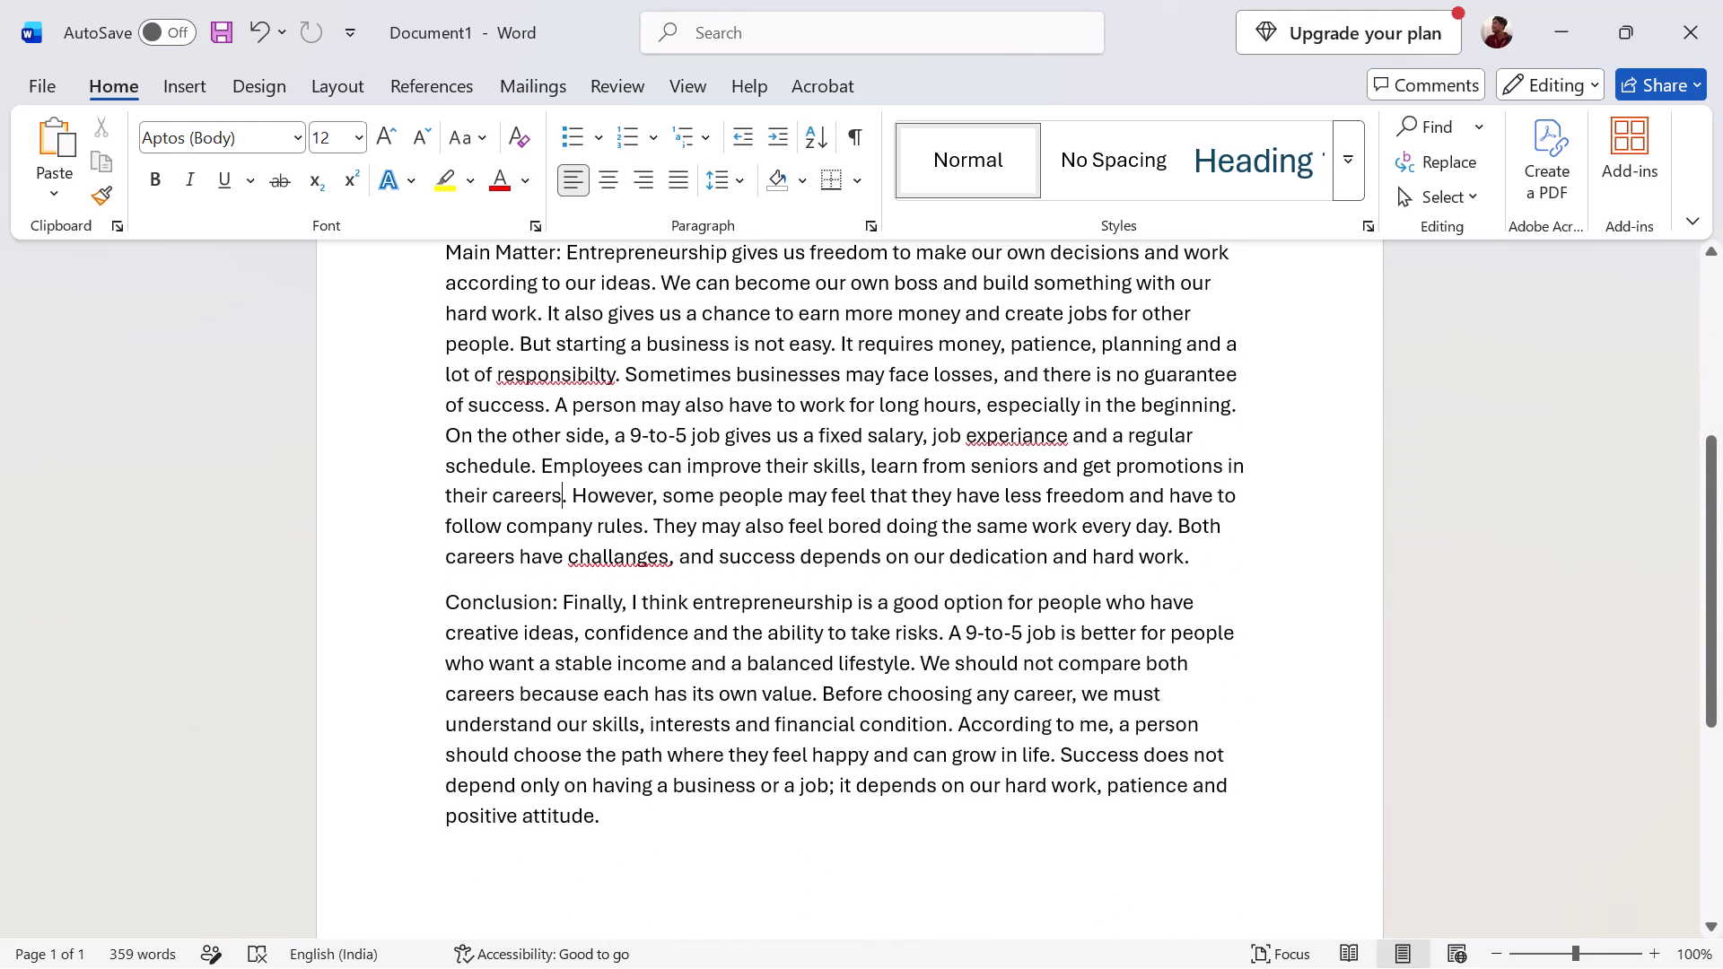
scroll(673, 492, "up", 2)
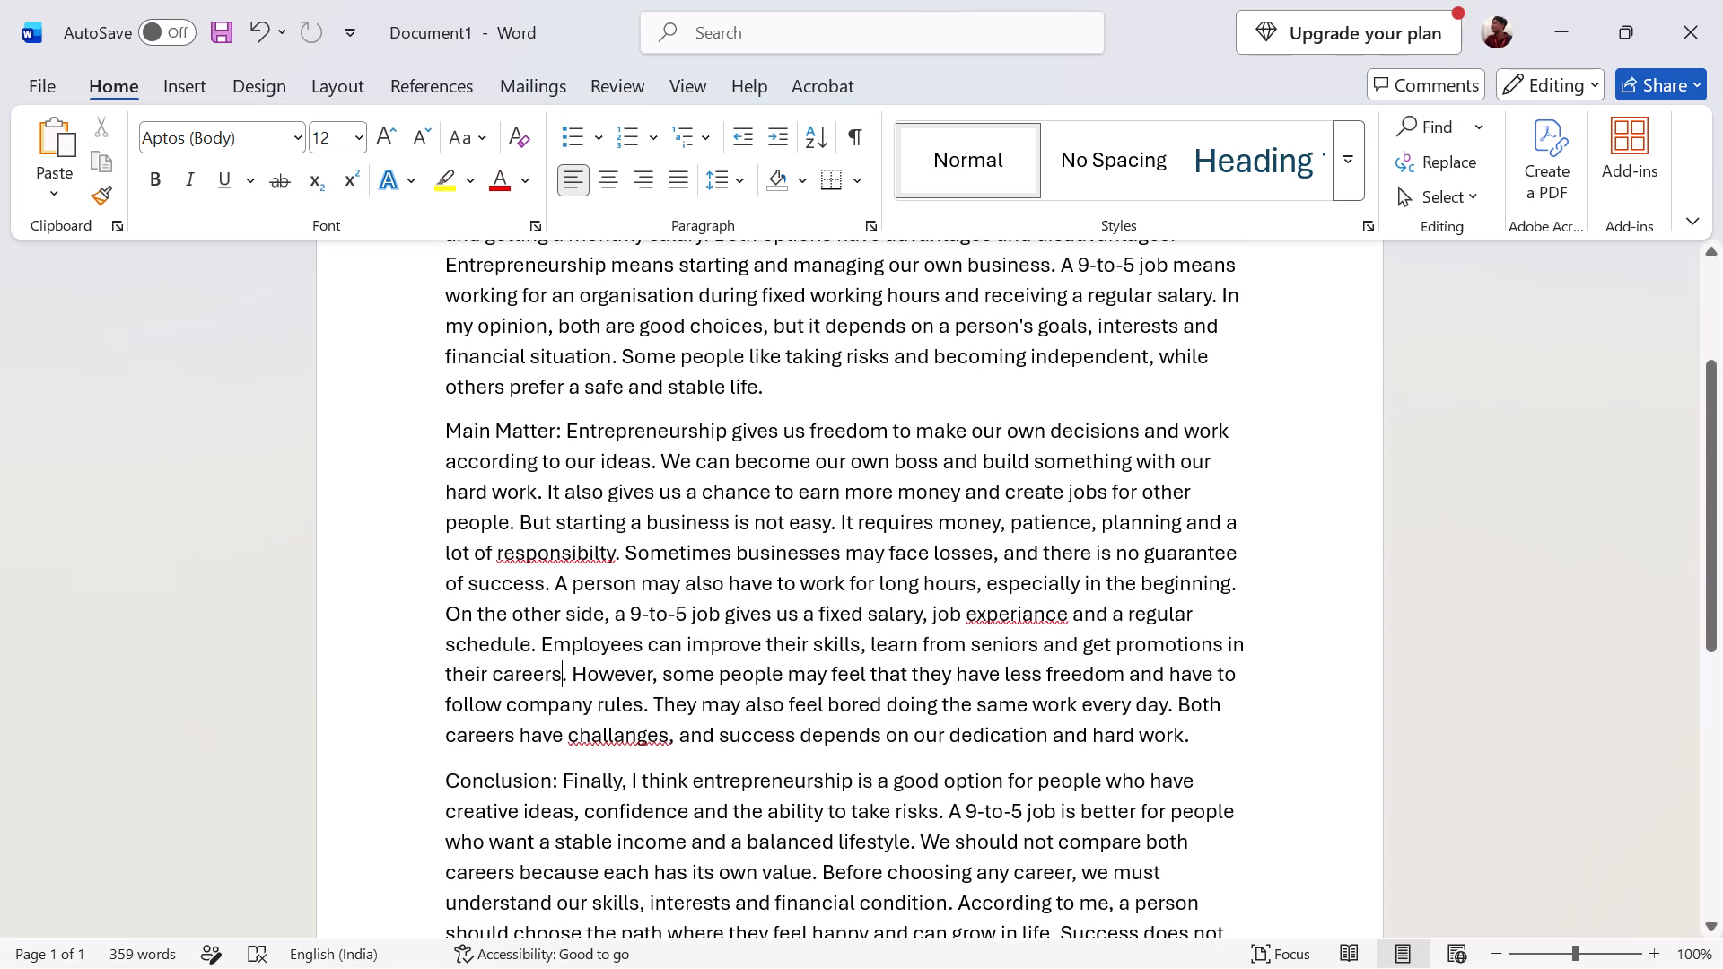
left_click_drag(664, 458, 693, 497)
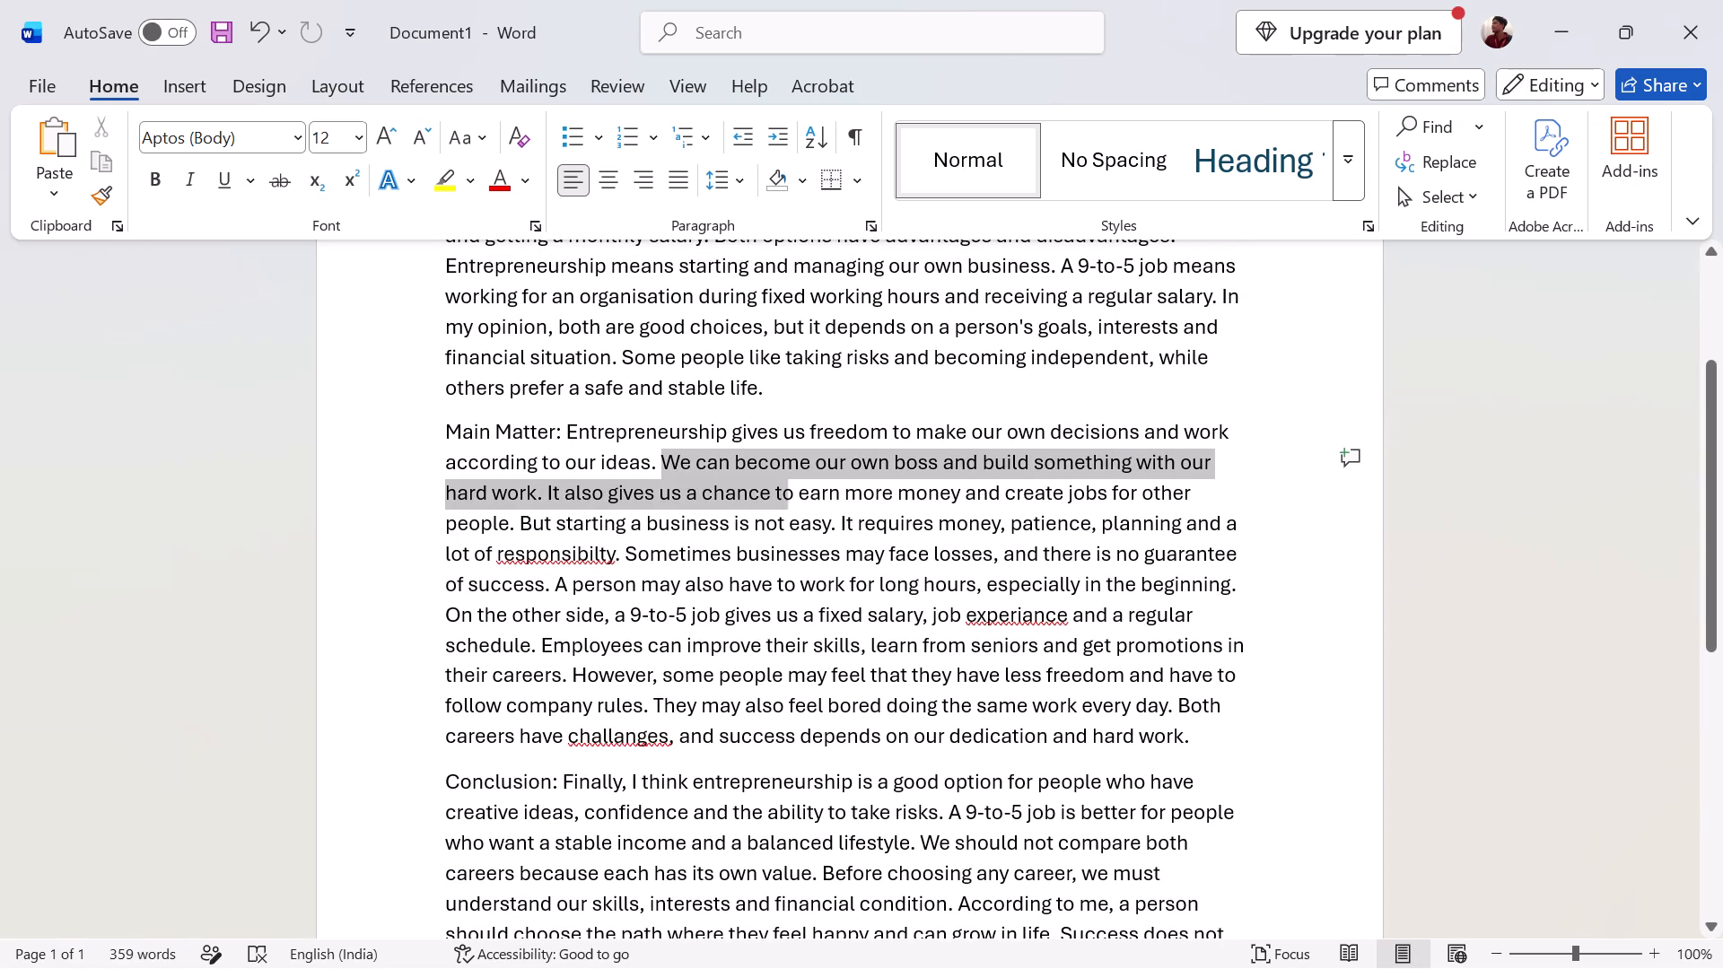
left_click_drag(693, 497, 512, 528)
key("BackSpace")
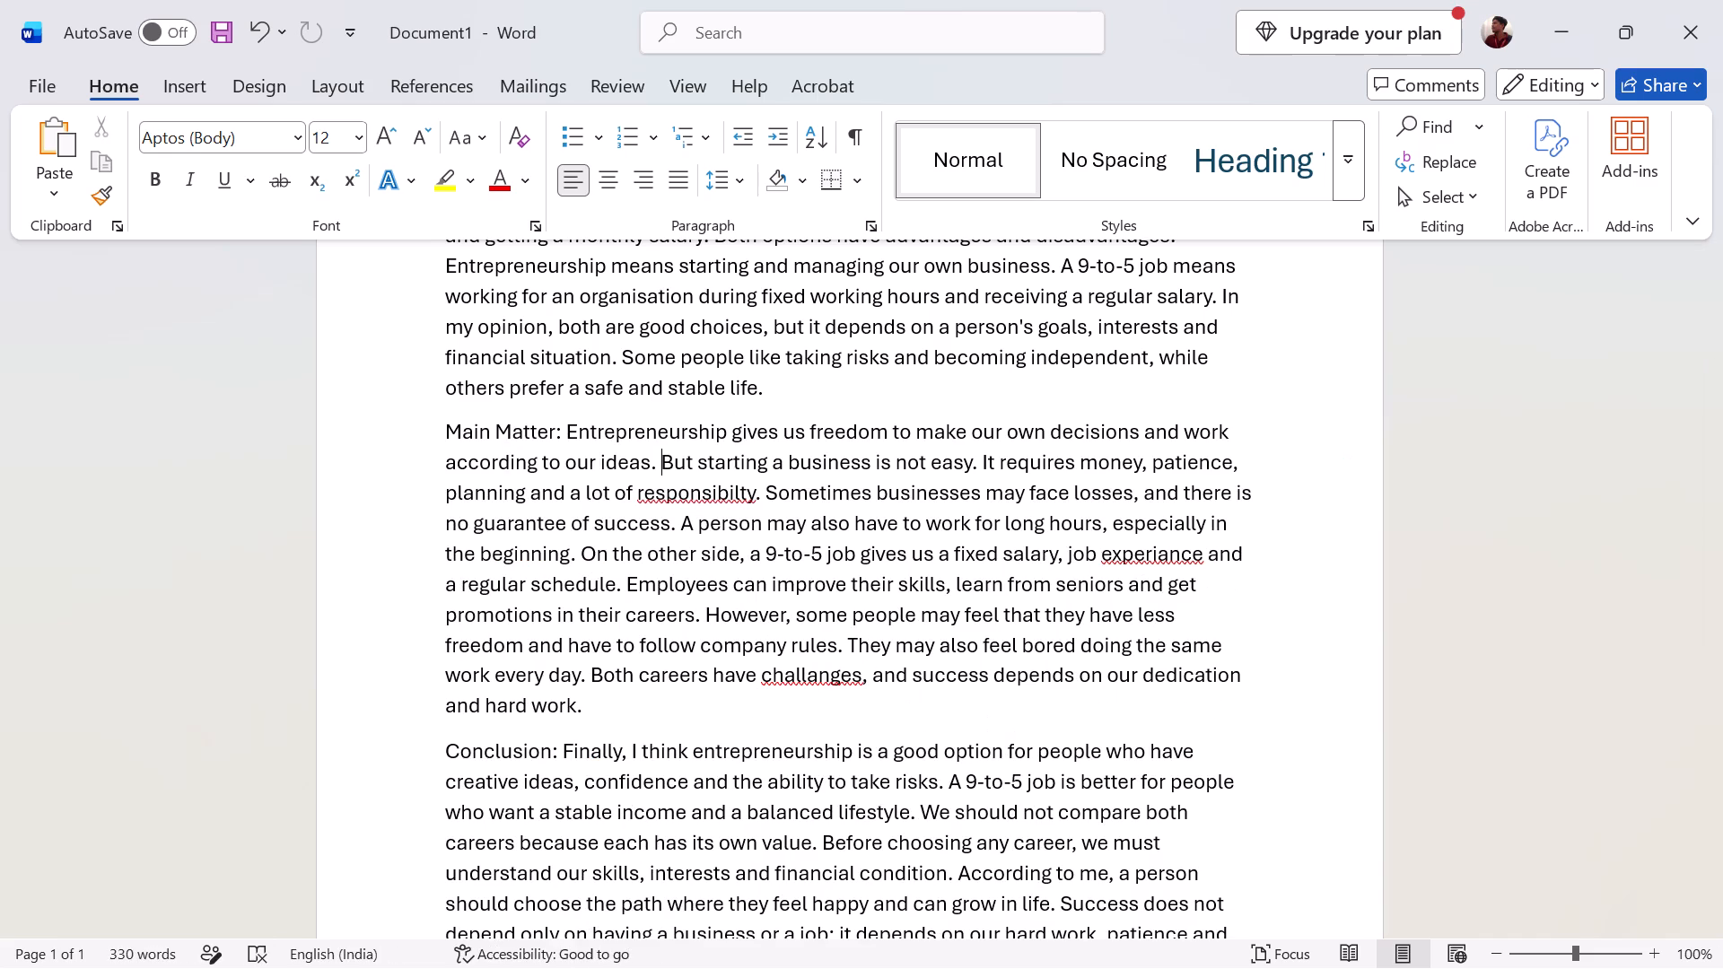
Look over the shortened essay and start turning on AutoSave for the document.
scroll(512, 528, "right", 1)
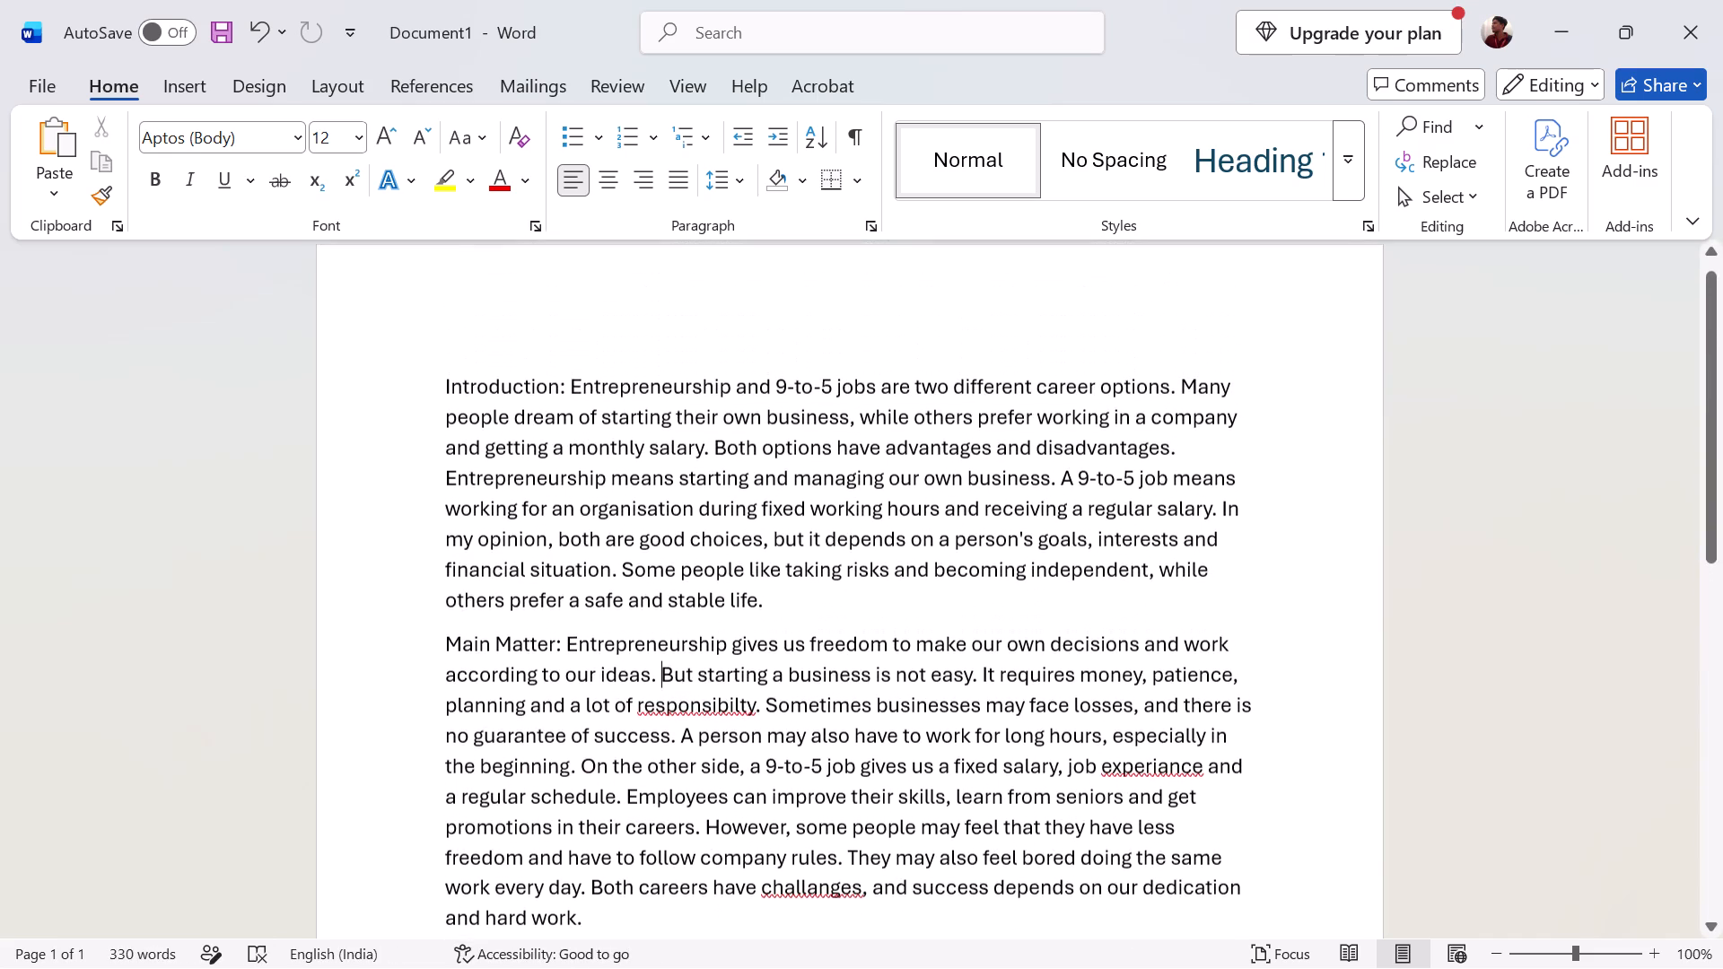
scroll(512, 528, "right", 1)
scroll(512, 528, "down", 1)
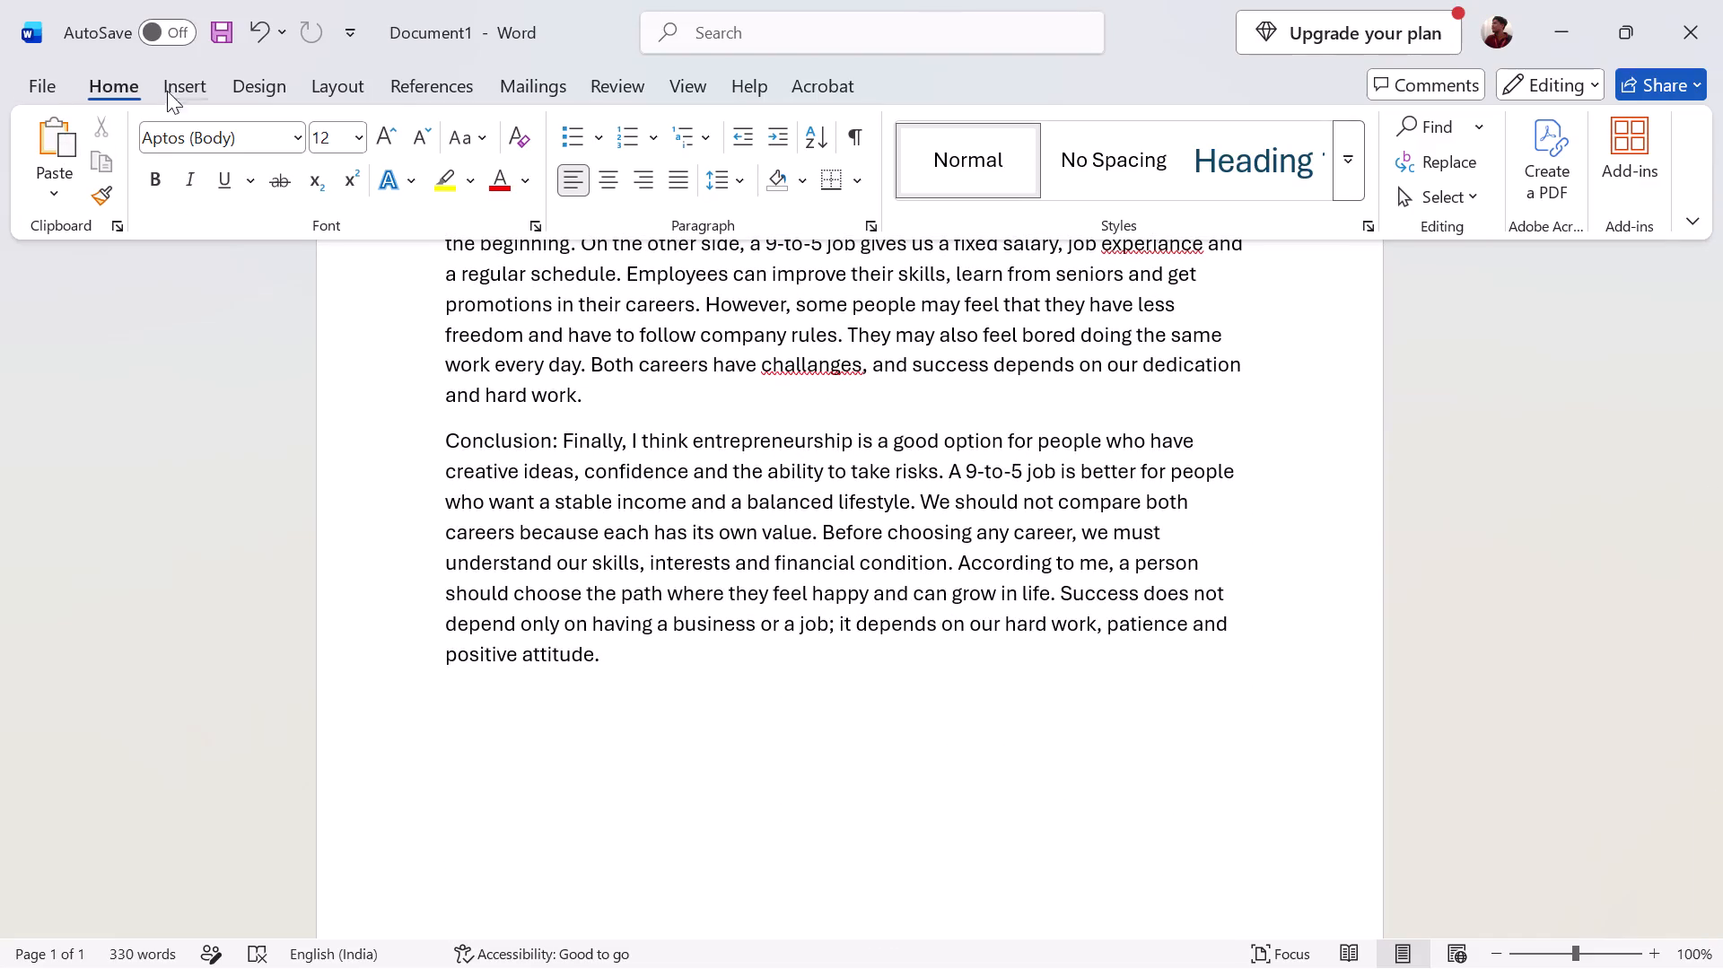
left_click(156, 28)
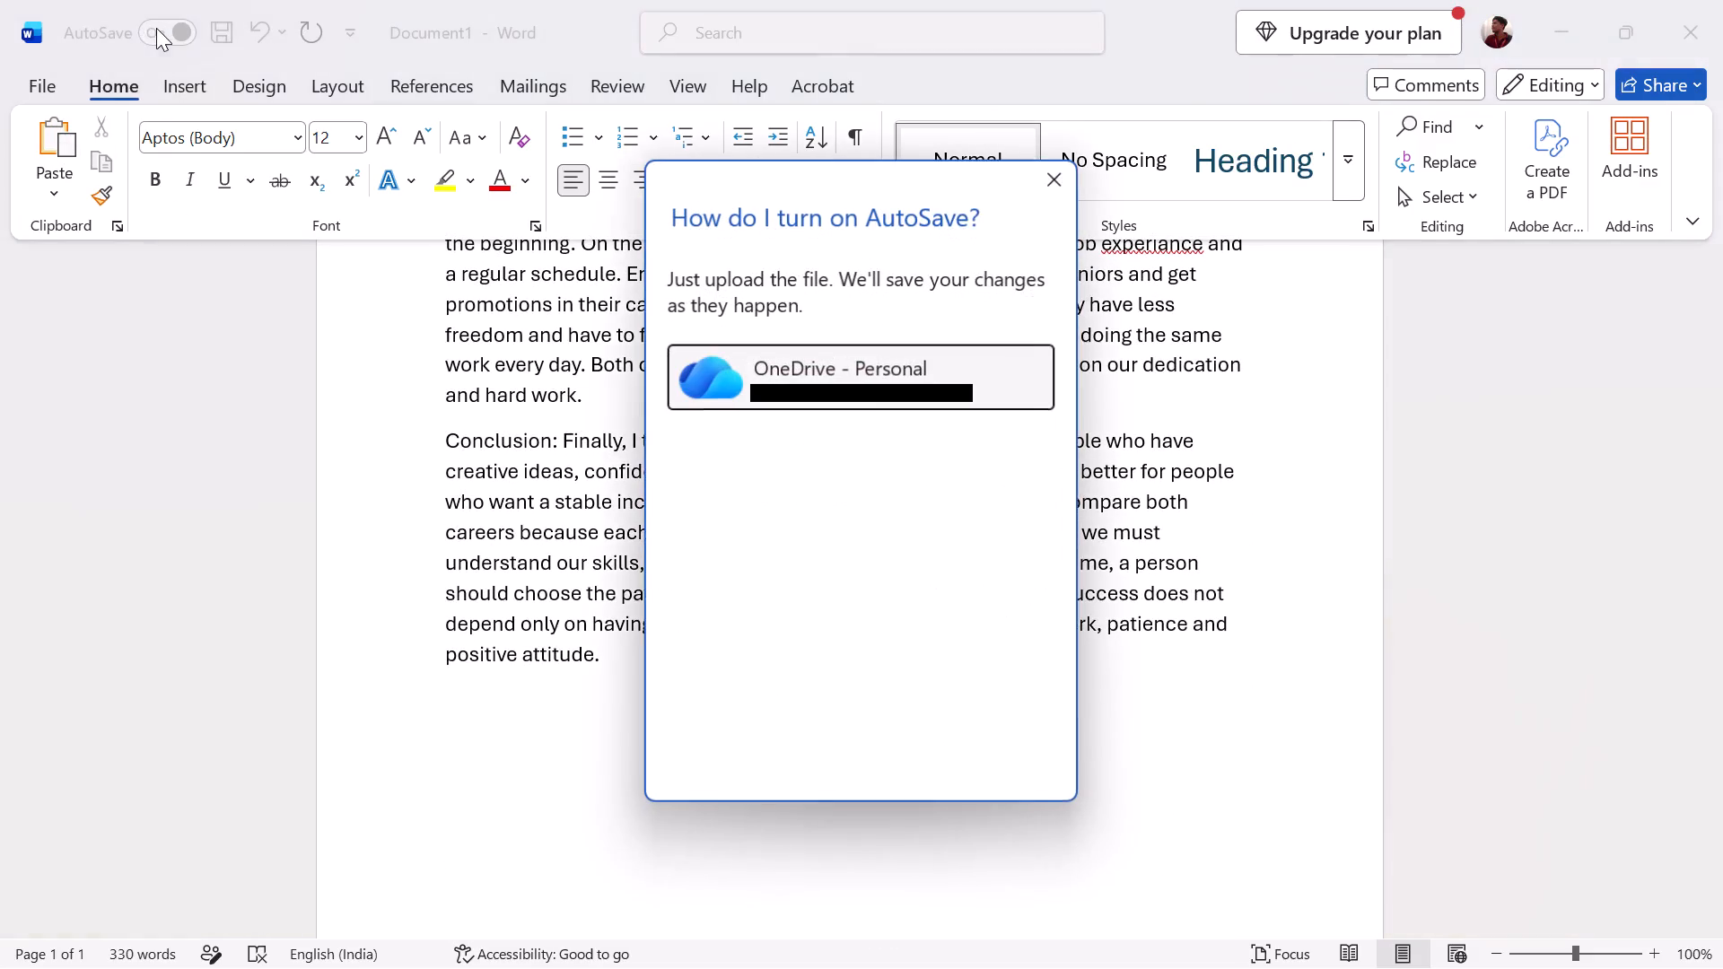
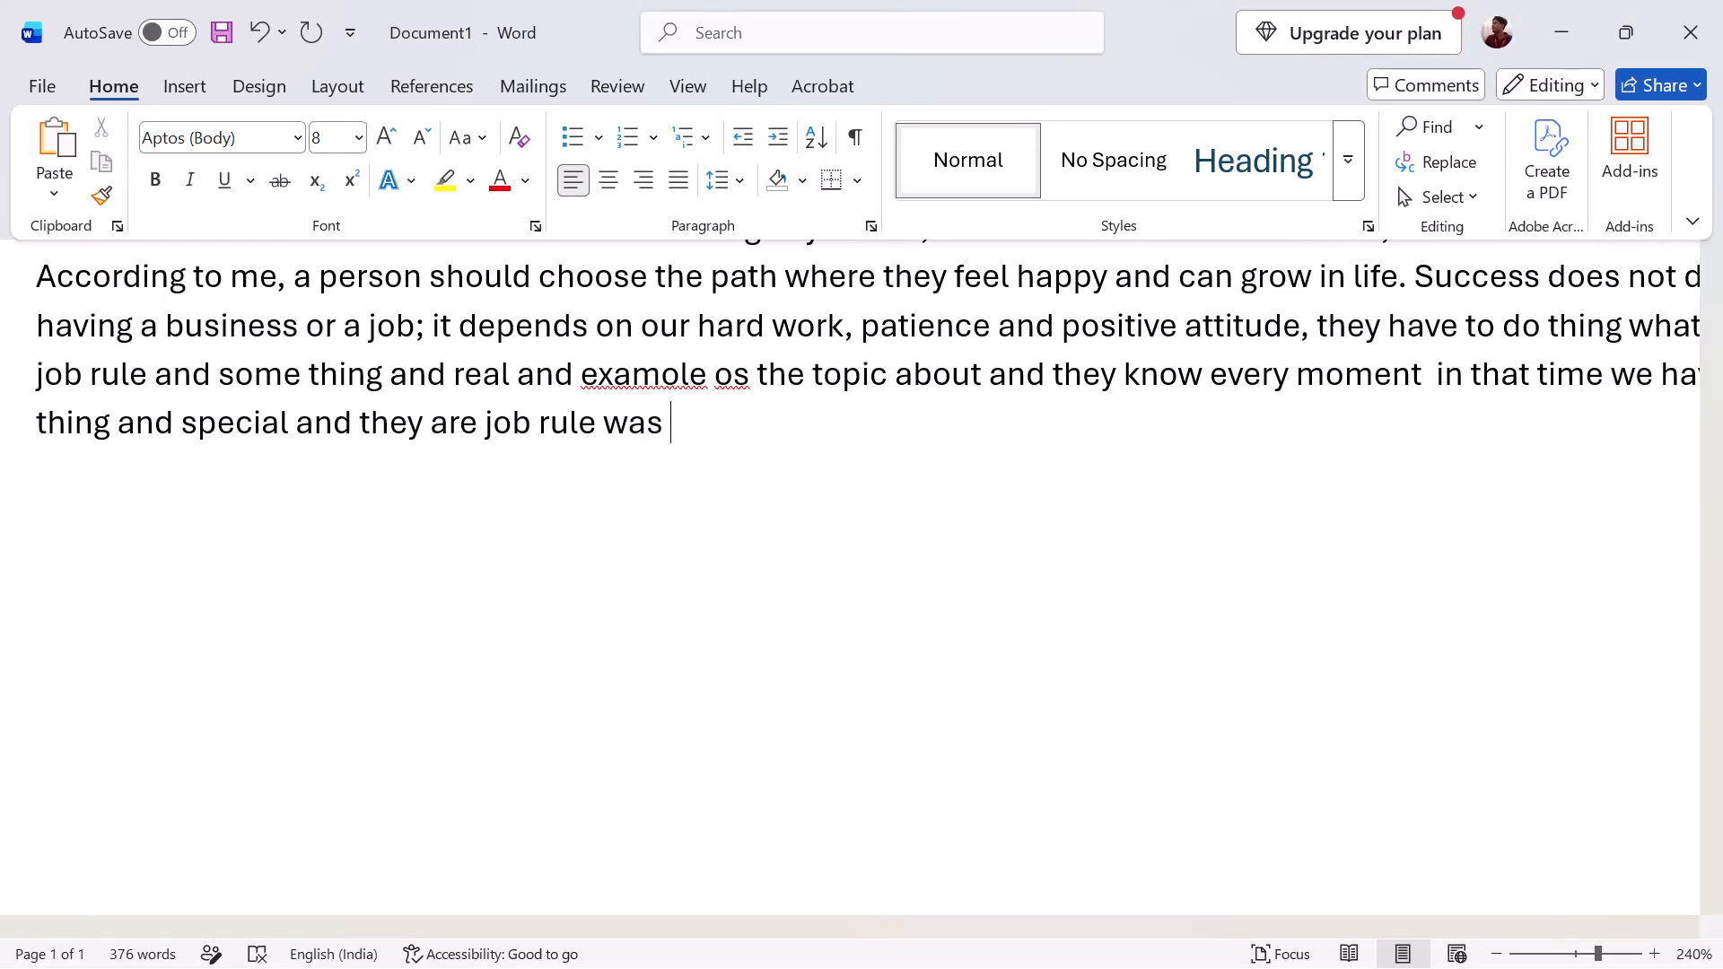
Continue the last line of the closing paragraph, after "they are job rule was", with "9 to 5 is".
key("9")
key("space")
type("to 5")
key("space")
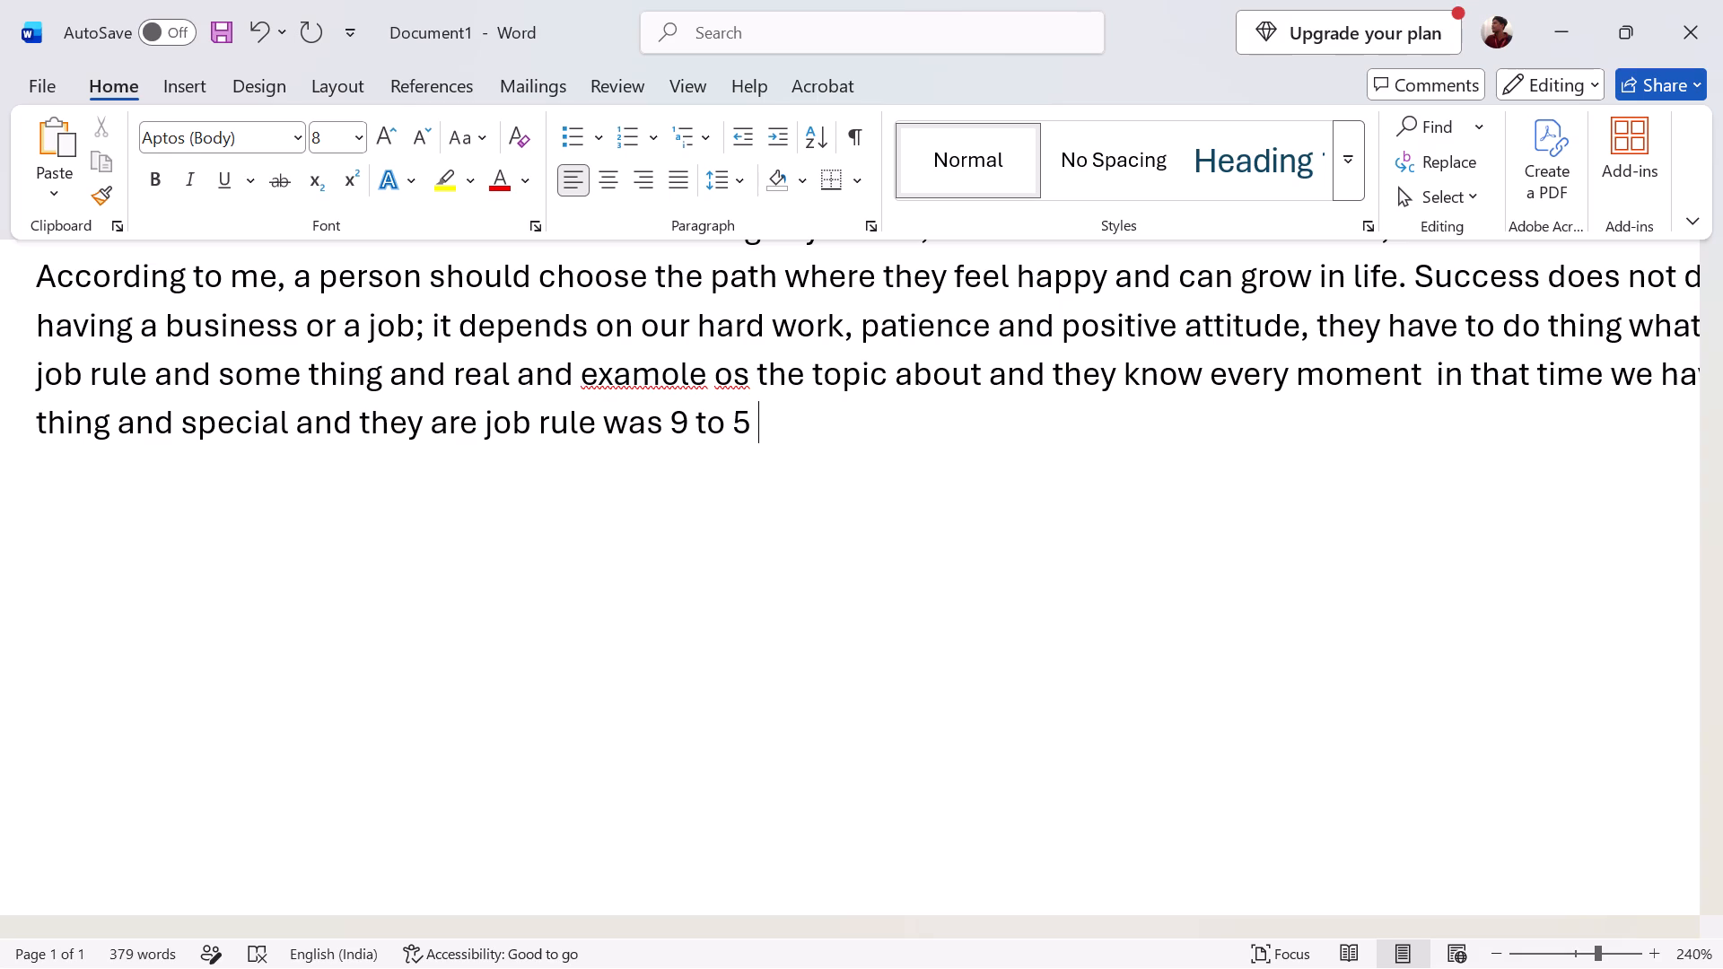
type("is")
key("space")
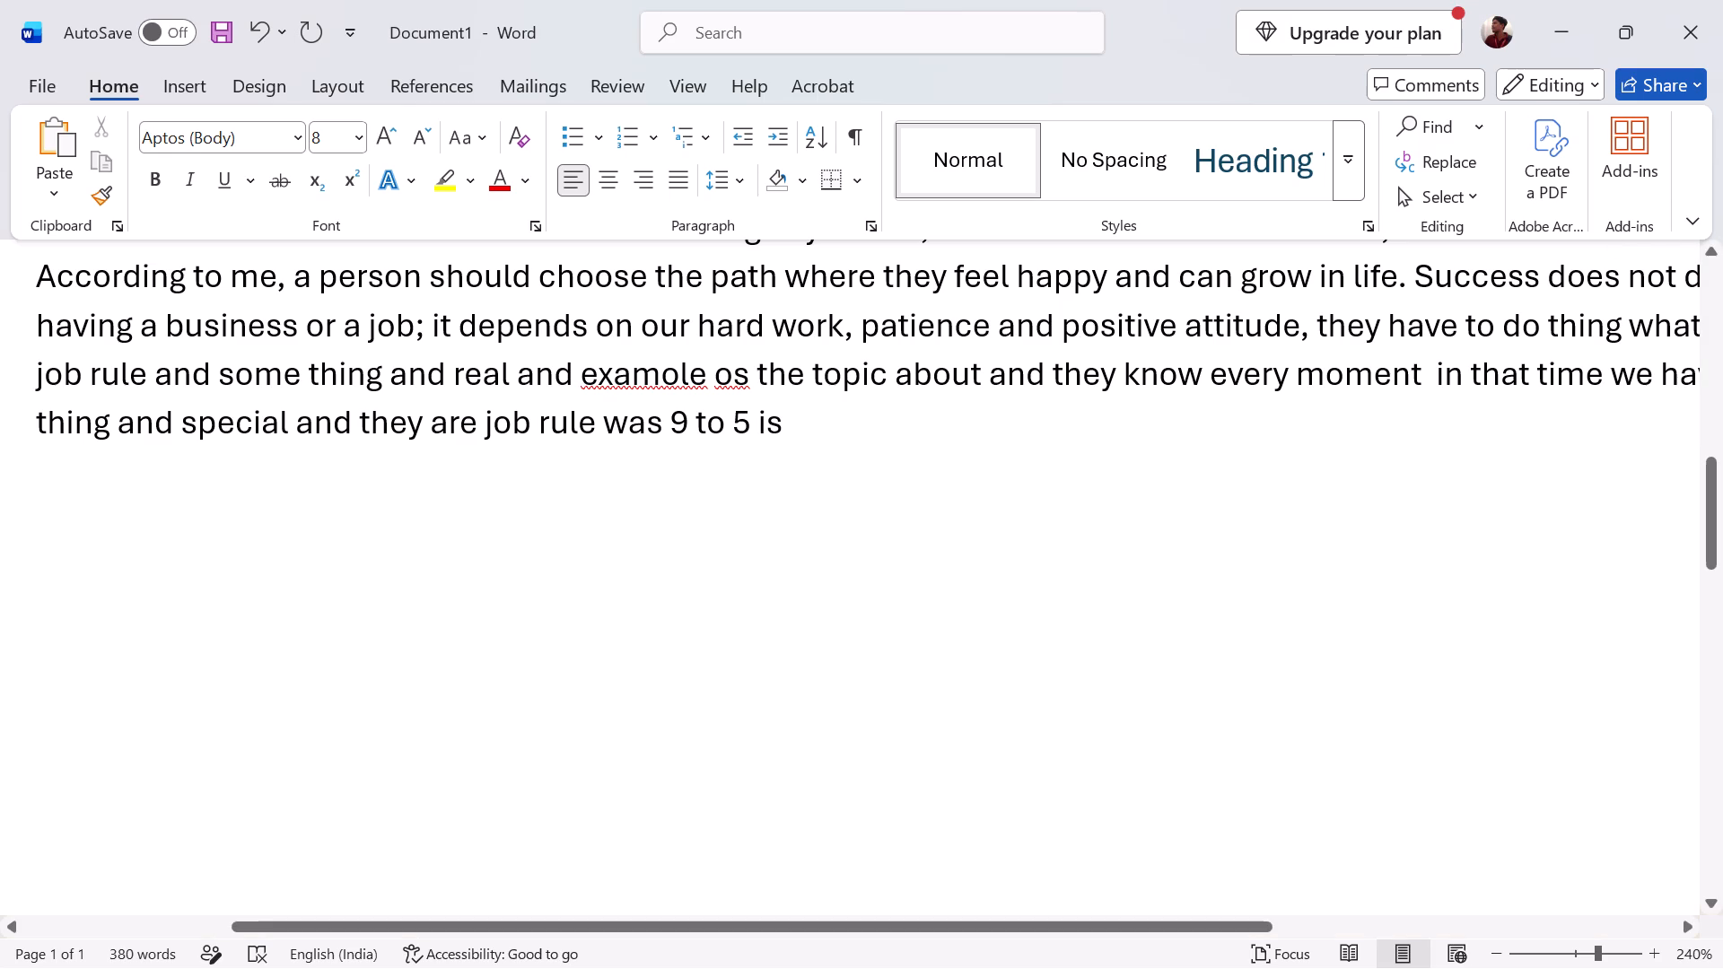
Delete the end of the closing paragraph after "positive attitude", from the comma and "they have to do thing" through "9 to 5 is".
triple_click(810, 420)
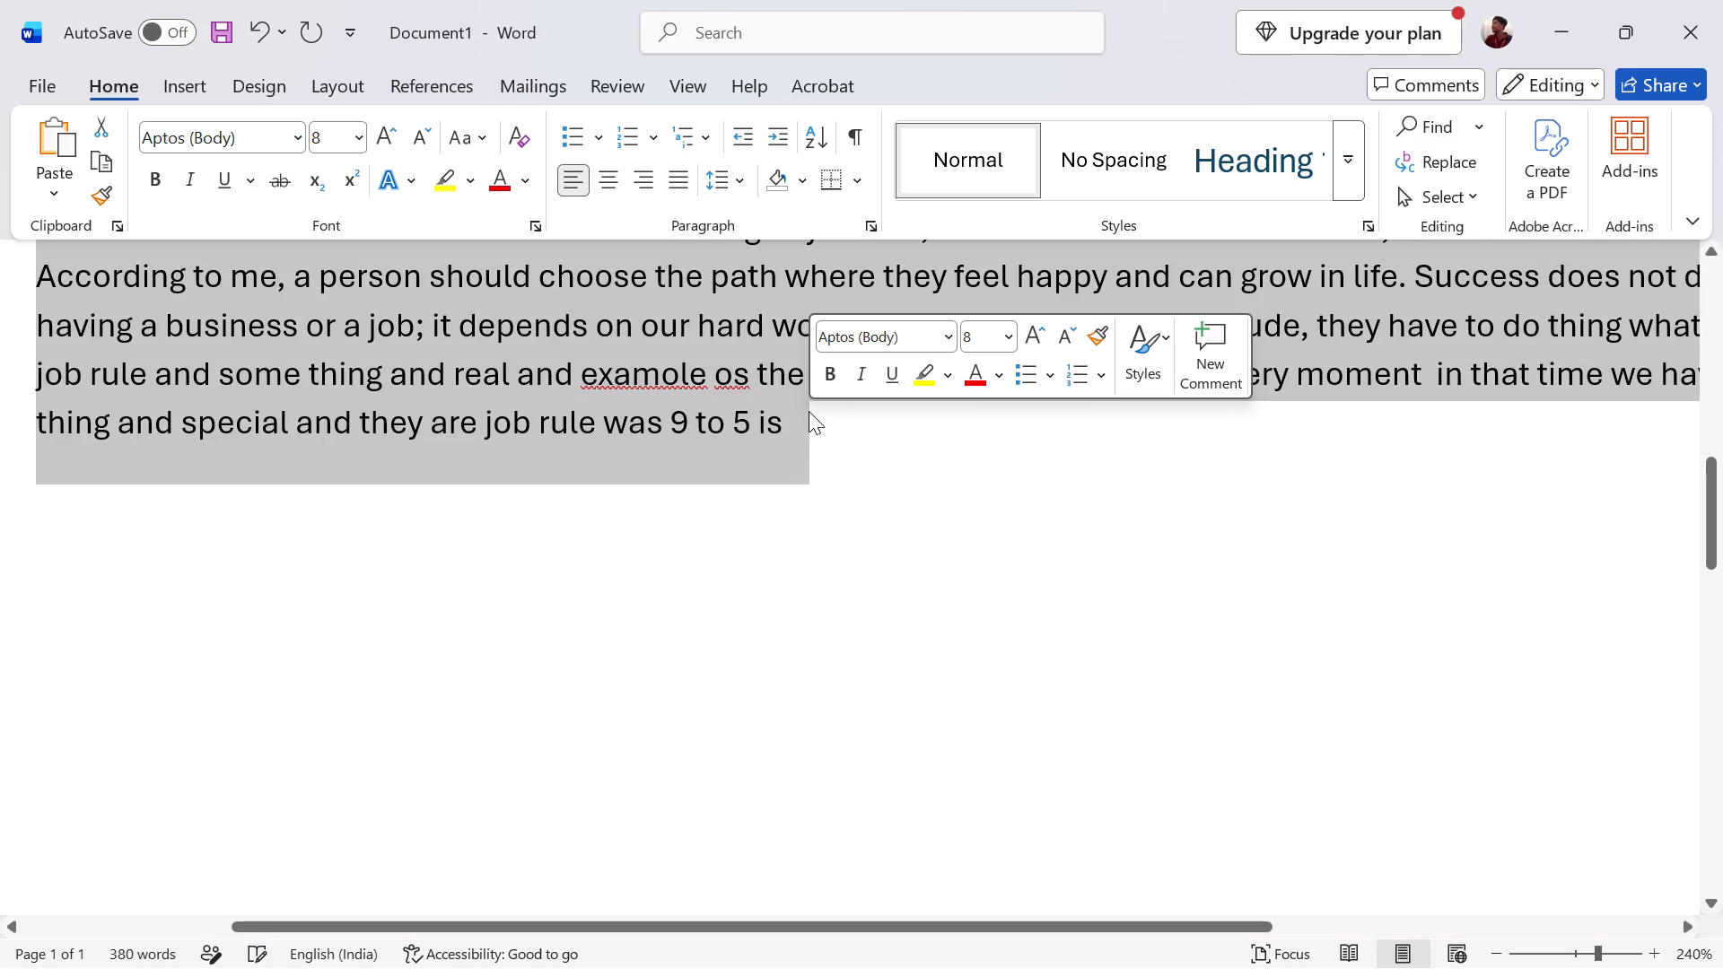
left_click(809, 411)
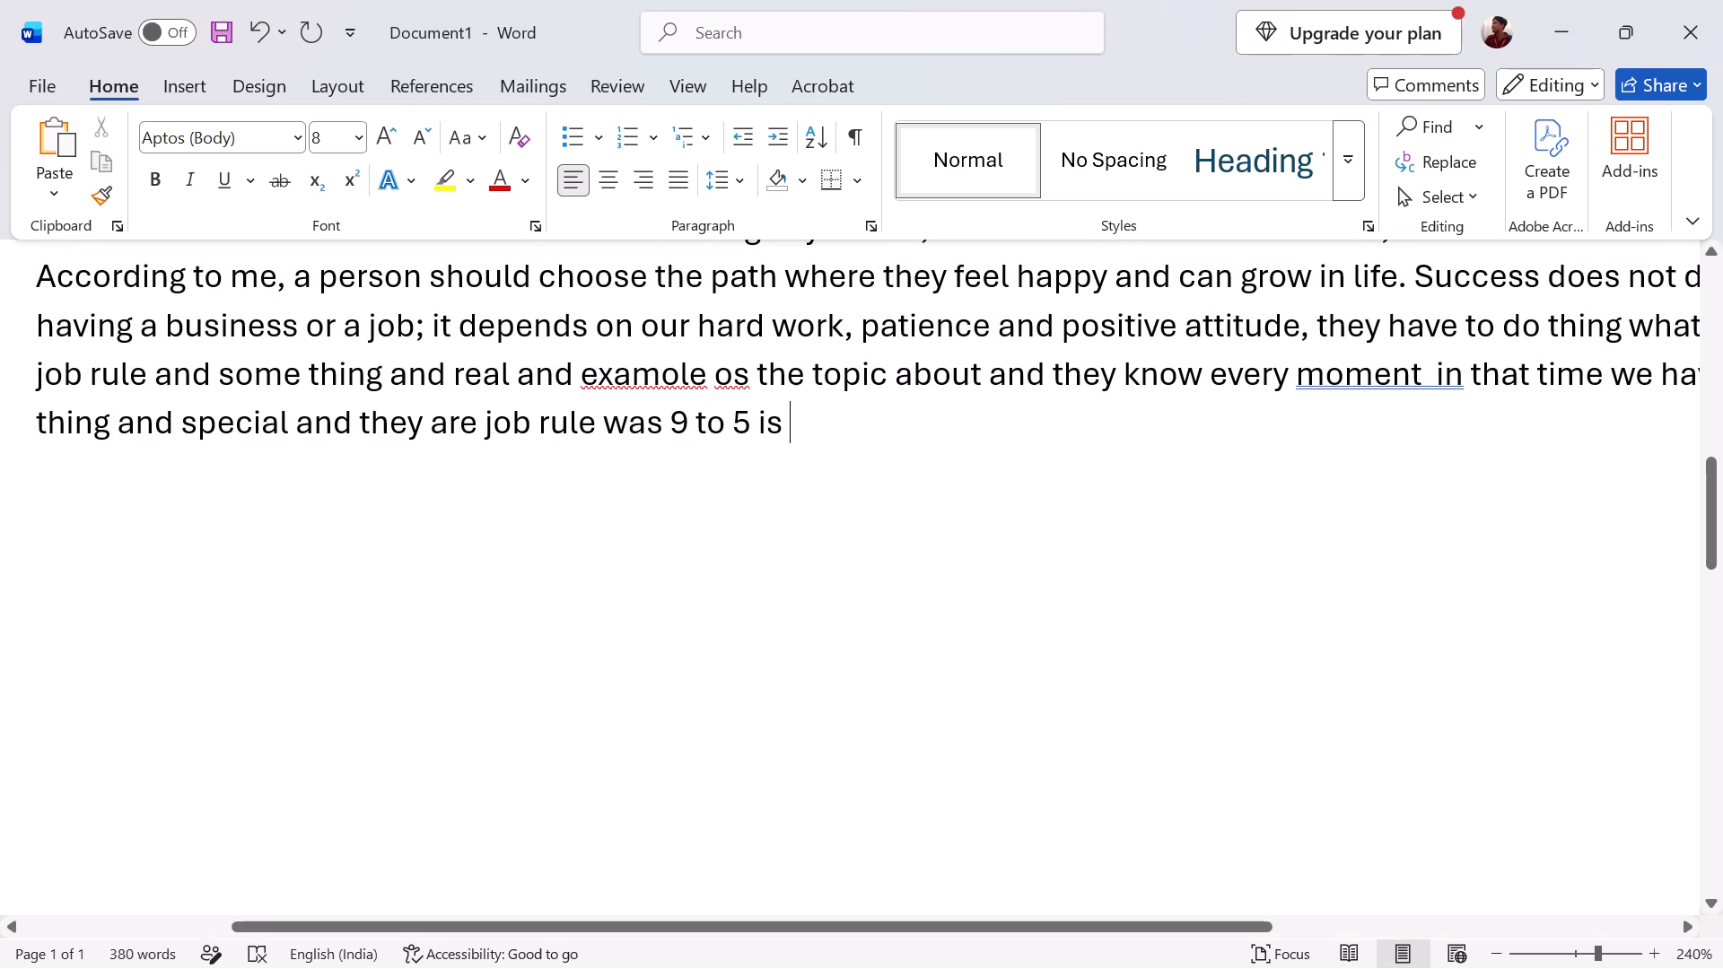
left_click(789, 416)
left_click_drag(789, 416, 730, 406)
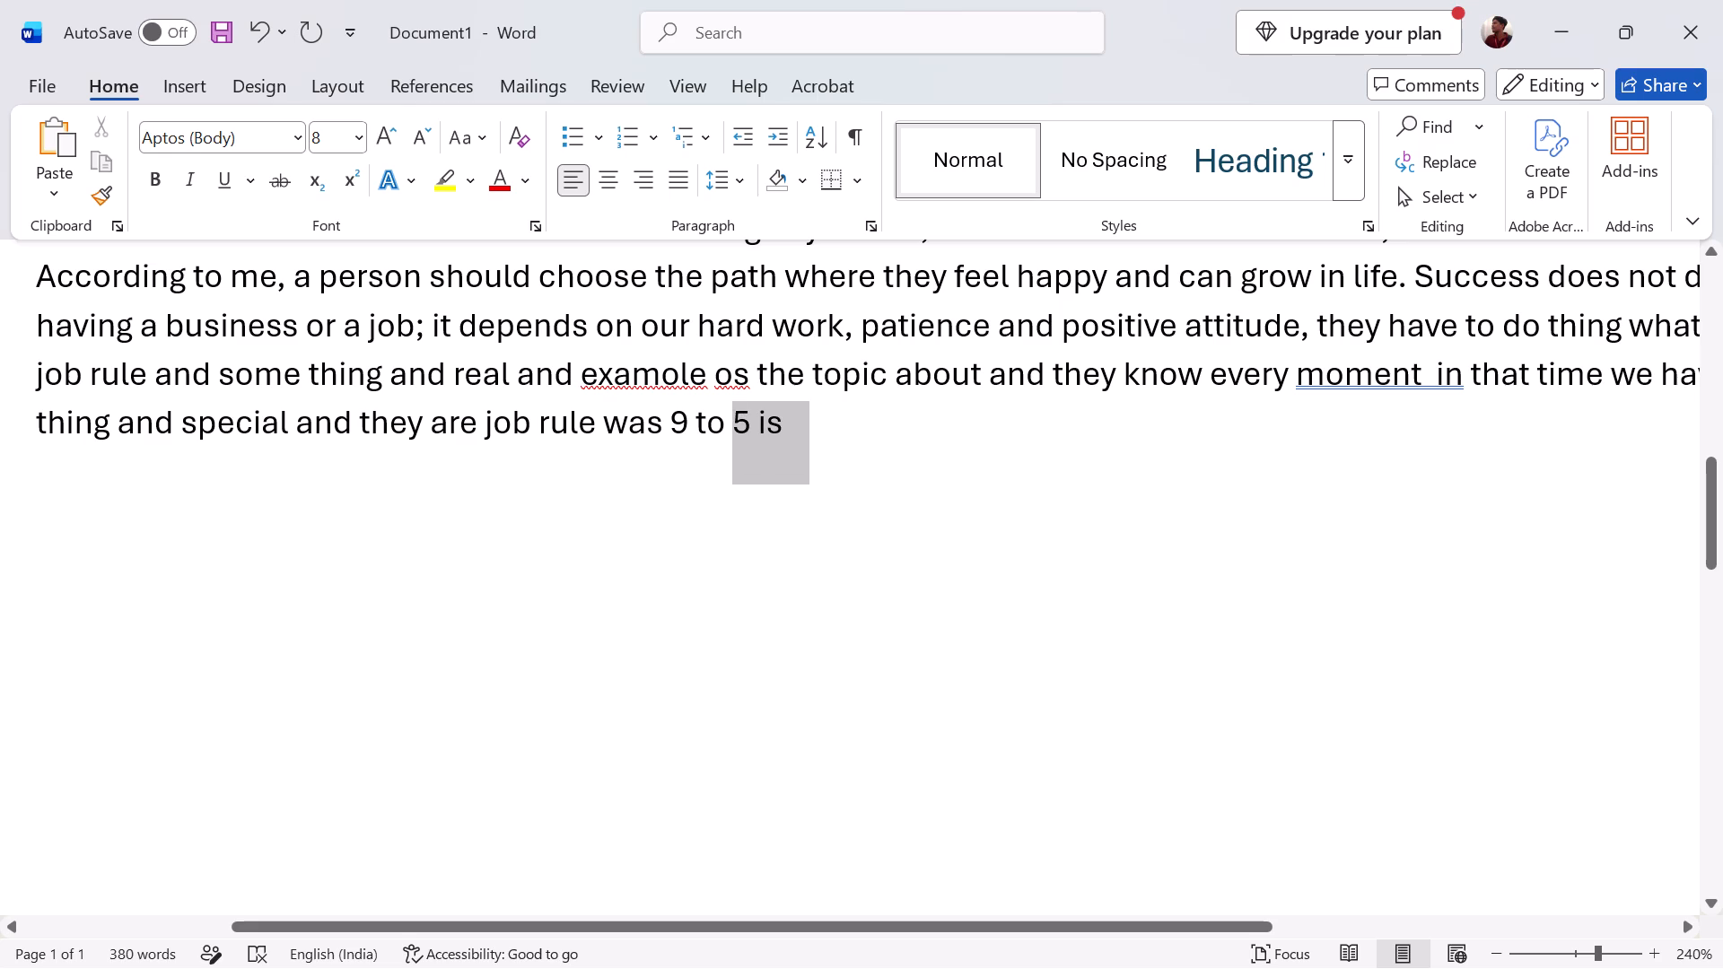
left_click_drag(730, 406, 700, 411)
left_click(905, 433)
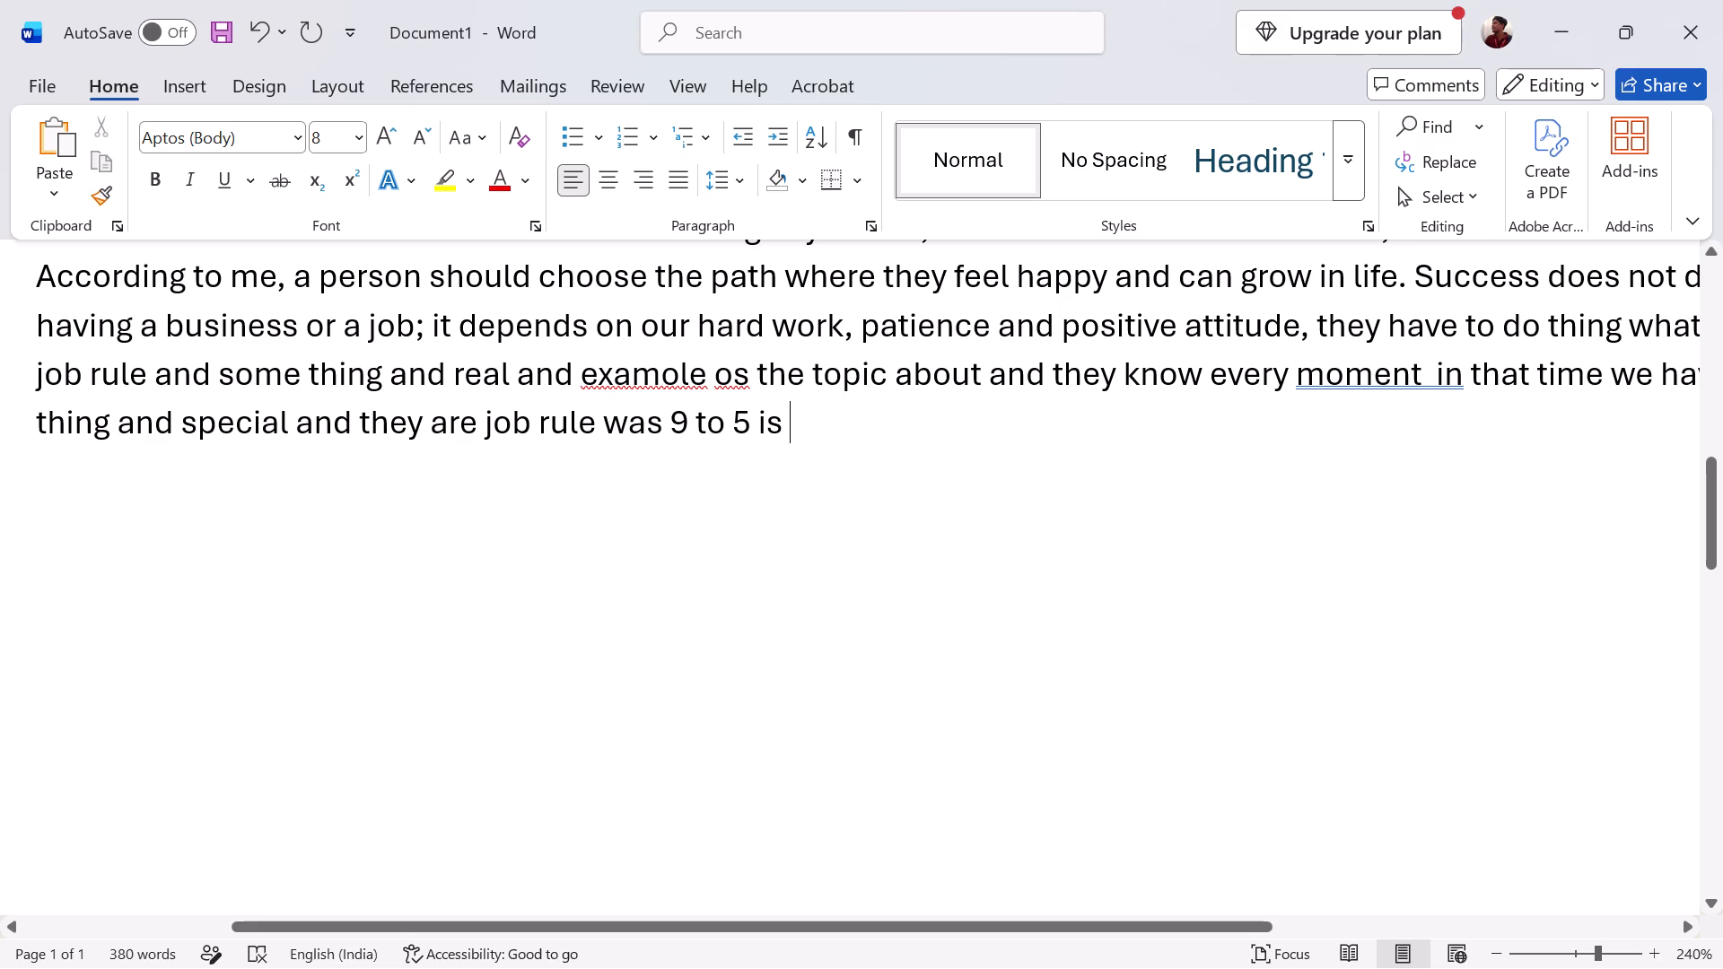
left_click_drag(795, 418, 264, 424)
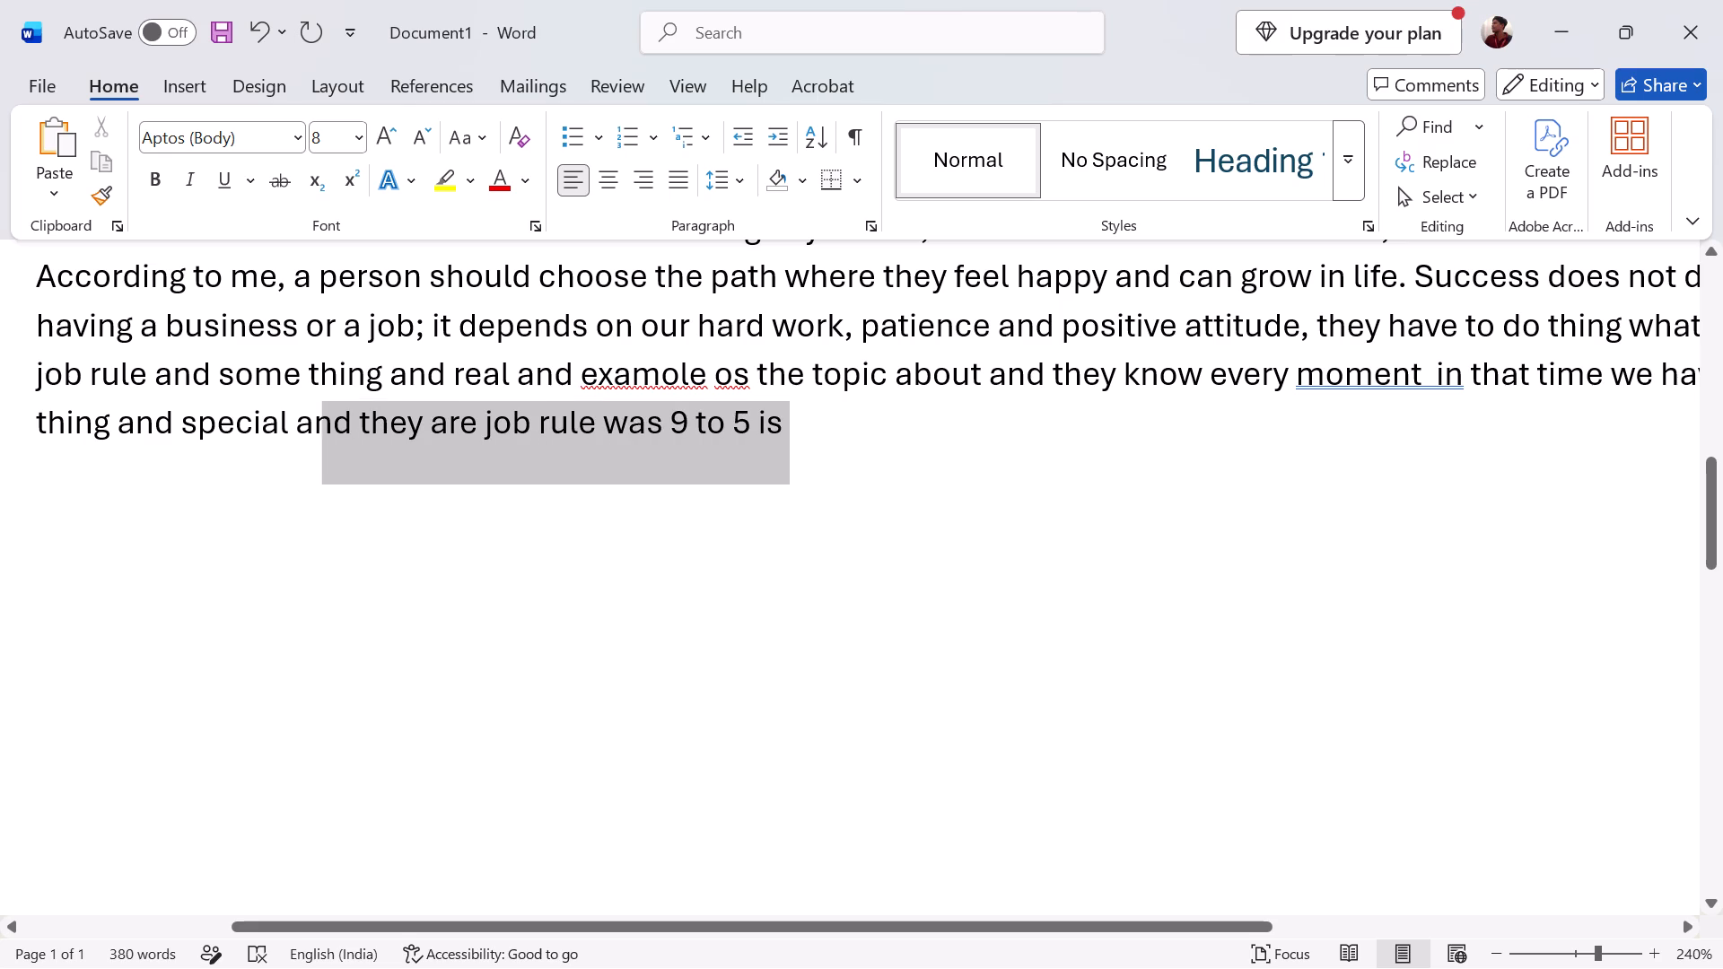
left_click_drag(264, 424, 154, 421)
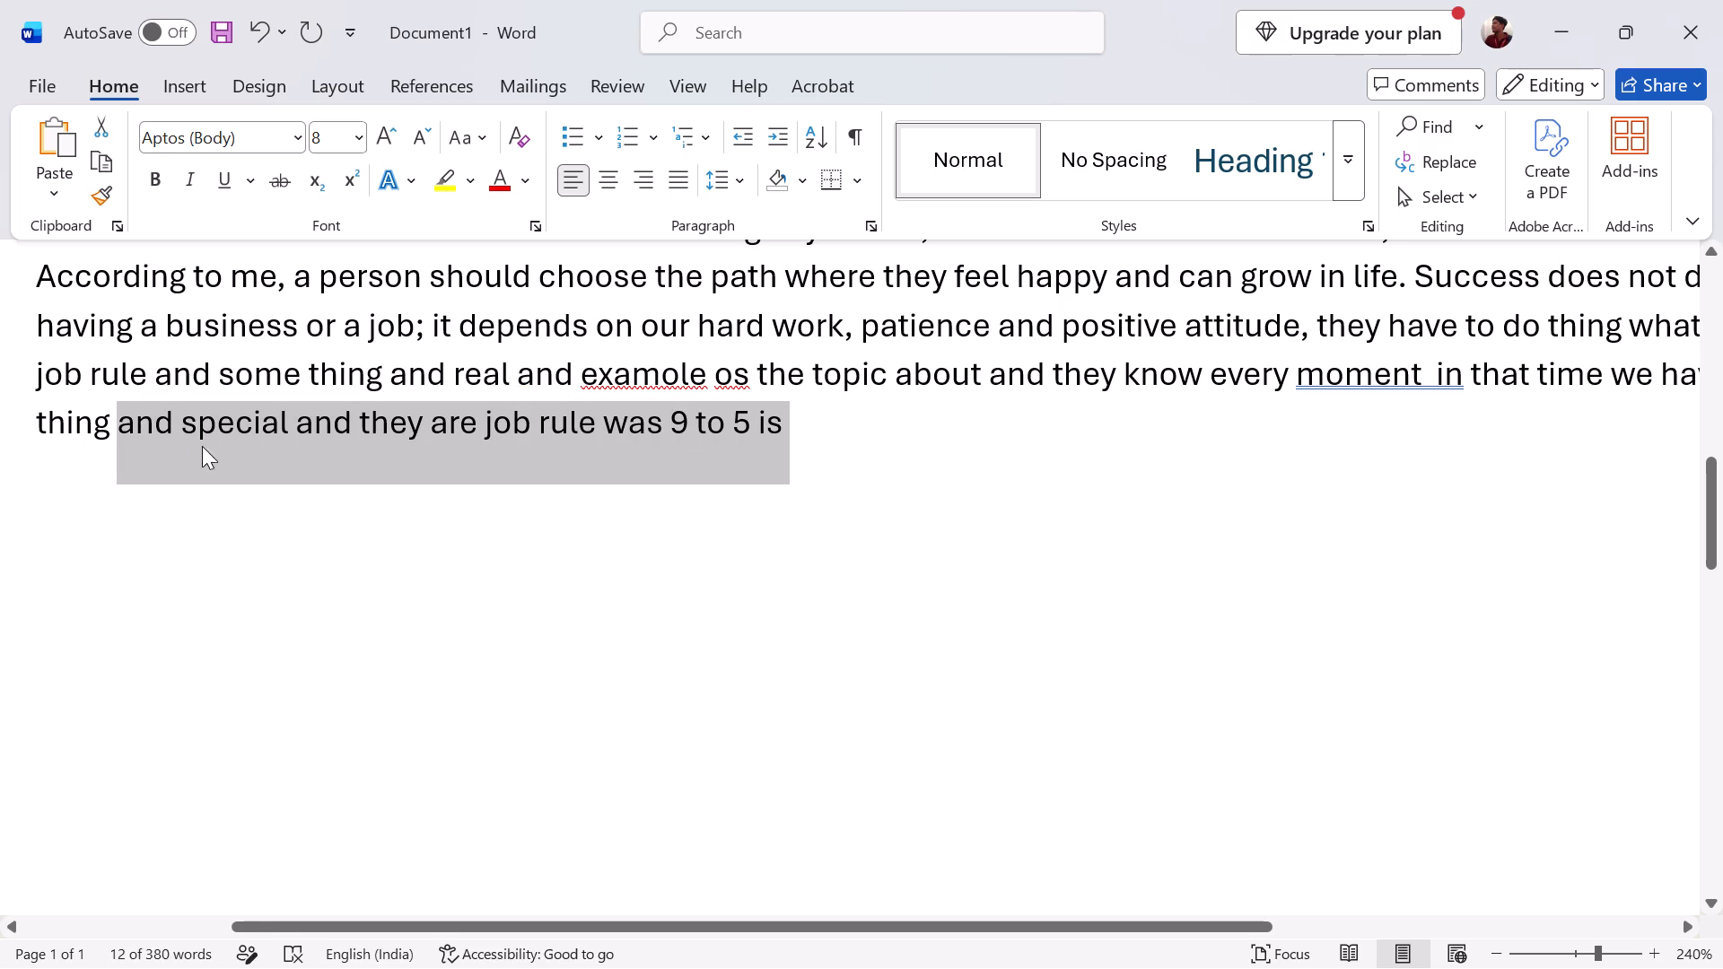
left_click(838, 514)
left_click_drag(794, 413, 795, 414)
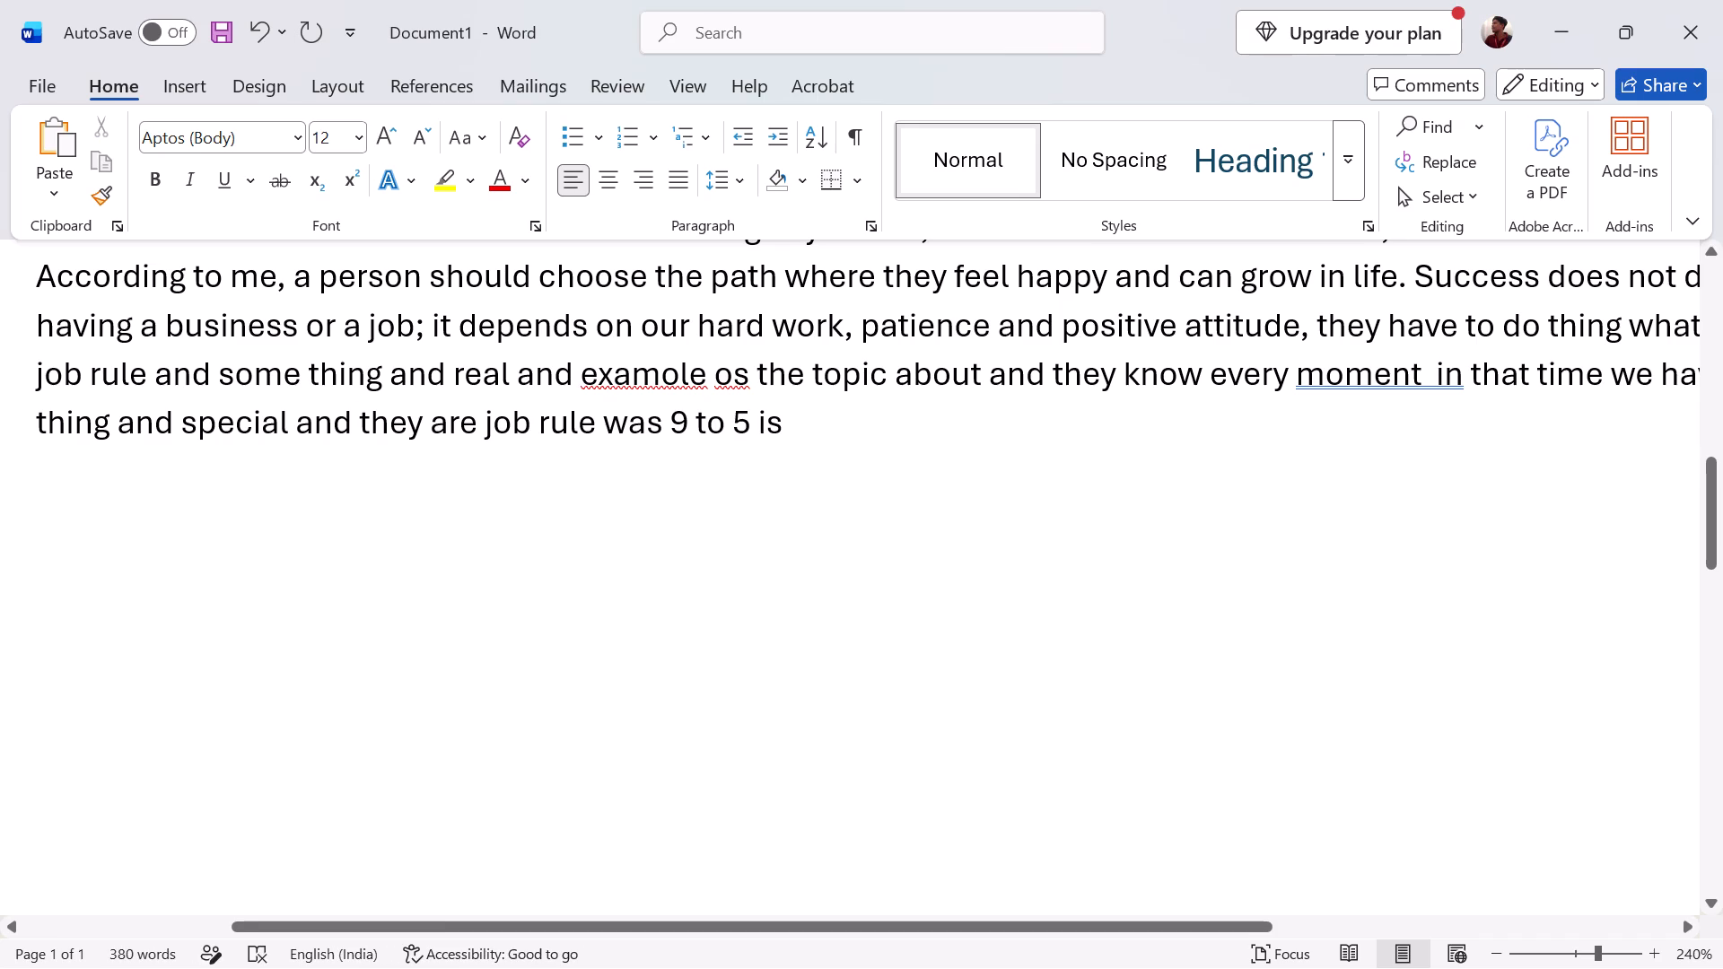
left_click_drag(795, 414, 0, 366)
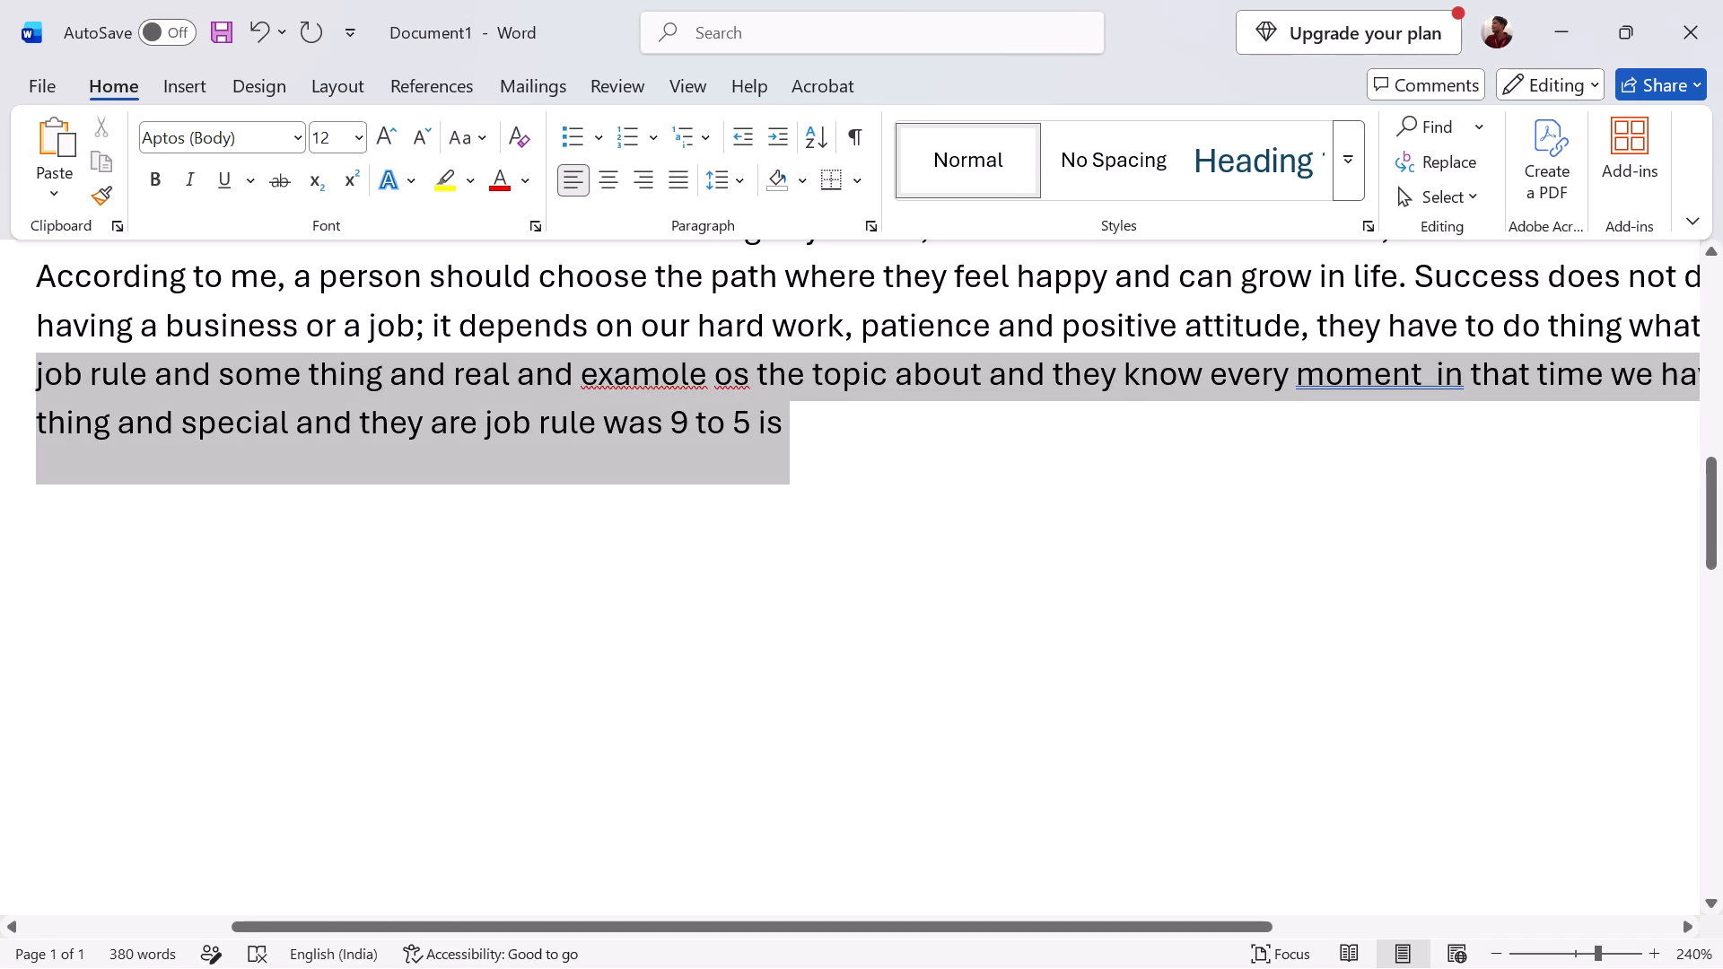
left_click_drag(0, 366, 1308, 327)
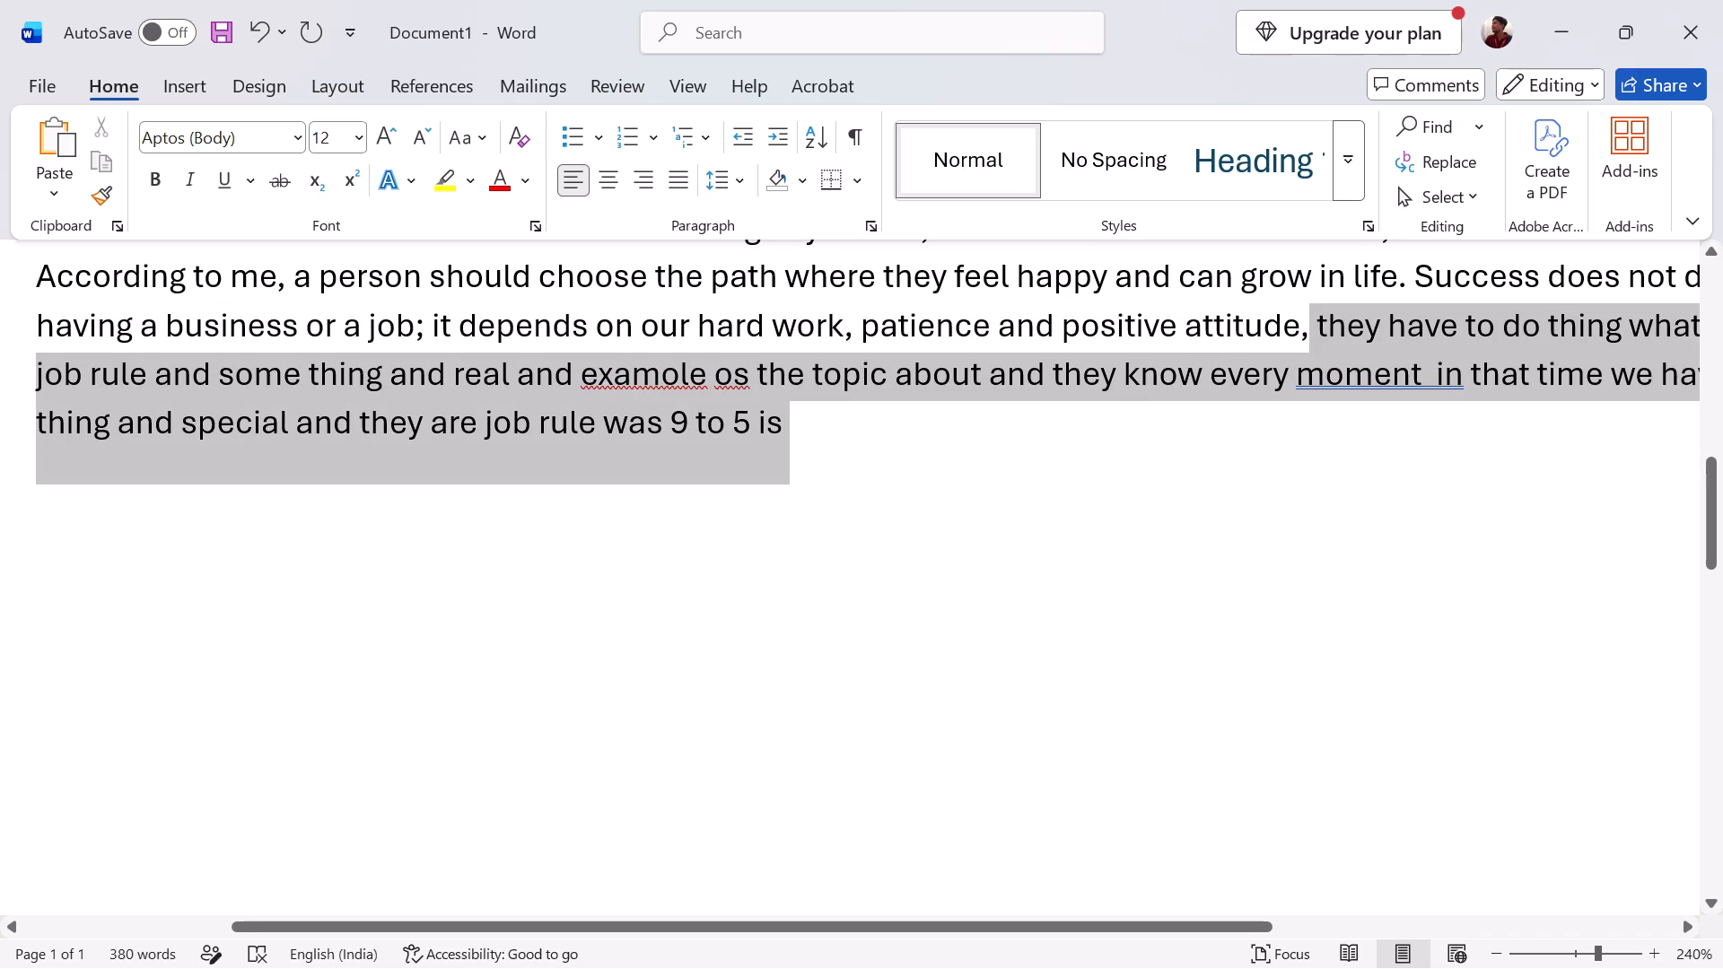
left_click_drag(1308, 327, 1309, 328)
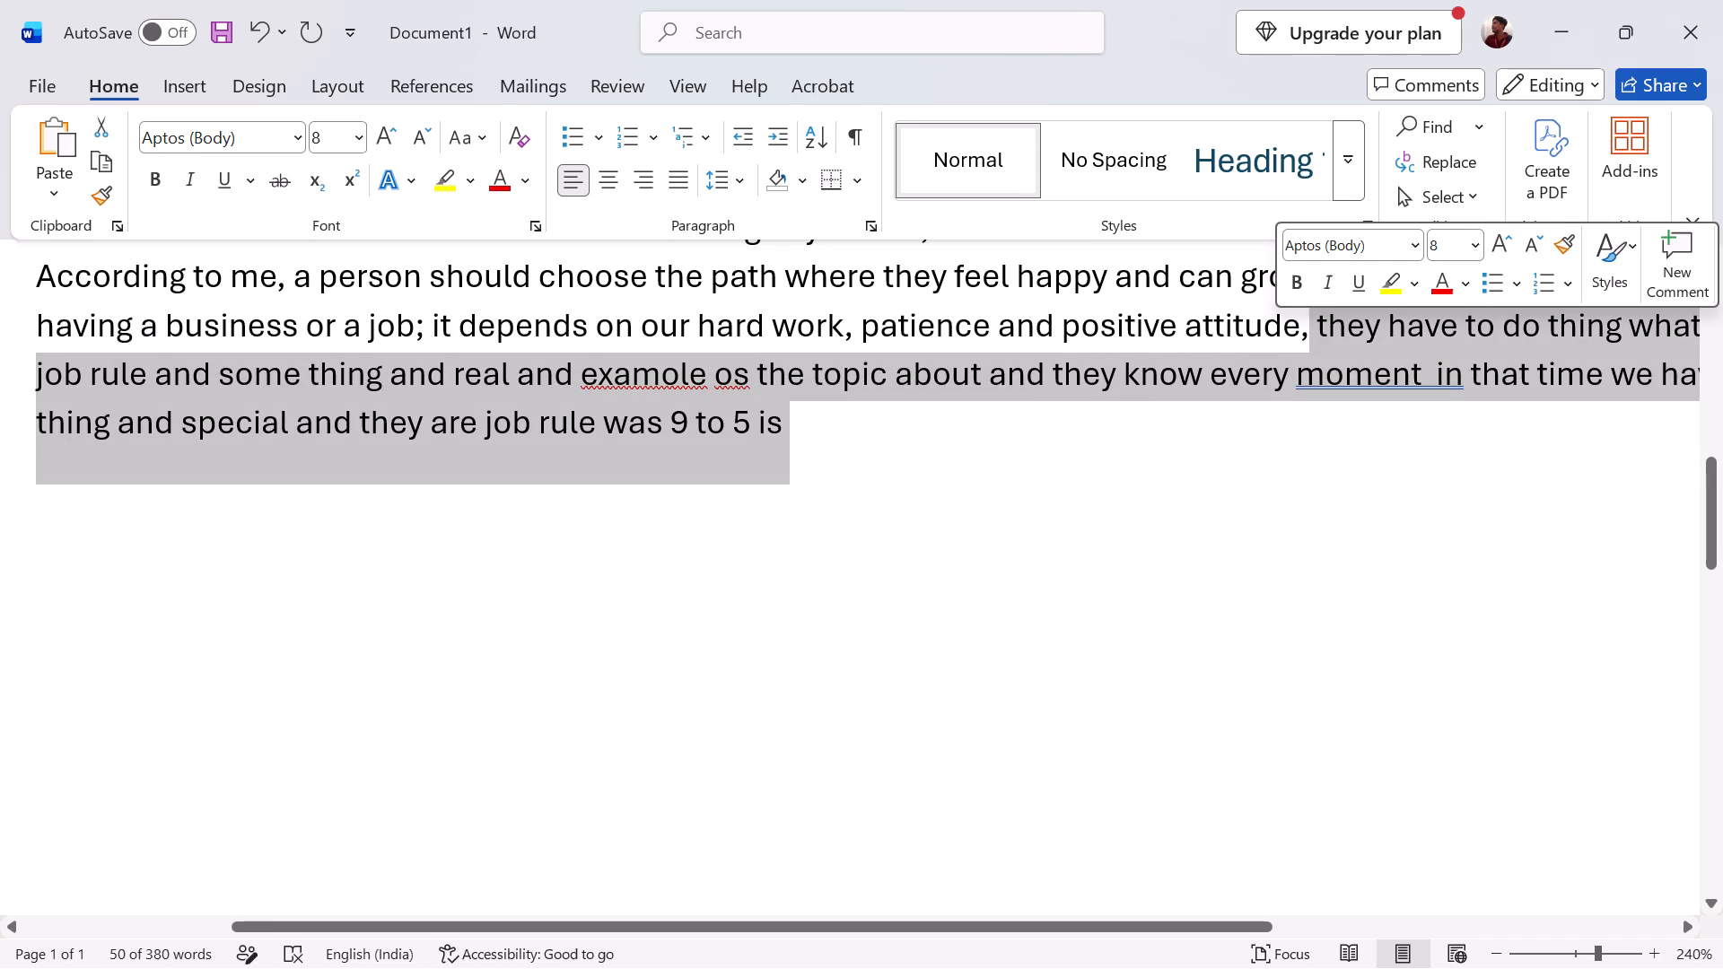
key("BackSpace")
key("BackSpace")
Continue the closing paragraph after "positive attitude" with the words "according to the men was doing".
key("space")
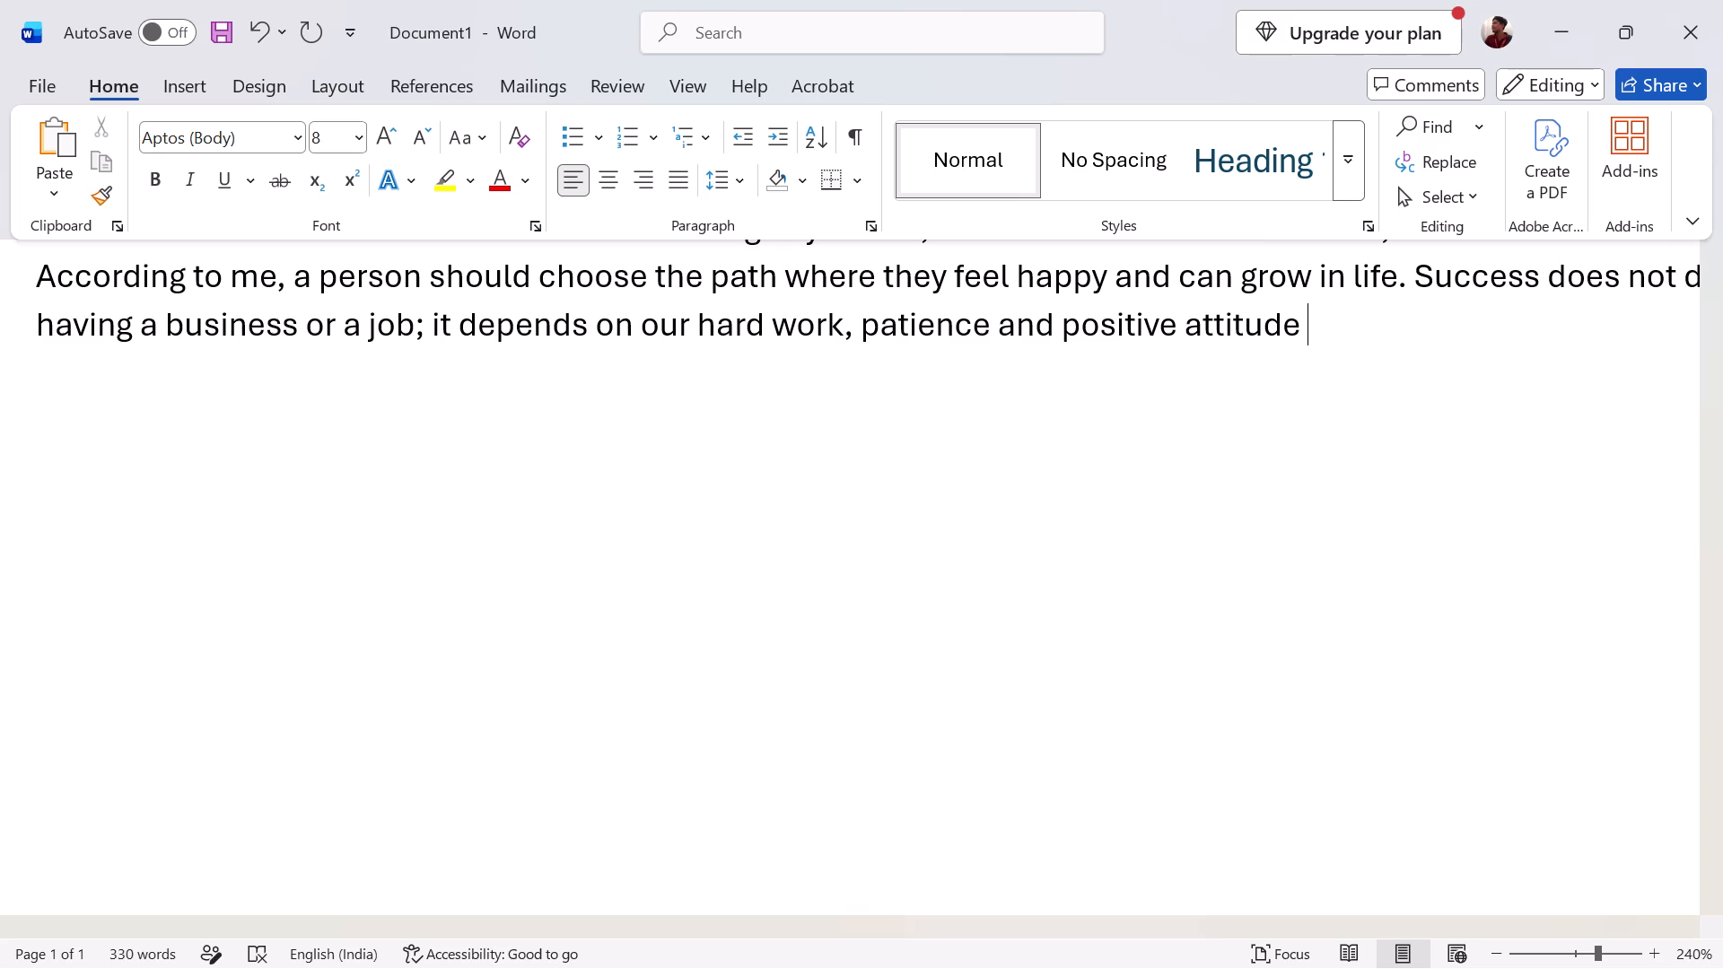
type("acc")
key("o")
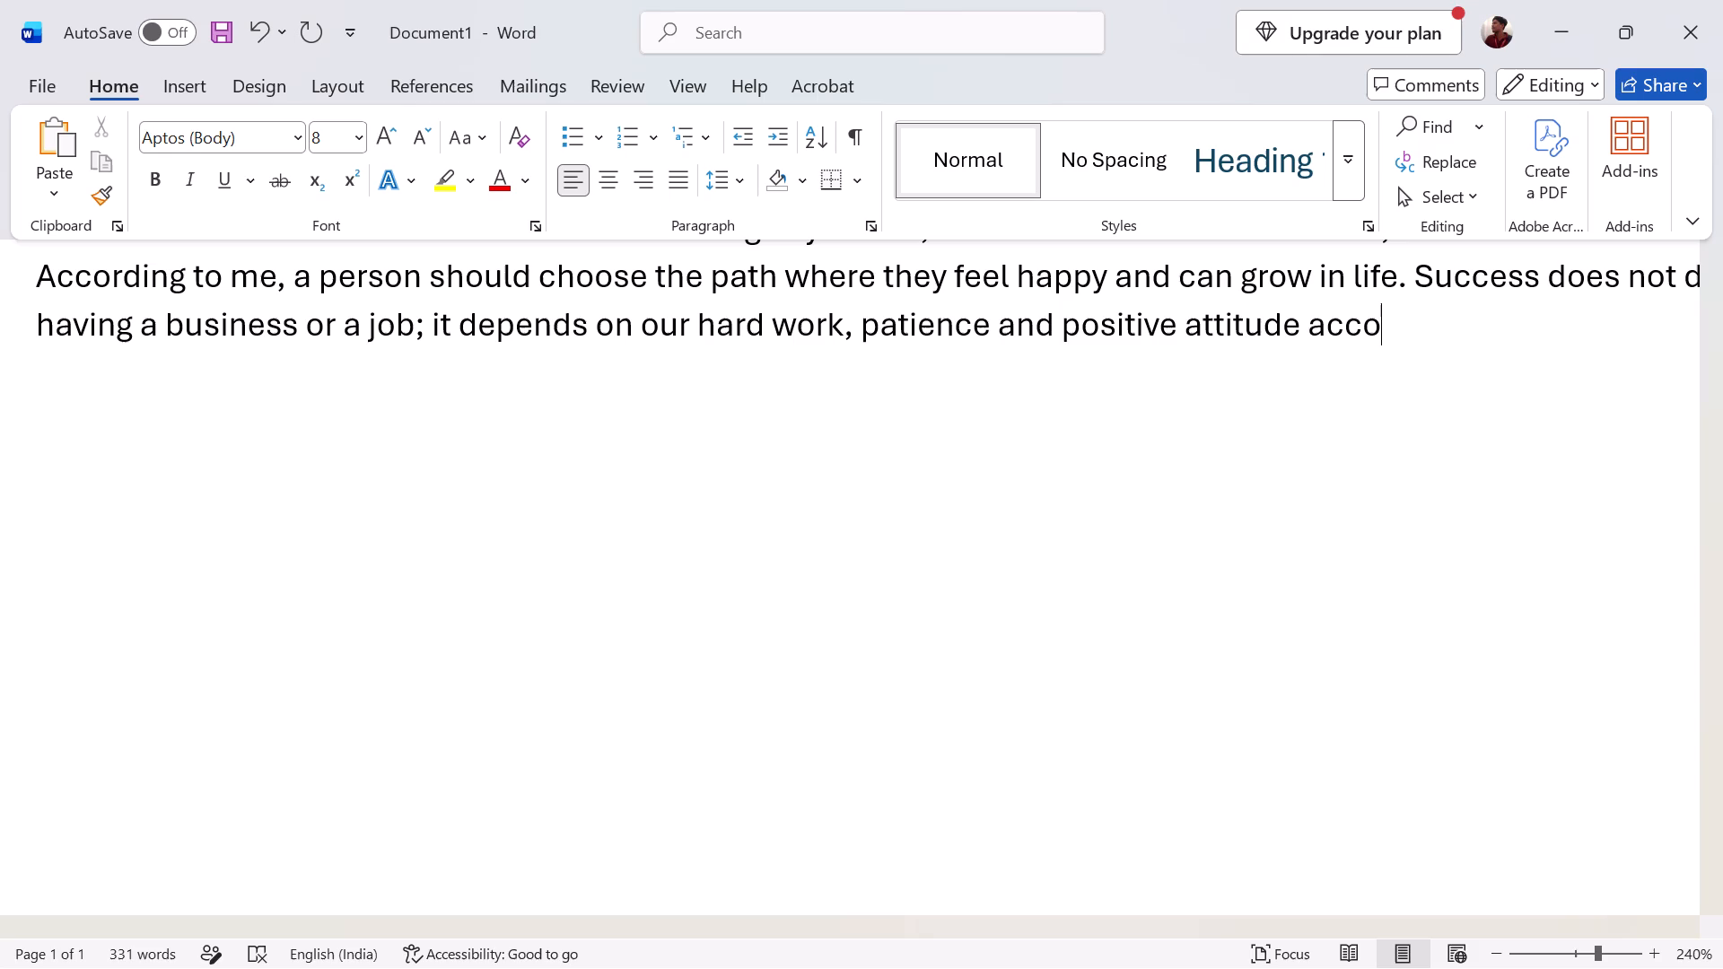
type("rdi")
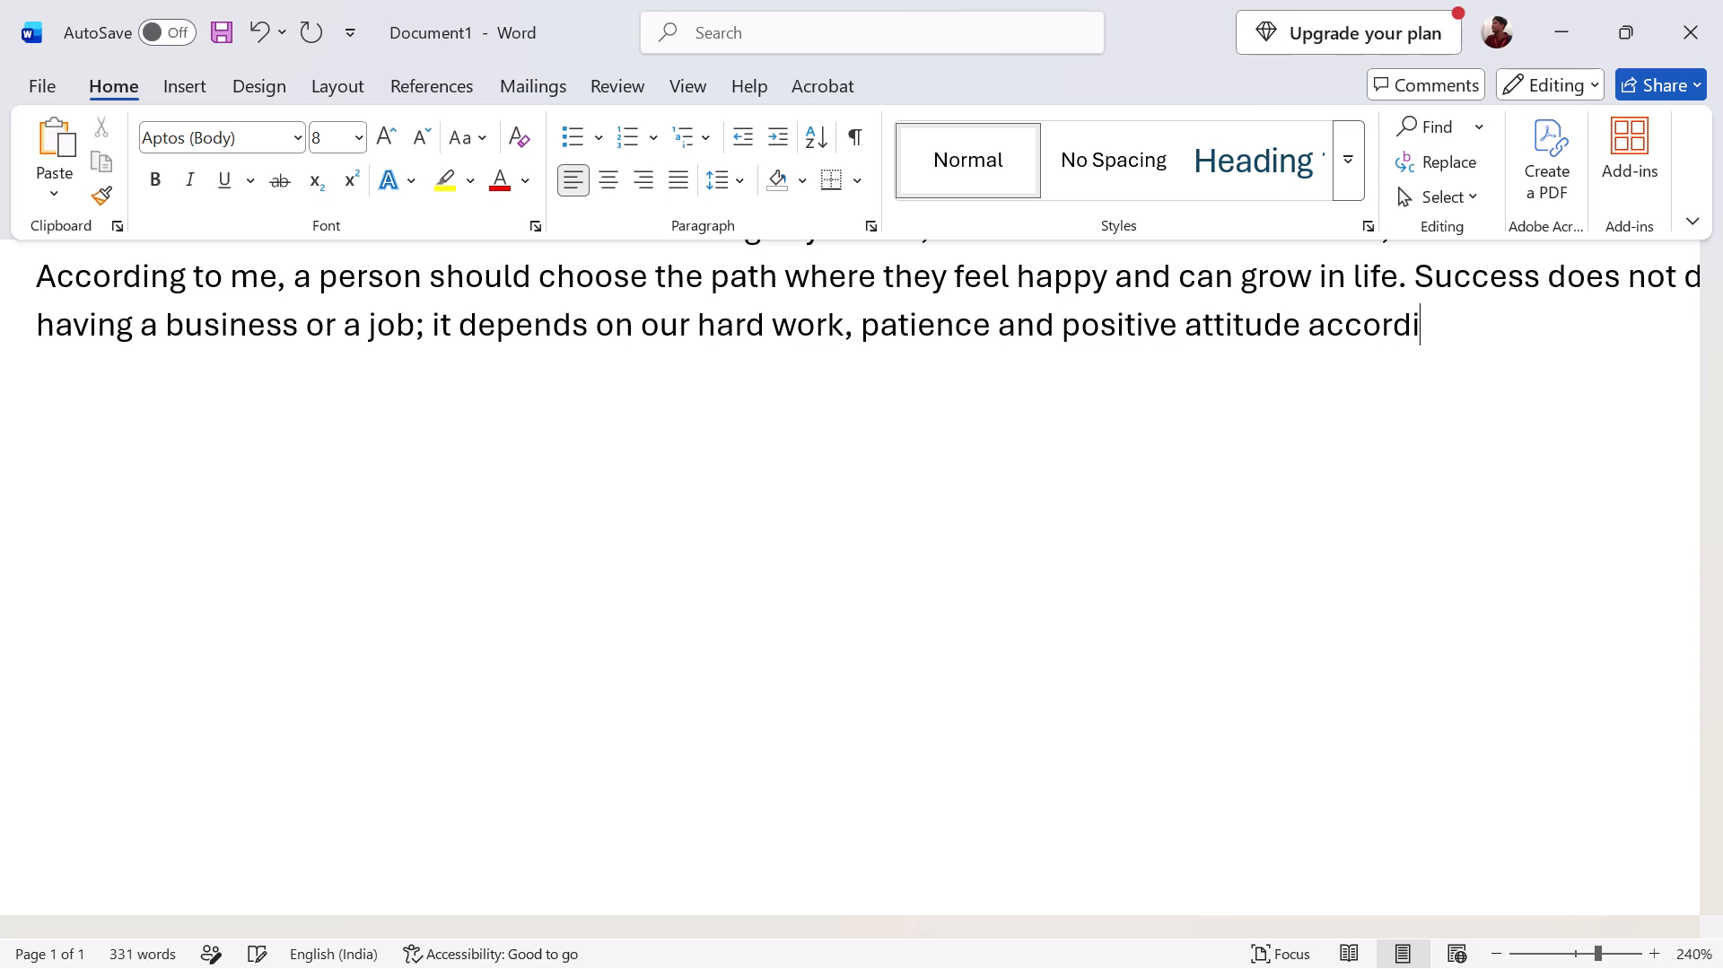
type("ng")
key("space")
type("to")
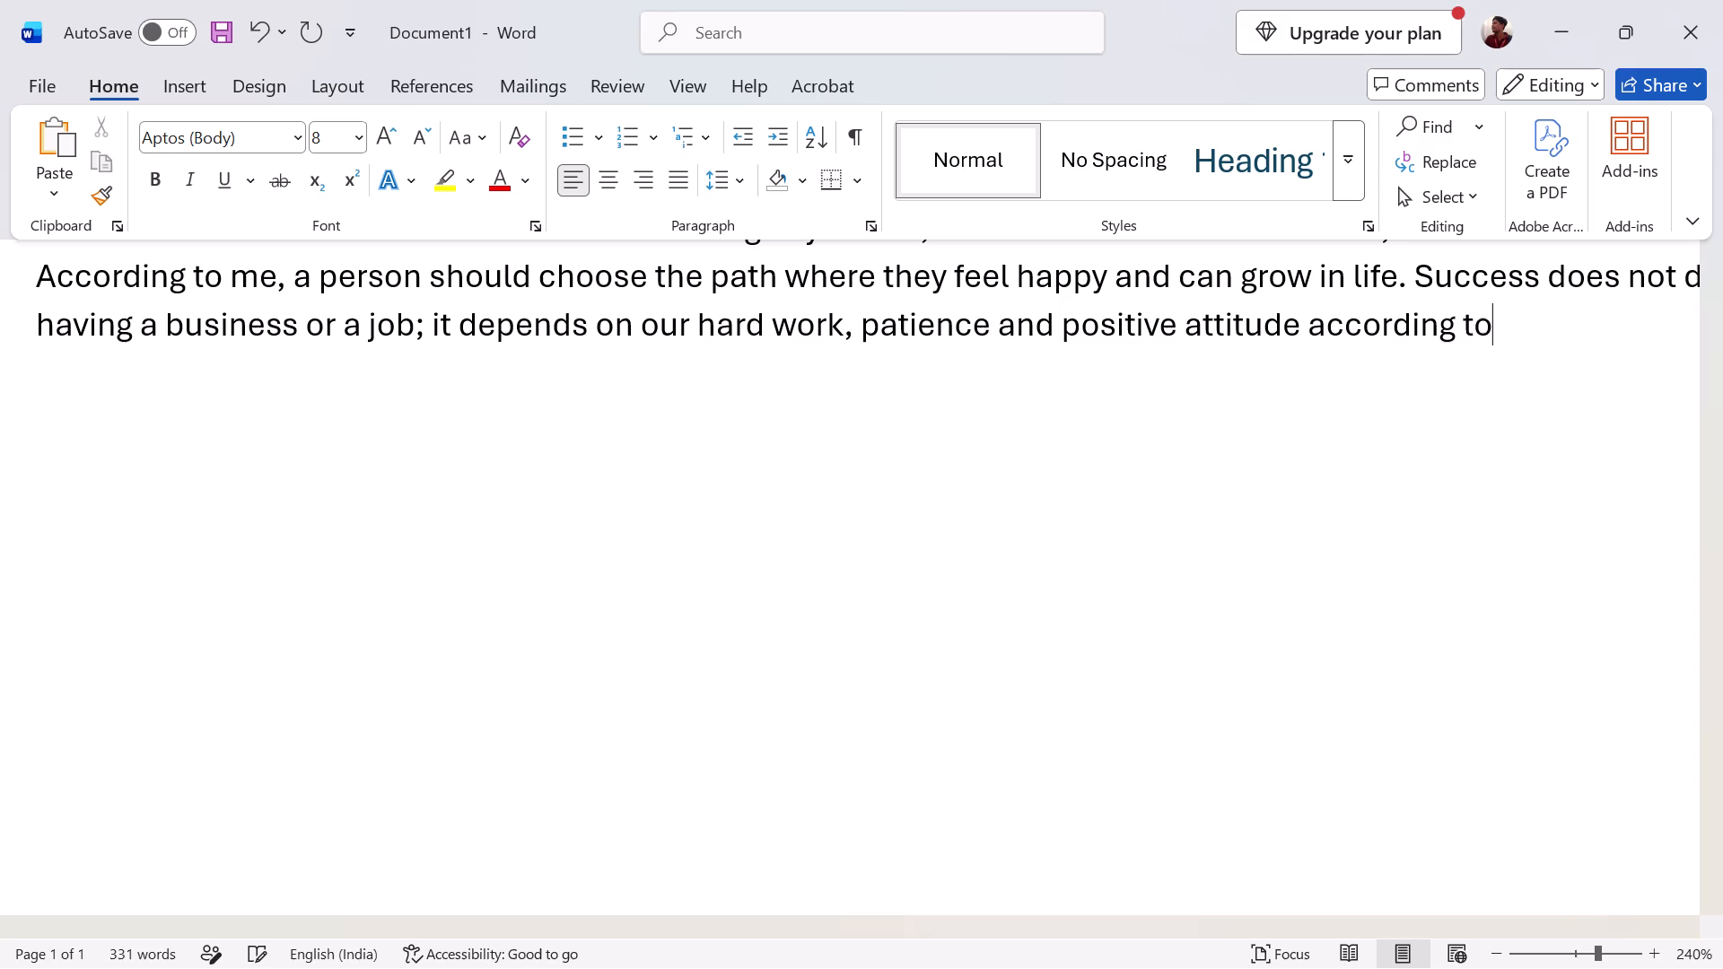
key("space")
type("the")
key("space")
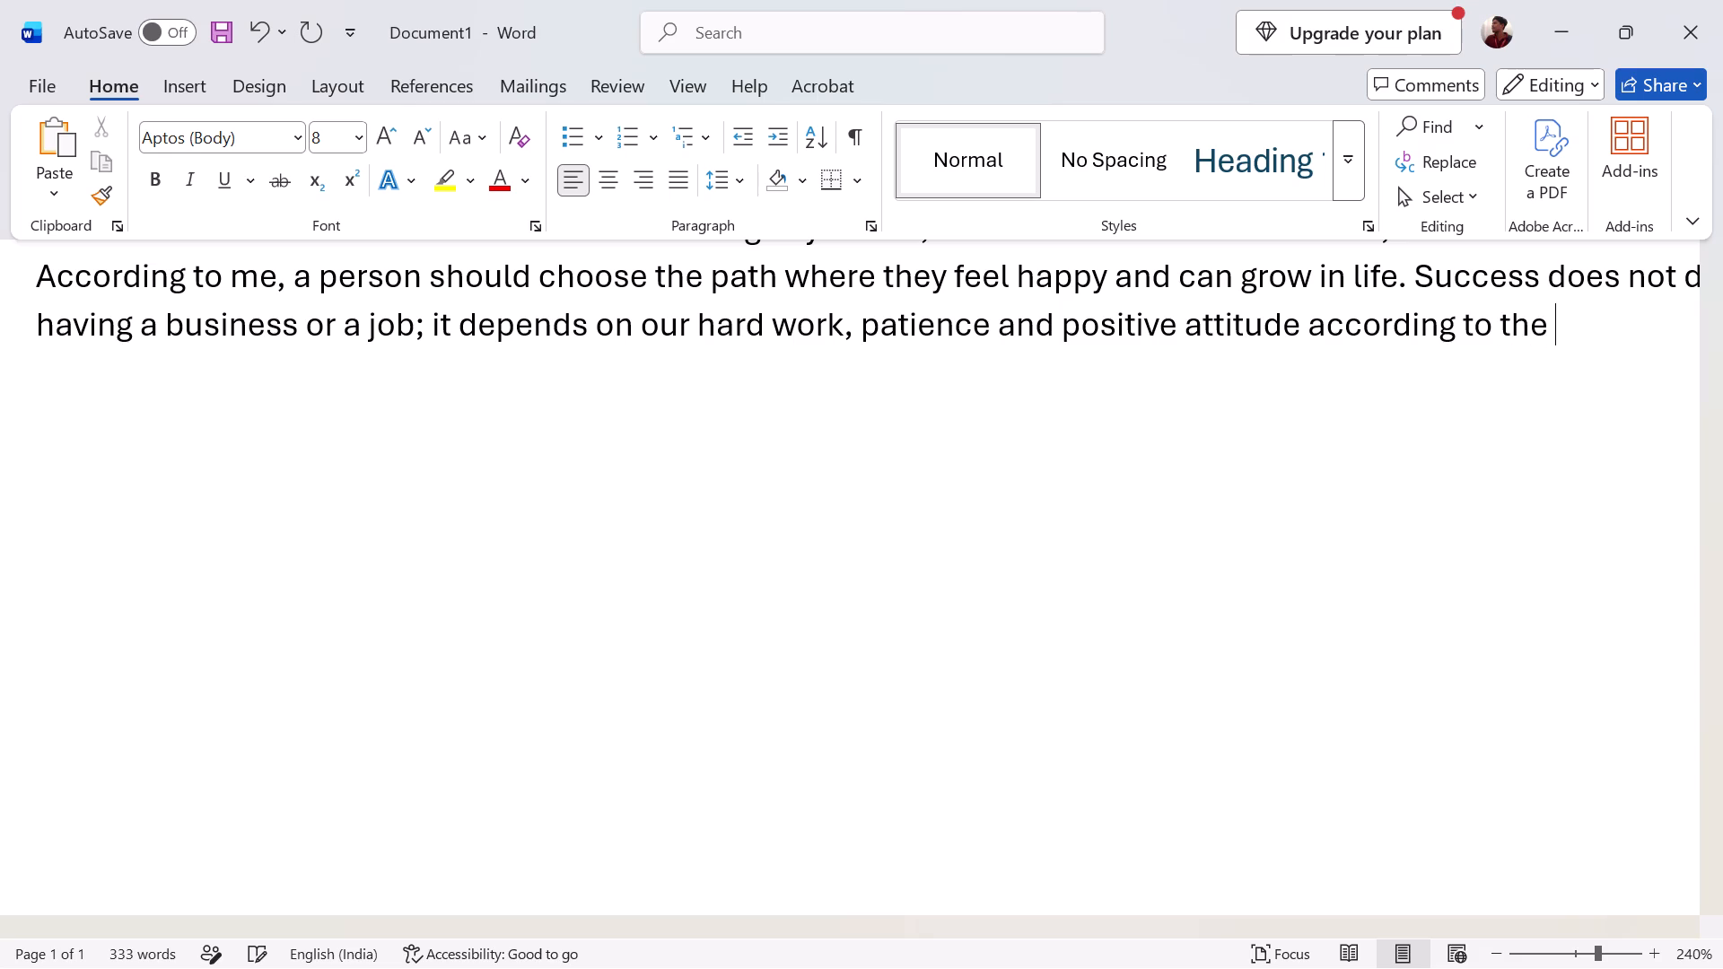
type("men w")
type("as")
key("space")
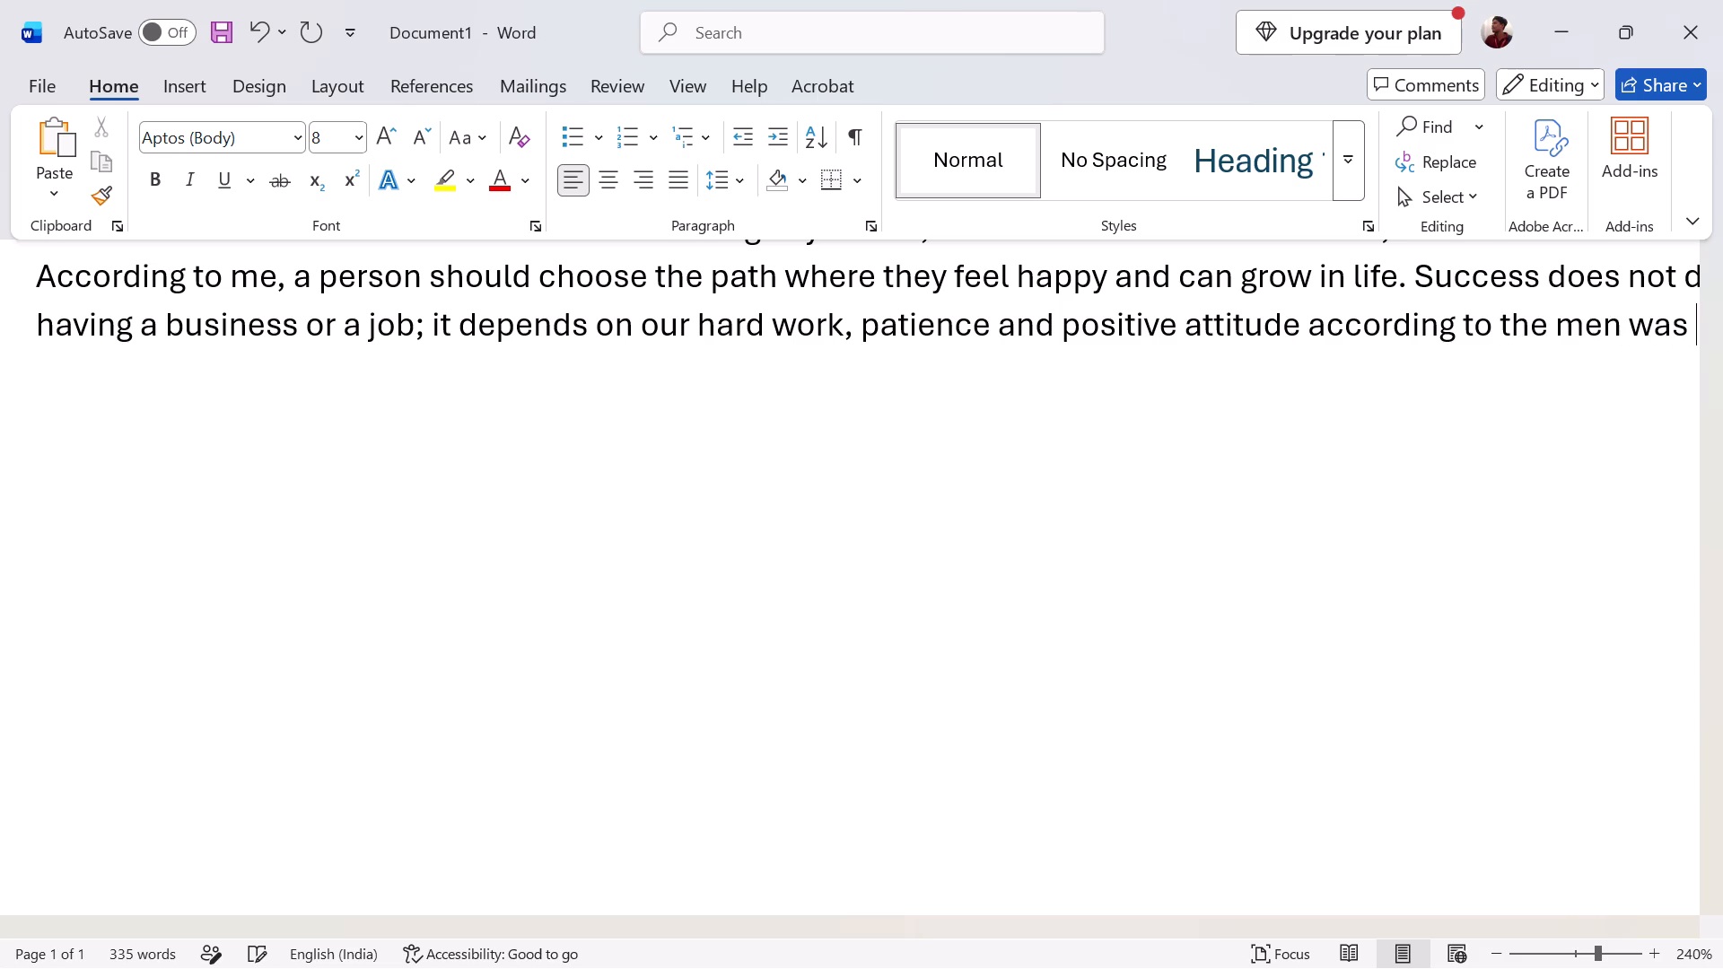
type("dou")
key("BackSpace")
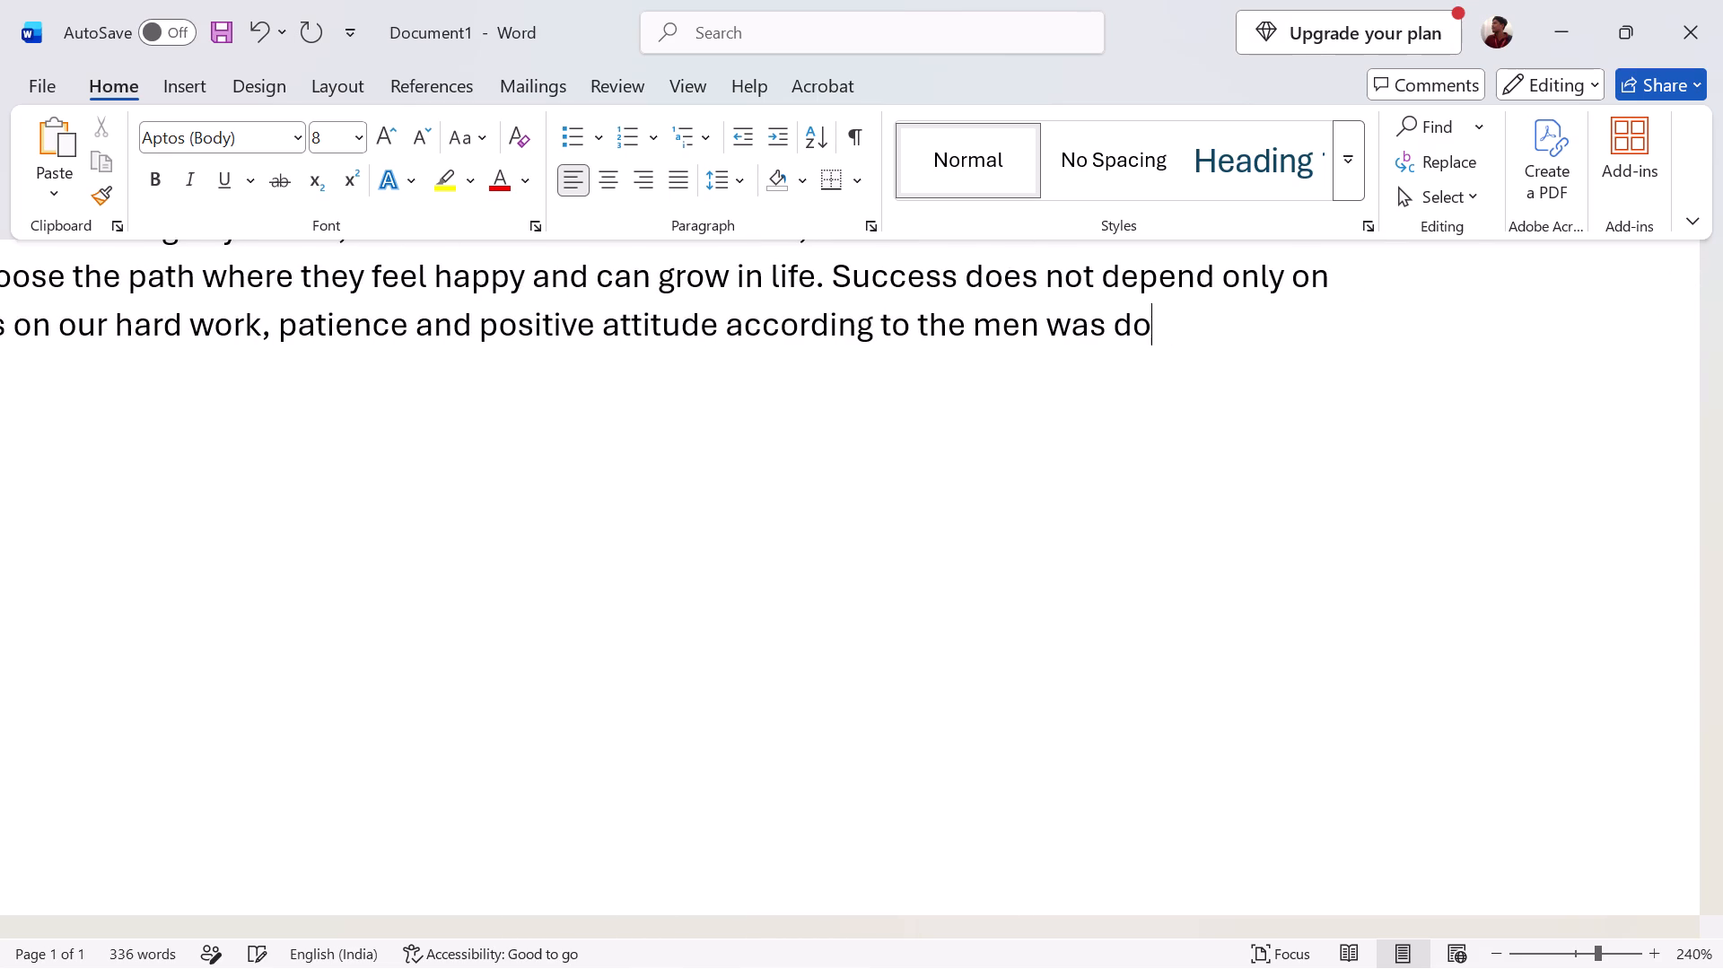
type("ing")
key("space")
Extend the closing sentence after "was doing" with the words "very well and well".
type("wery")
key("space")
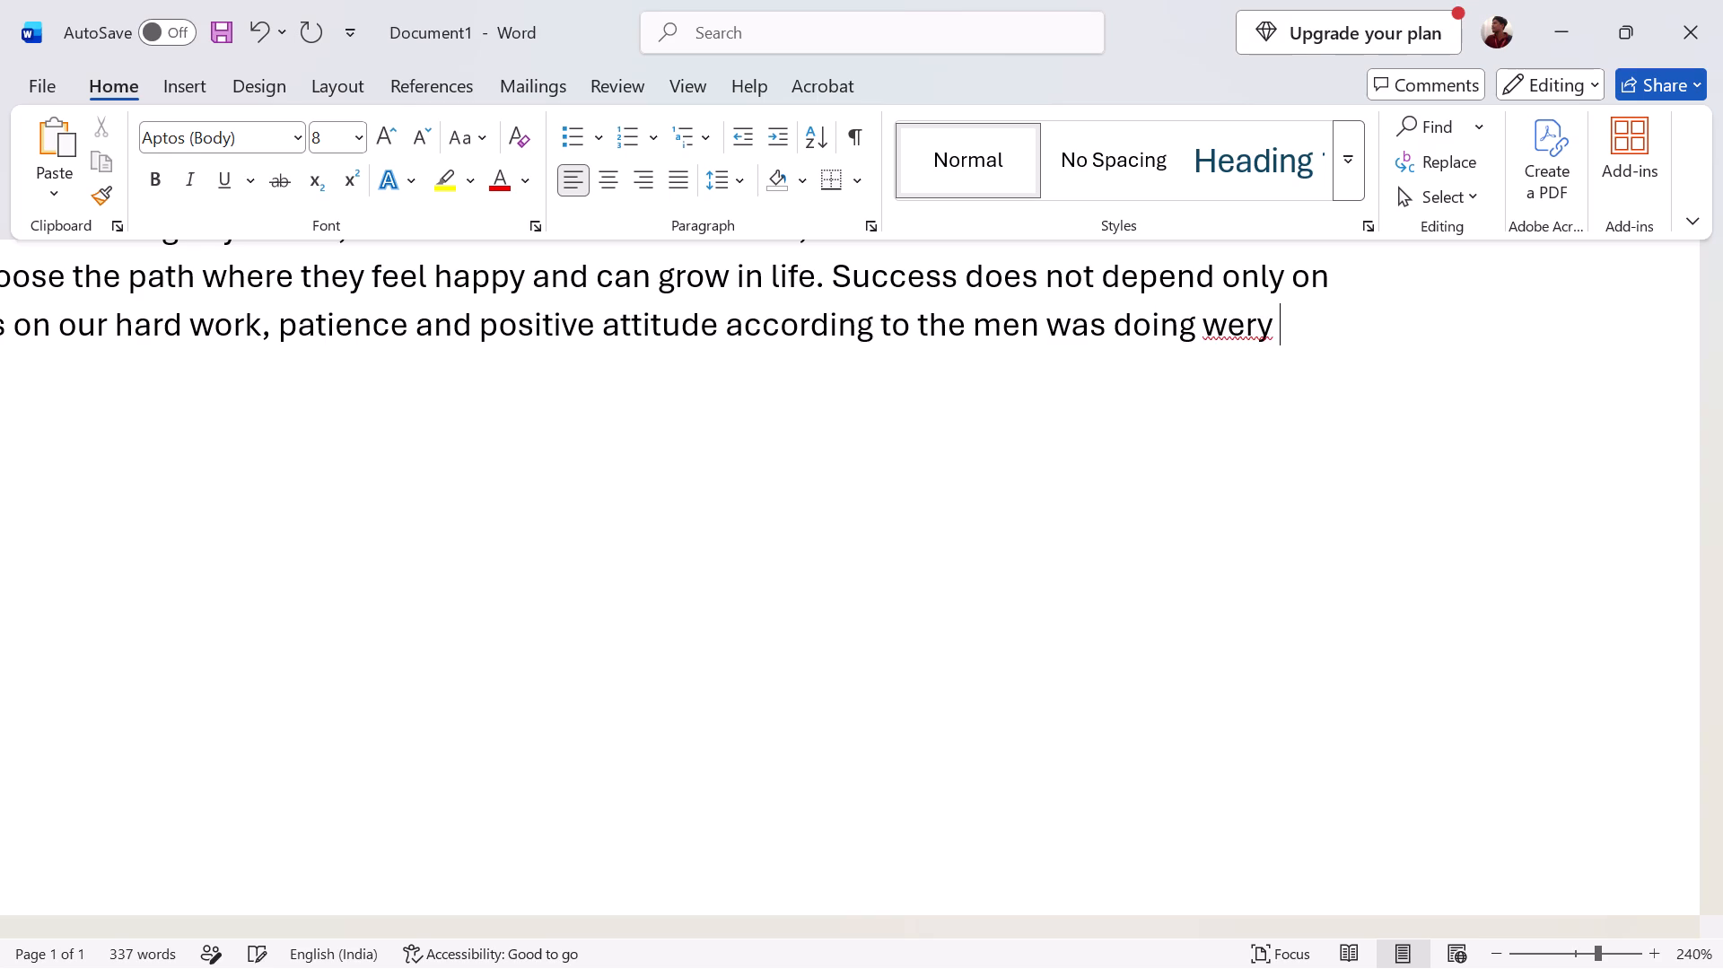
key("BackSpace")
key("BackSpace")
key("BackSpace")
key("BackSpace")
key("BackSpace")
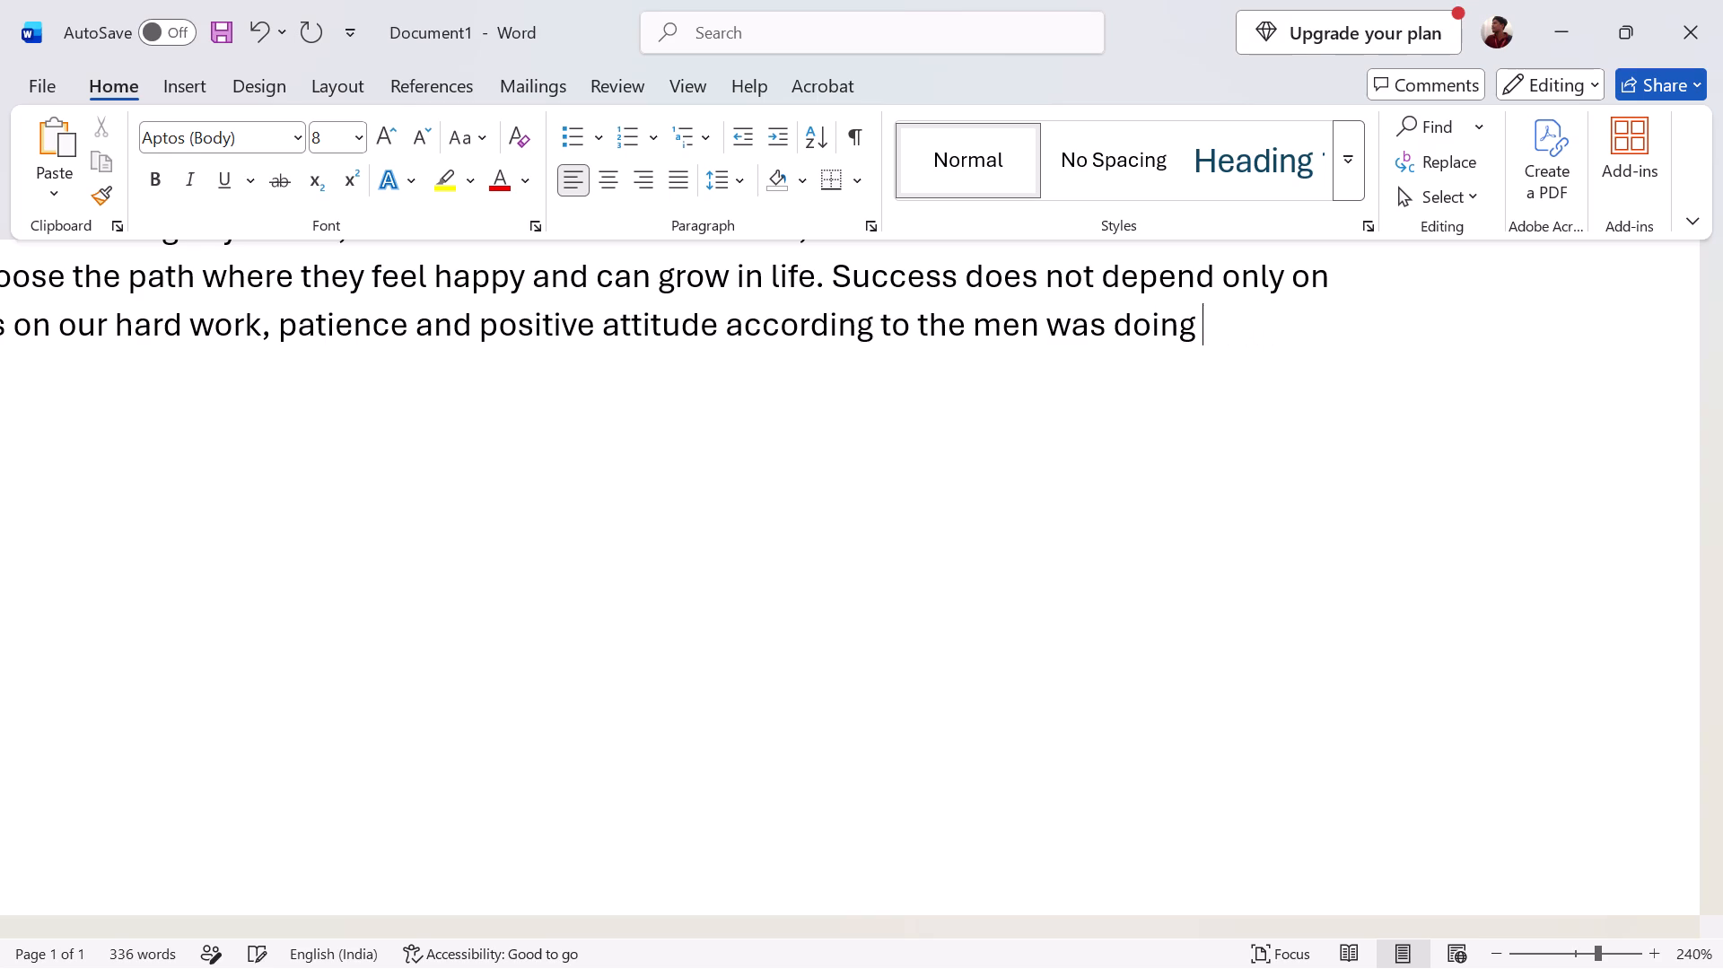
key("v")
type("ey")
key("BackSpace")
type("ry")
key("space")
type("well and")
key("space")
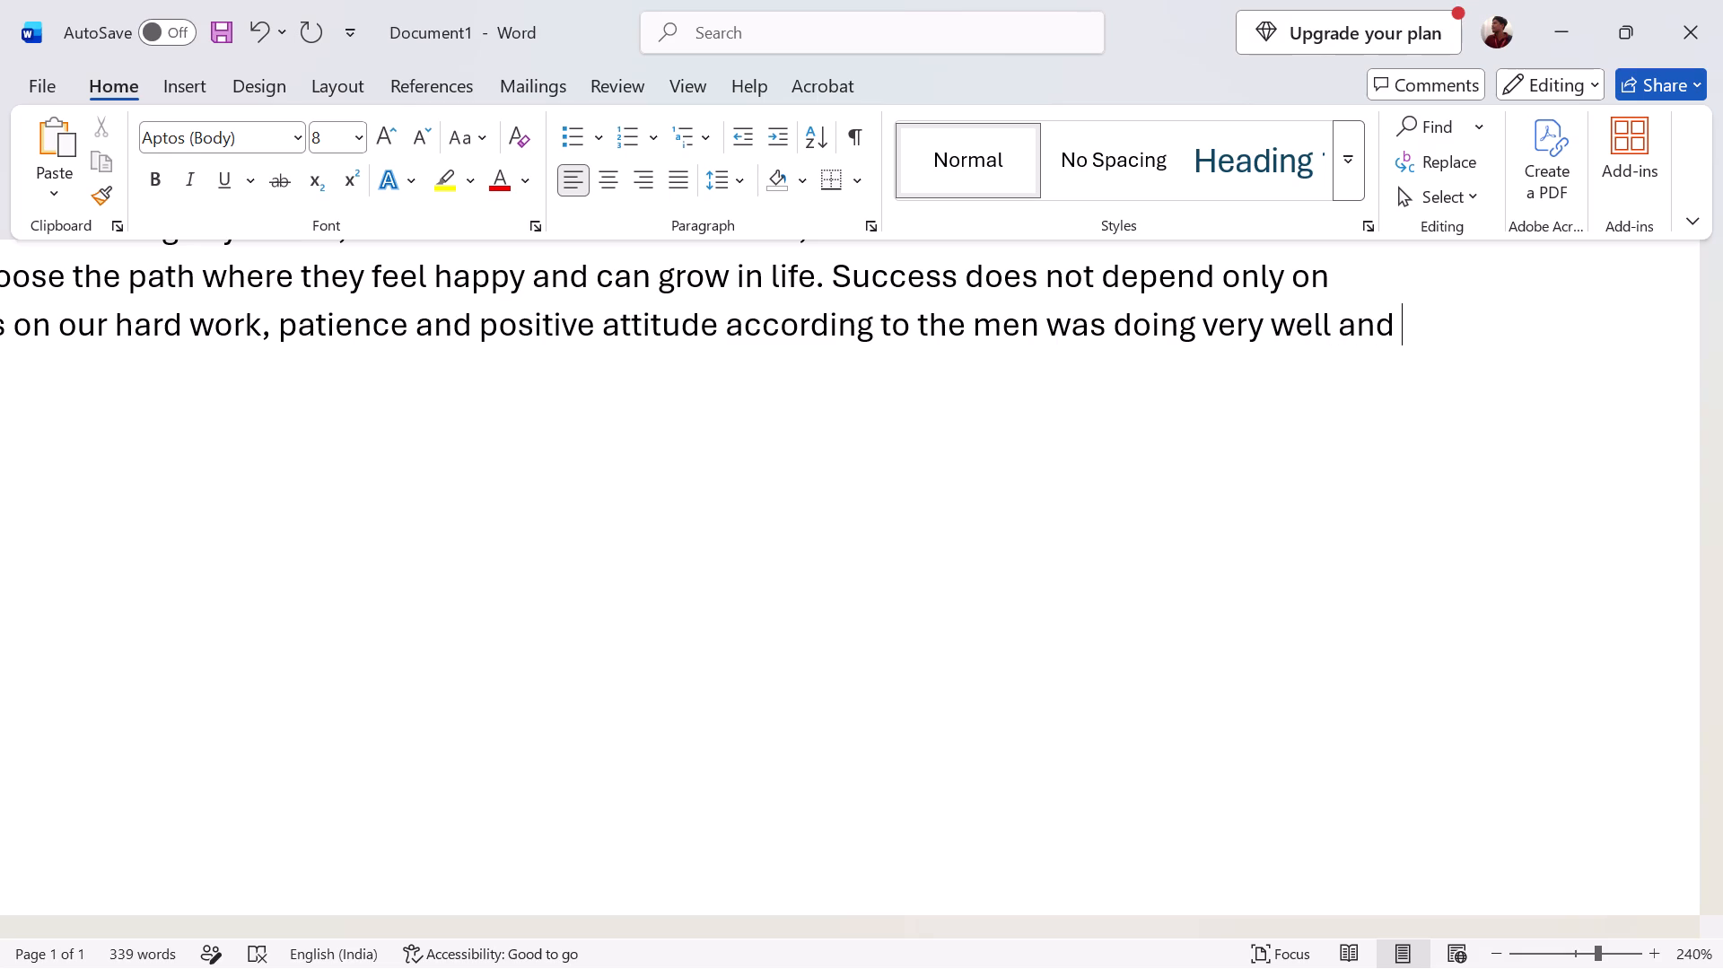
type("well")
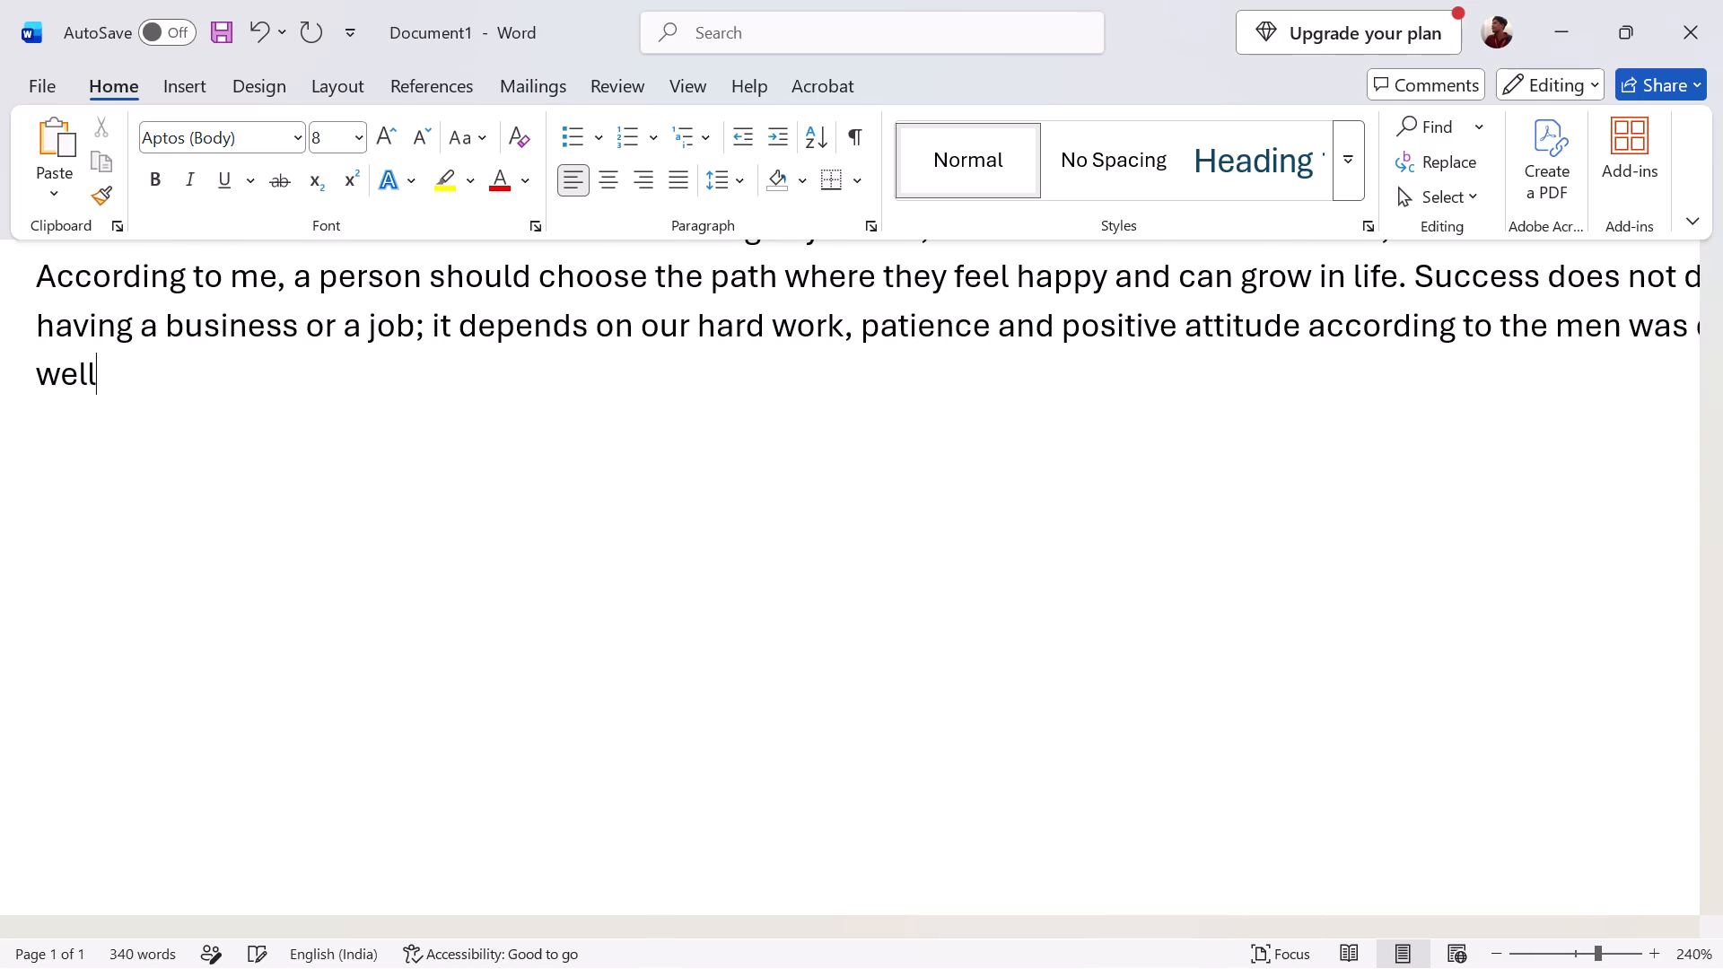
key("space")
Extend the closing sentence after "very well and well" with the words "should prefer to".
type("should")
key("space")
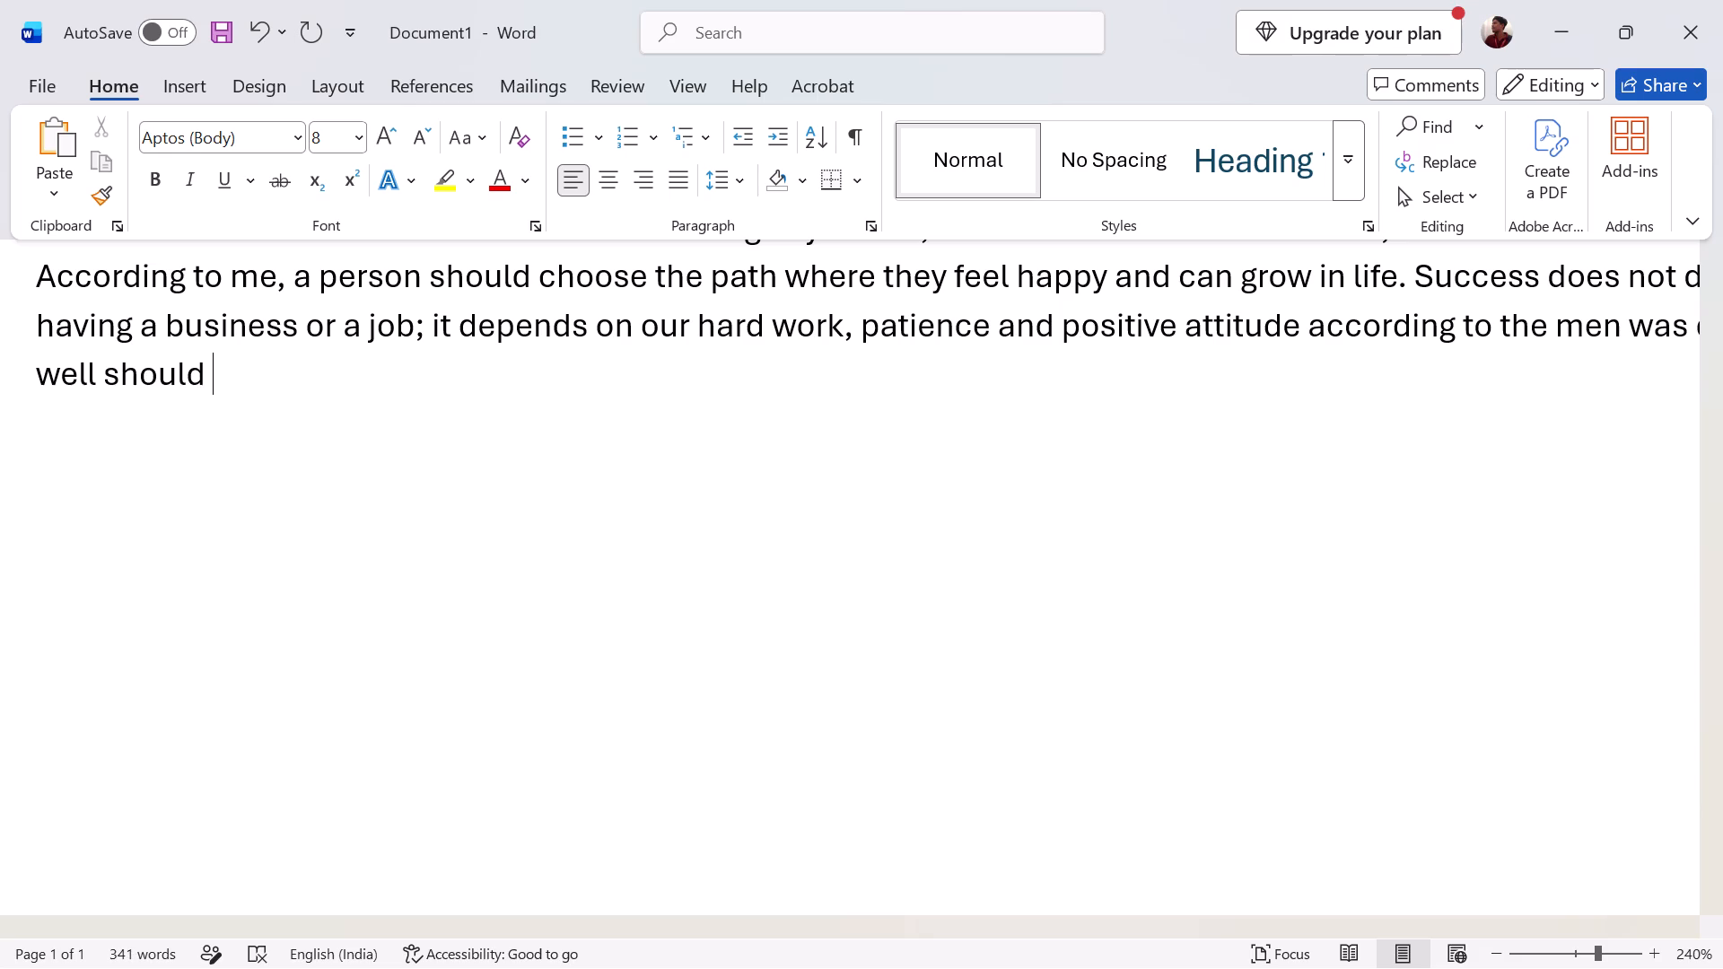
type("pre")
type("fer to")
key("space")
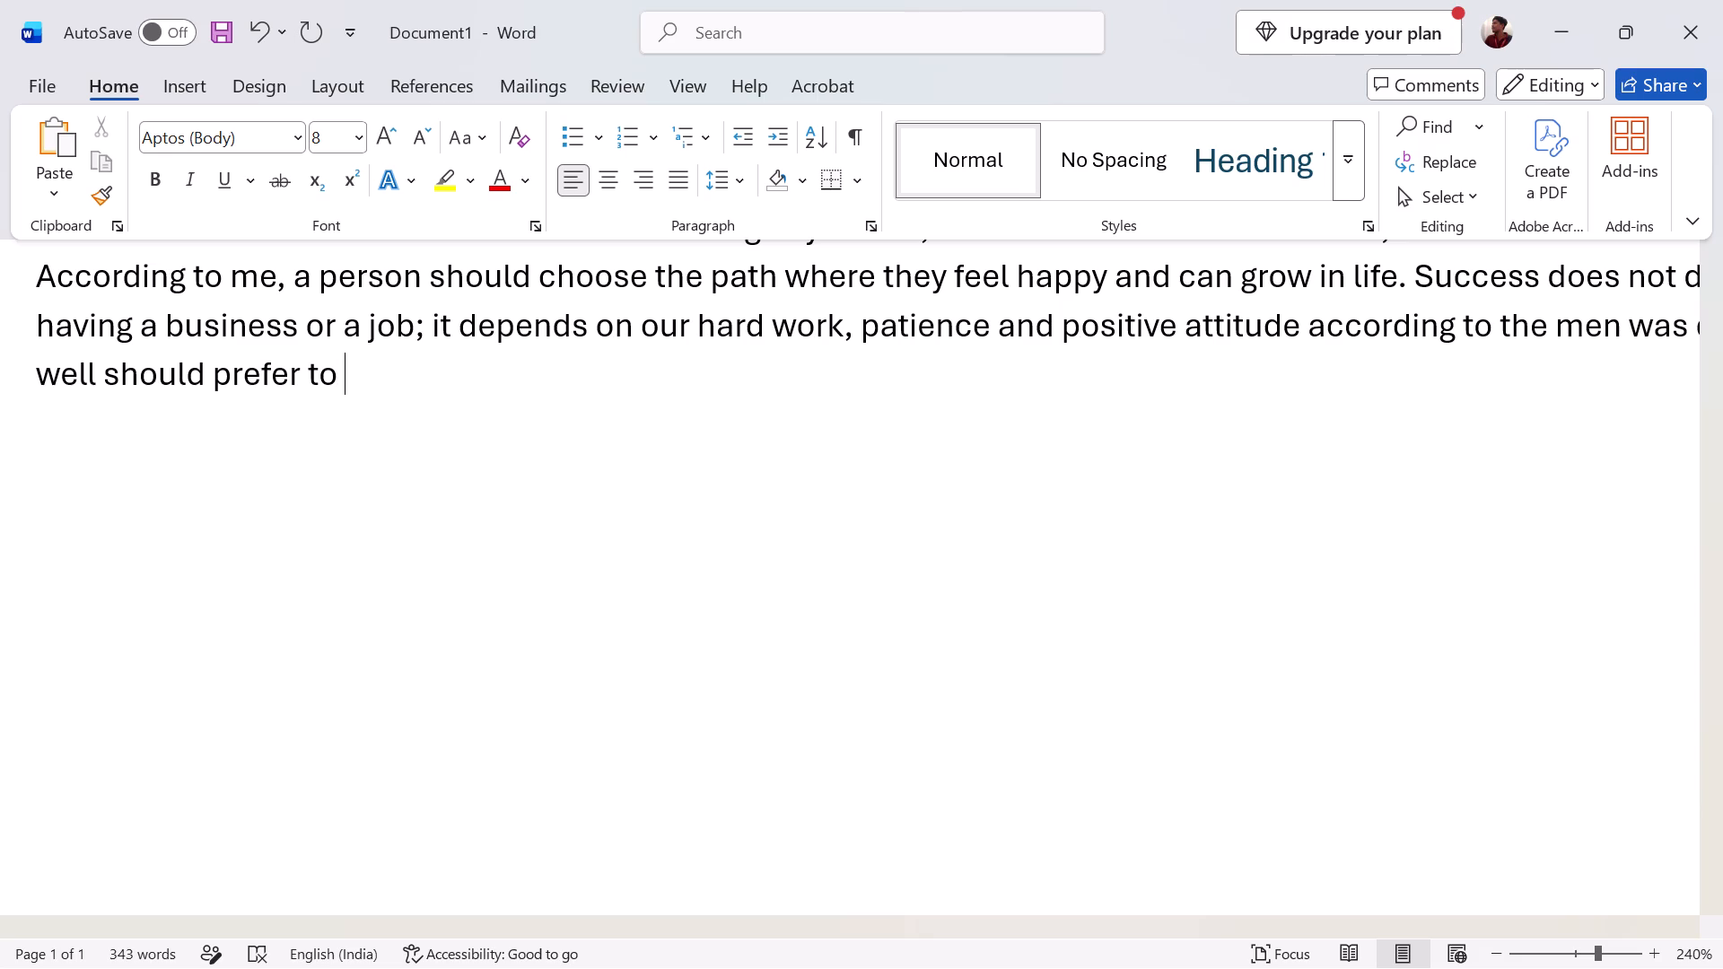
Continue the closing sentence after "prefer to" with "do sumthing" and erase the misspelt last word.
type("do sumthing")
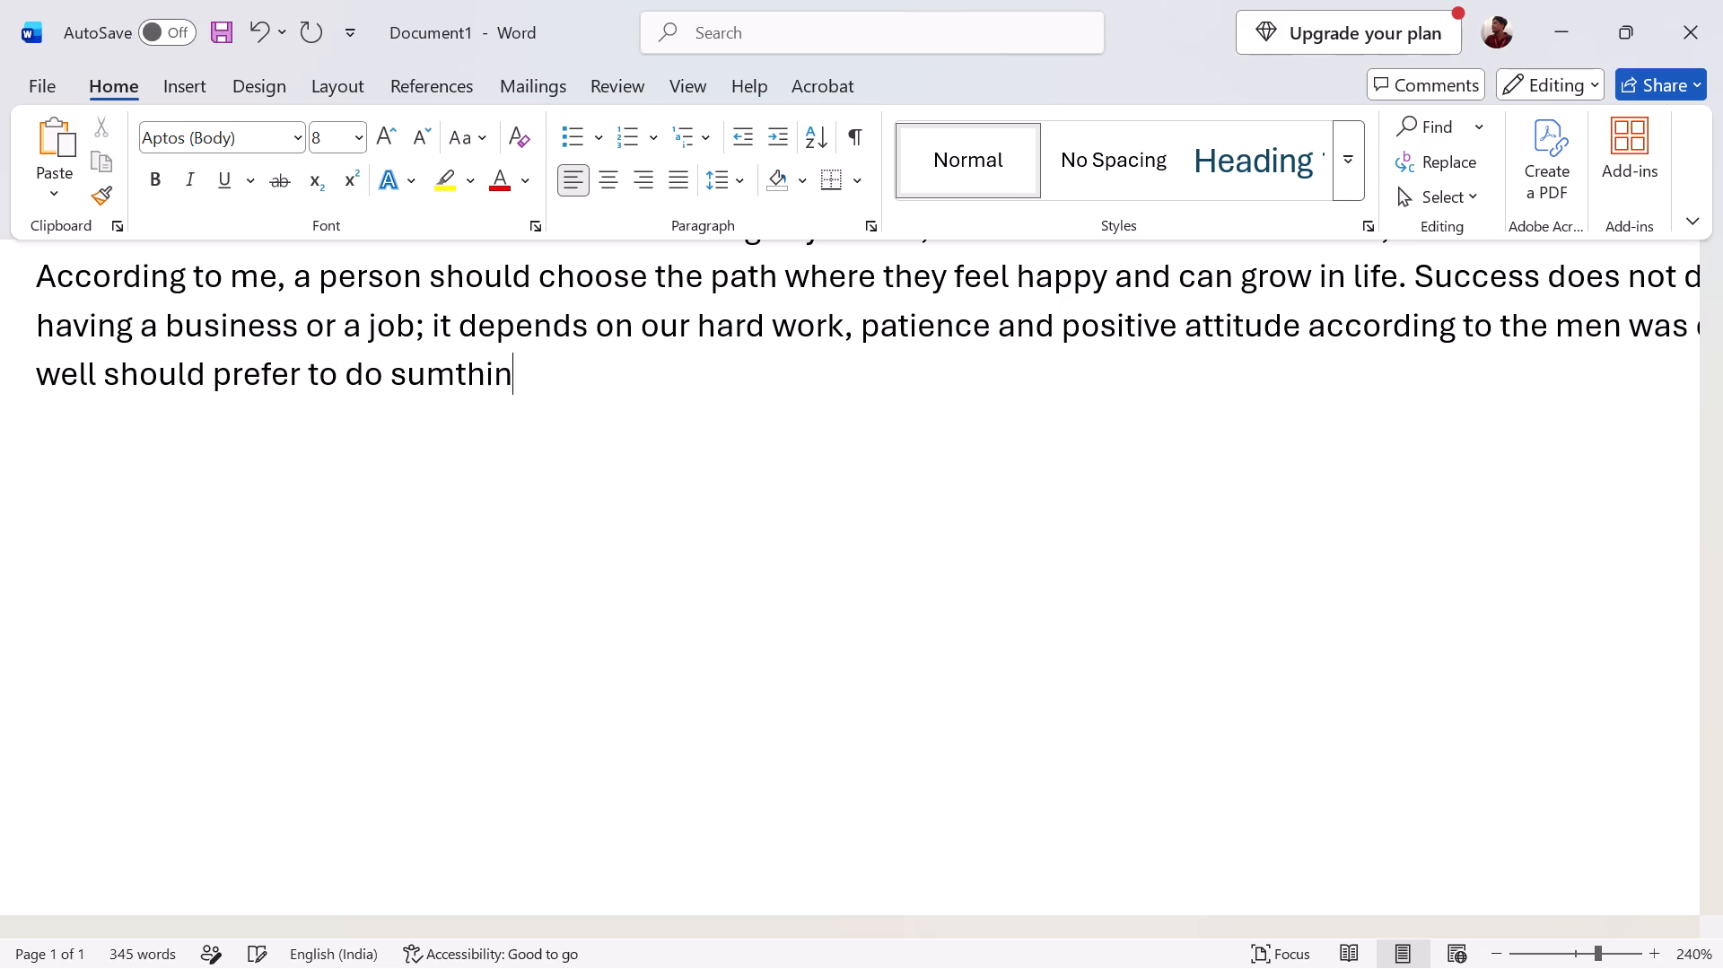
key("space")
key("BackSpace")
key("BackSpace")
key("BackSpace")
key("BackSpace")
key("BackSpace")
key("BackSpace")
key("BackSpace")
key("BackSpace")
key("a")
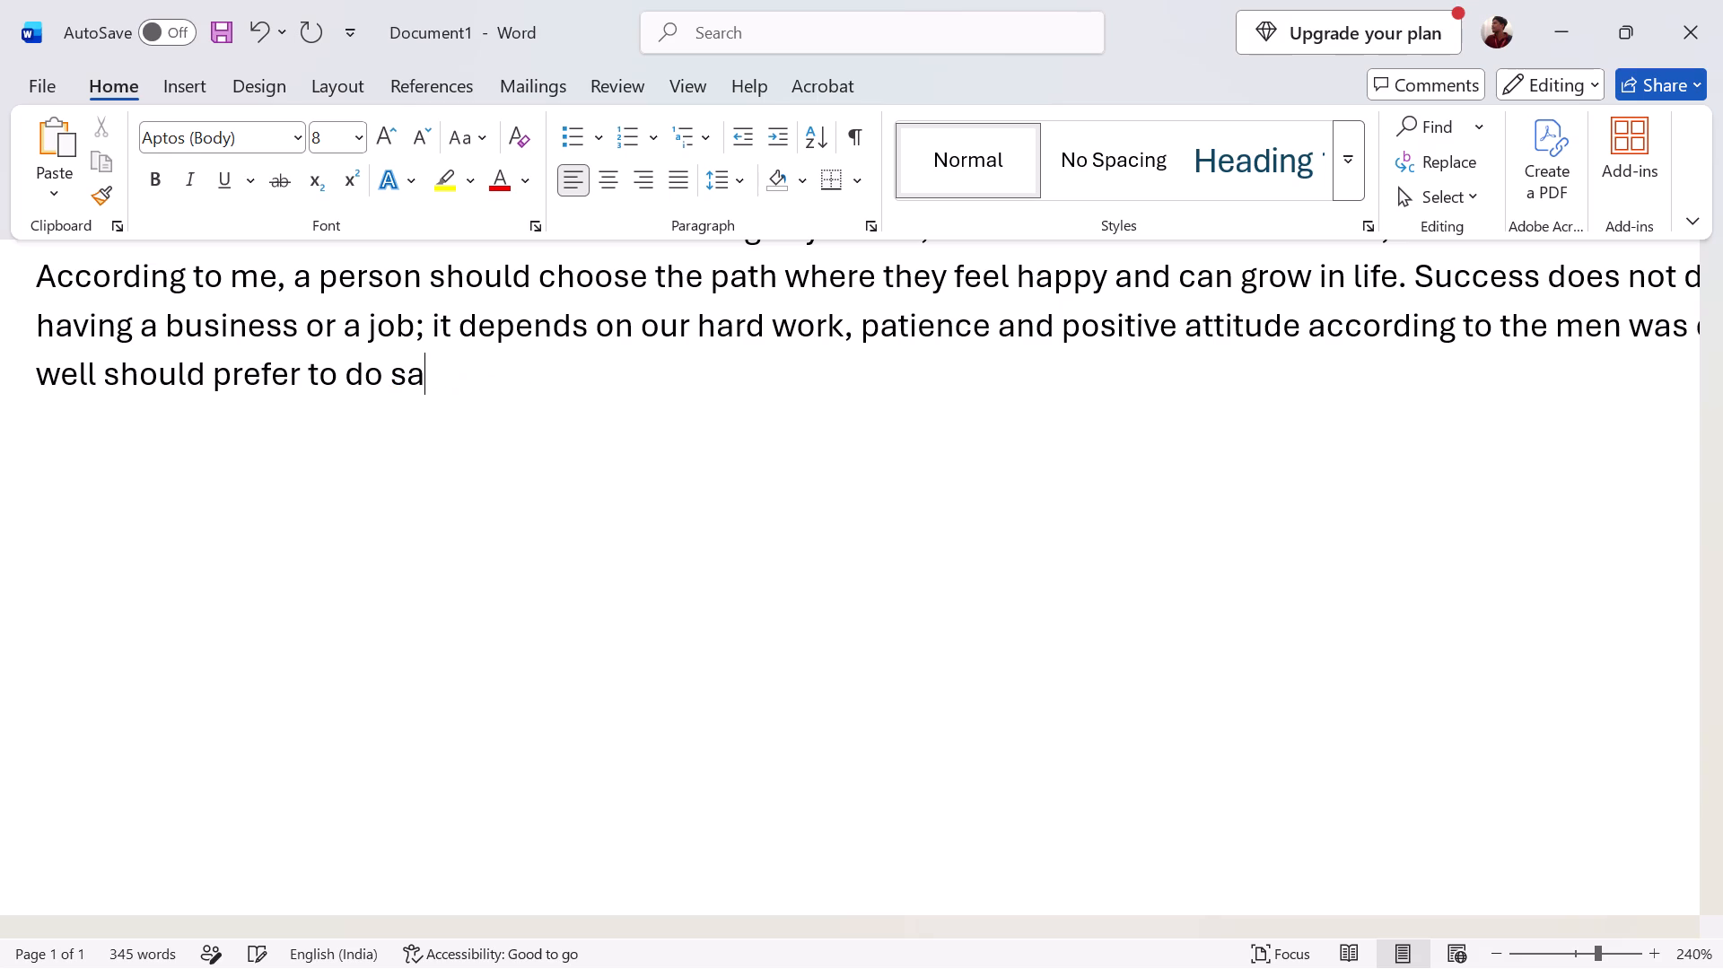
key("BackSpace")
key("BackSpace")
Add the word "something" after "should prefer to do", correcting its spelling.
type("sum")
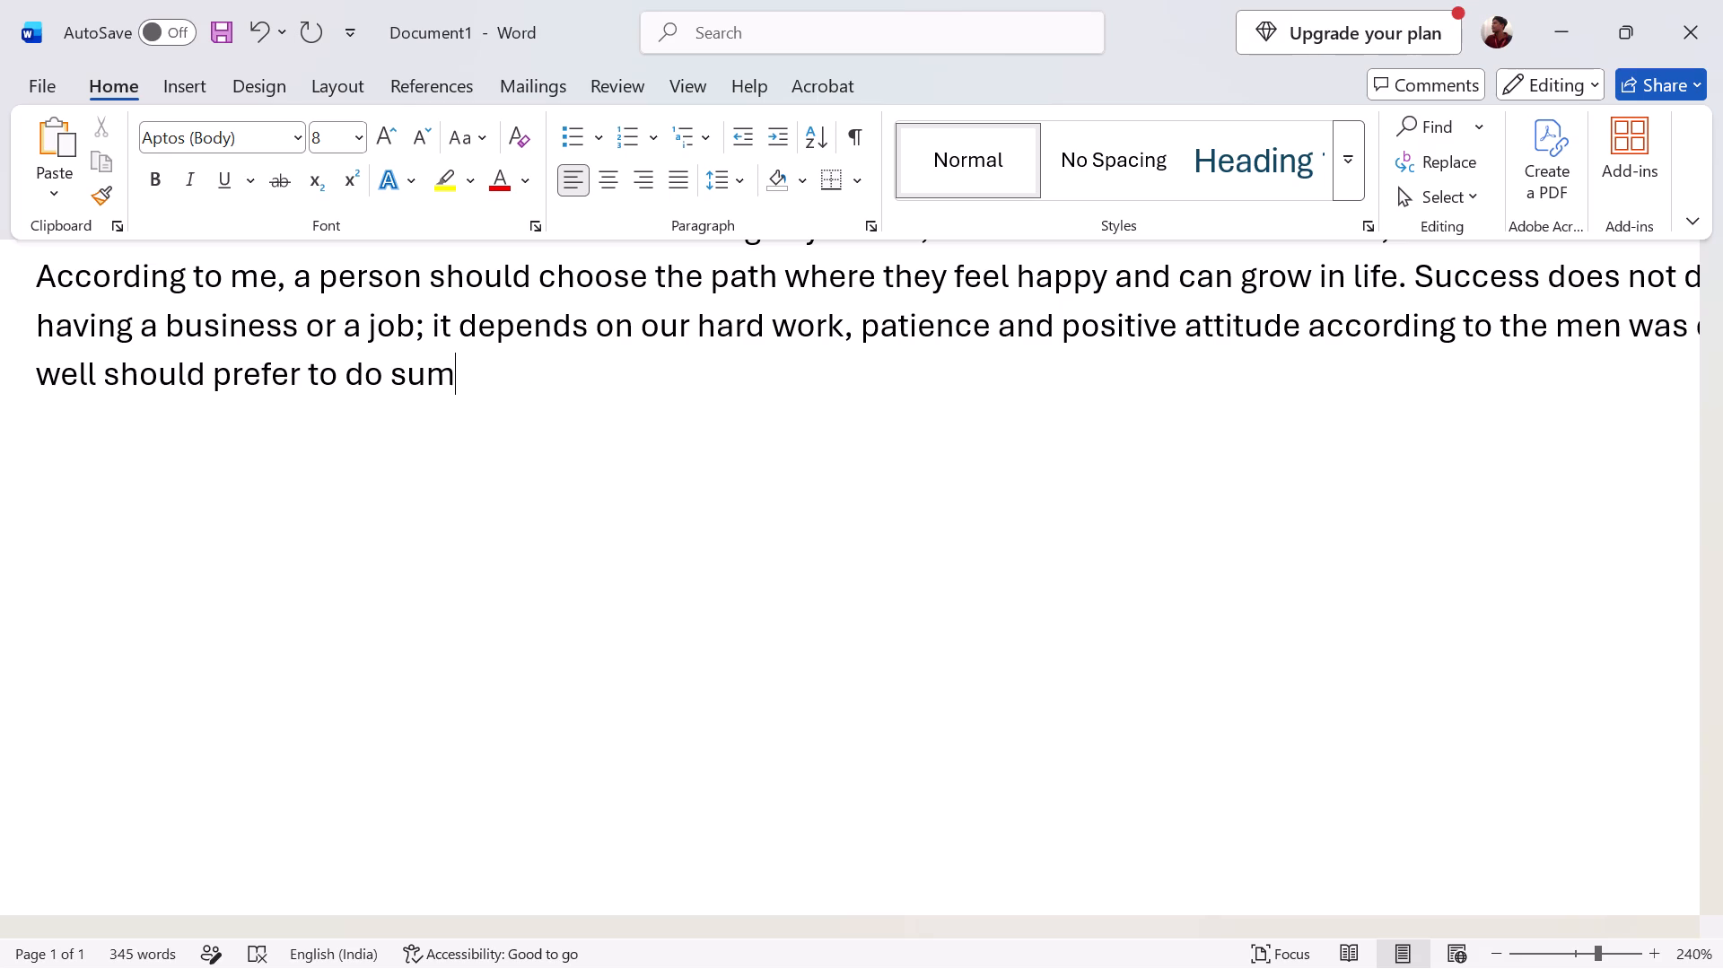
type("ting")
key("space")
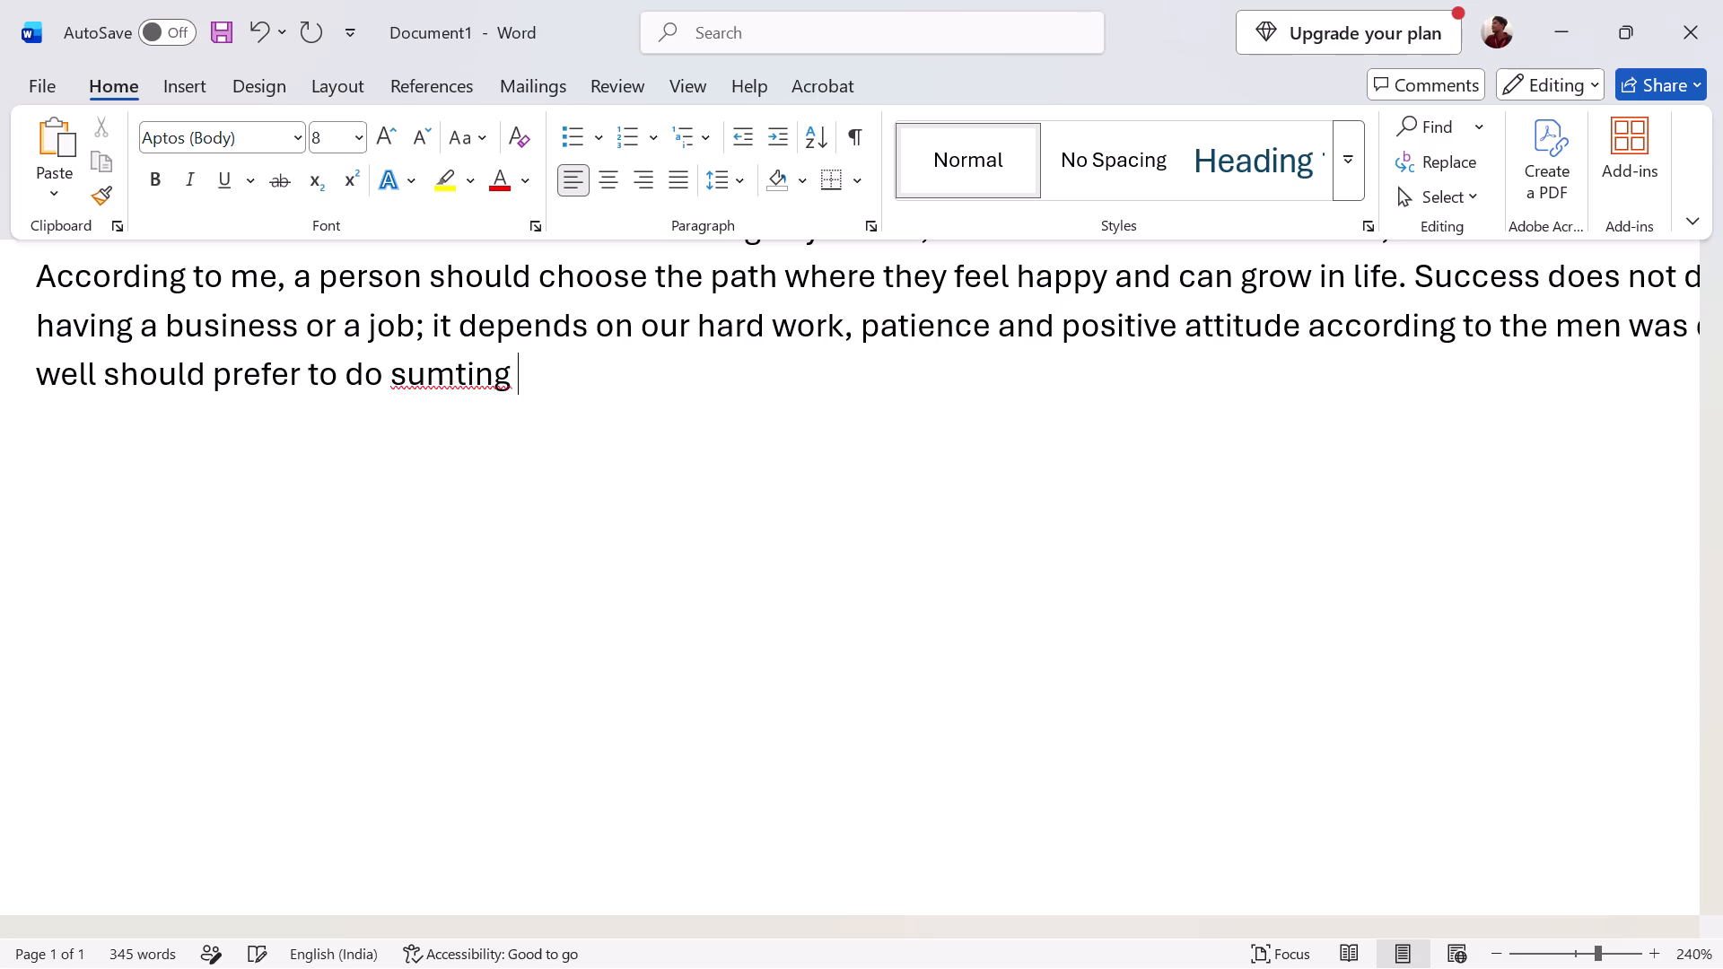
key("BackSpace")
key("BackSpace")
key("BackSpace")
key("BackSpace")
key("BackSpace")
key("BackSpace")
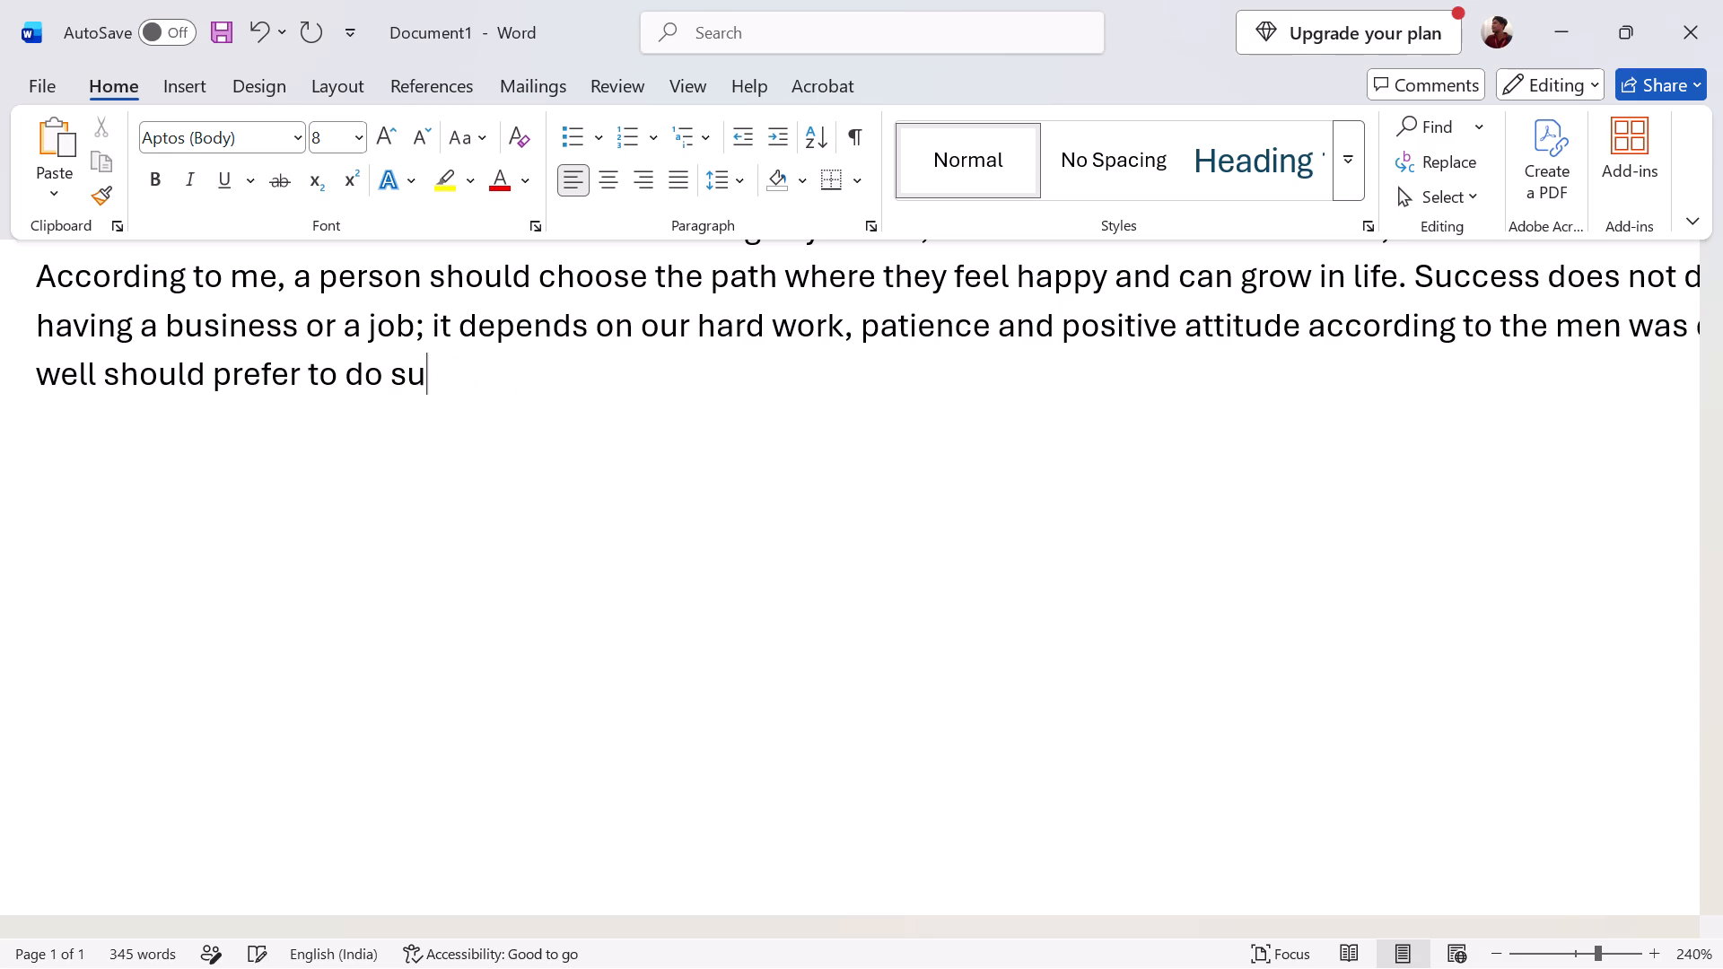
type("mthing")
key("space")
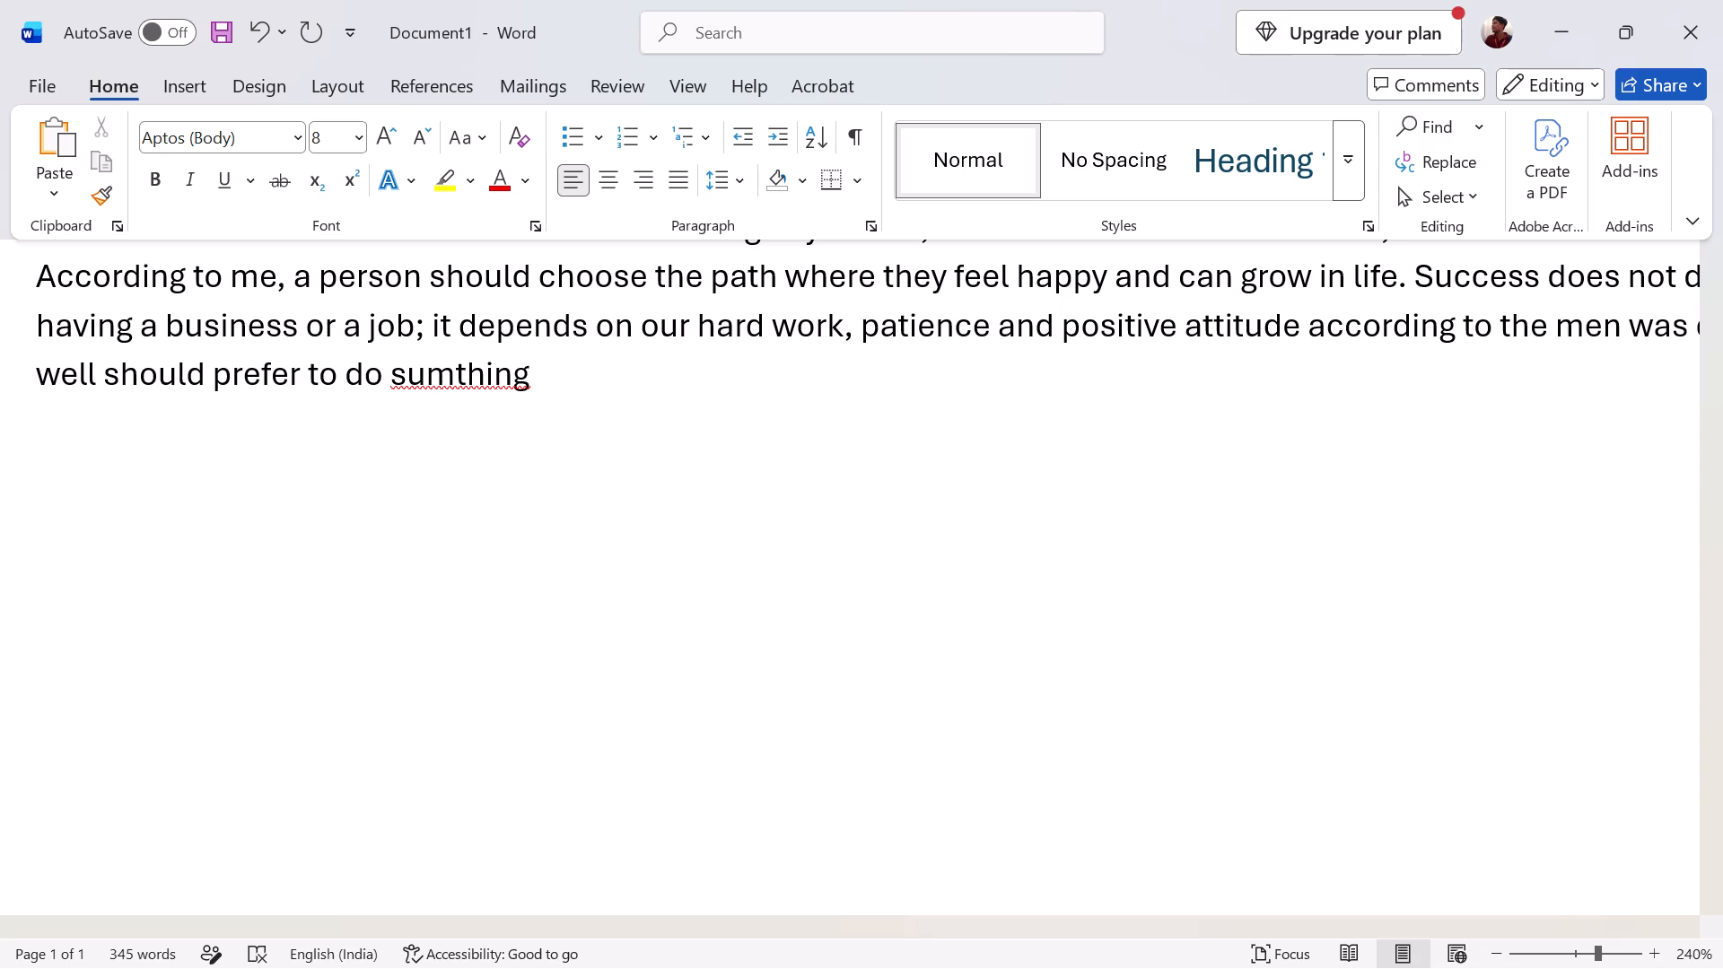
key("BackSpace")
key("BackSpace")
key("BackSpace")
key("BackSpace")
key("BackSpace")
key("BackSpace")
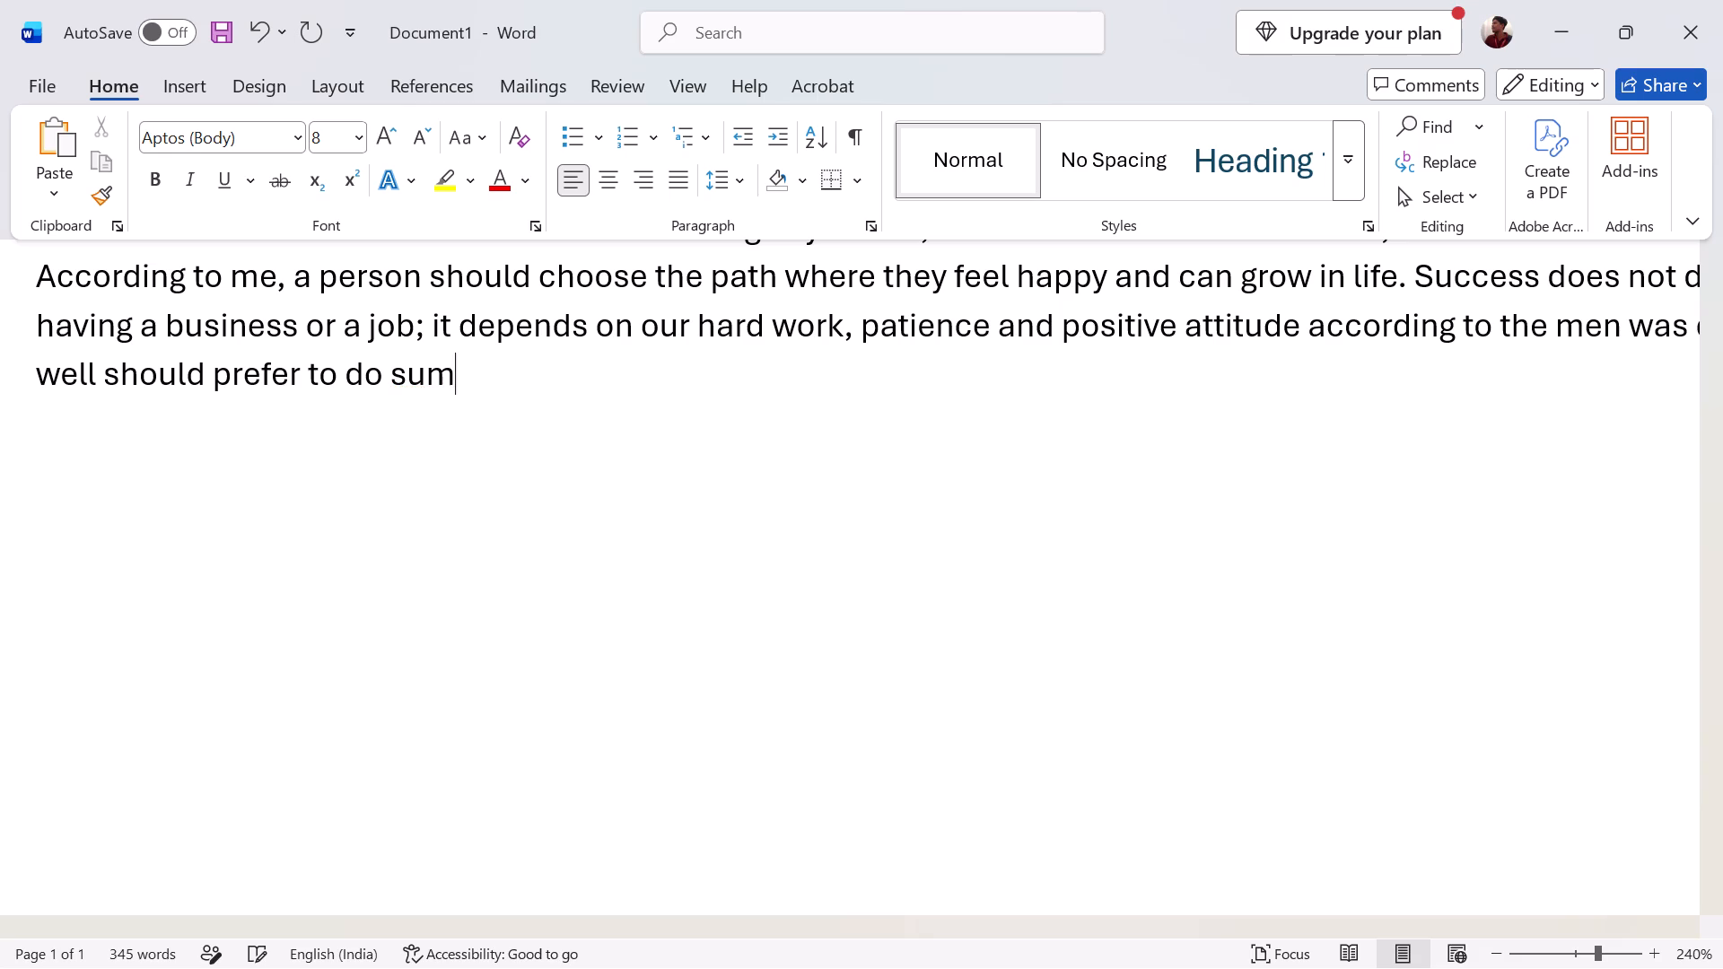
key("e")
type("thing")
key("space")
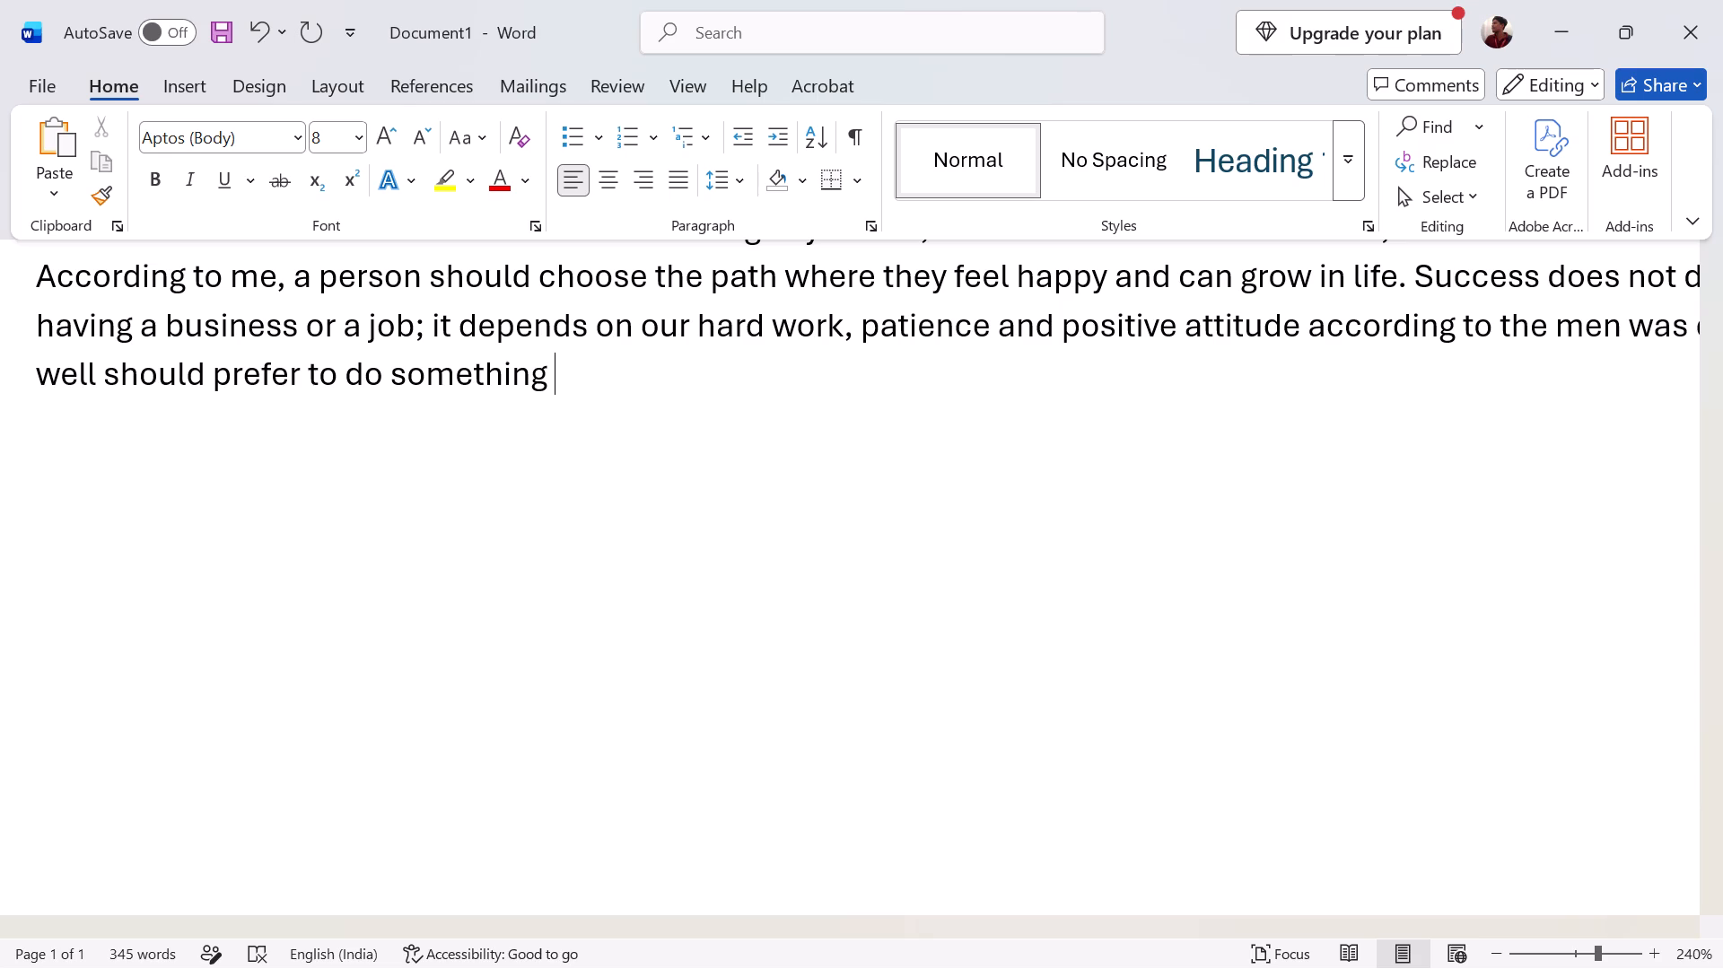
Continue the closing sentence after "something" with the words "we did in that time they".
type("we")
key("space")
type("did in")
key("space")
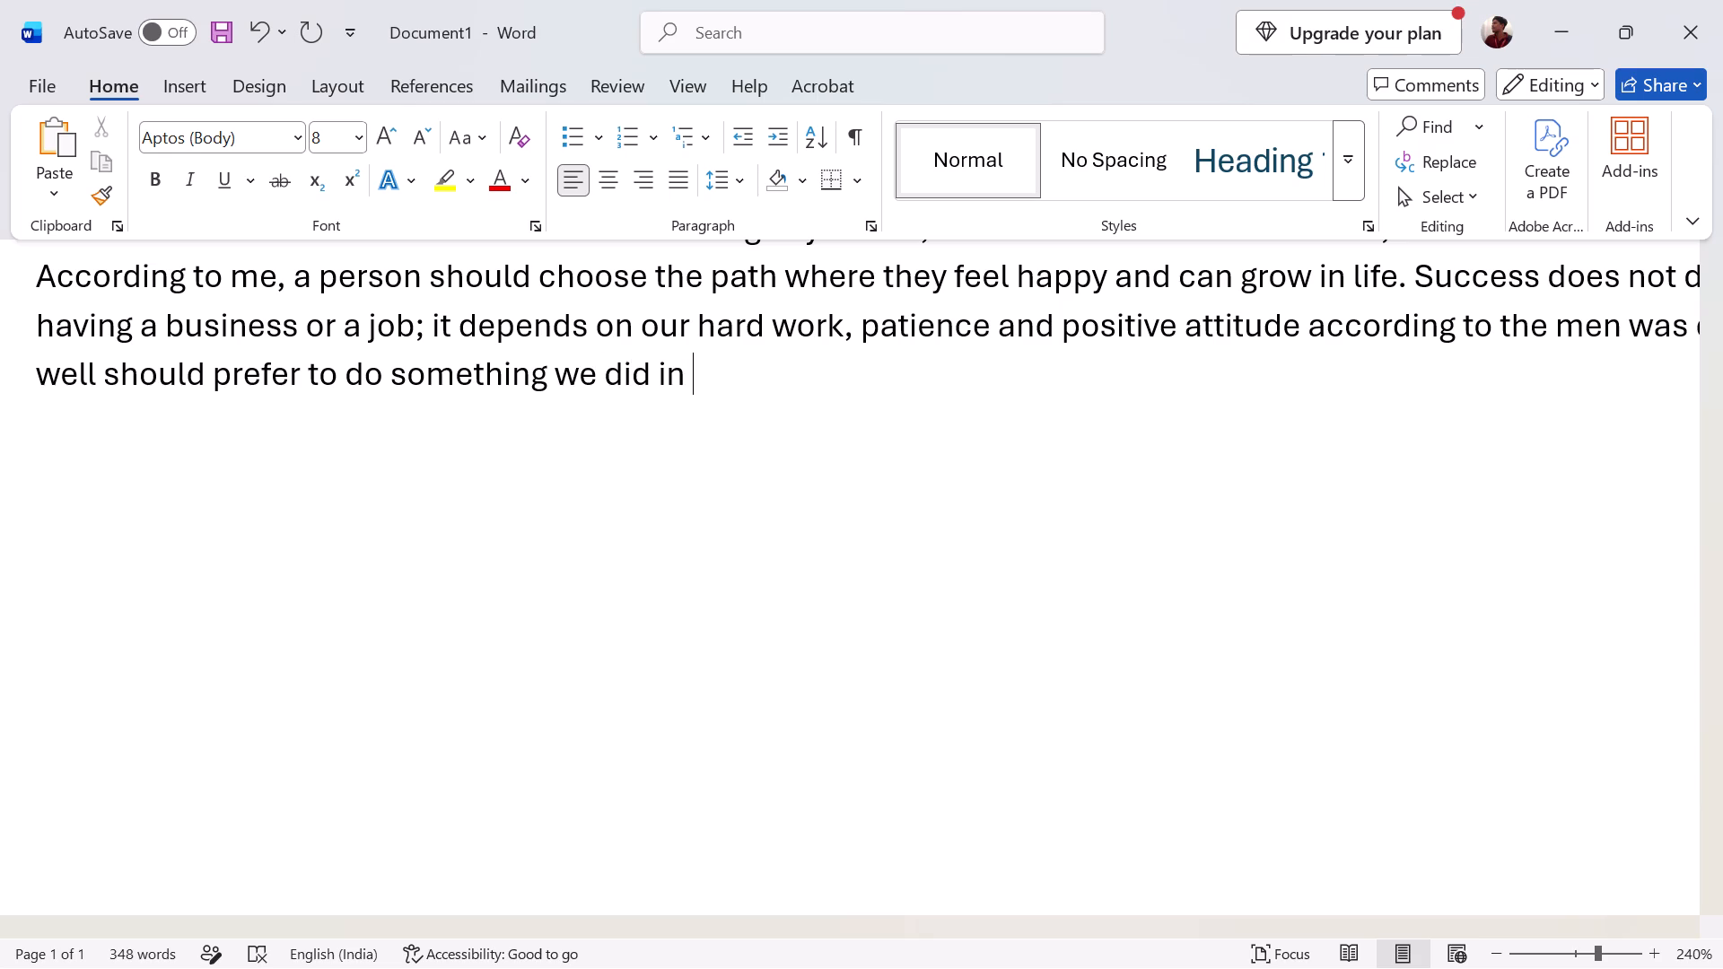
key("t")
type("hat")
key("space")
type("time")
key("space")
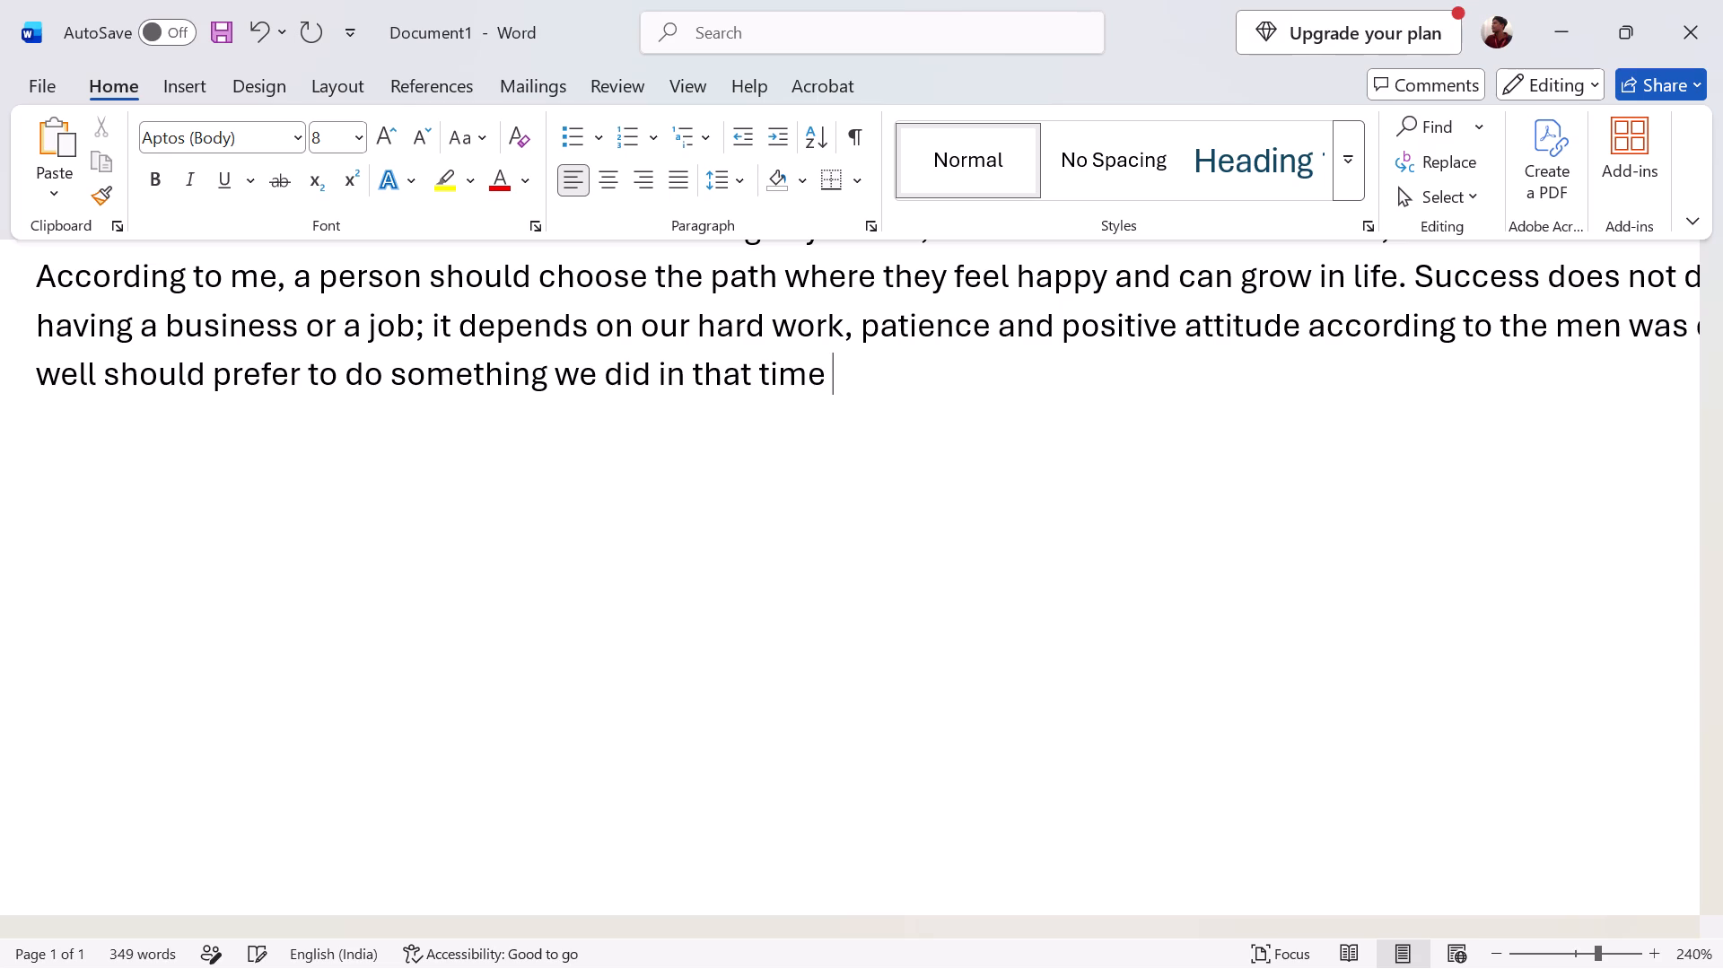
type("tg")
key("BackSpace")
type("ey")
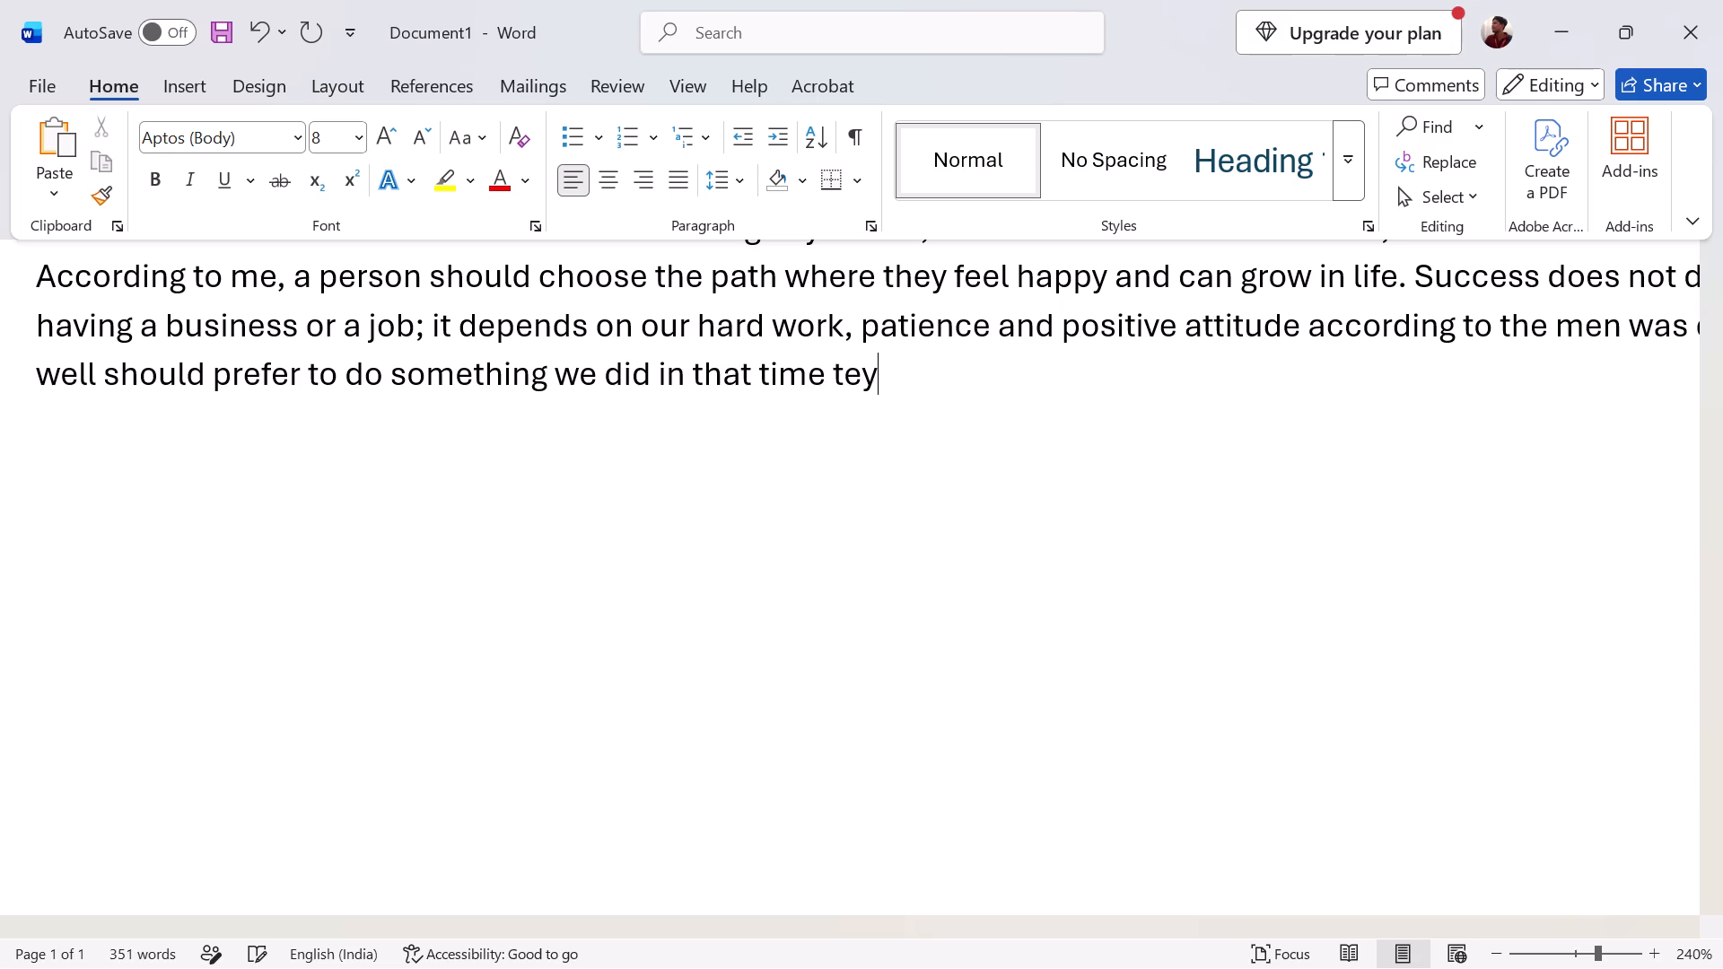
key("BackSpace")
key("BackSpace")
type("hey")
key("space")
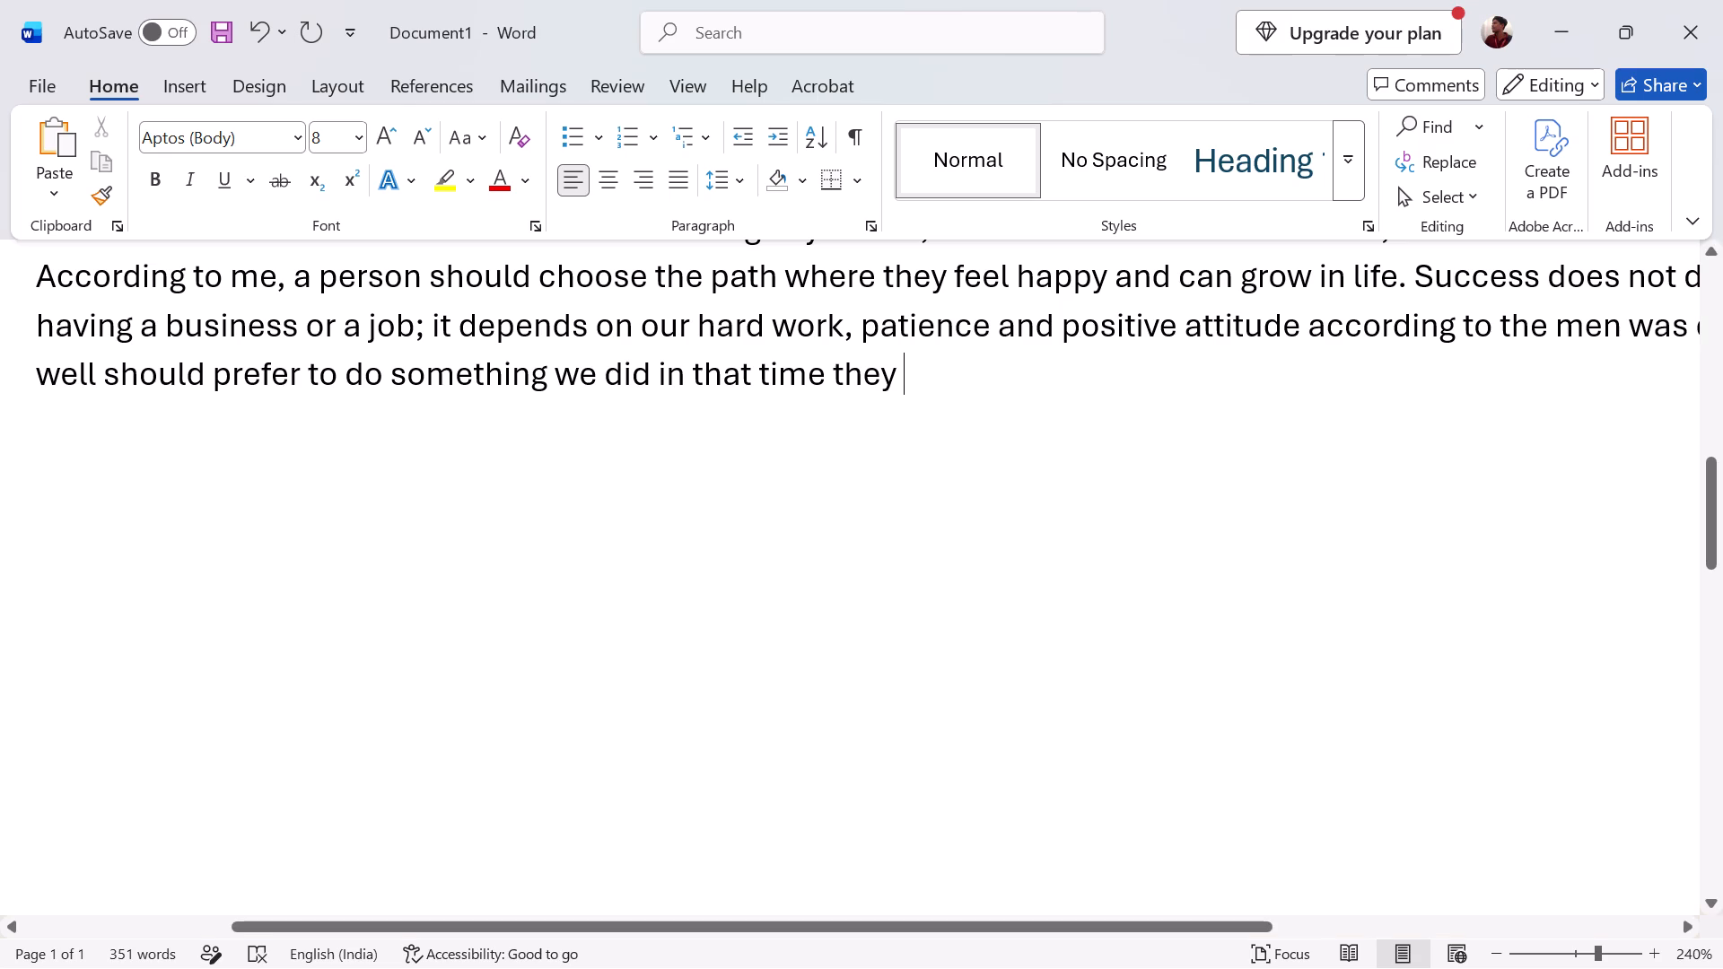
Delete the end of the Conclusion paragraph after "positive attitude", from "according to the men was" through "in that time they".
left_click_drag(924, 373, 198, 424)
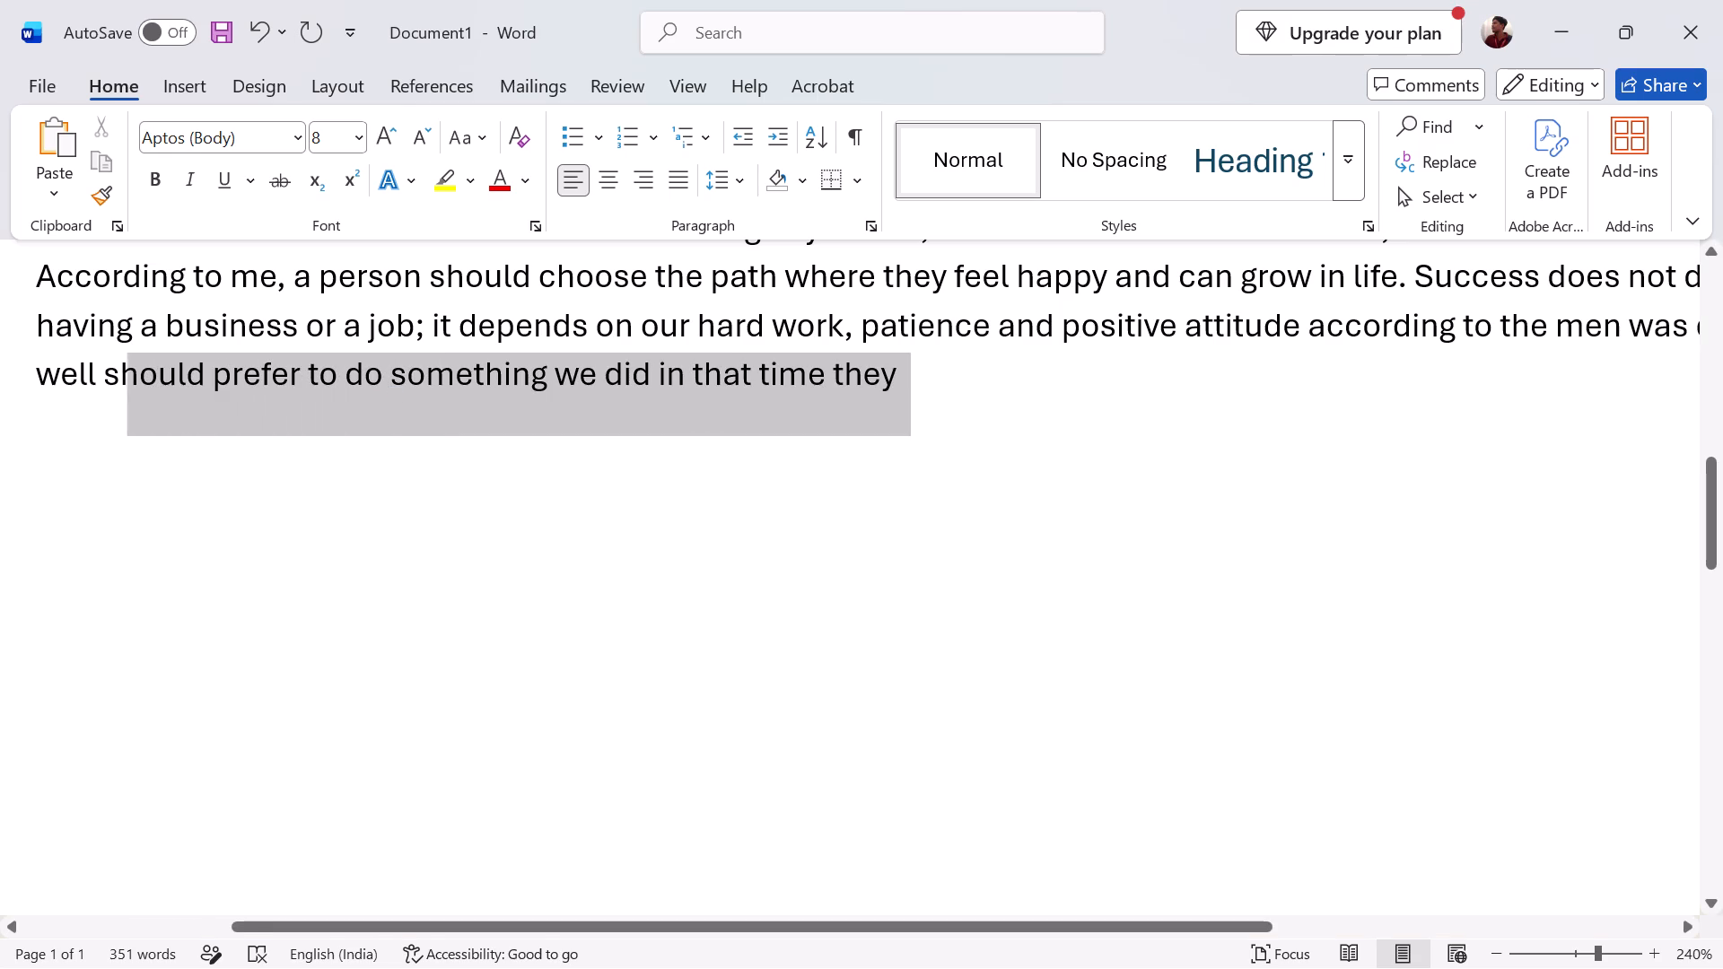
left_click_drag(198, 424, 393, 224)
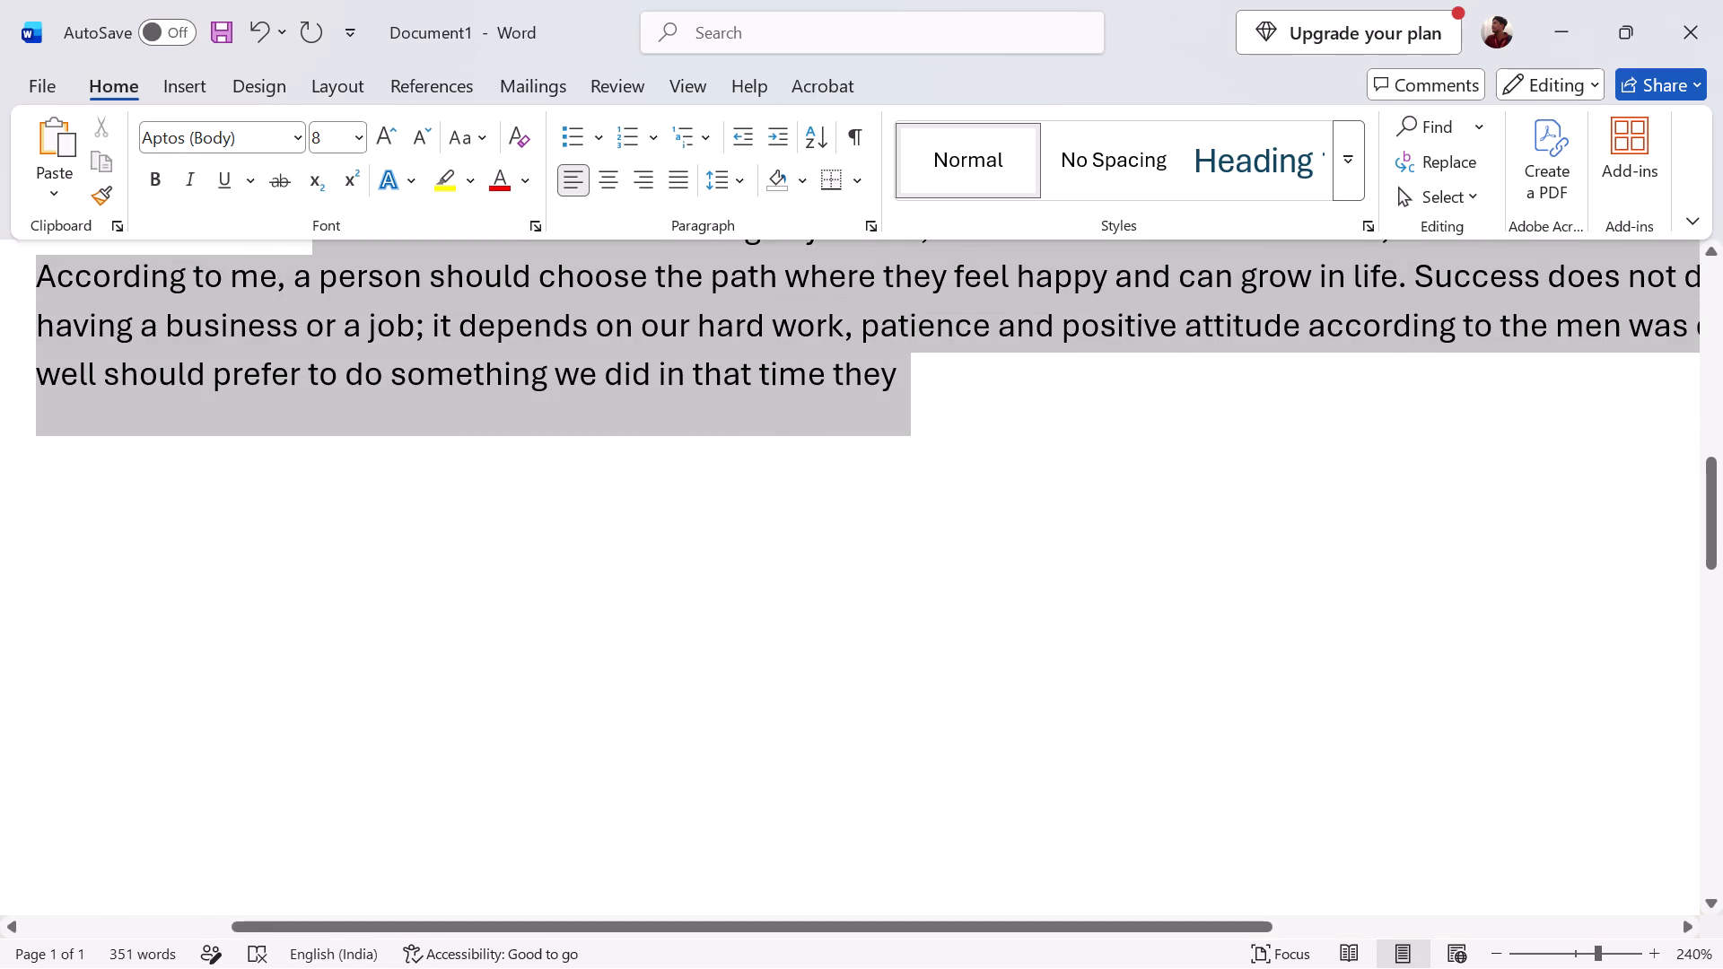
left_click_drag(393, 224, 1319, 495)
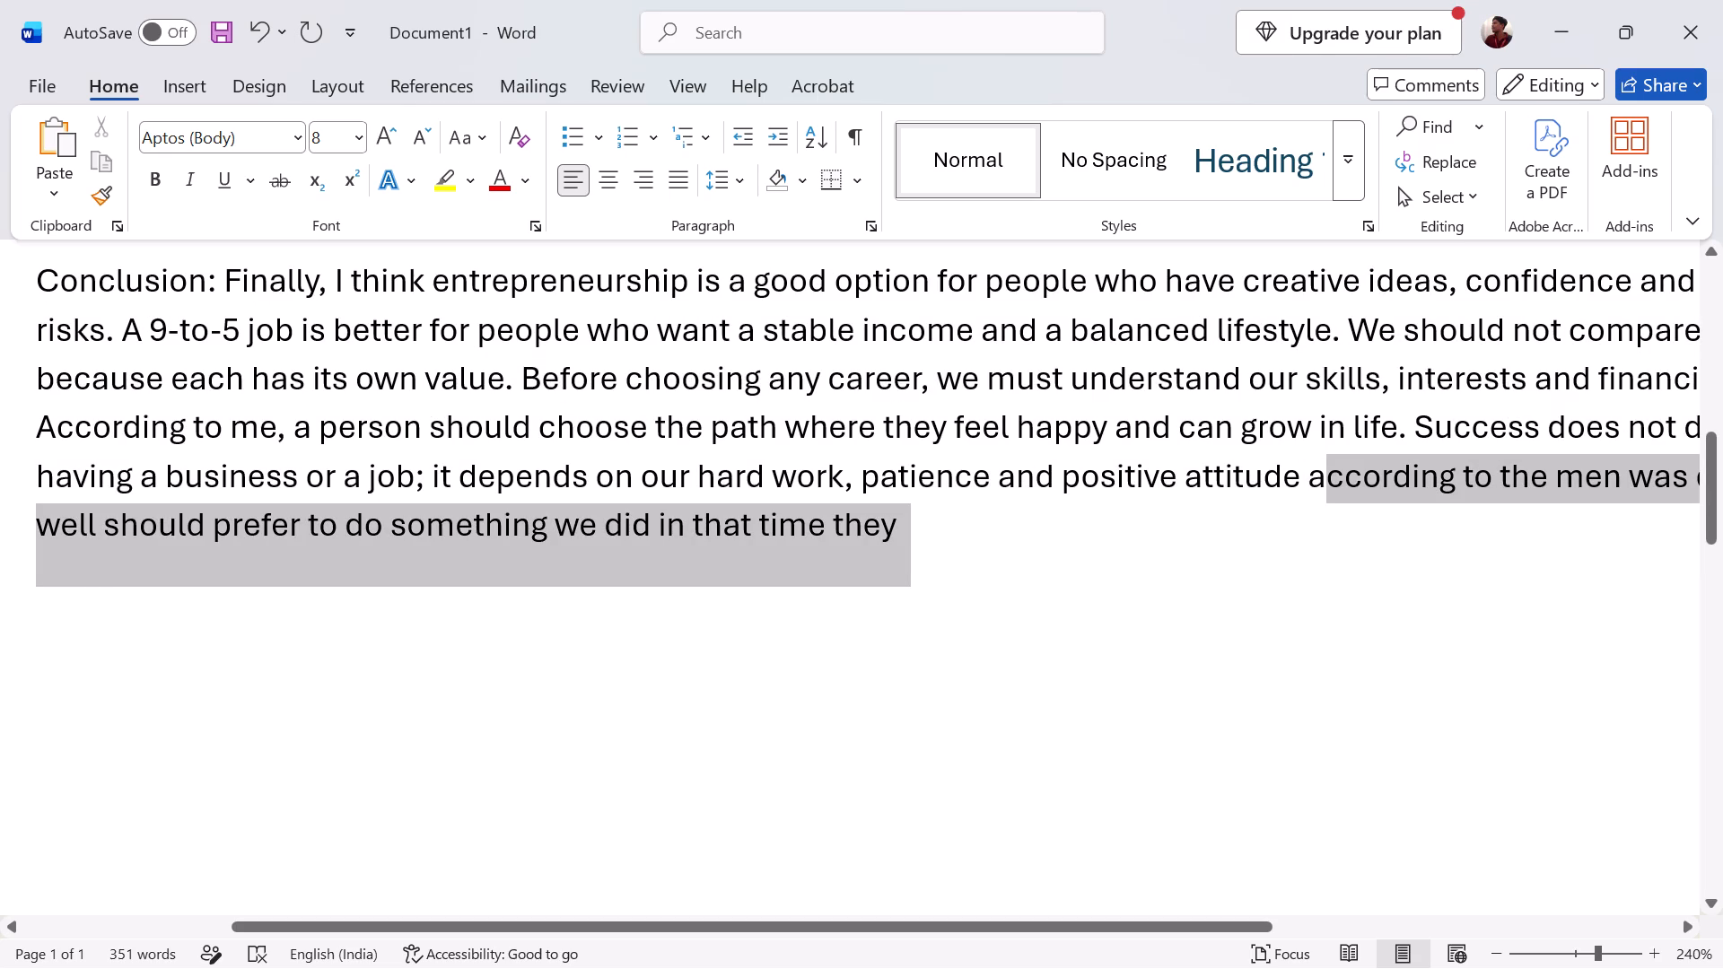
left_click_drag(1319, 495, 1313, 472)
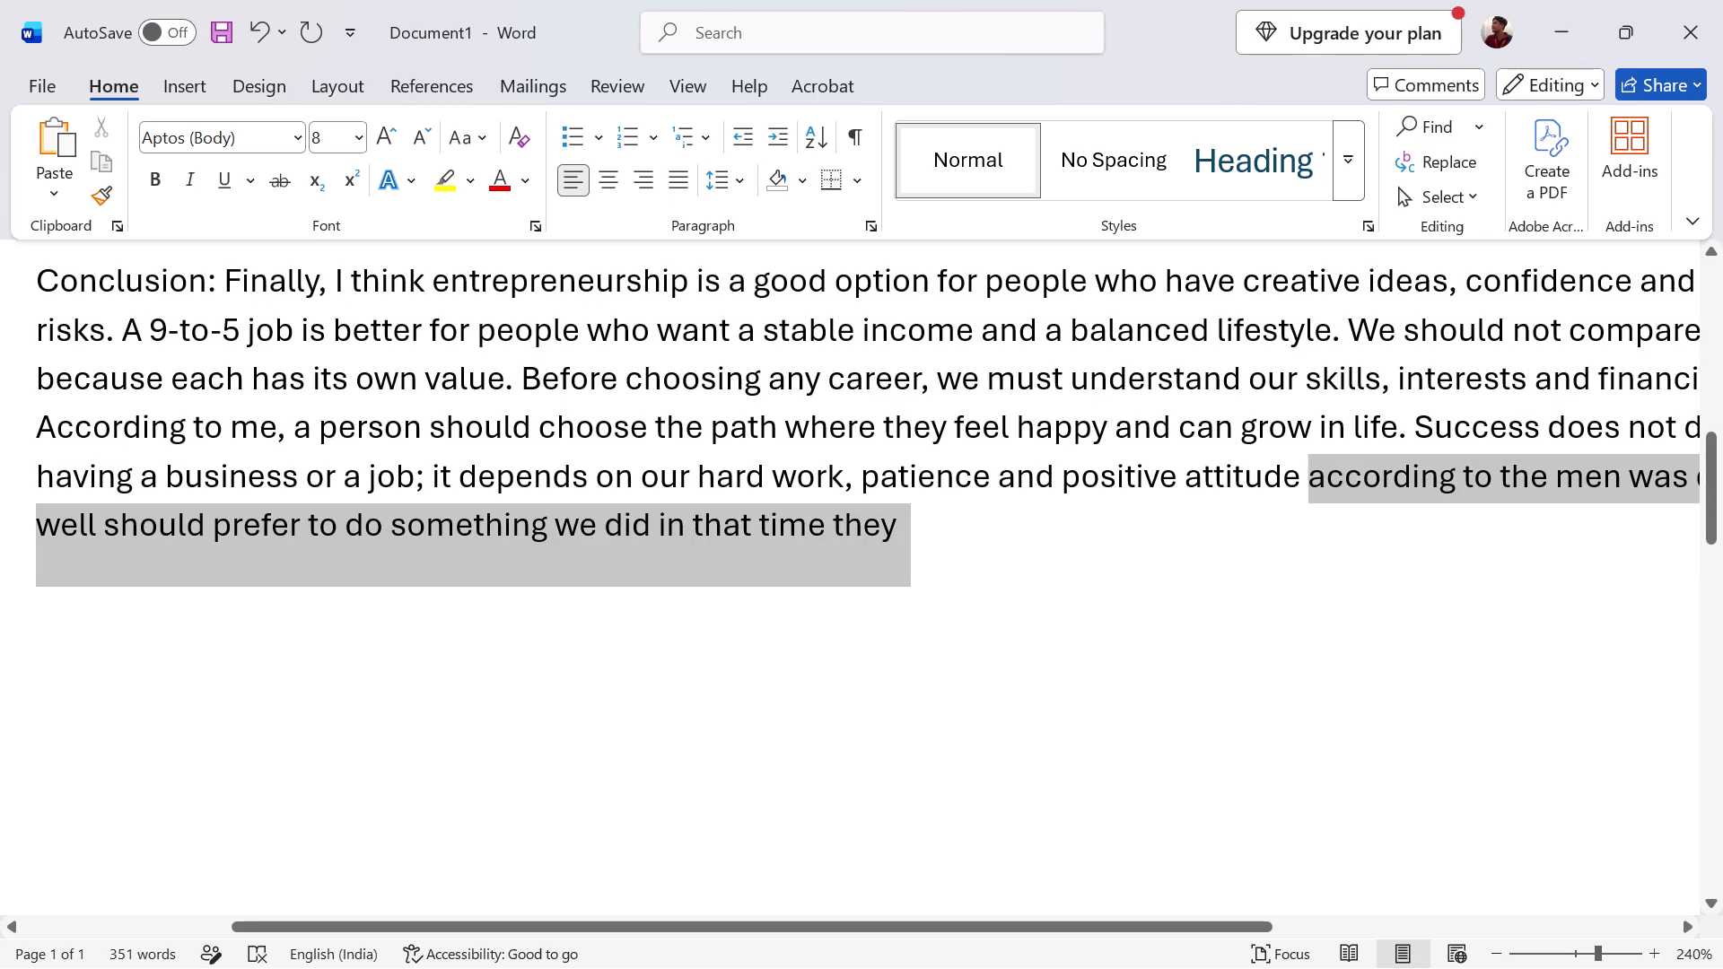
left_click_drag(1313, 472, 1310, 474)
left_click_drag(1310, 474, 1308, 474)
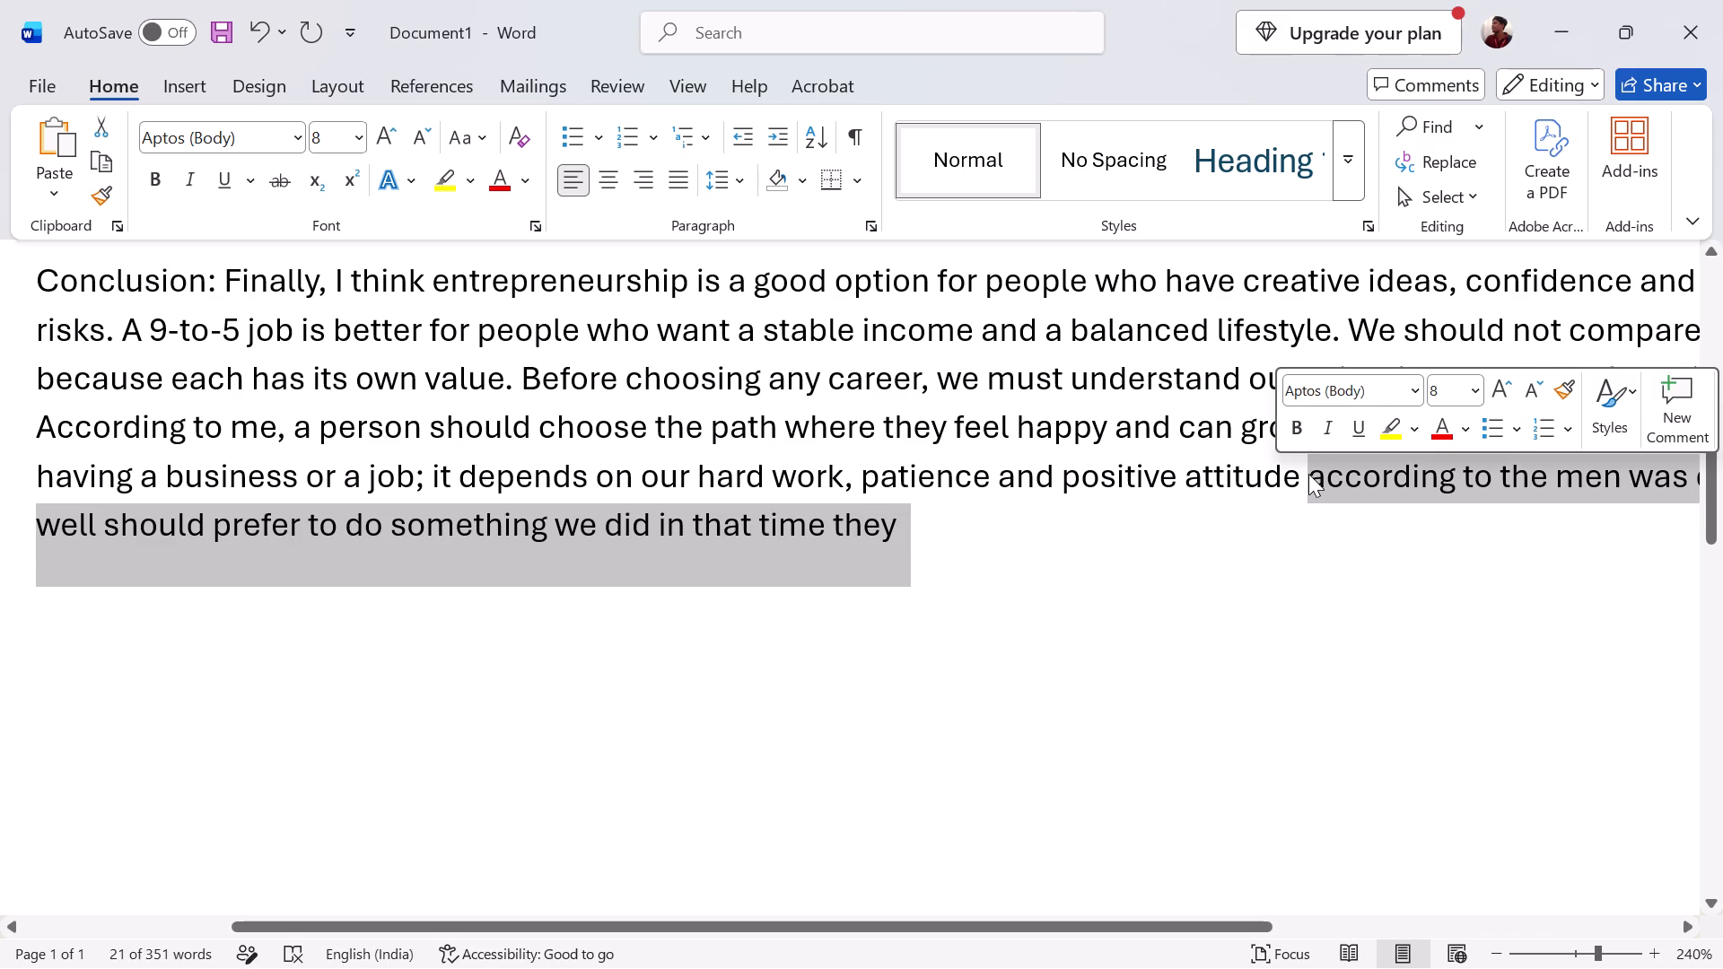
key("BackSpace")
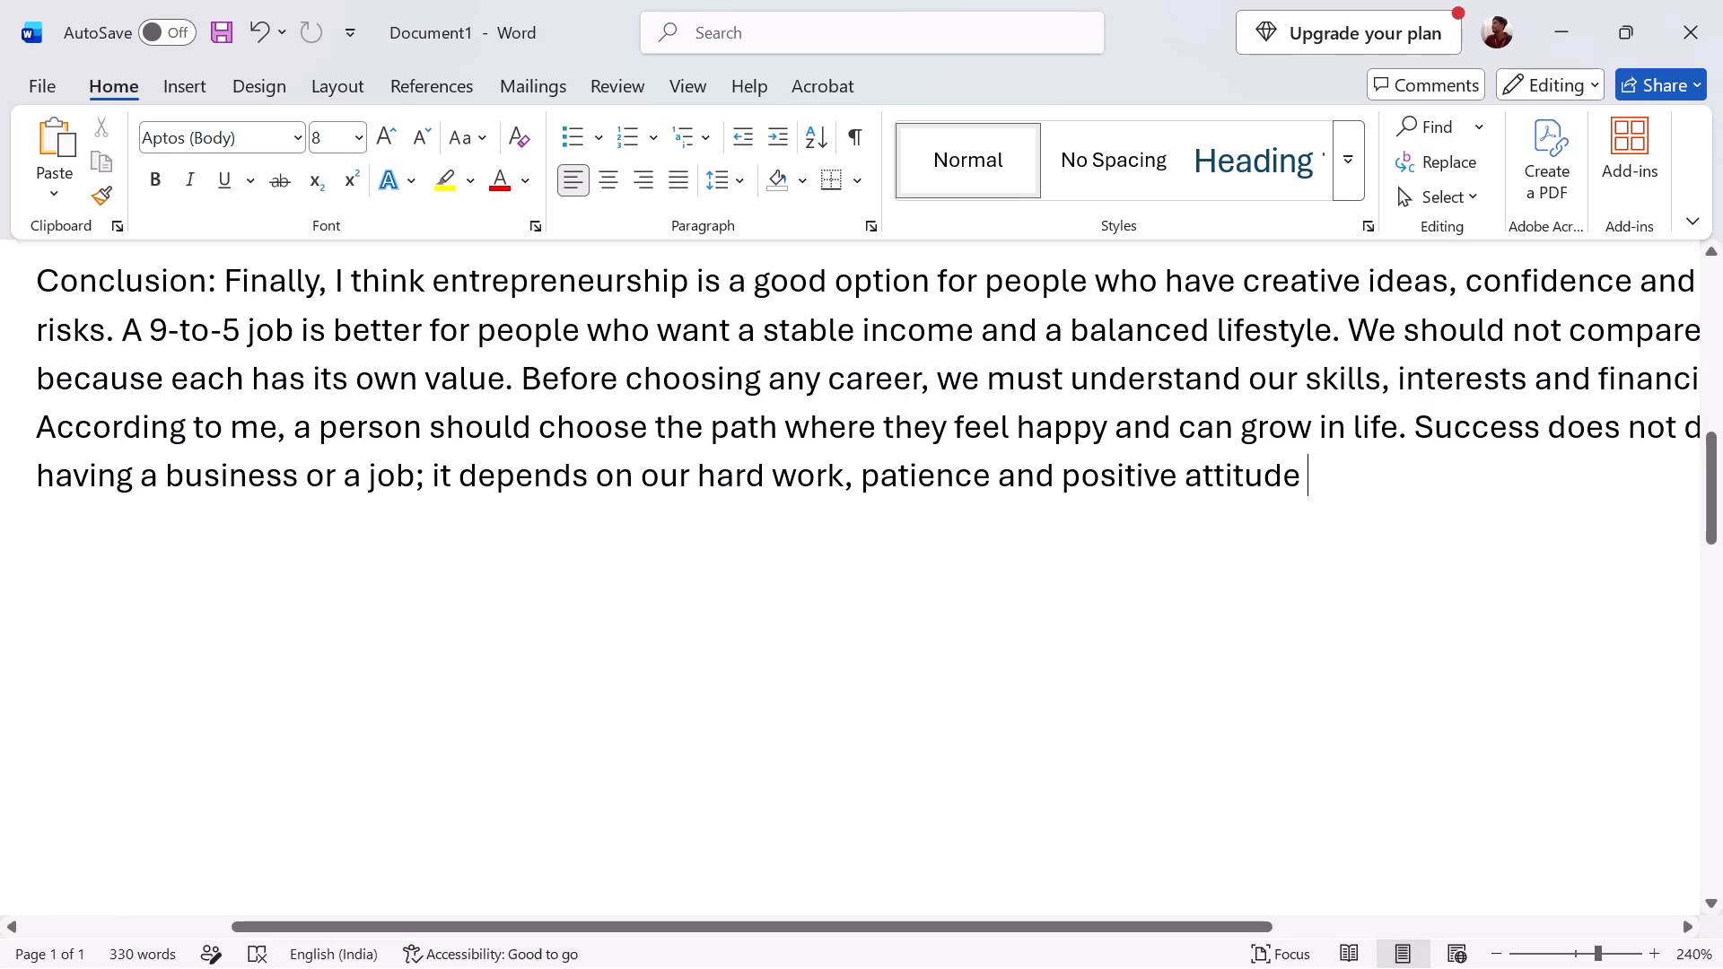
Review the Introduction, Main Matter and Conclusion paragraphs of the essay.
scroll(933, 350, "up", 2)
scroll(933, 350, "down", 1)
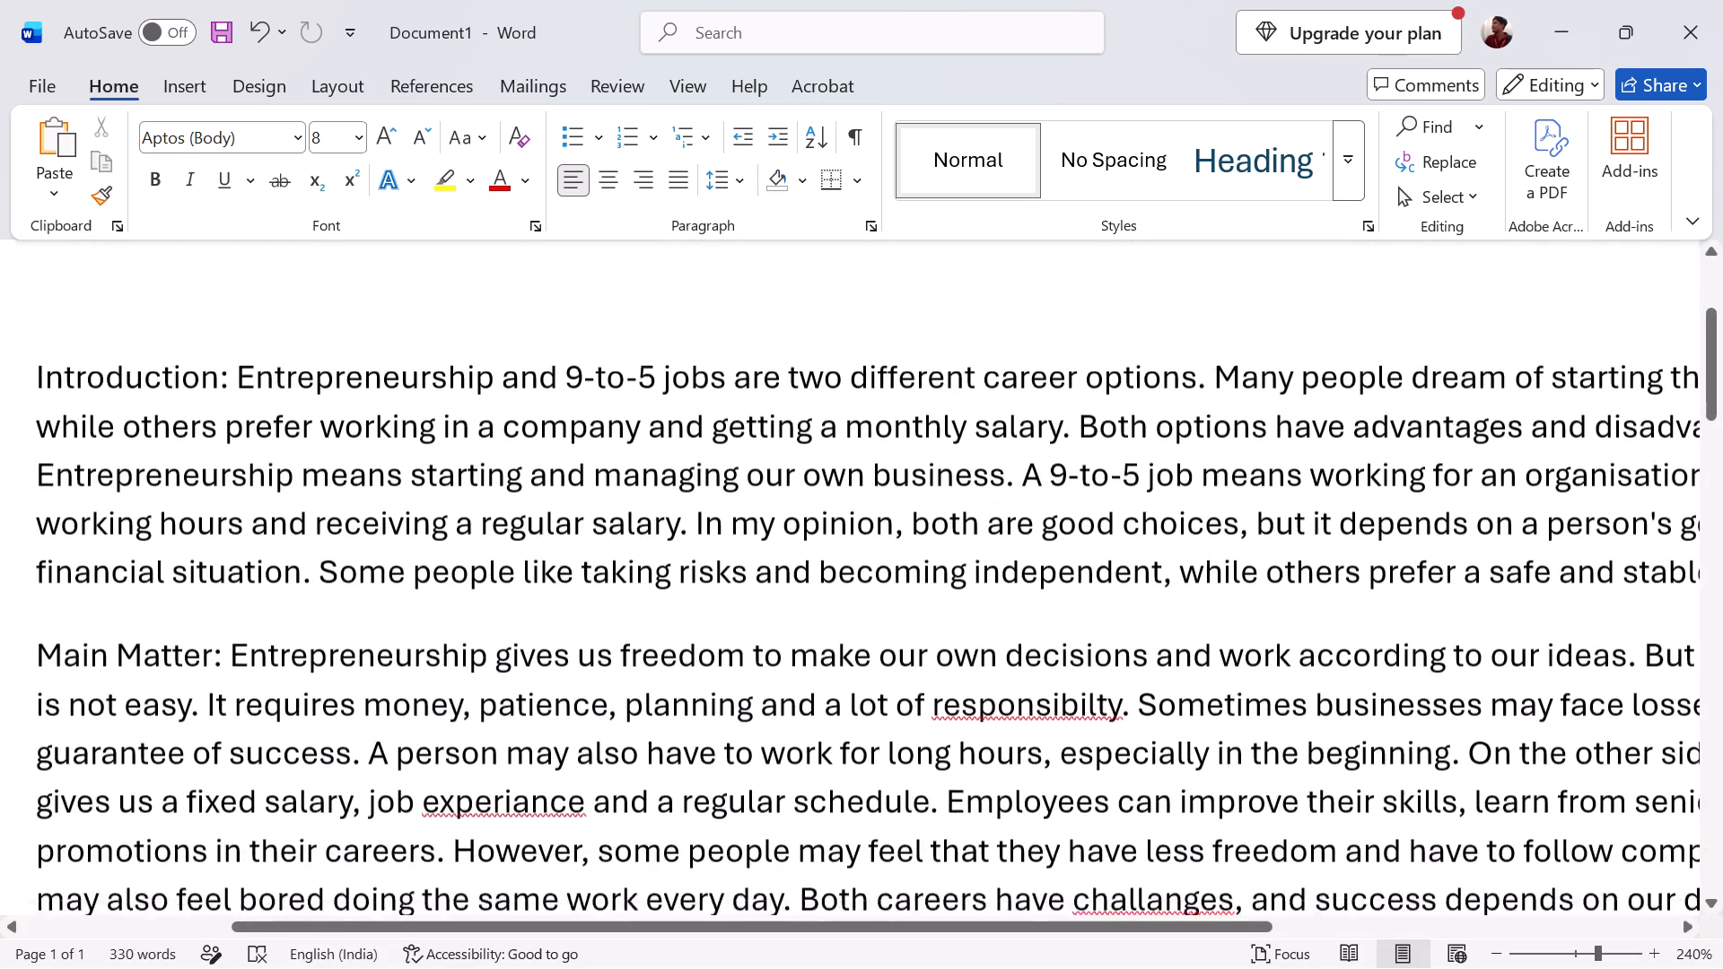
scroll(933, 350, "down", 1)
scroll(803, 367, "right", 1)
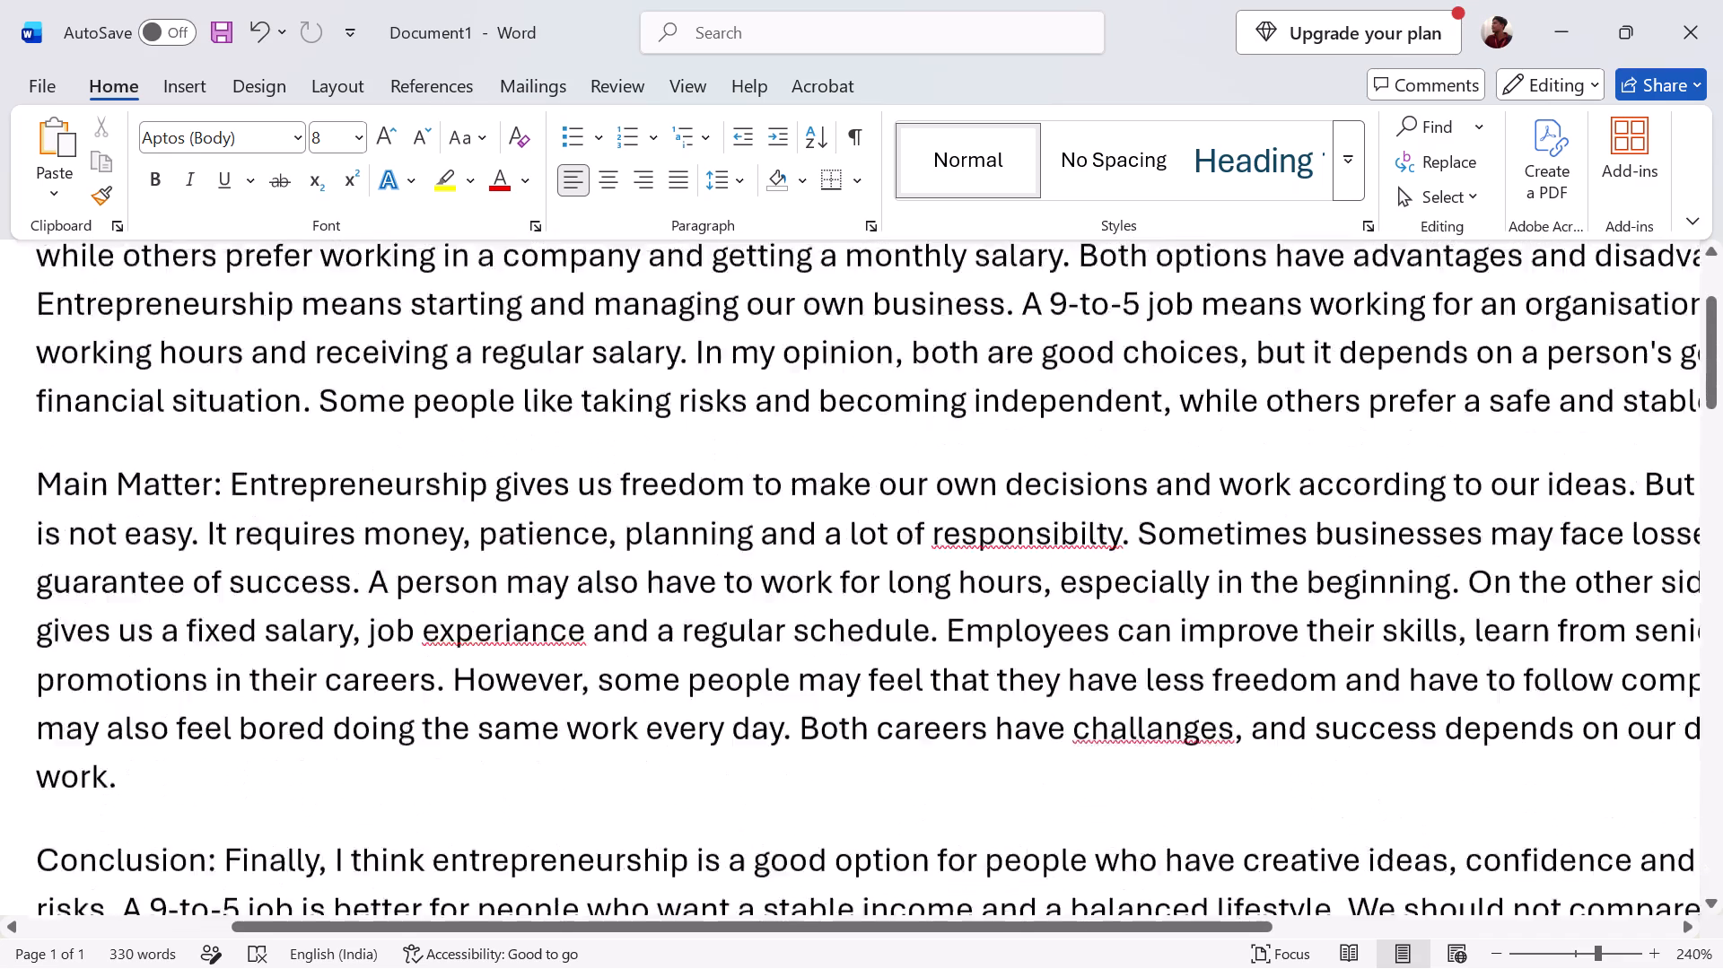
scroll(803, 367, "right", 1)
scroll(803, 367, "down", 1)
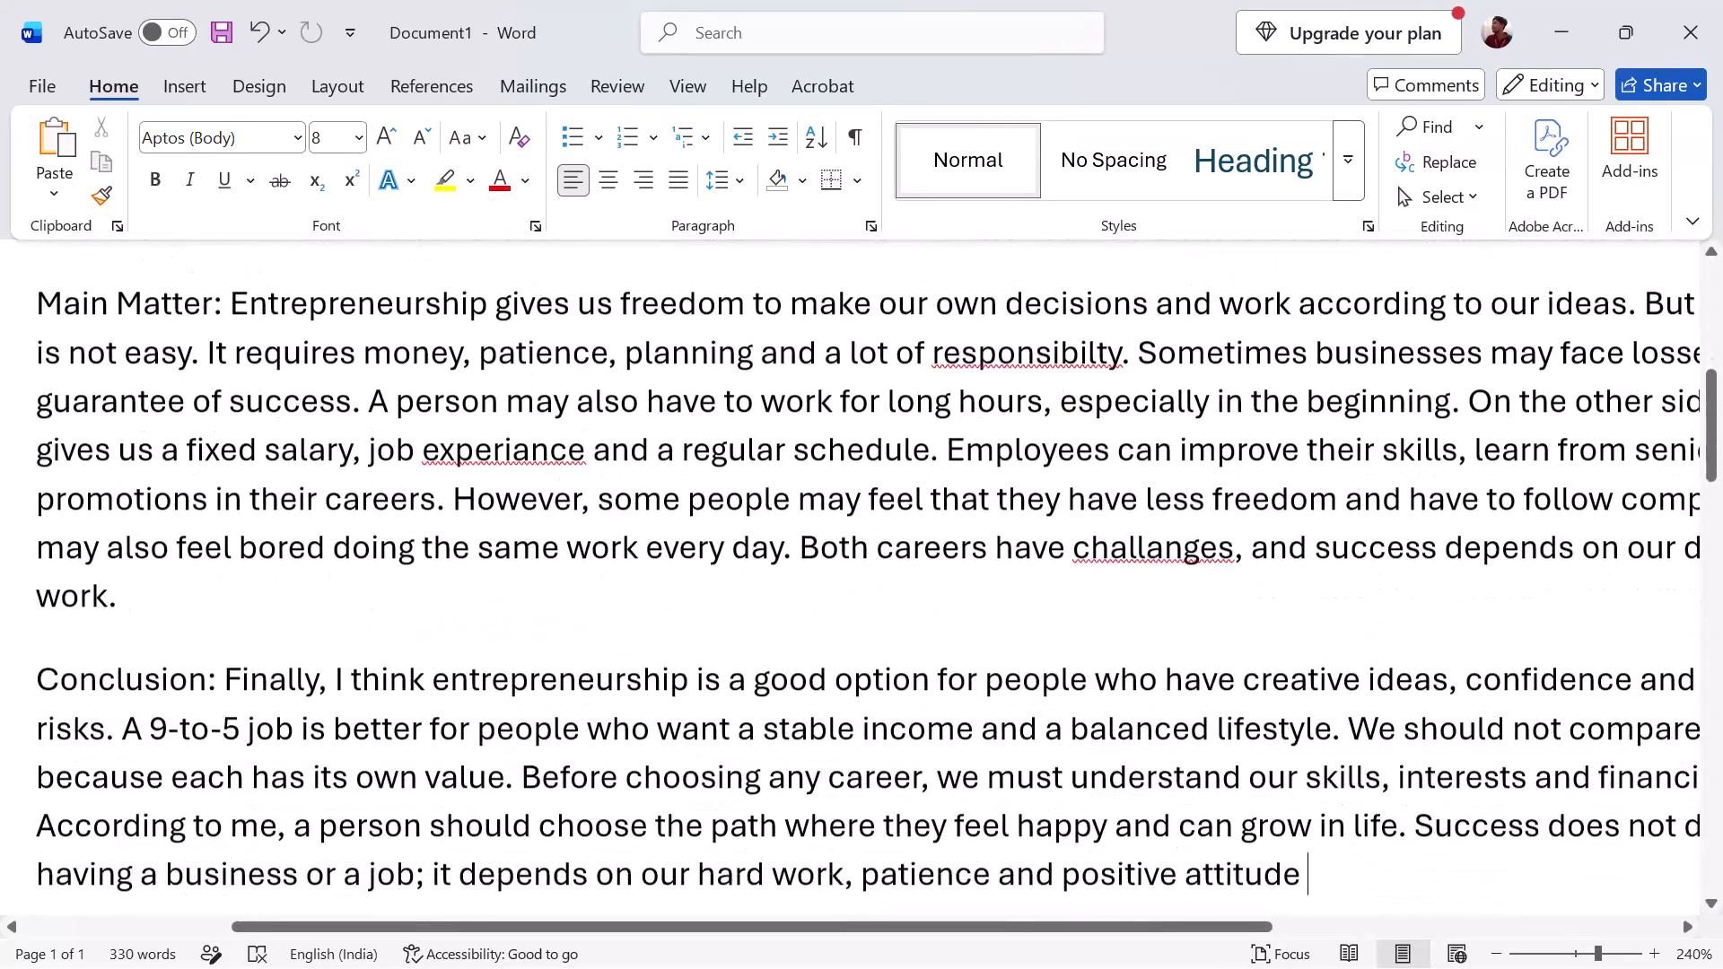
scroll(803, 367, "down", 1)
scroll(803, 367, "up", 2)
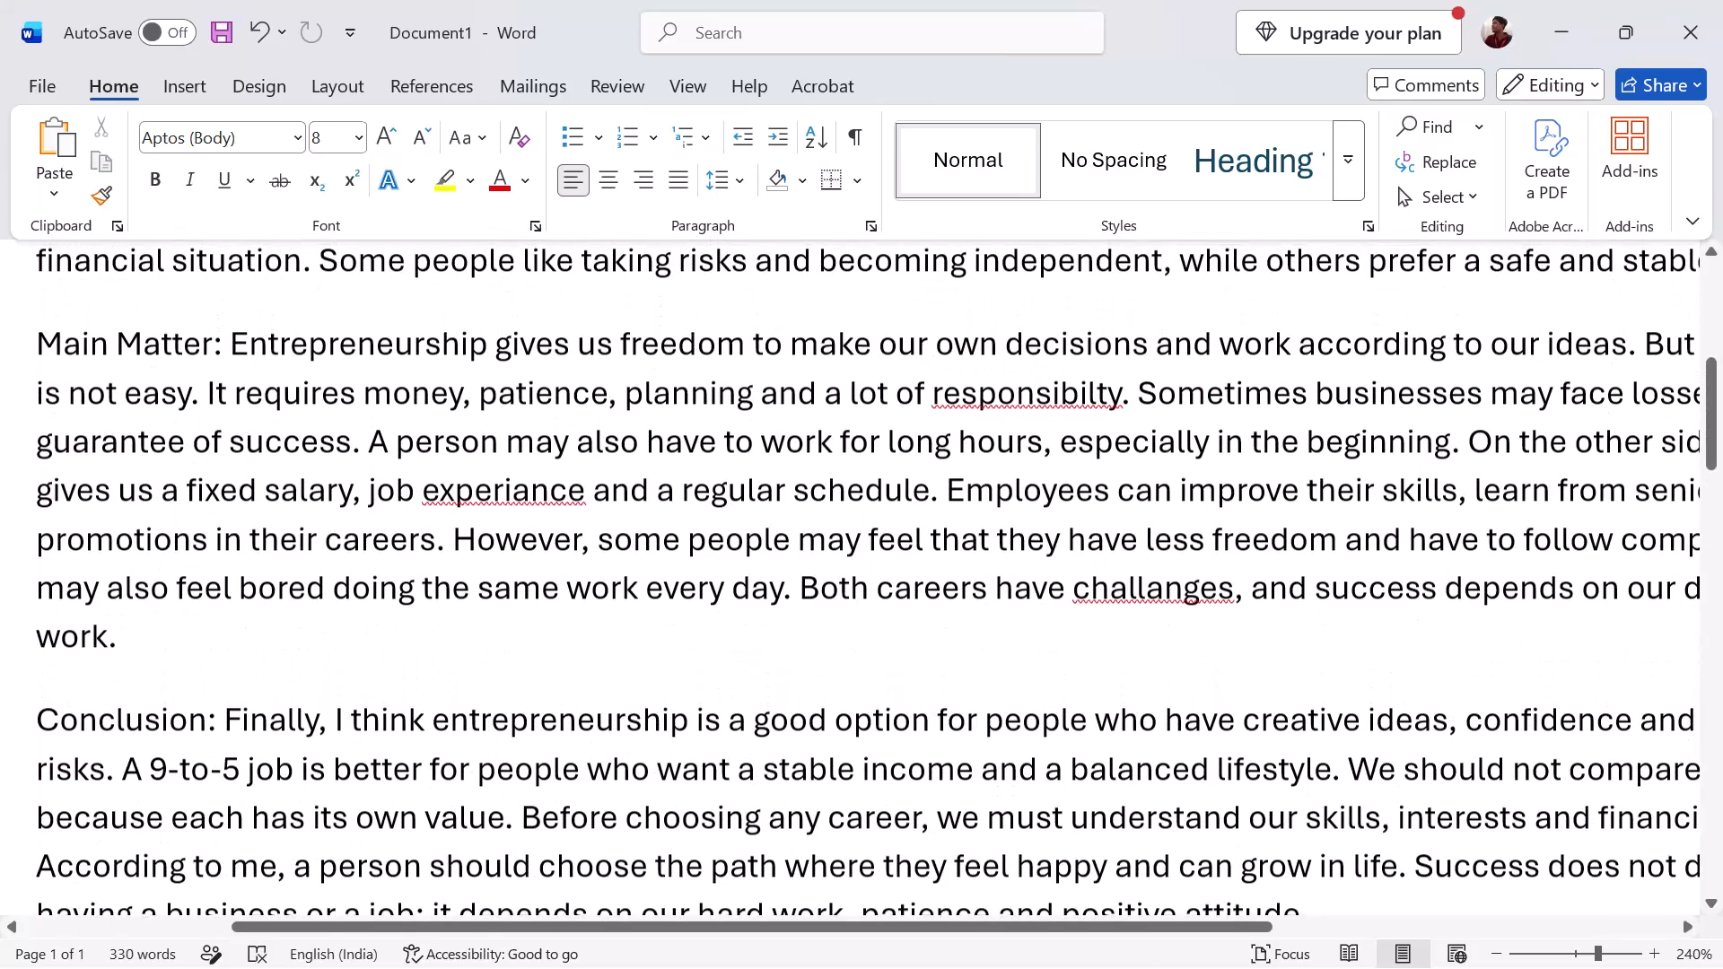
scroll(803, 367, "up", 1)
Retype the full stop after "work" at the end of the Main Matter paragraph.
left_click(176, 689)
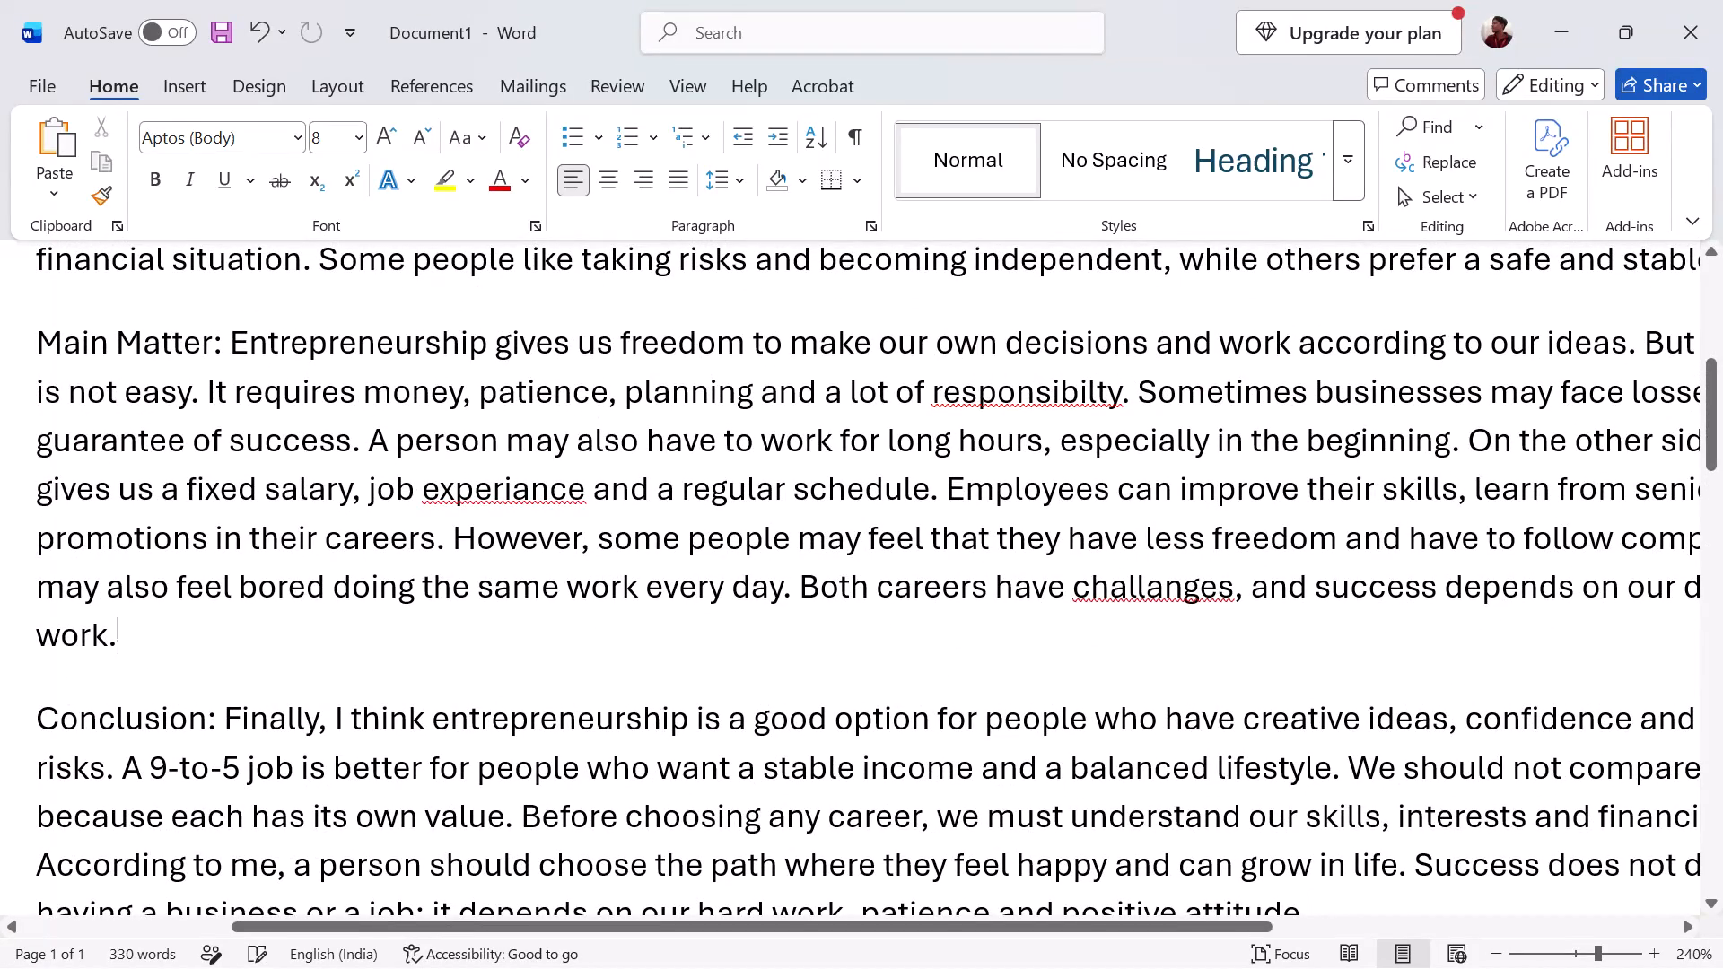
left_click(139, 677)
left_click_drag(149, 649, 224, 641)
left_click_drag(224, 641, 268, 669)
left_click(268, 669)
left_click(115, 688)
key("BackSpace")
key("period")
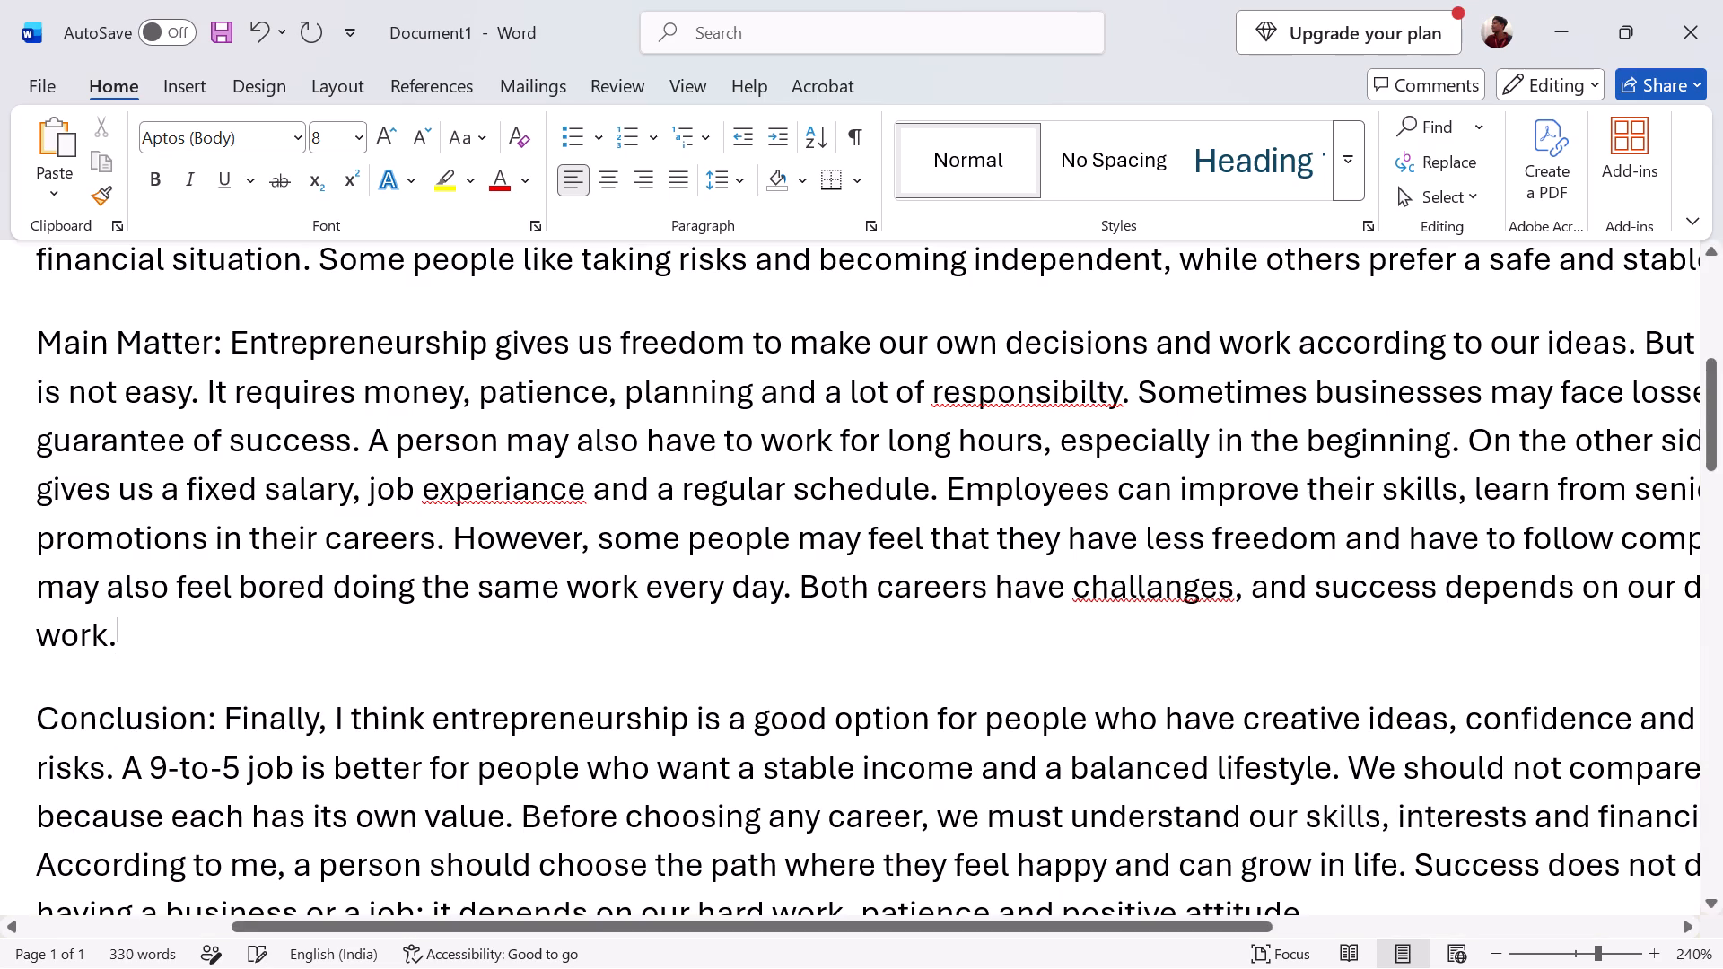
Highlight the Introduction's last sentence, from "Some people like taking risks" through "stable life", and clear the selection.
scroll(215, 634, "up", 1)
scroll(215, 634, "down", 2)
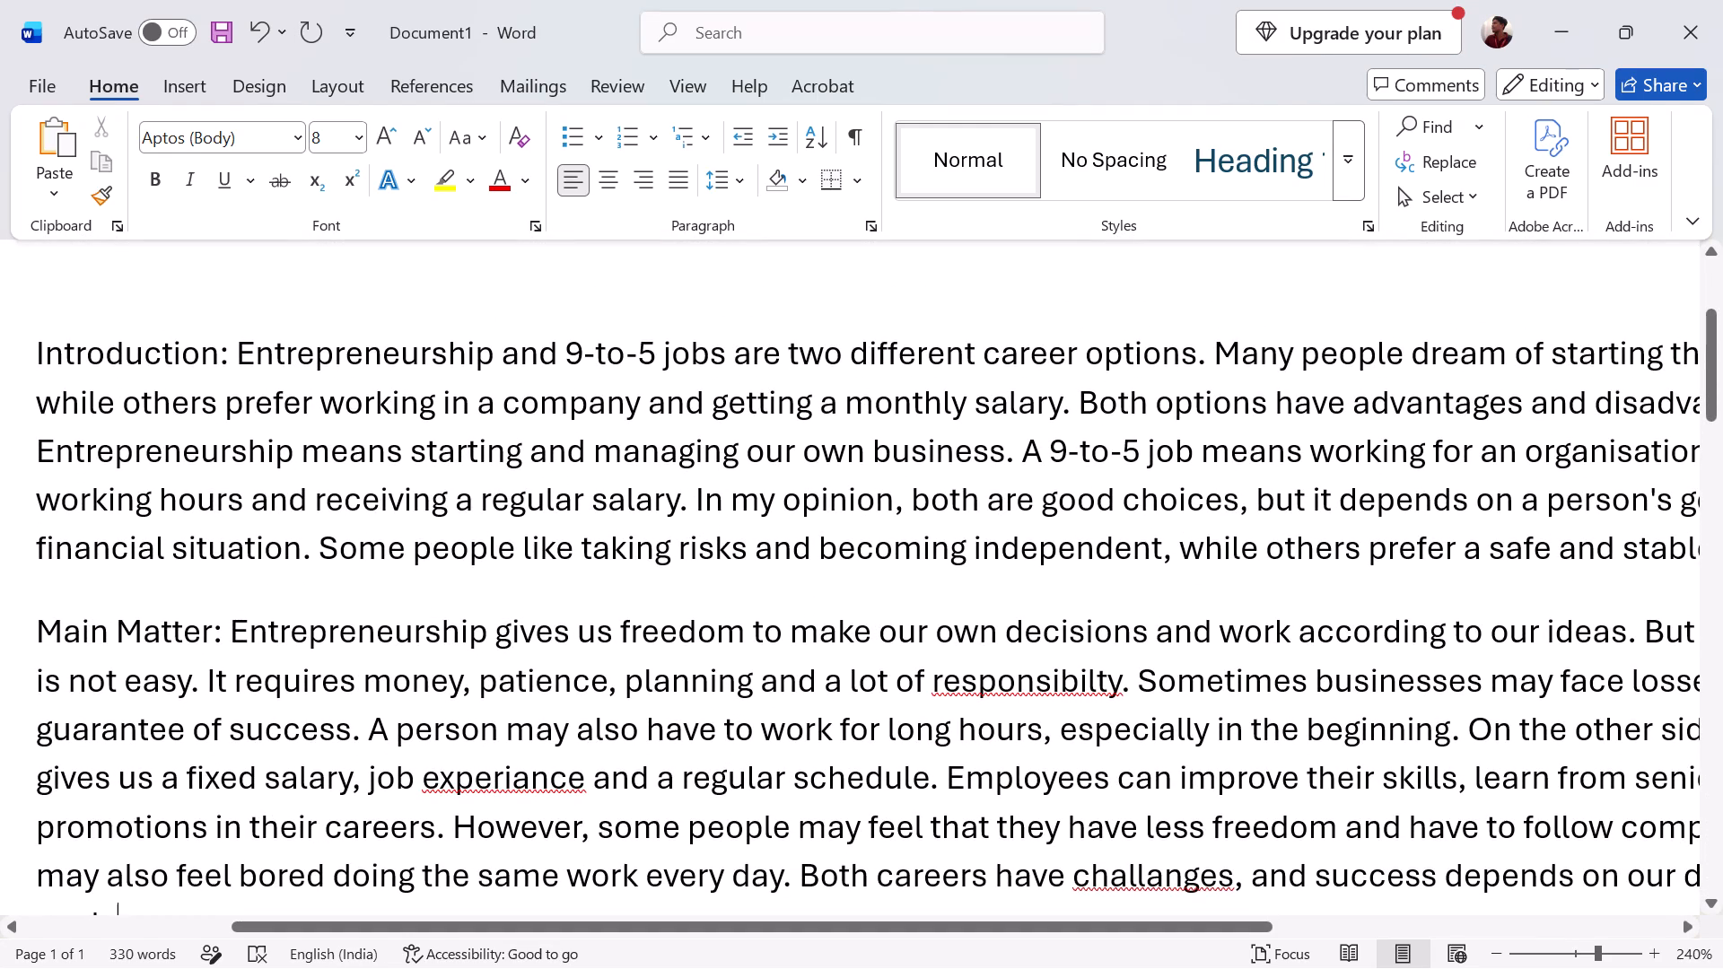
left_click_drag(321, 546, 1316, 564)
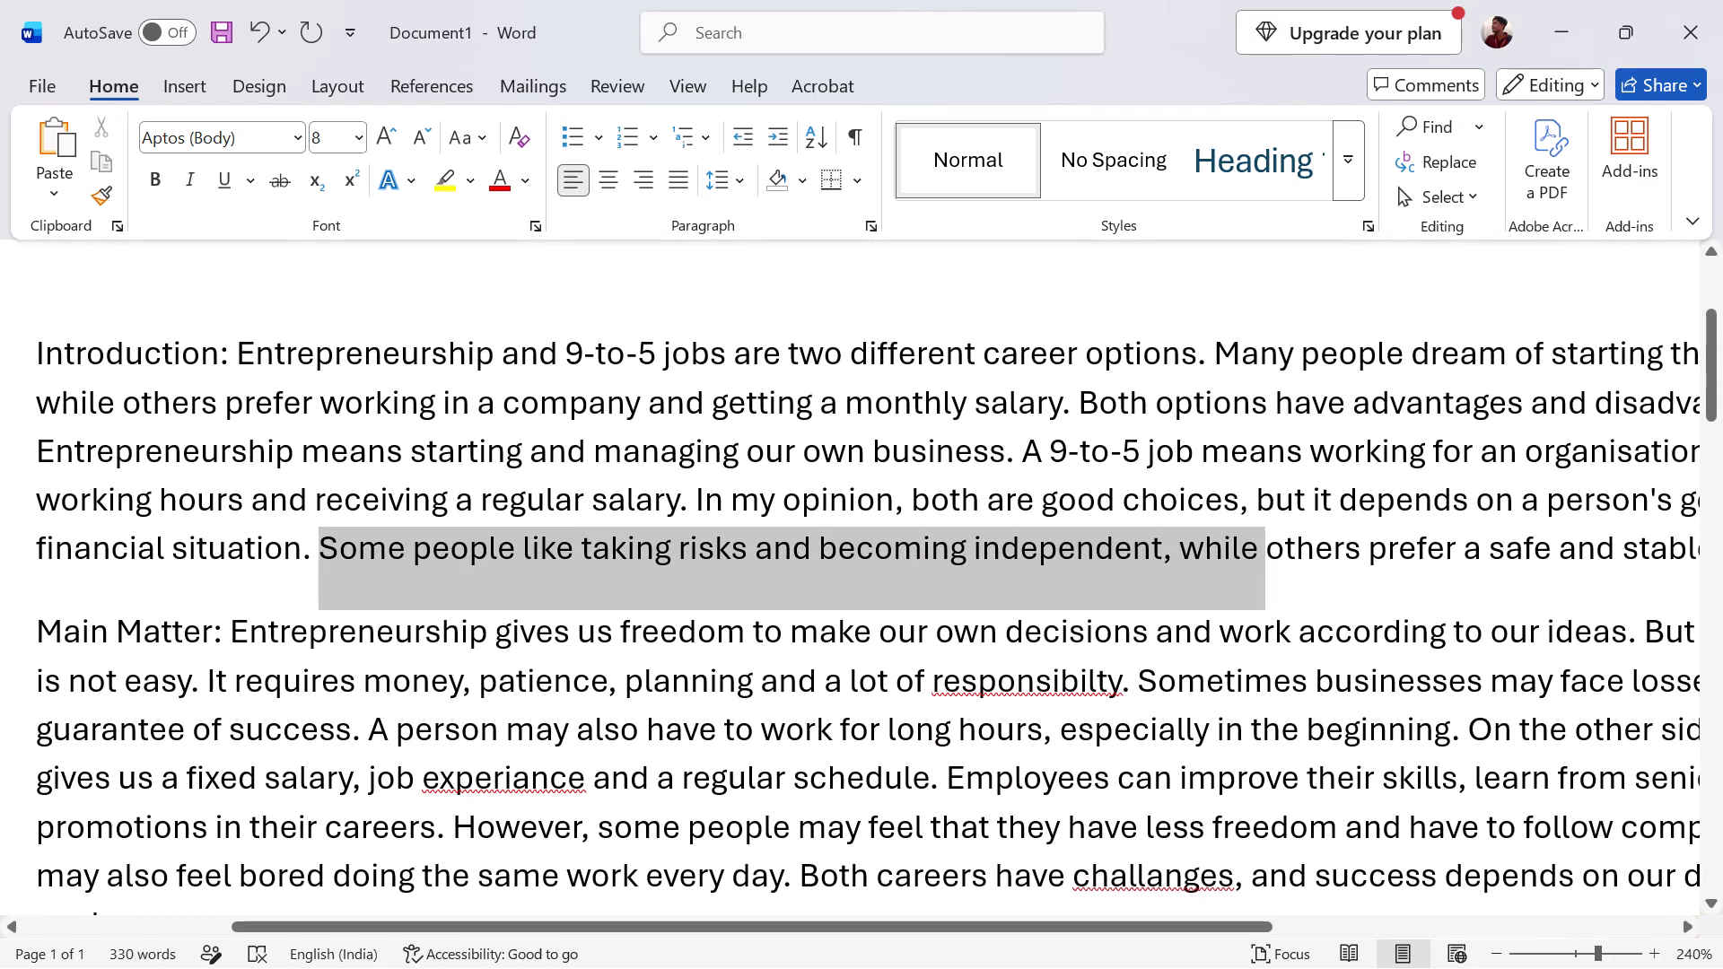
left_click_drag(1316, 564, 1722, 561)
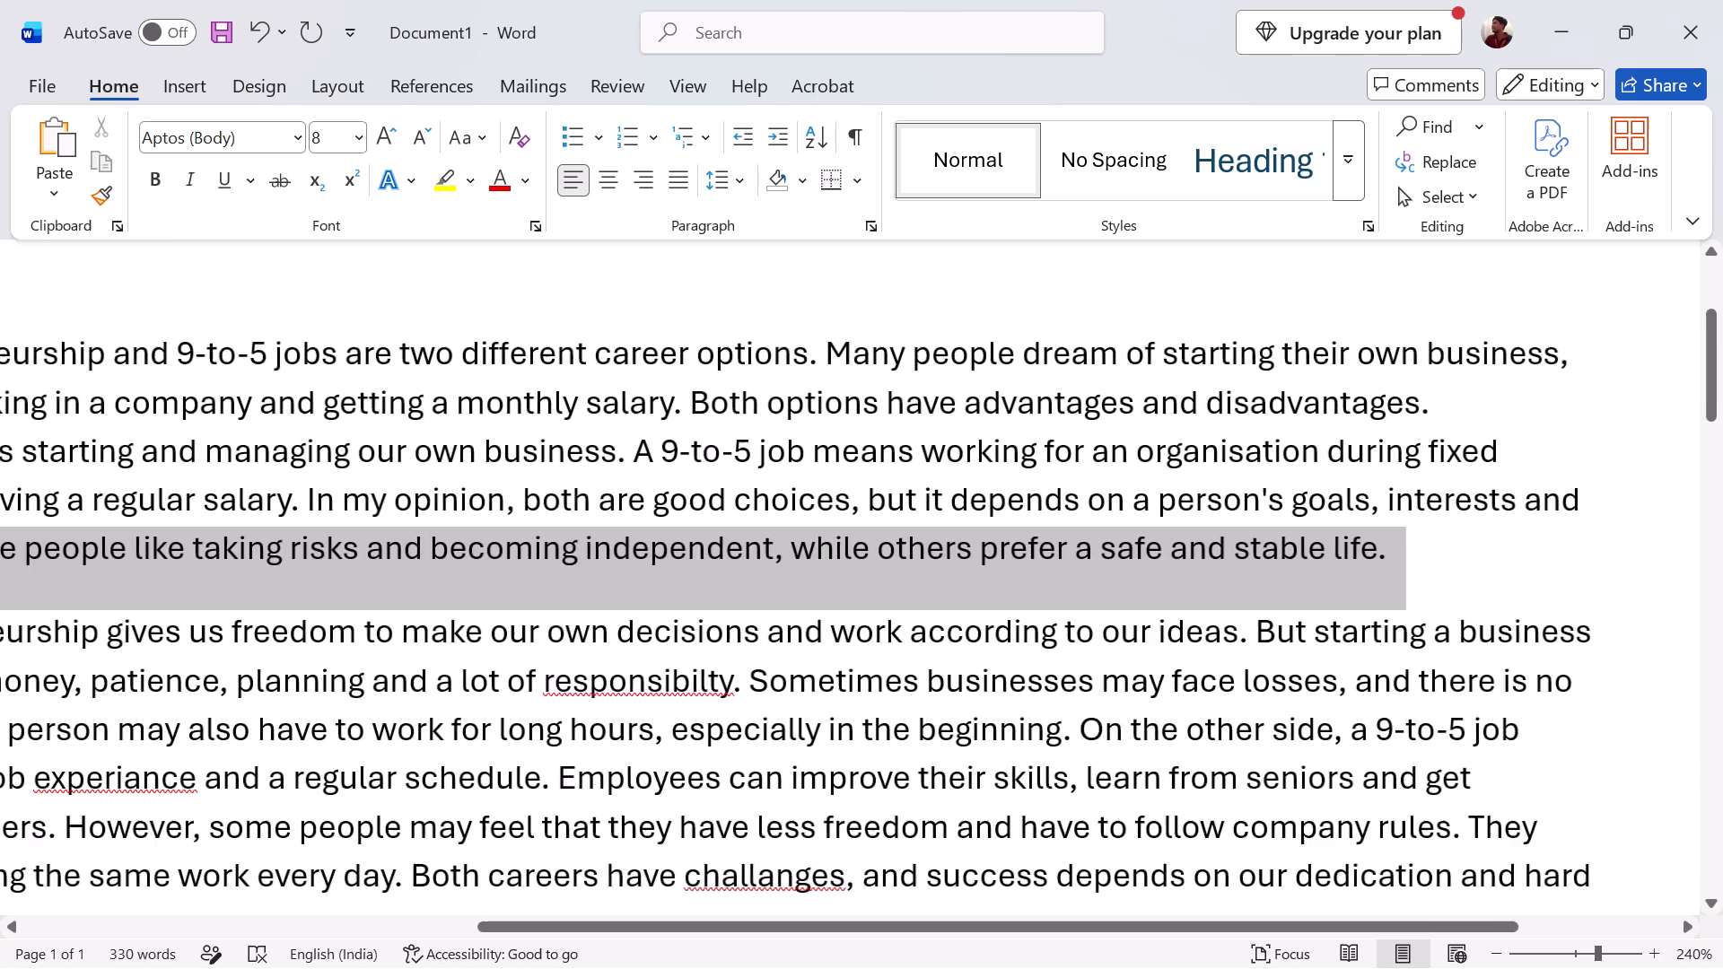
left_click_drag(1722, 561, 1357, 561)
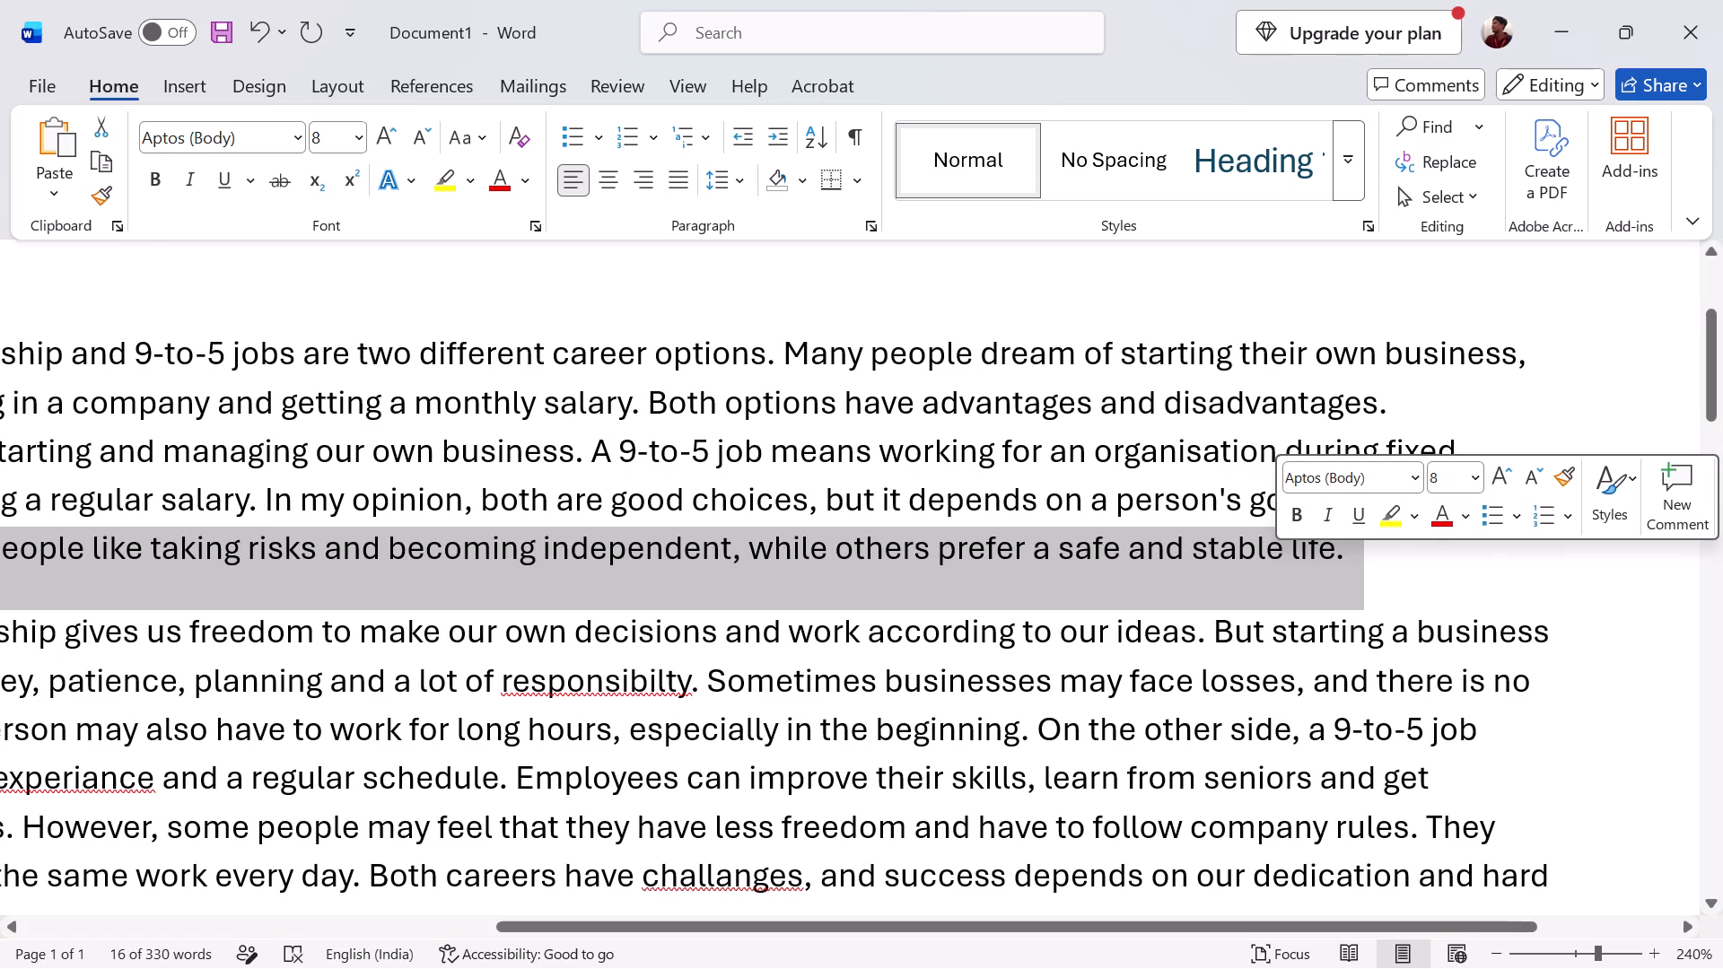
left_click(1427, 556)
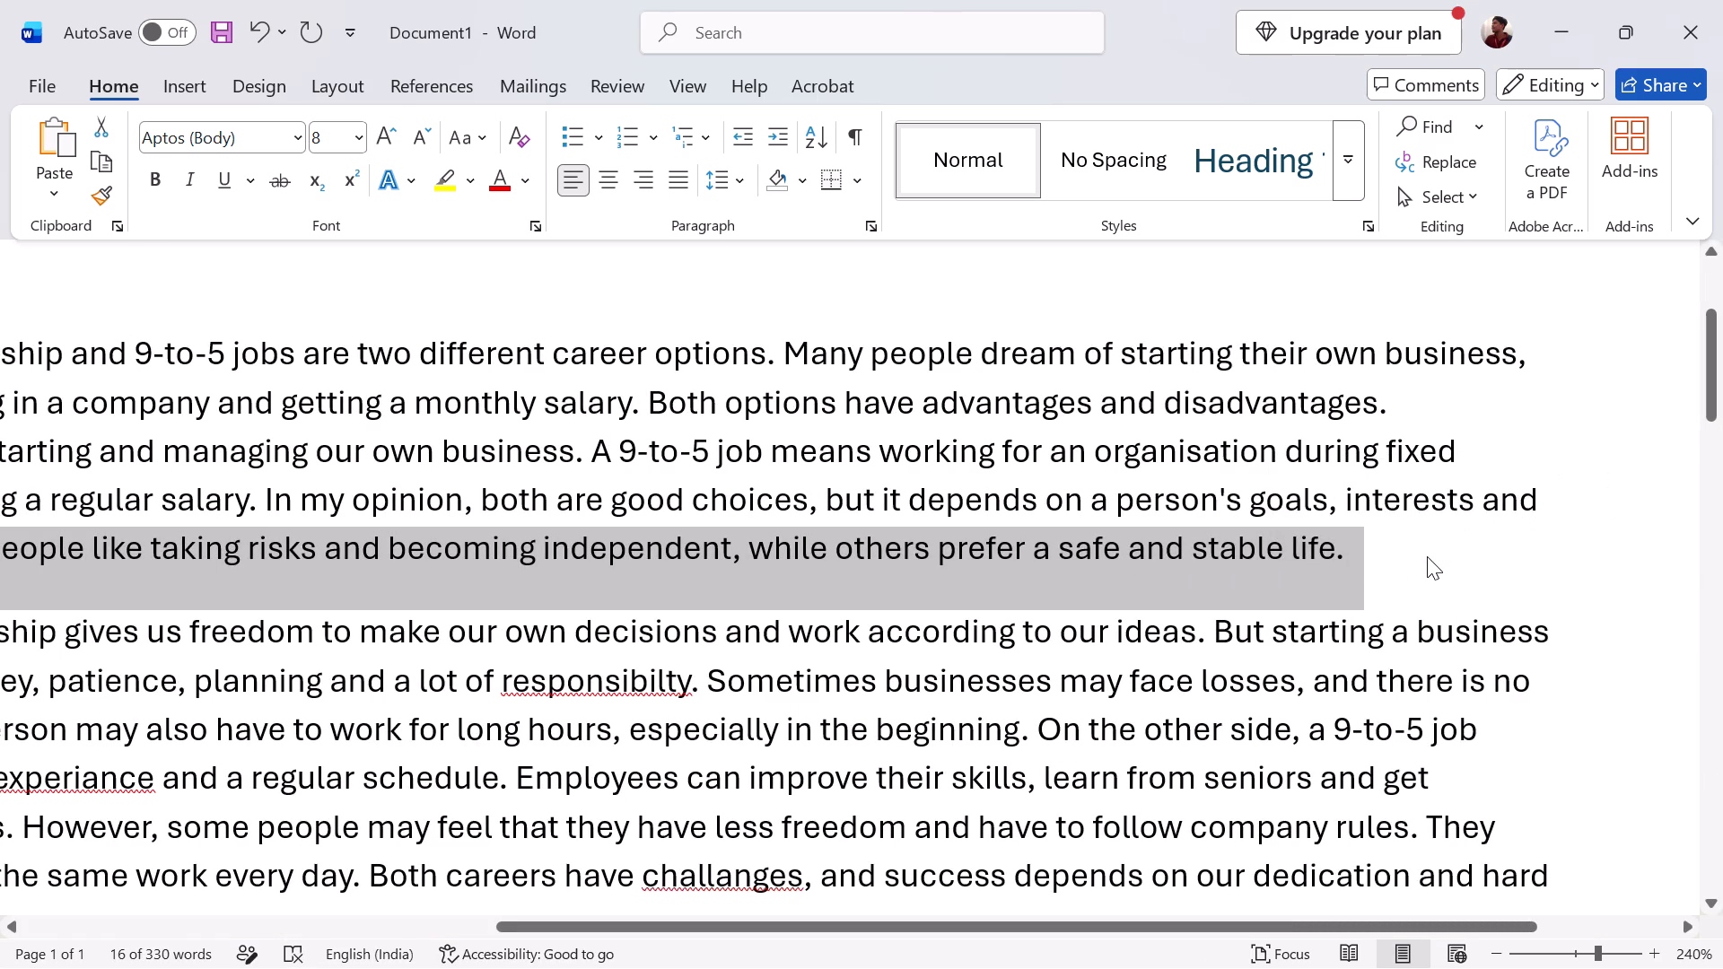
Examine the essay's paragraphs, especially the end of the Conclusion, both close up and at whole-page size.
scroll(1234, 546, "down", 1)
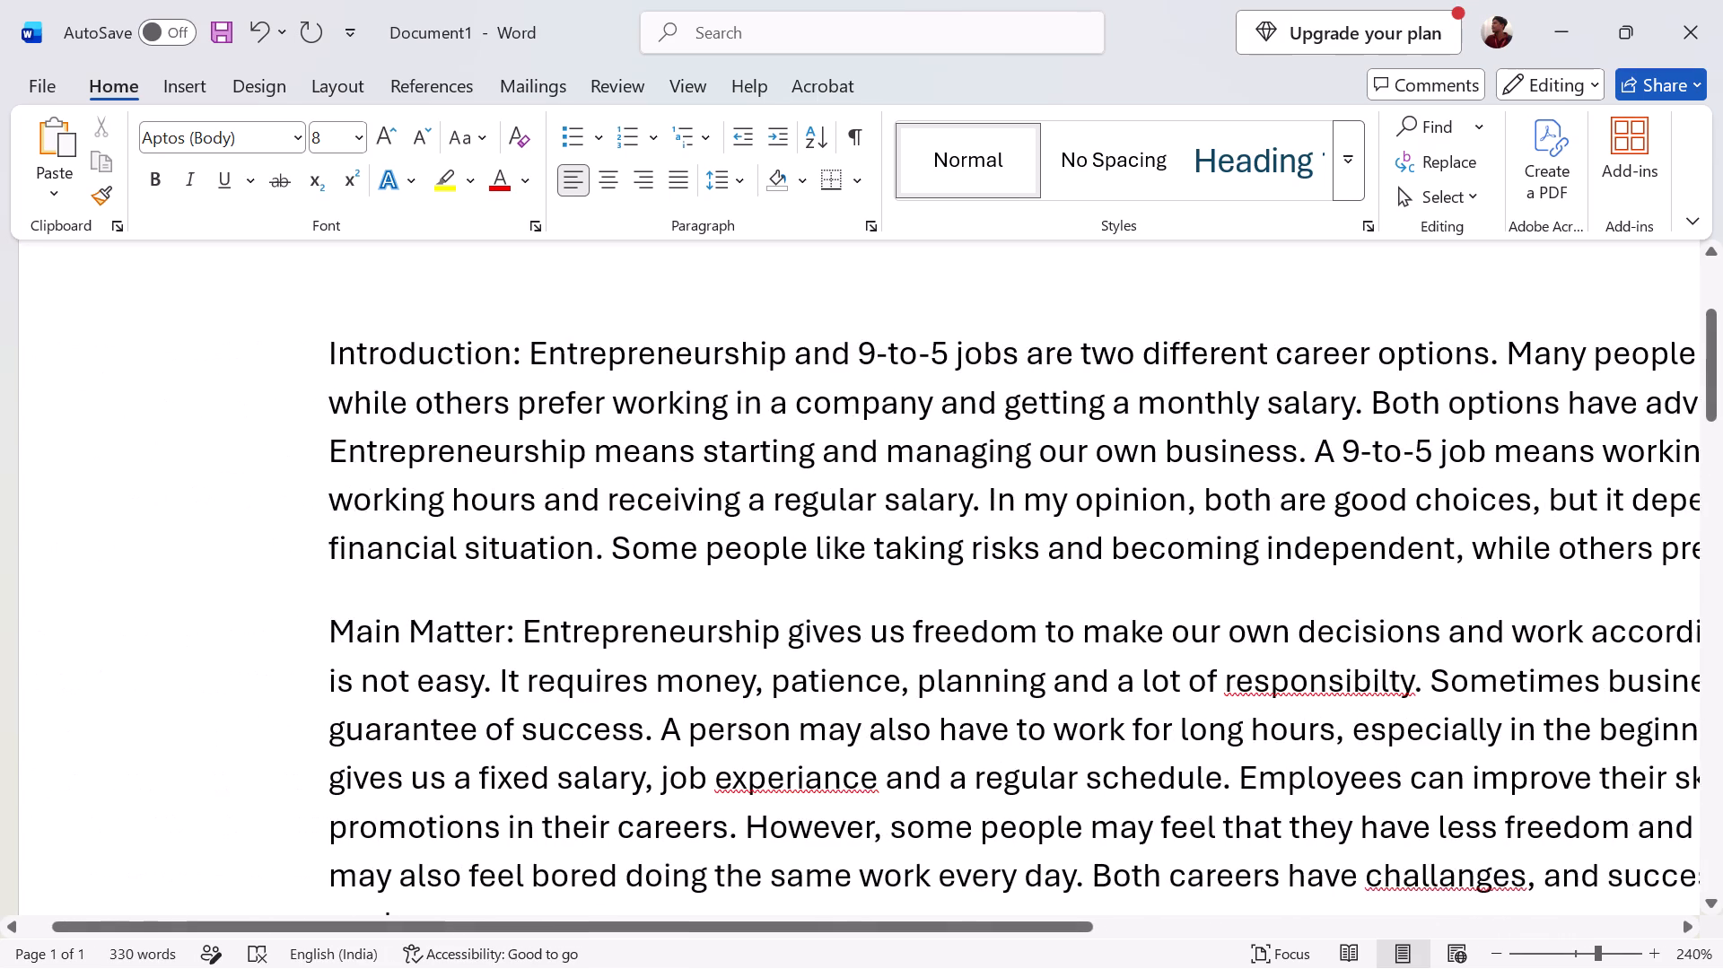
scroll(1234, 546, "down", 3)
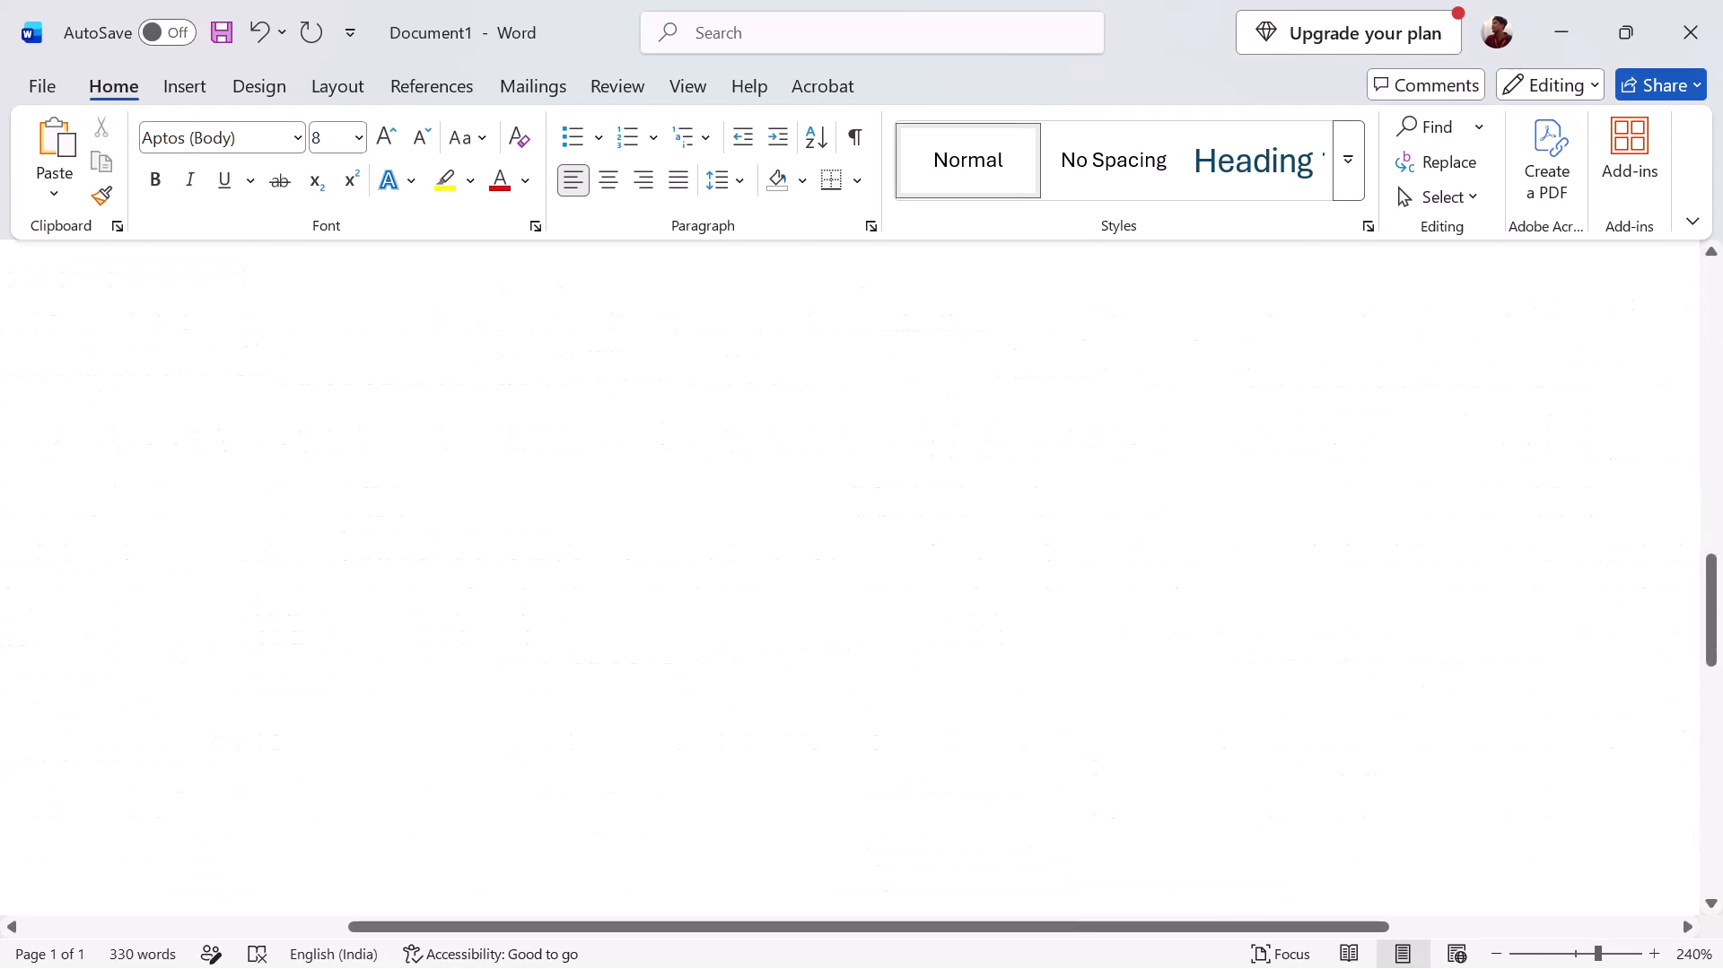
scroll(1234, 546, "up", 2)
scroll(1234, 546, "down", 2)
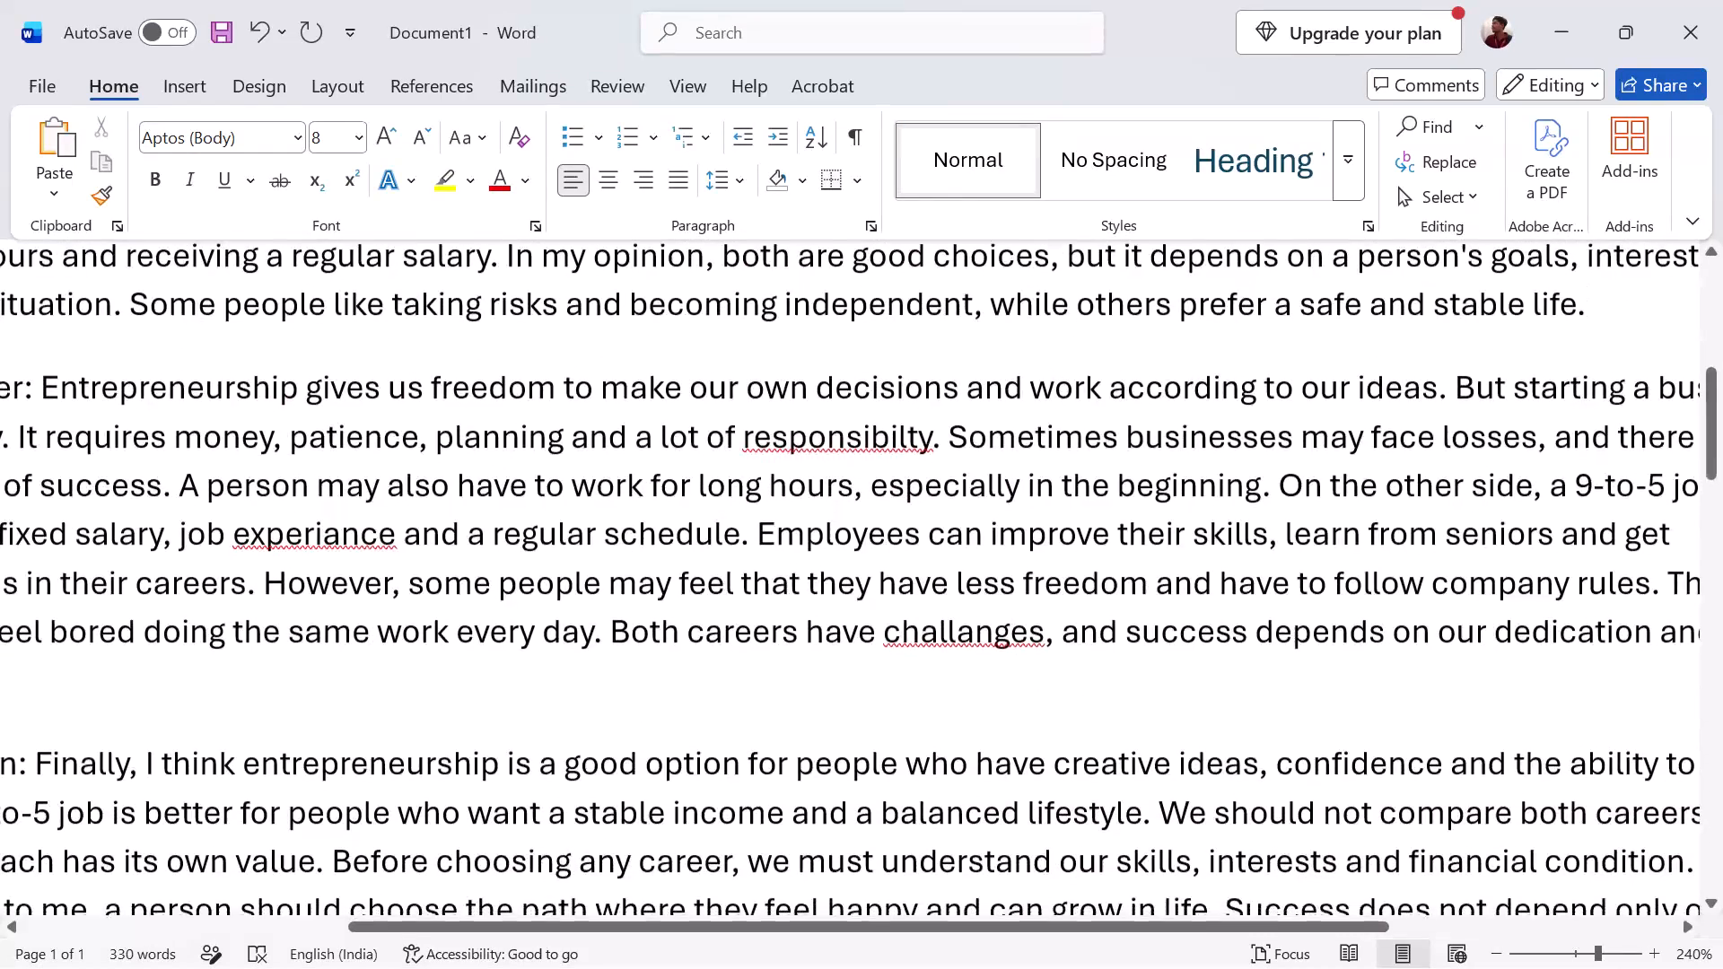
scroll(1234, 546, "down", 1)
scroll(1168, 477, "up", 2, "ctrl")
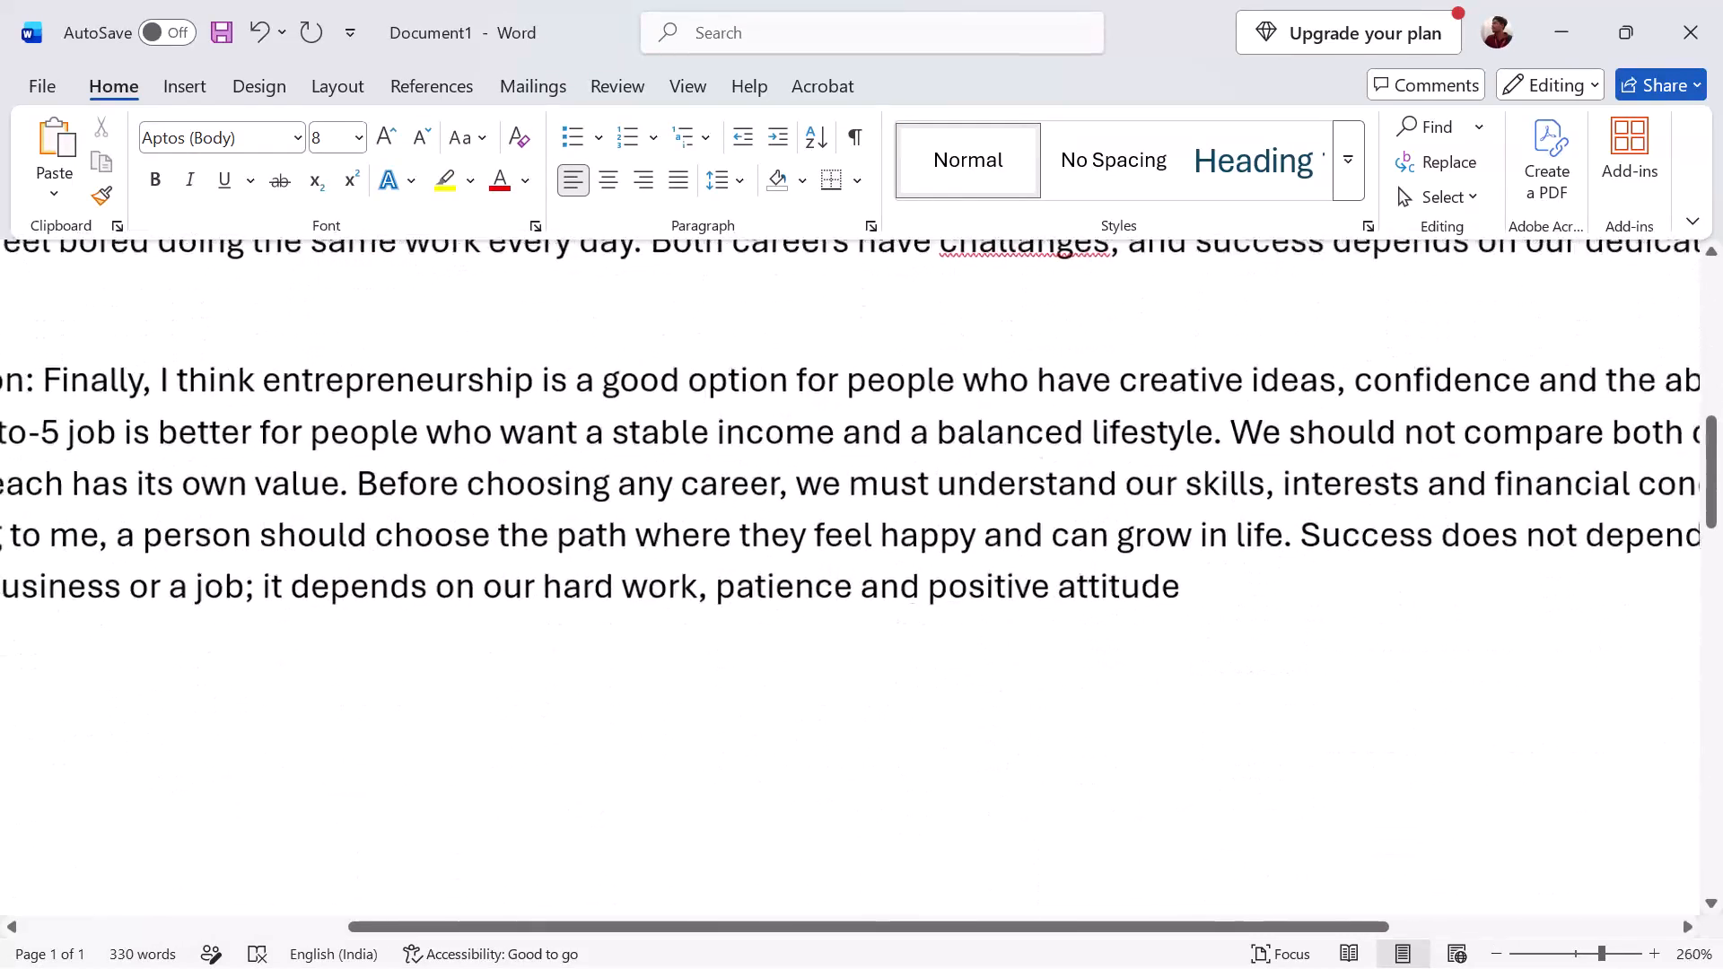
scroll(1168, 477, "up", 10, "ctrl")
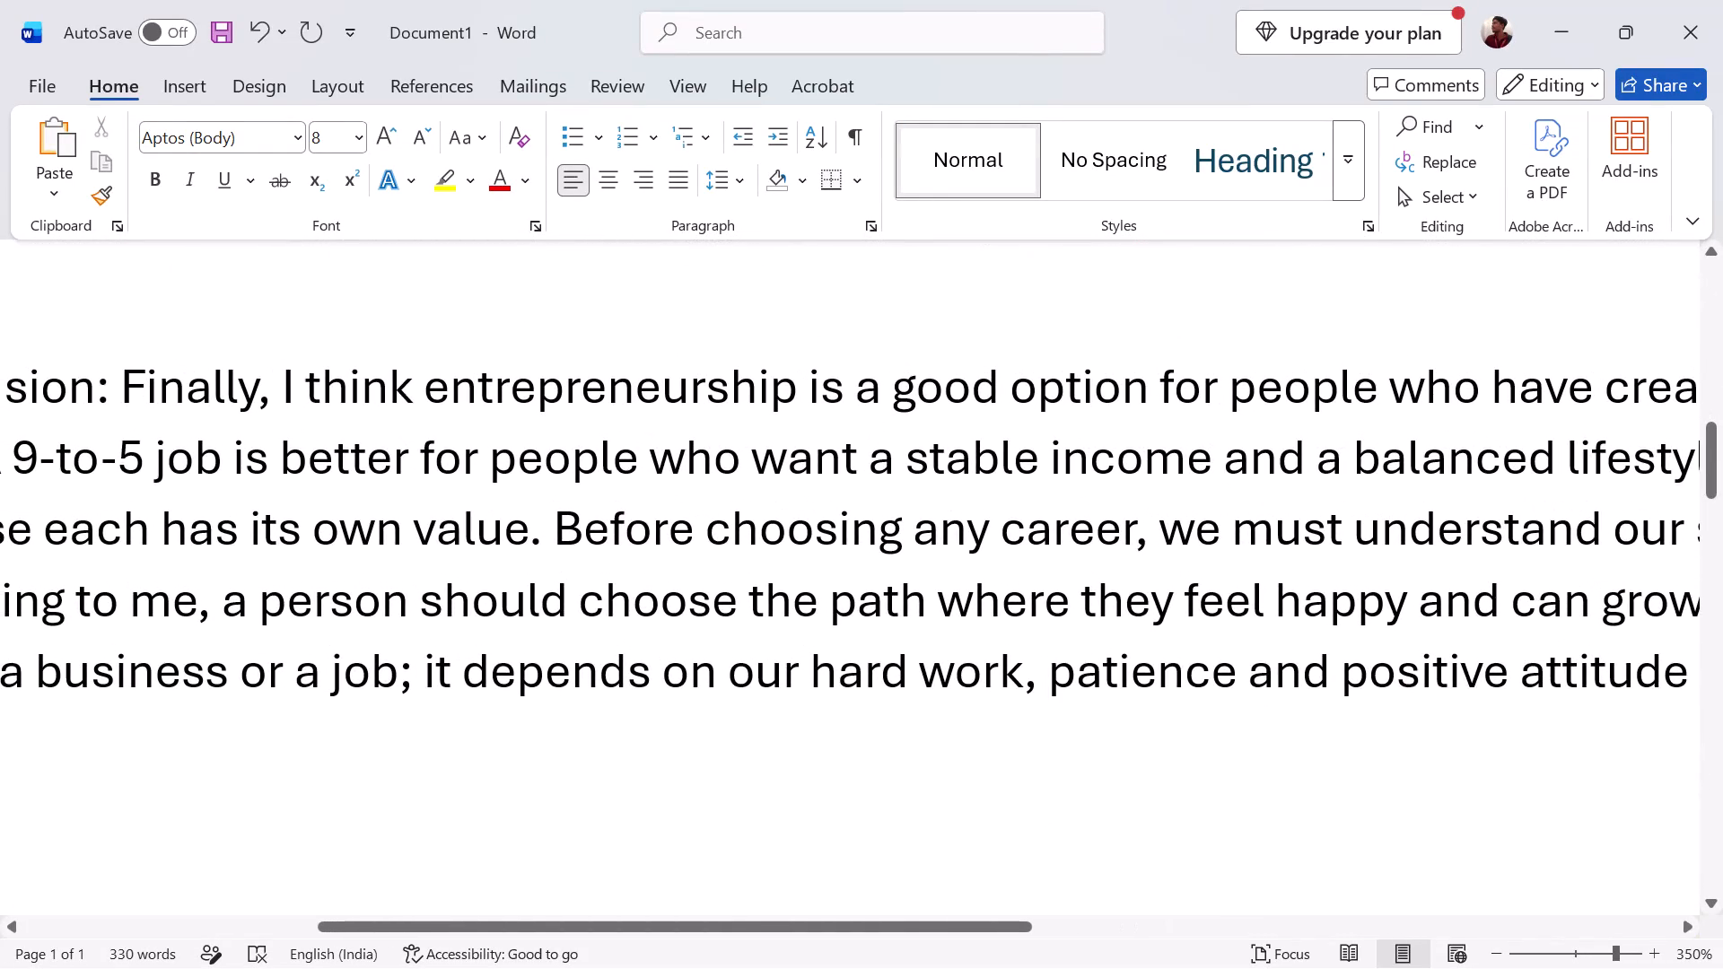
scroll(623, 746, "right", 2)
scroll(623, 746, "down", 1)
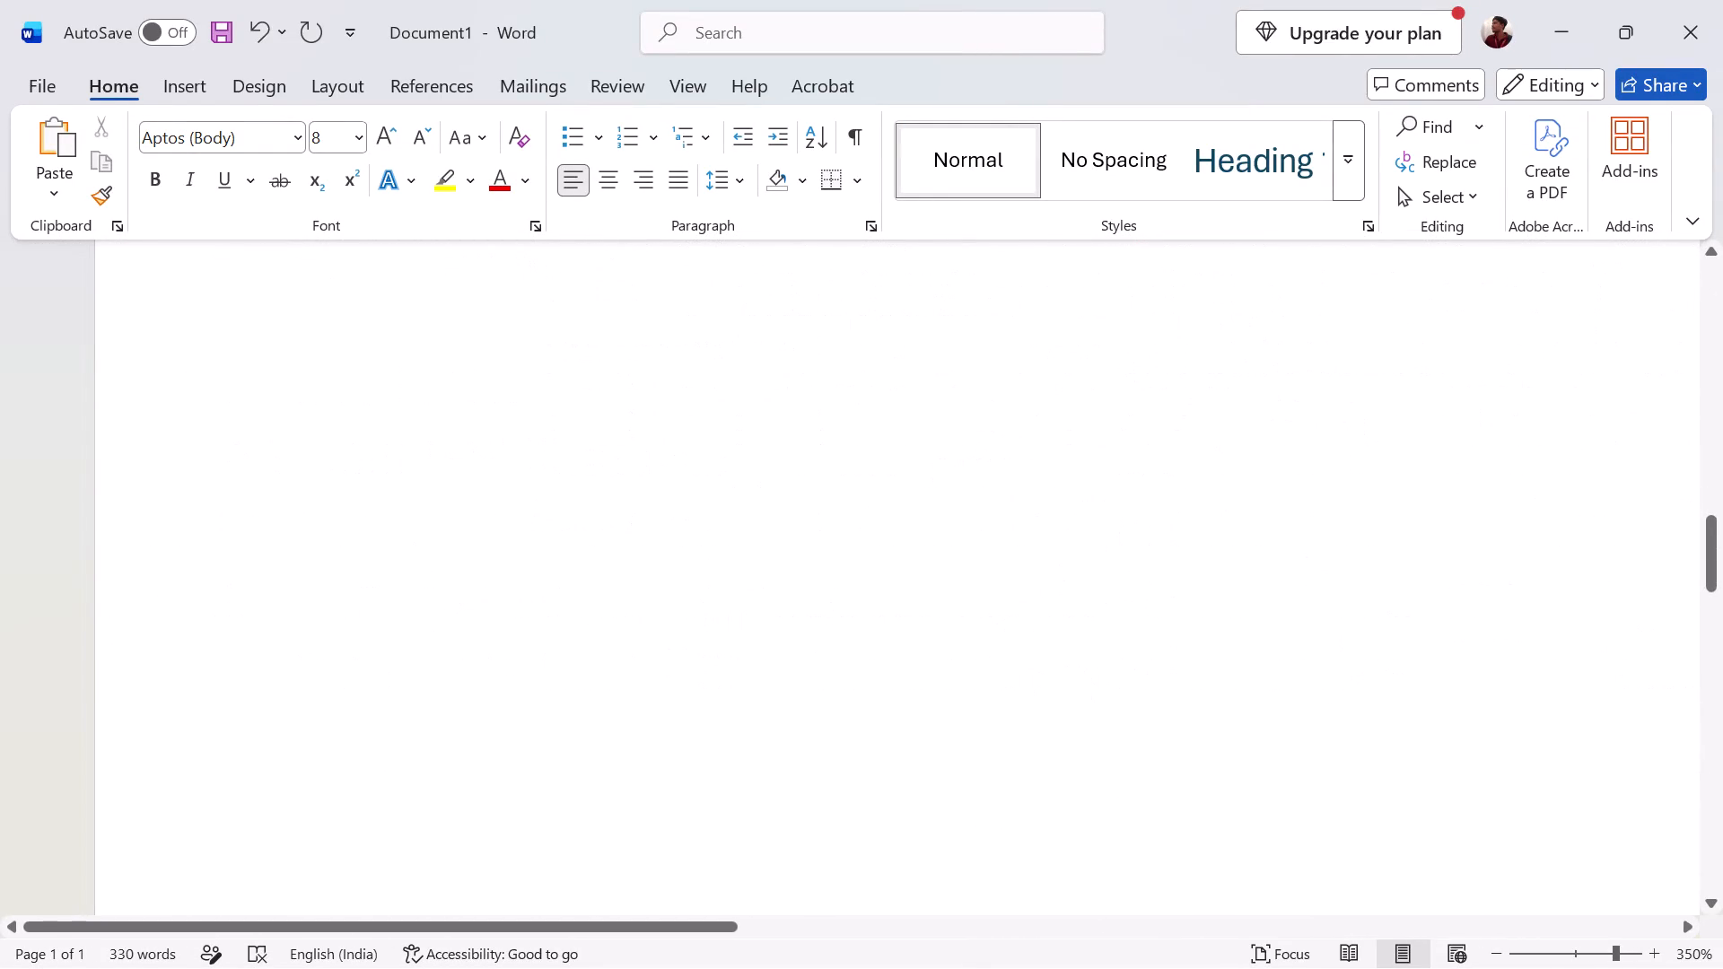
scroll(623, 746, "up", 1)
scroll(623, 746, "up", 3, "ctrl")
scroll(623, 746, "left", 1)
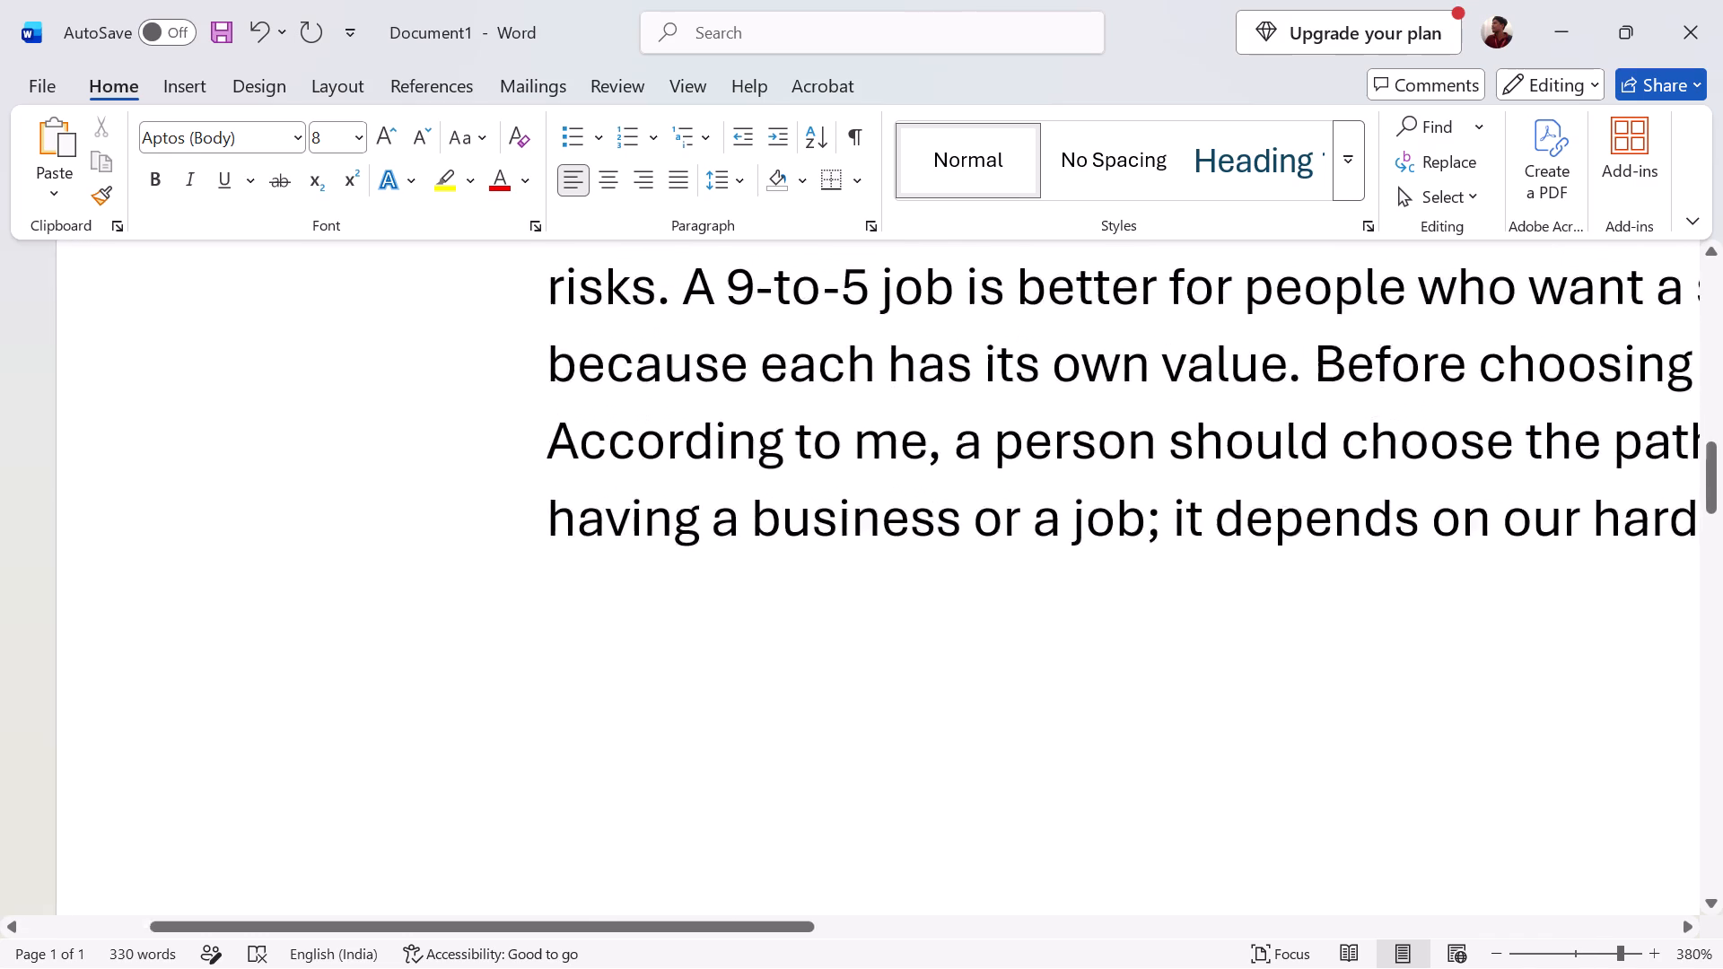
scroll(623, 746, "left", 1)
scroll(623, 746, "right", 1)
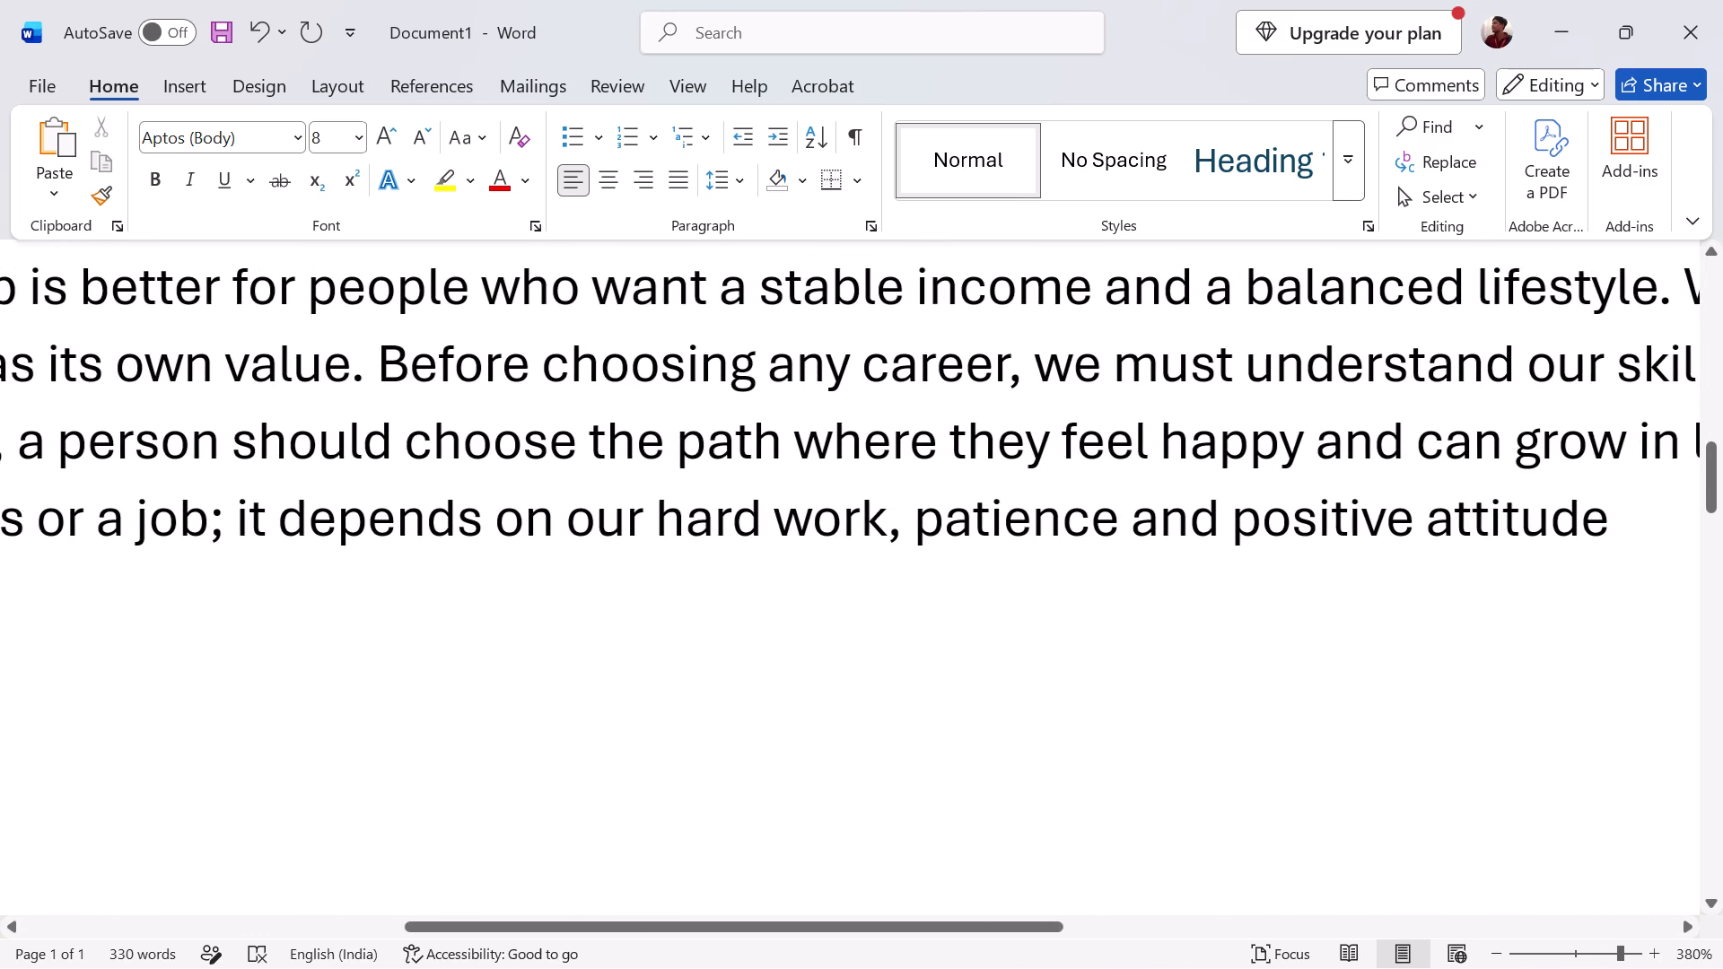
scroll(623, 746, "down", 1)
scroll(617, 708, "down", 2, "ctrl")
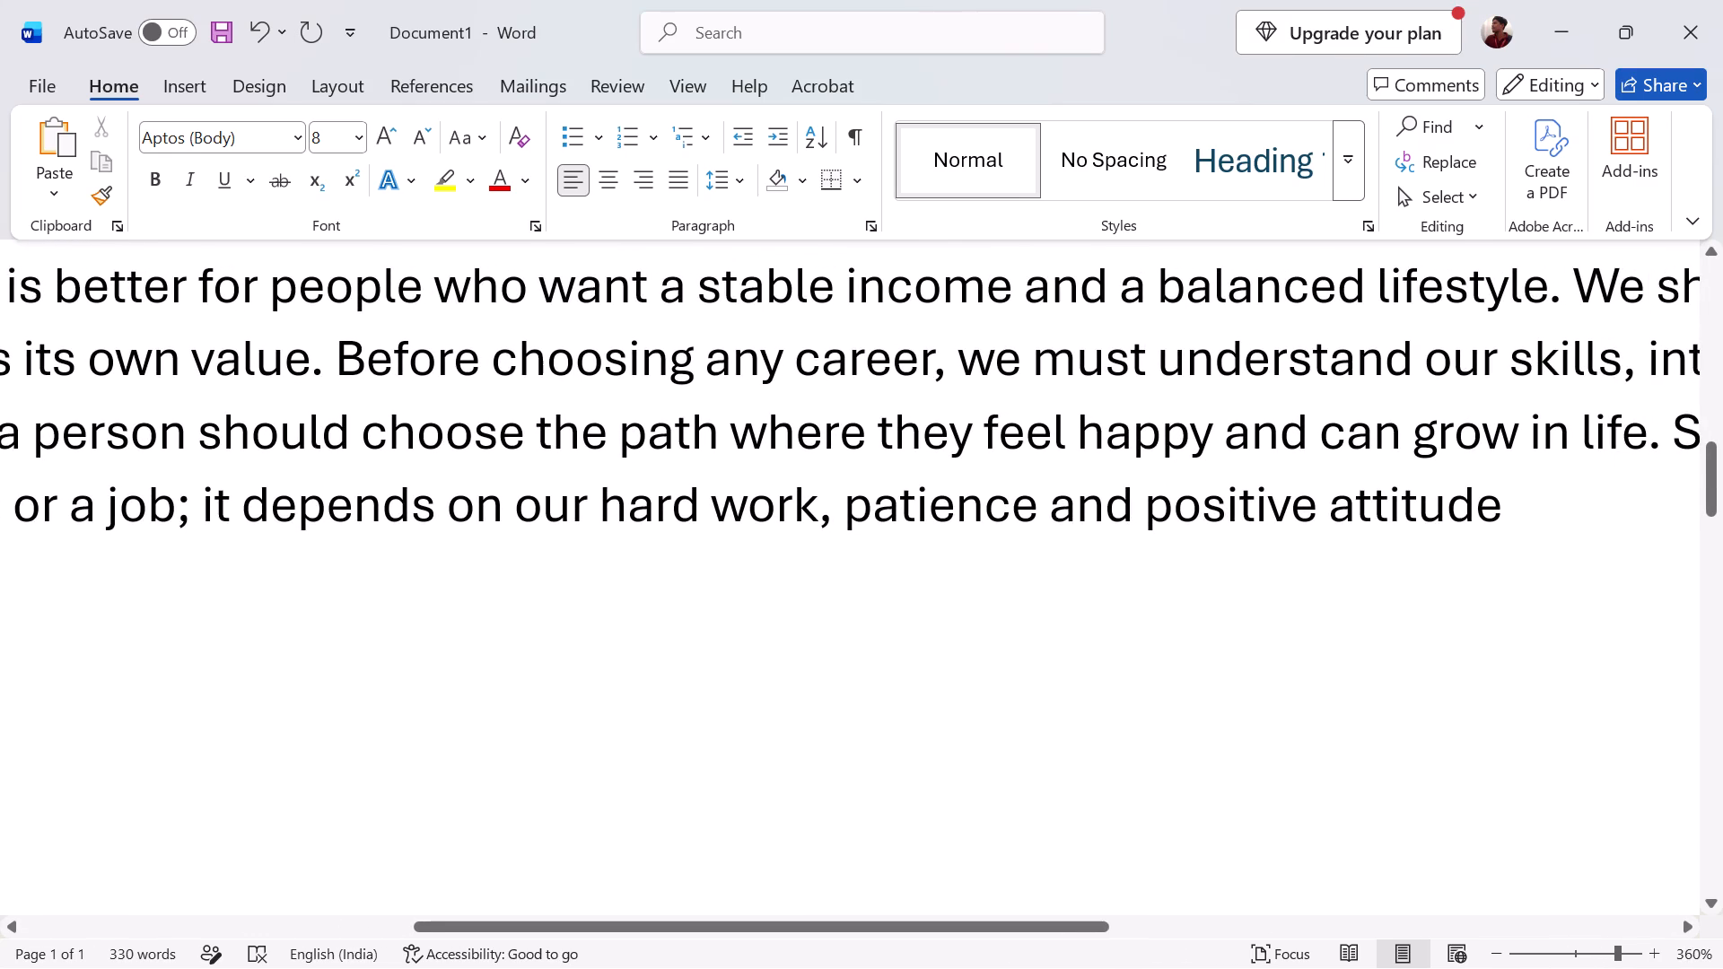
scroll(617, 708, "down", 2, "ctrl")
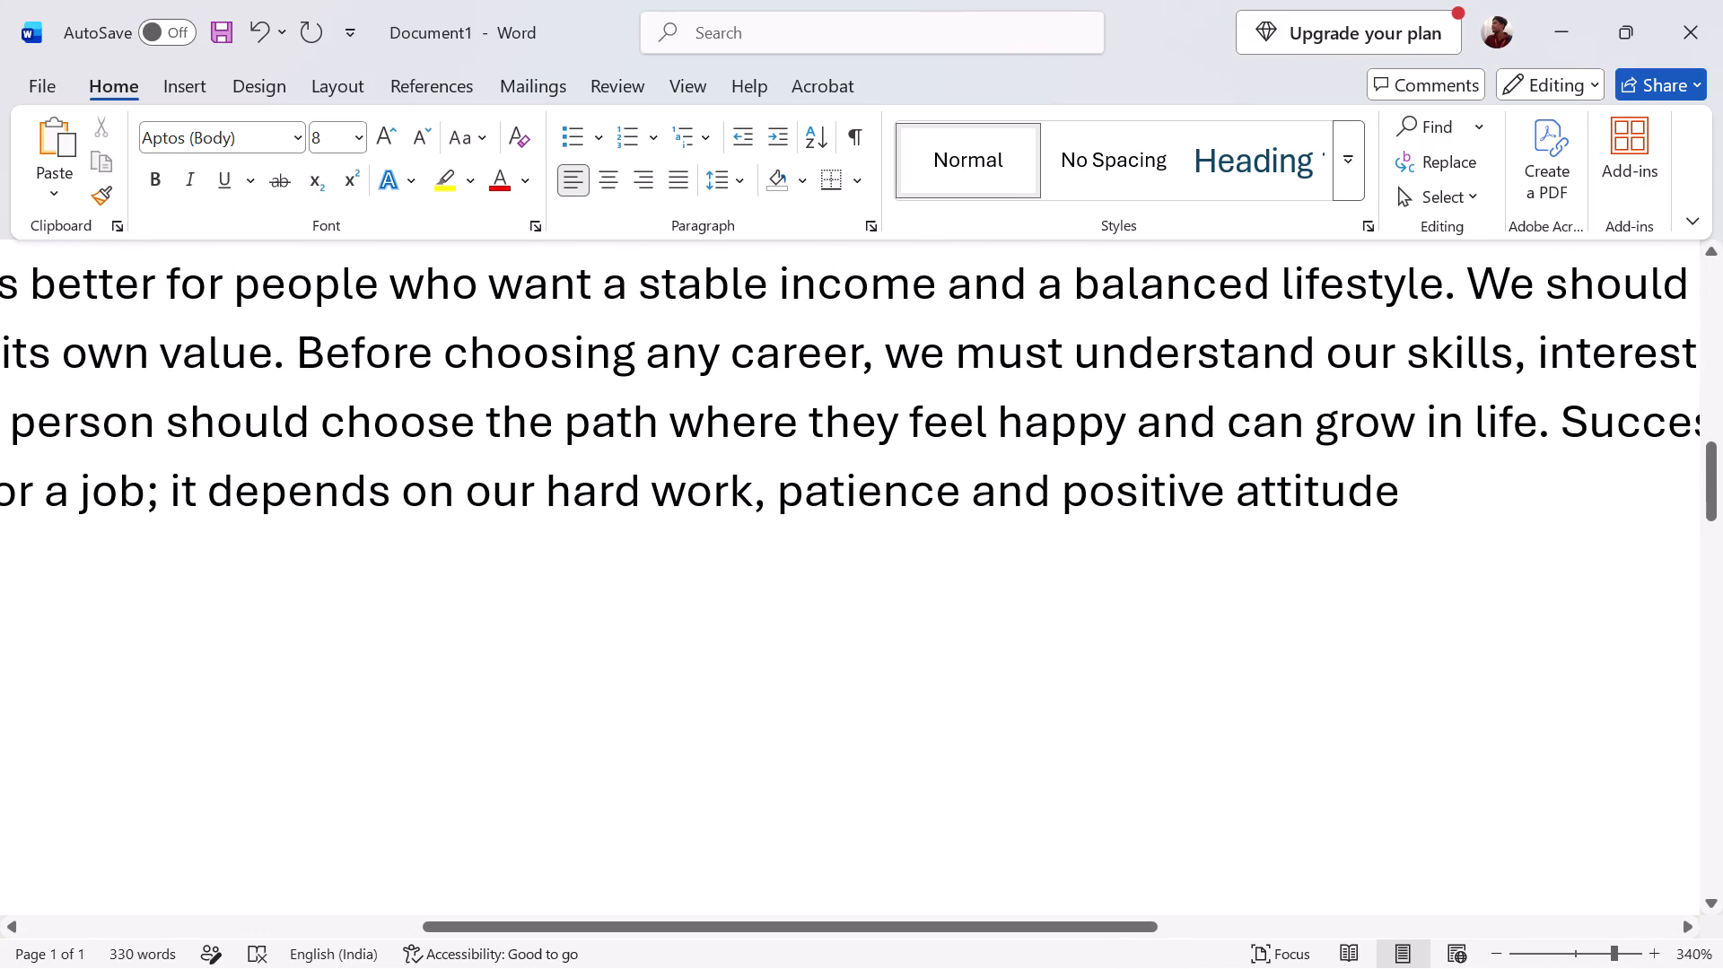
scroll(617, 708, "down", 1)
scroll(617, 708, "up", 1)
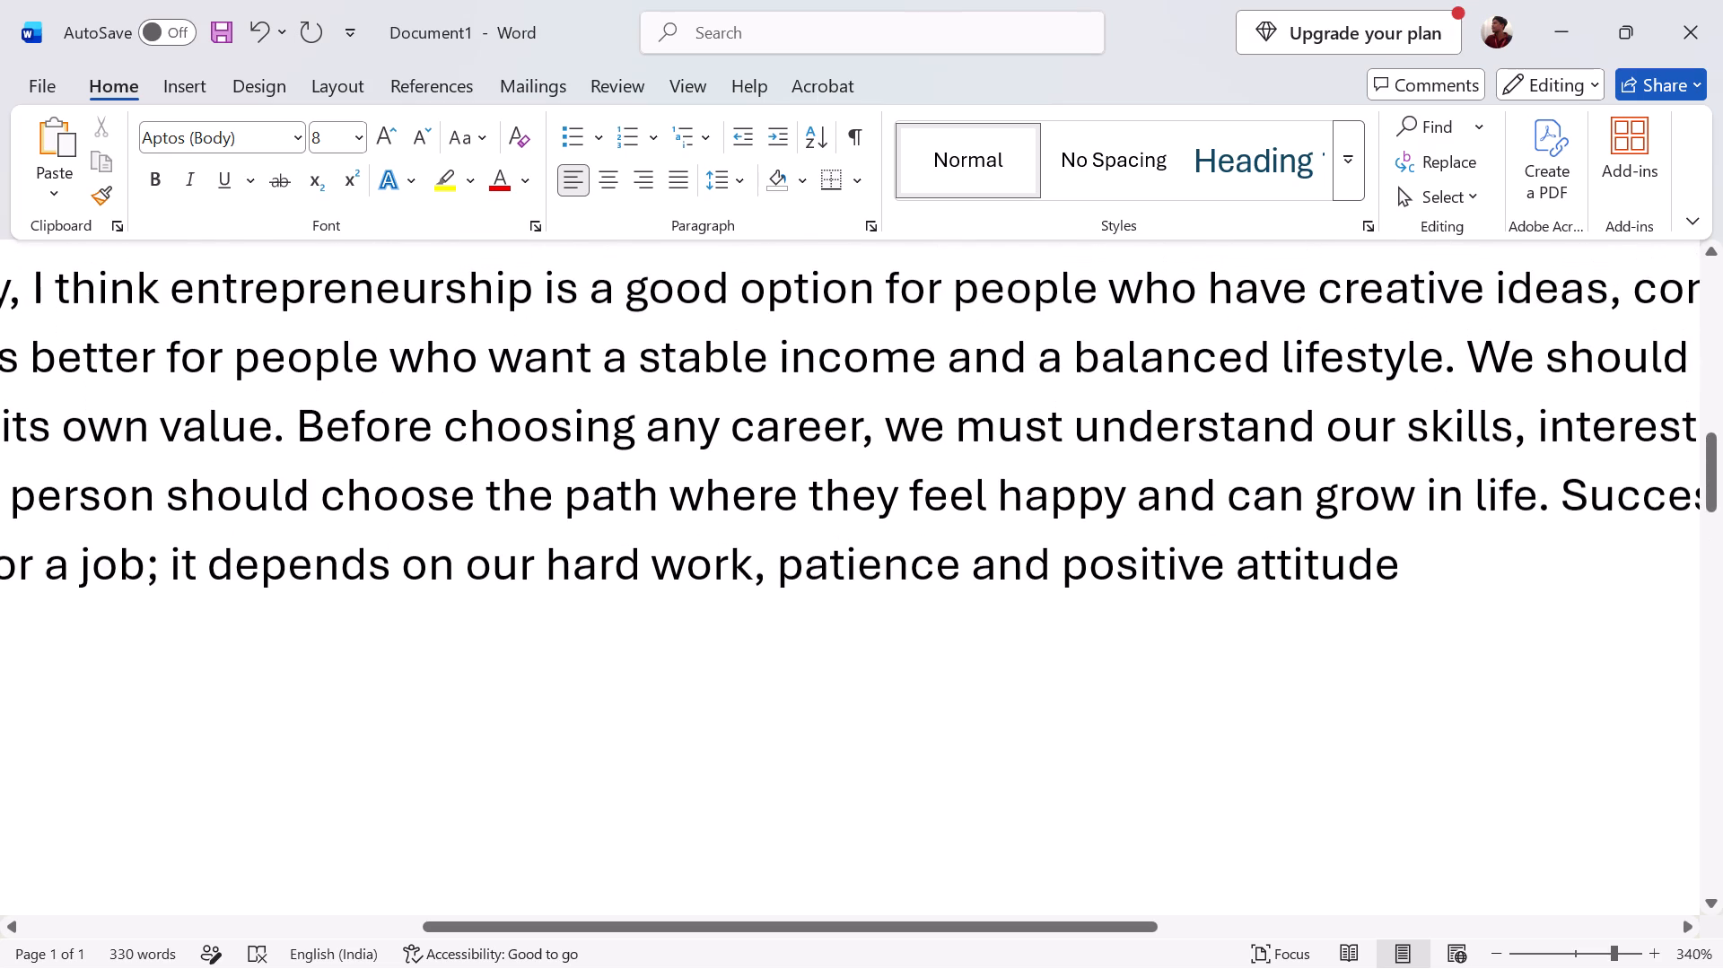
scroll(617, 708, "down", 1)
scroll(617, 708, "up", 5, "ctrl")
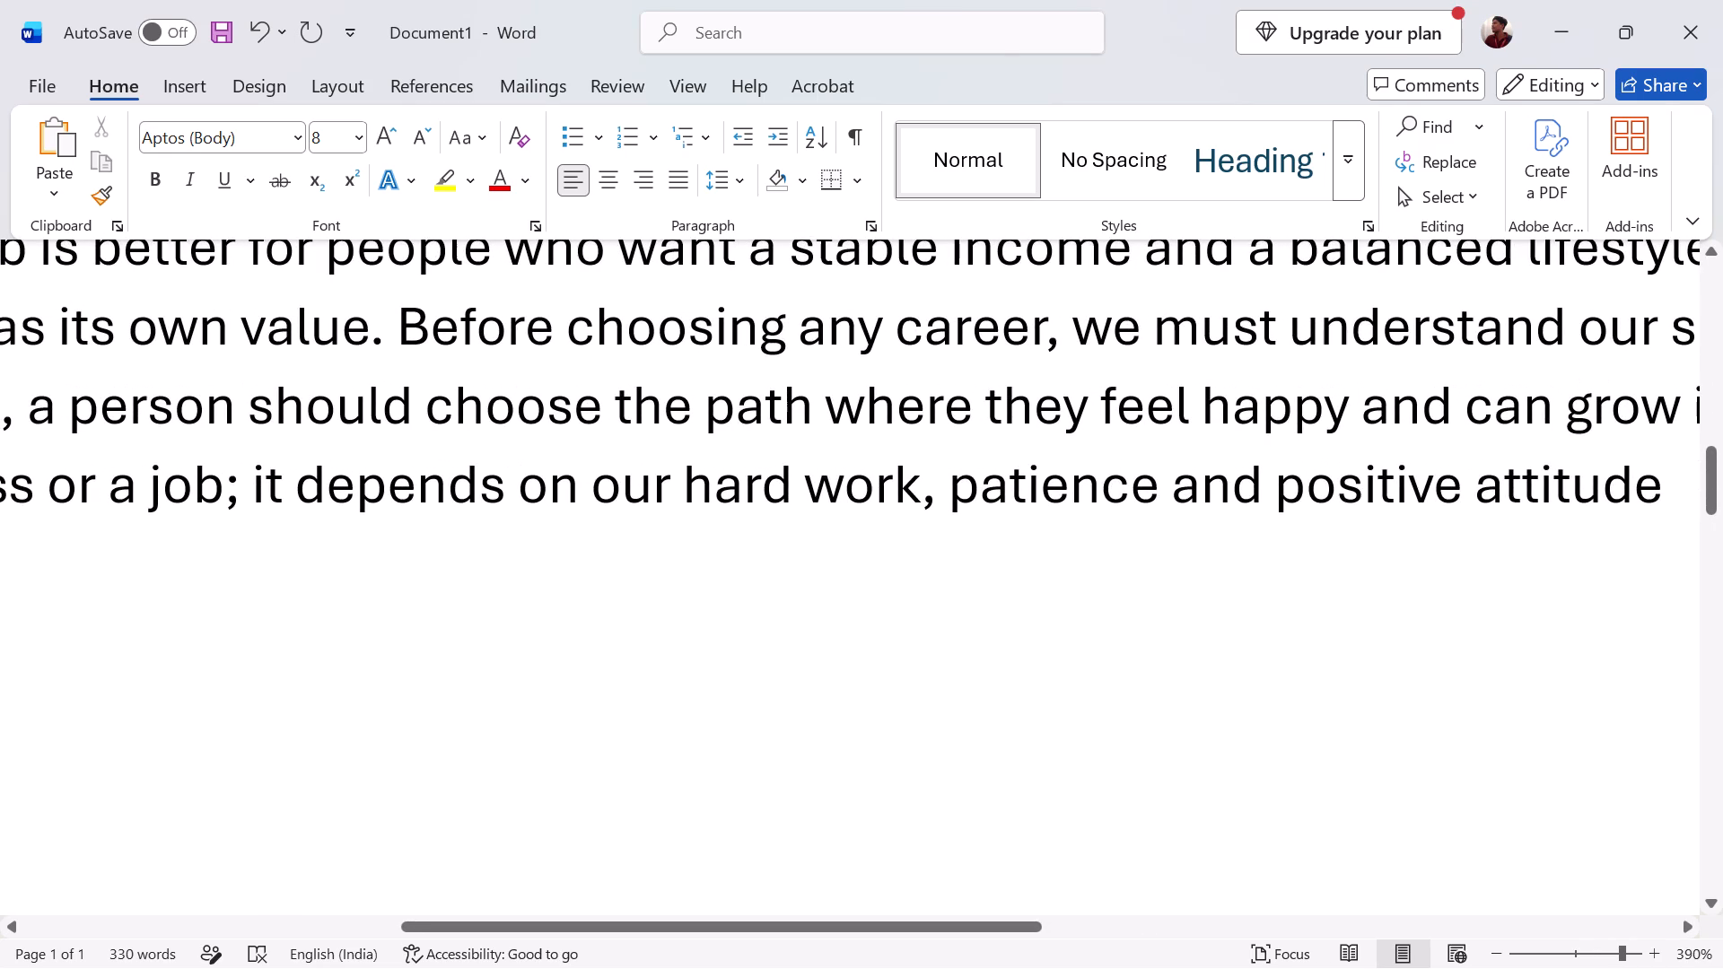
scroll(384, 642, "down", 3, "ctrl")
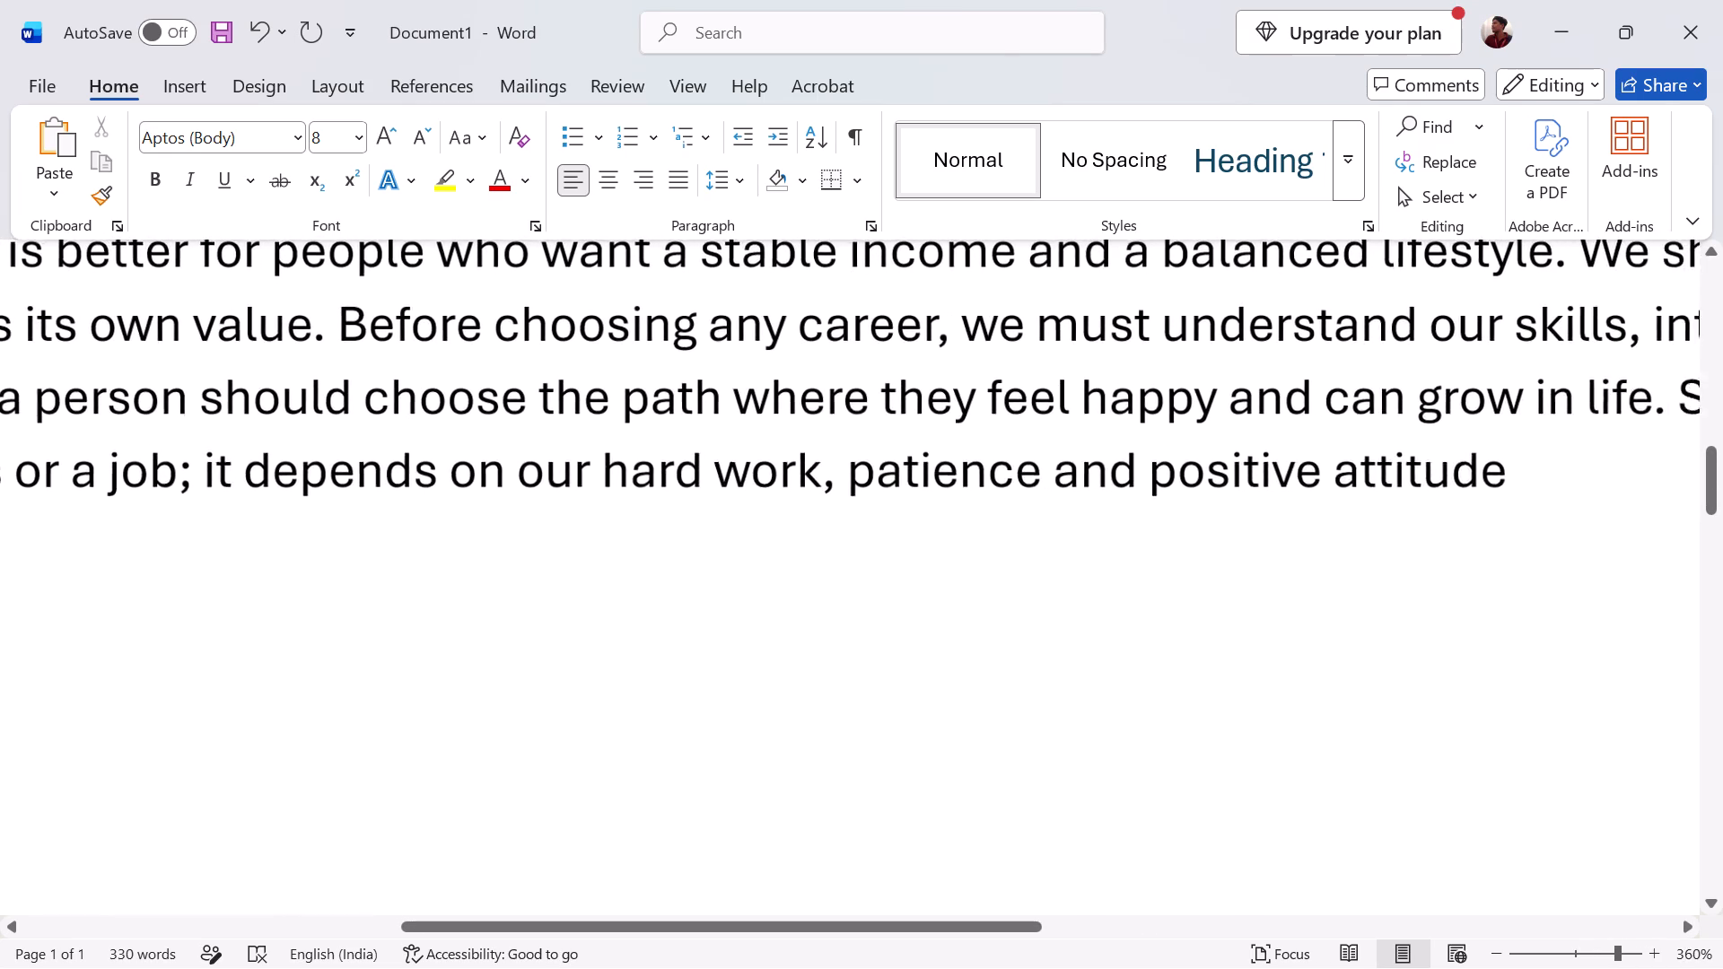
scroll(384, 642, "down", 10, "ctrl")
scroll(384, 642, "left", 2)
scroll(640, 764, "down", 3, "ctrl")
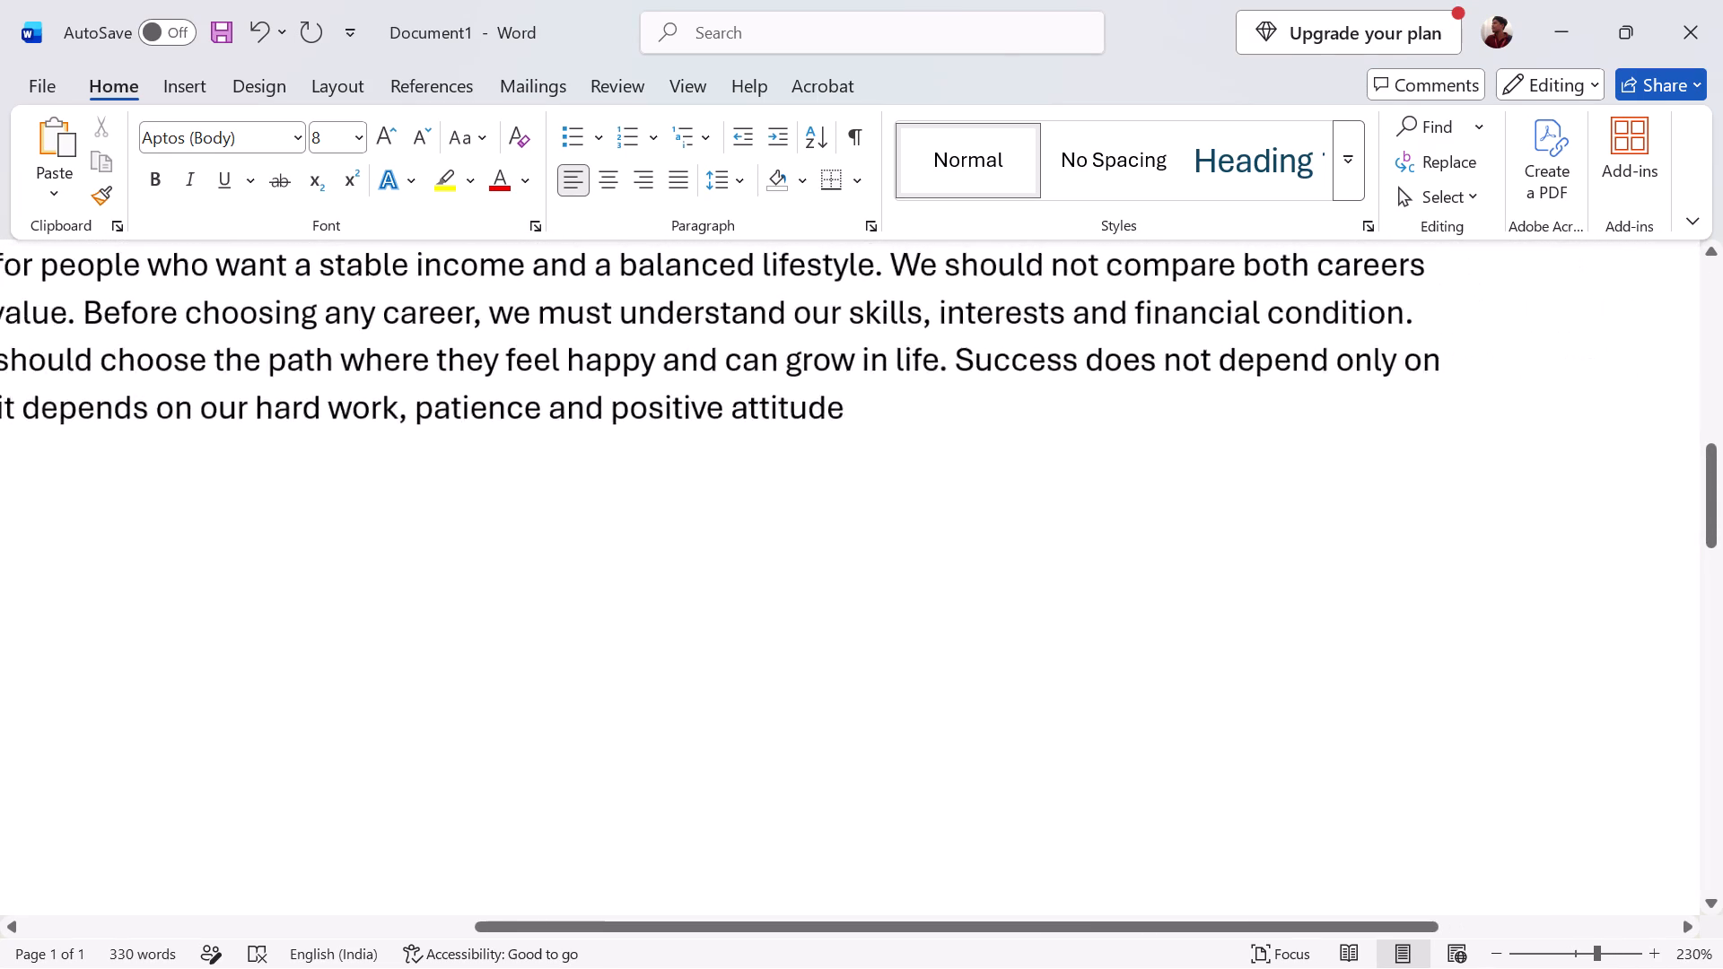
scroll(640, 764, "down", 14, "ctrl")
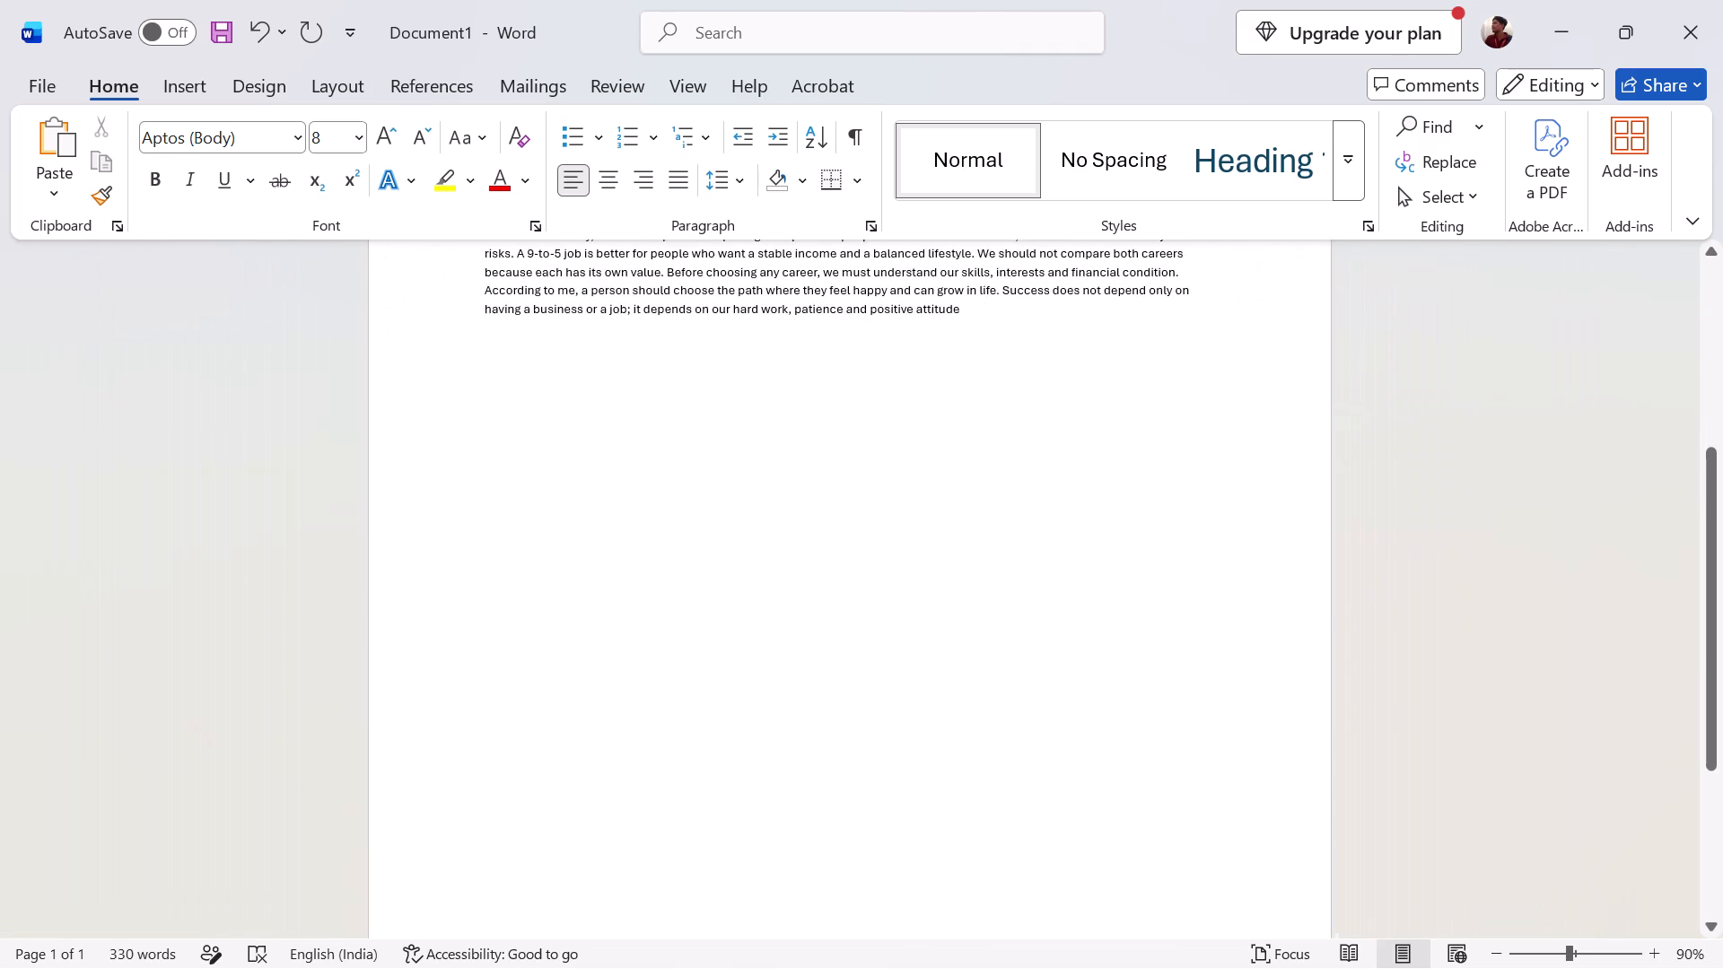
scroll(640, 764, "down", 5, "ctrl")
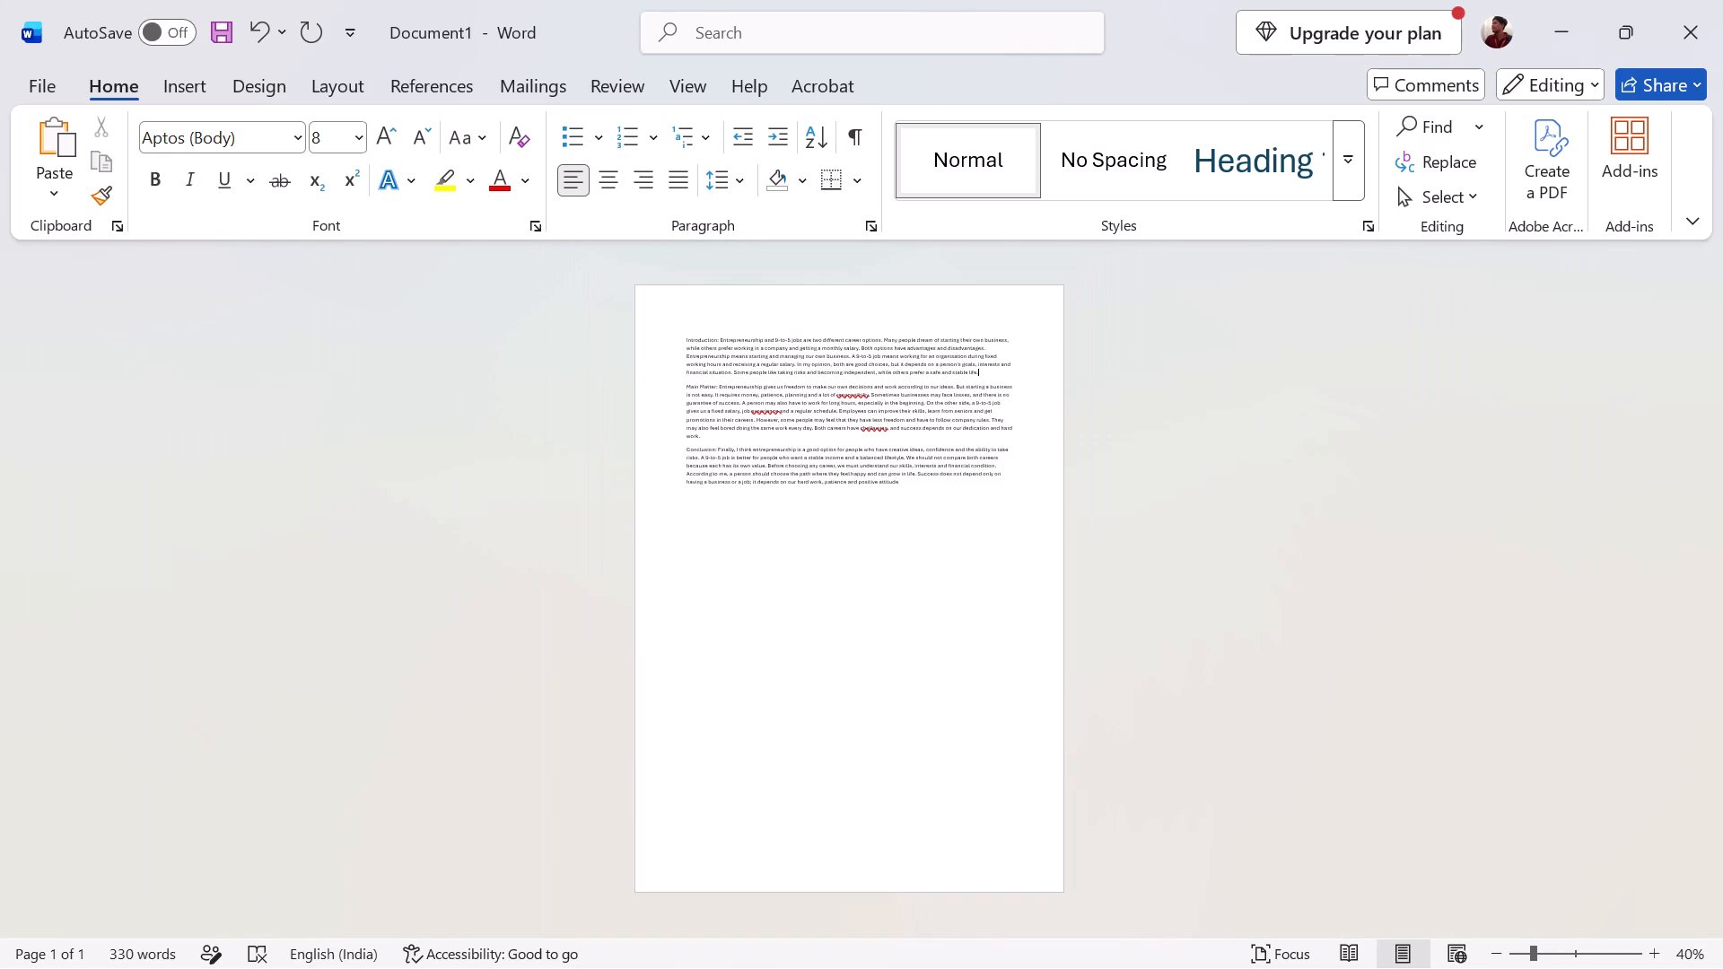
scroll(871, 639, "down", 1)
scroll(871, 639, "up", 9, "ctrl")
scroll(871, 639, "down", 1)
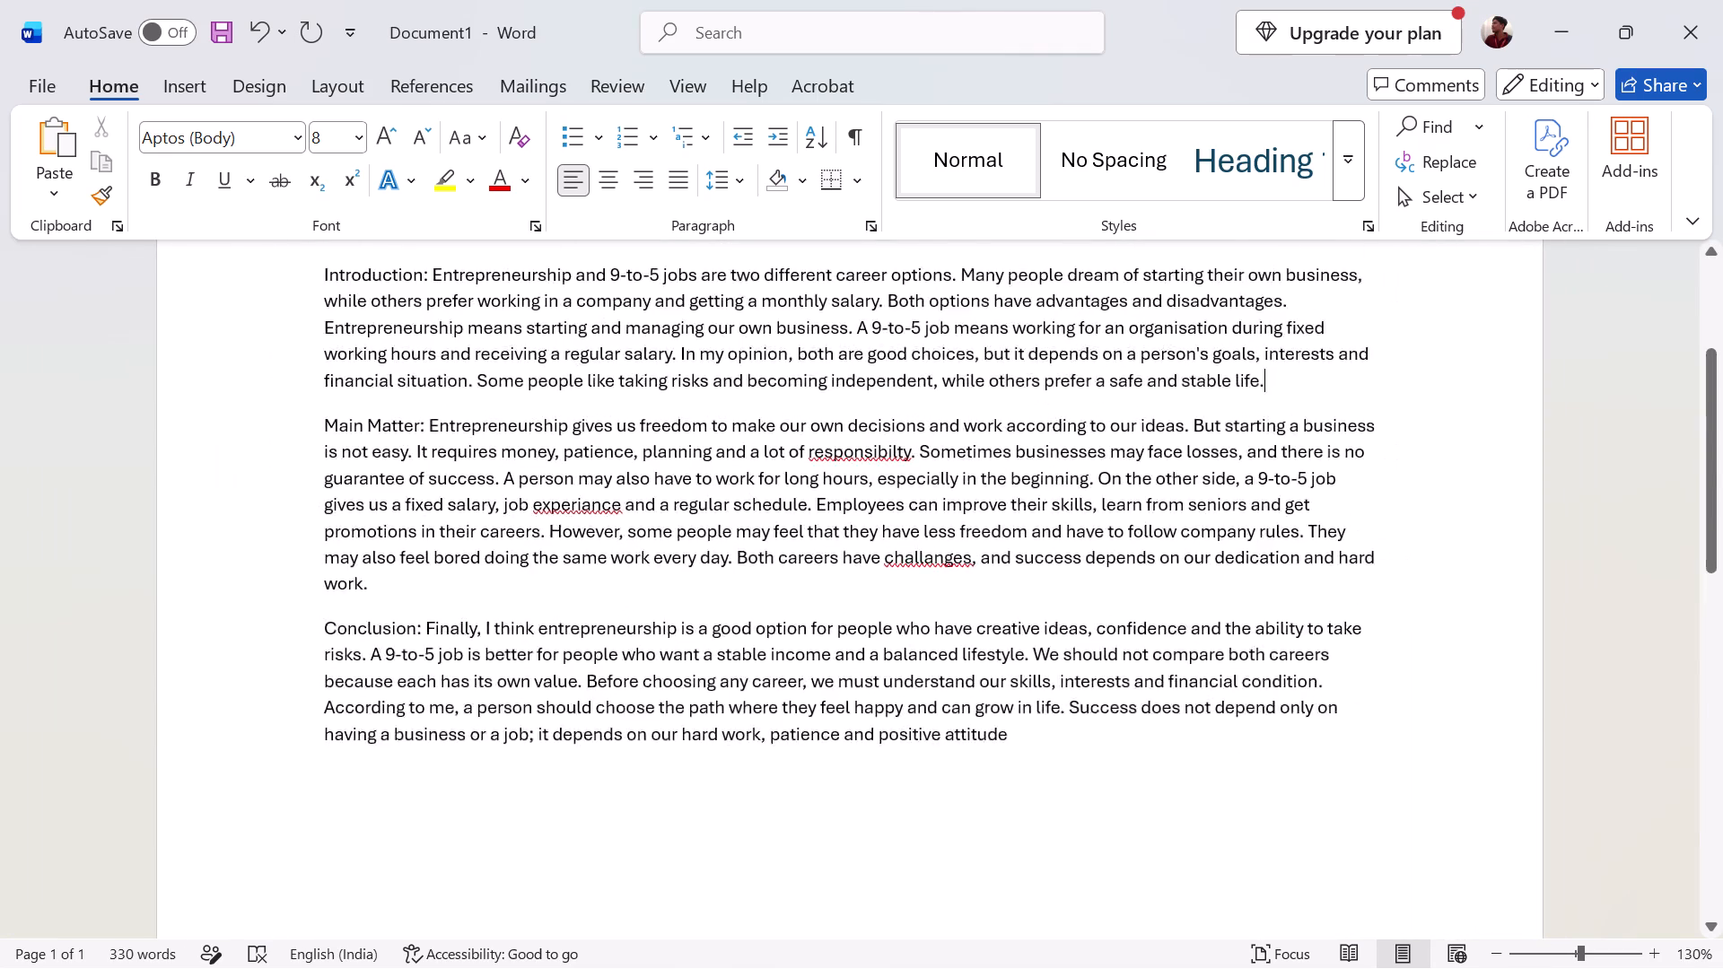
End the Conclusion paragraph with a full stop directly after "positive attitude", with no space before it.
scroll(871, 639, "down", 1)
scroll(871, 639, "up", 4)
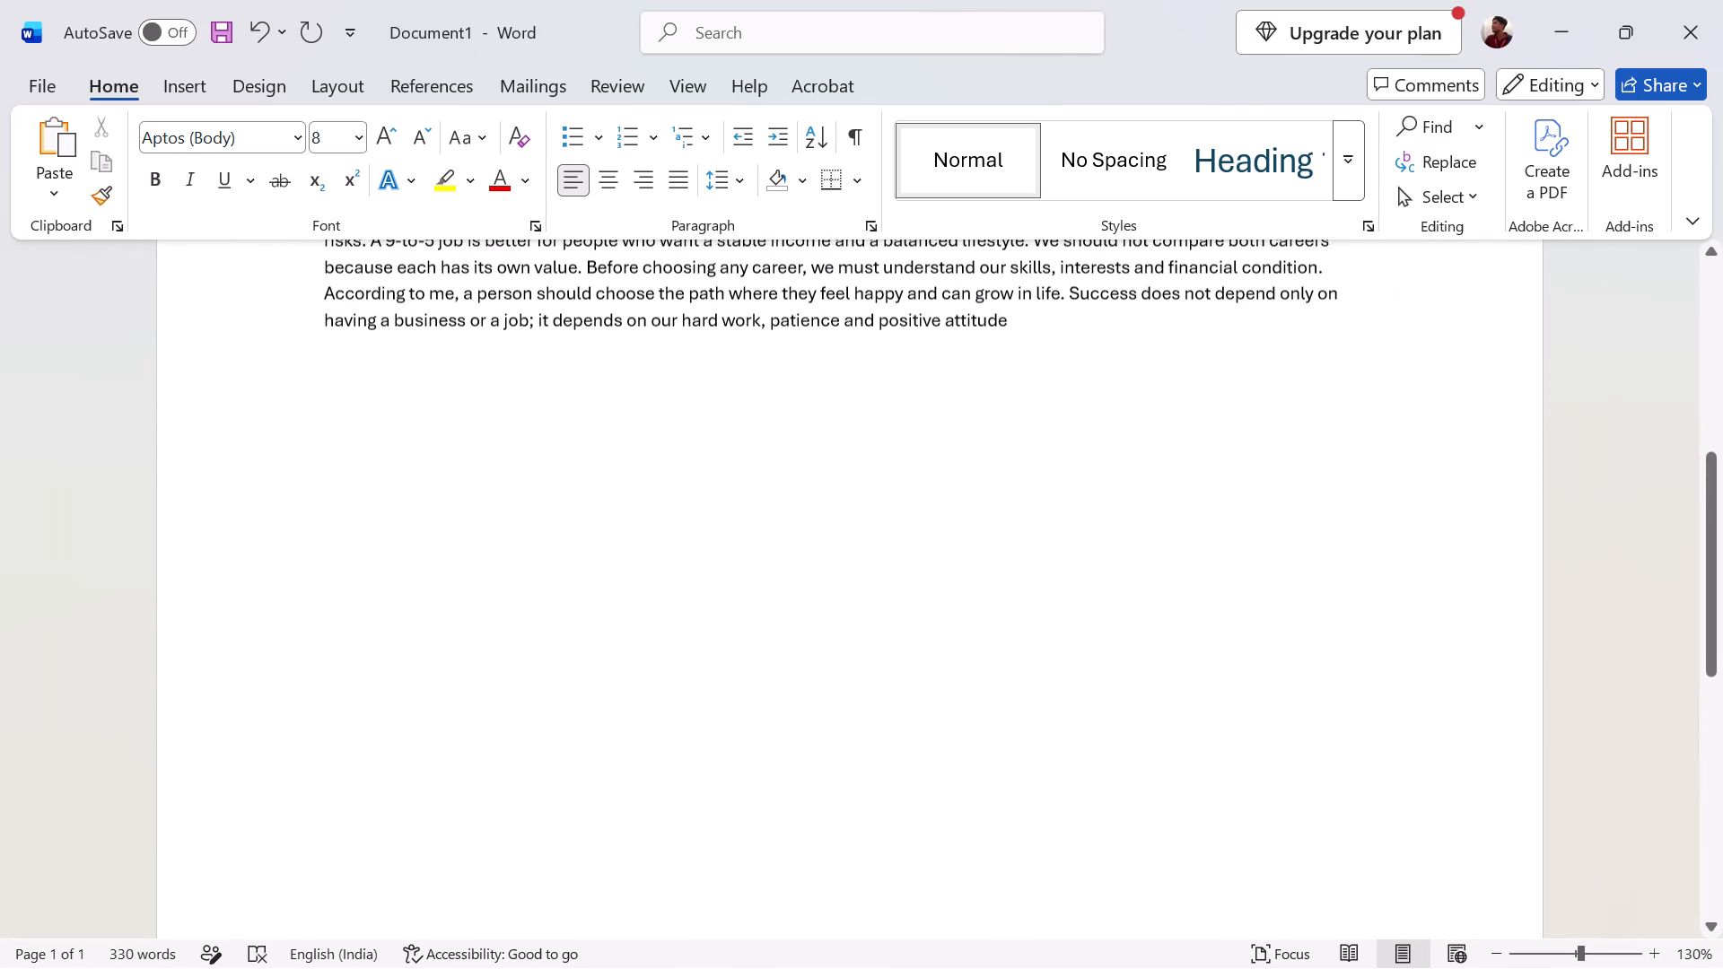
scroll(871, 639, "up", 1)
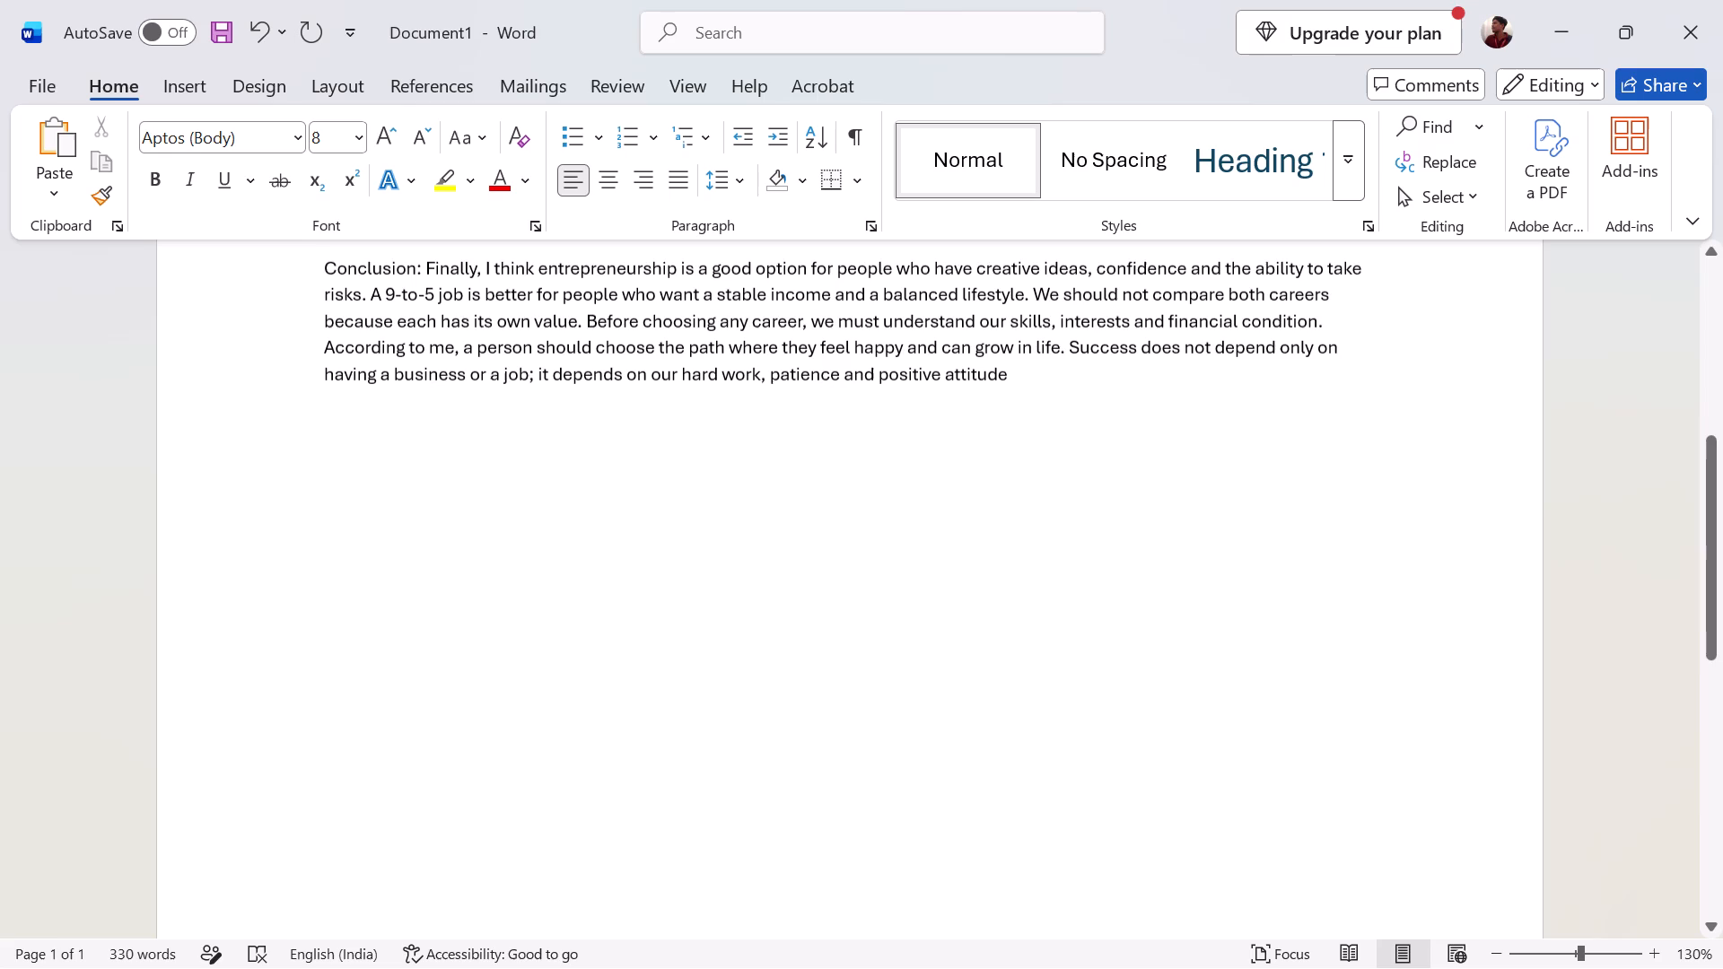
scroll(871, 639, "up", 1)
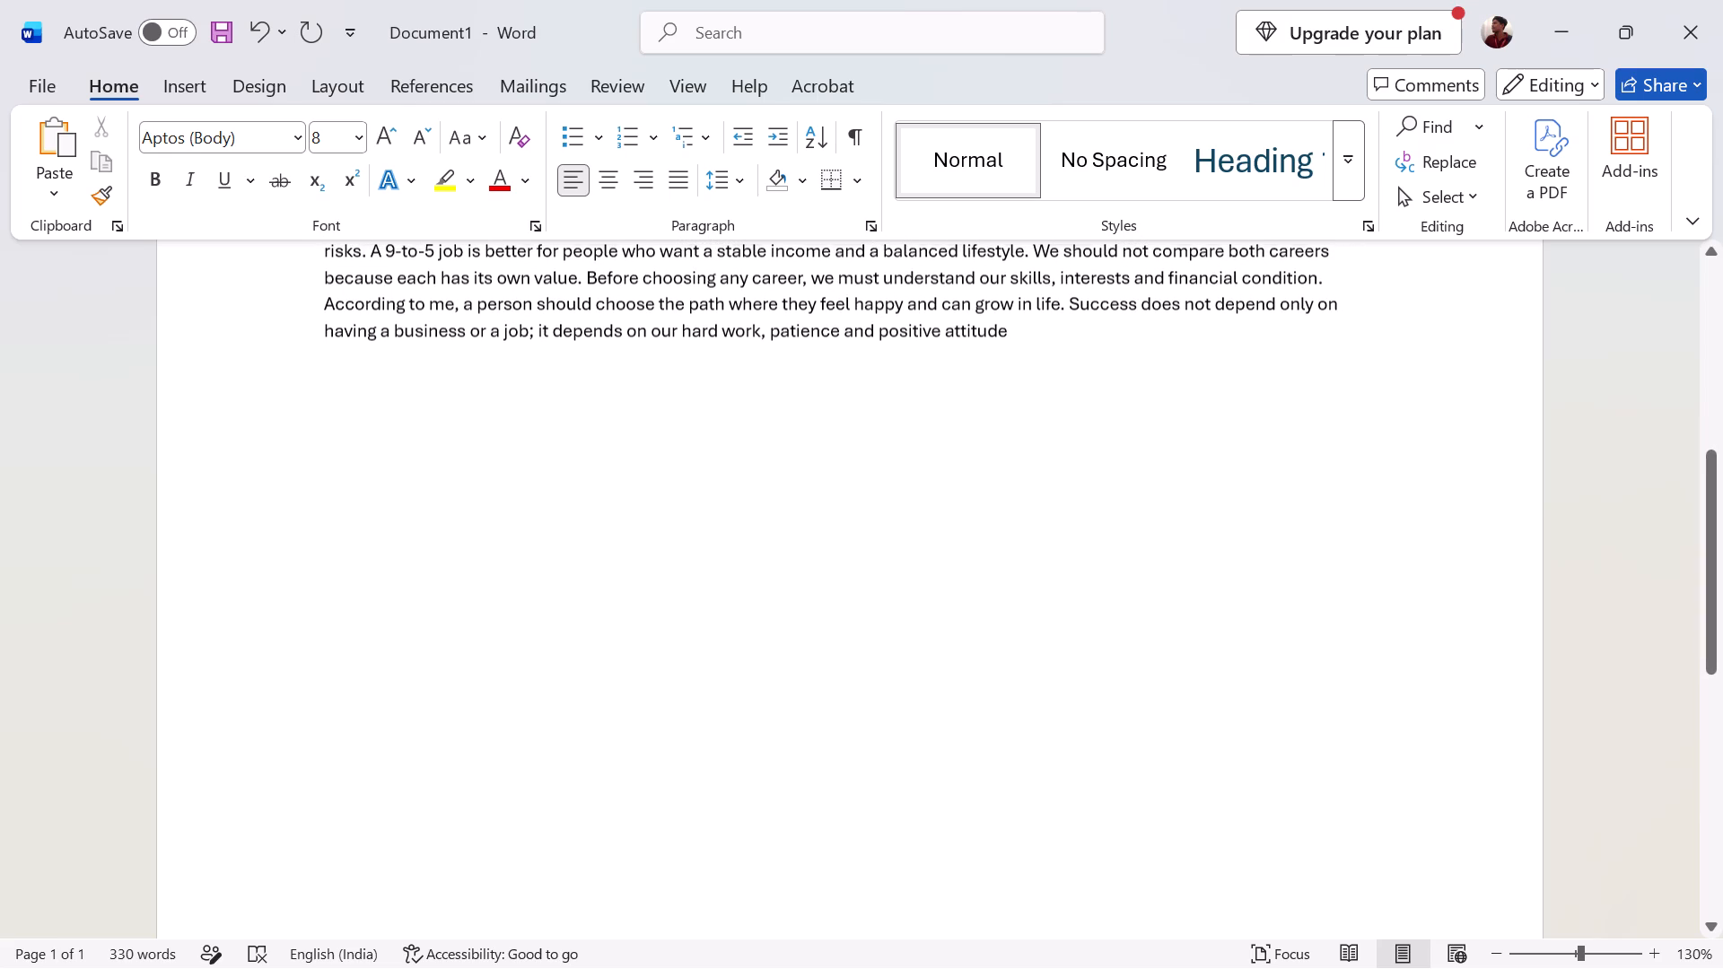
scroll(871, 639, "up", 2)
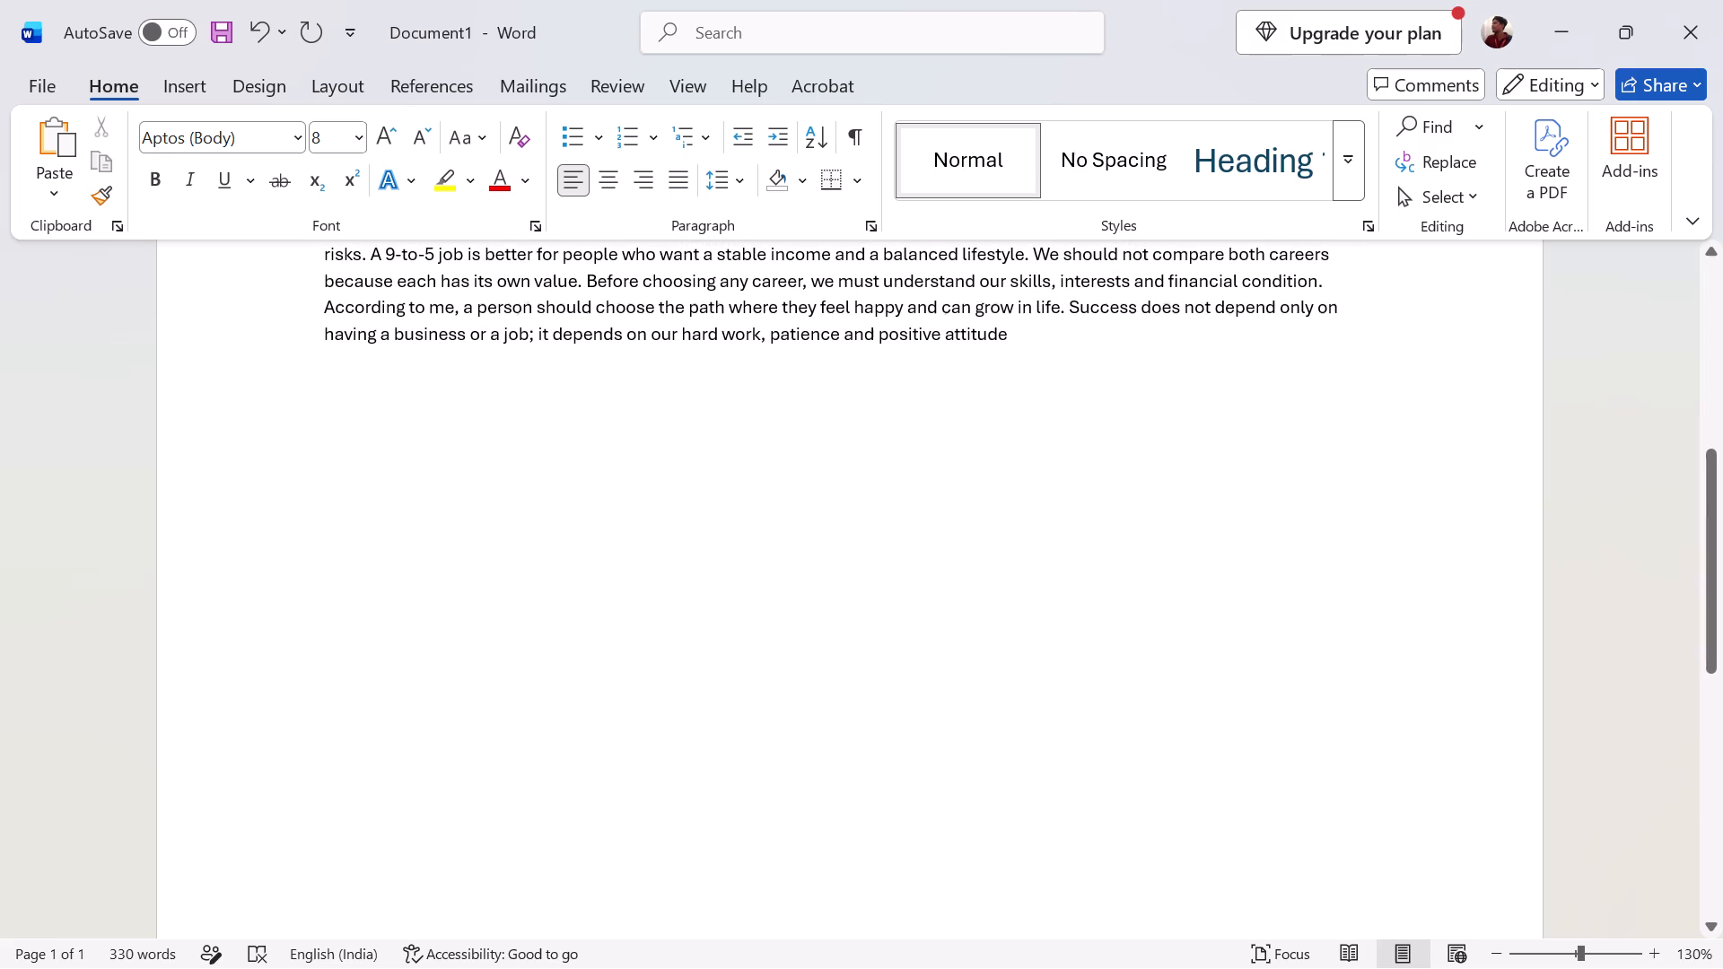
left_click(1033, 354)
key("period")
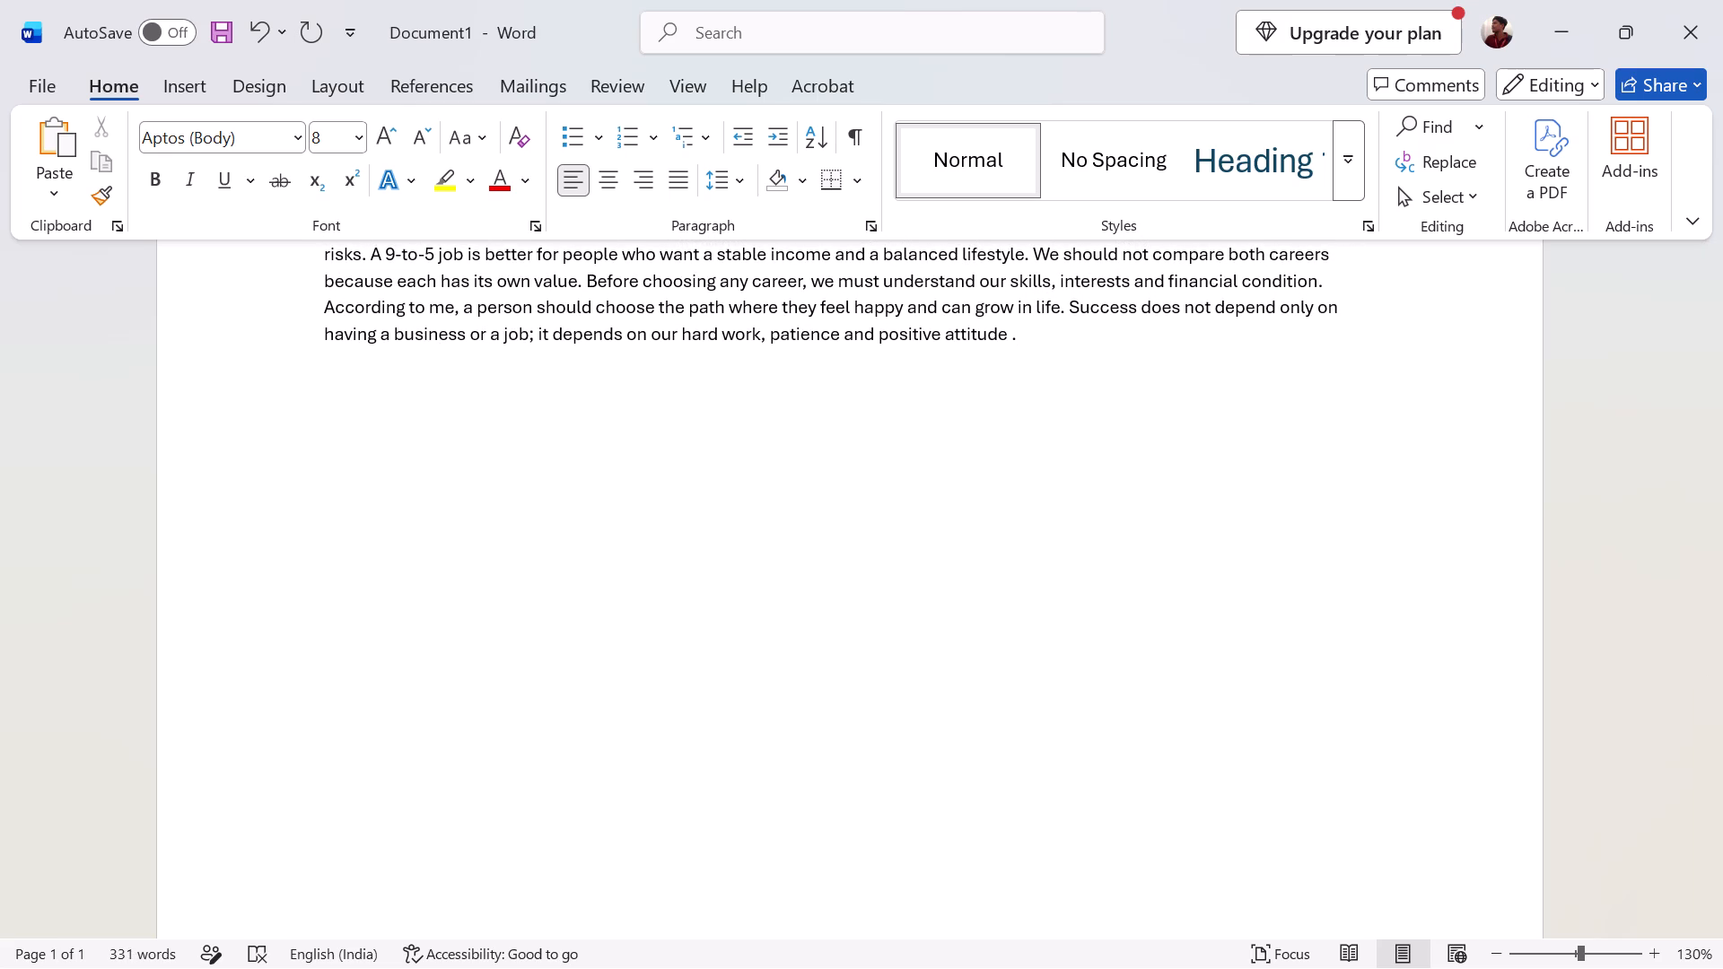
key("BackSpace")
key("BackSpace")
type(".")
Add the text "Must do do risks of a job role" after "positive attitude." at the end of the Conclusion paragraph.
key("space")
type("must")
key("space")
type("do")
key("space")
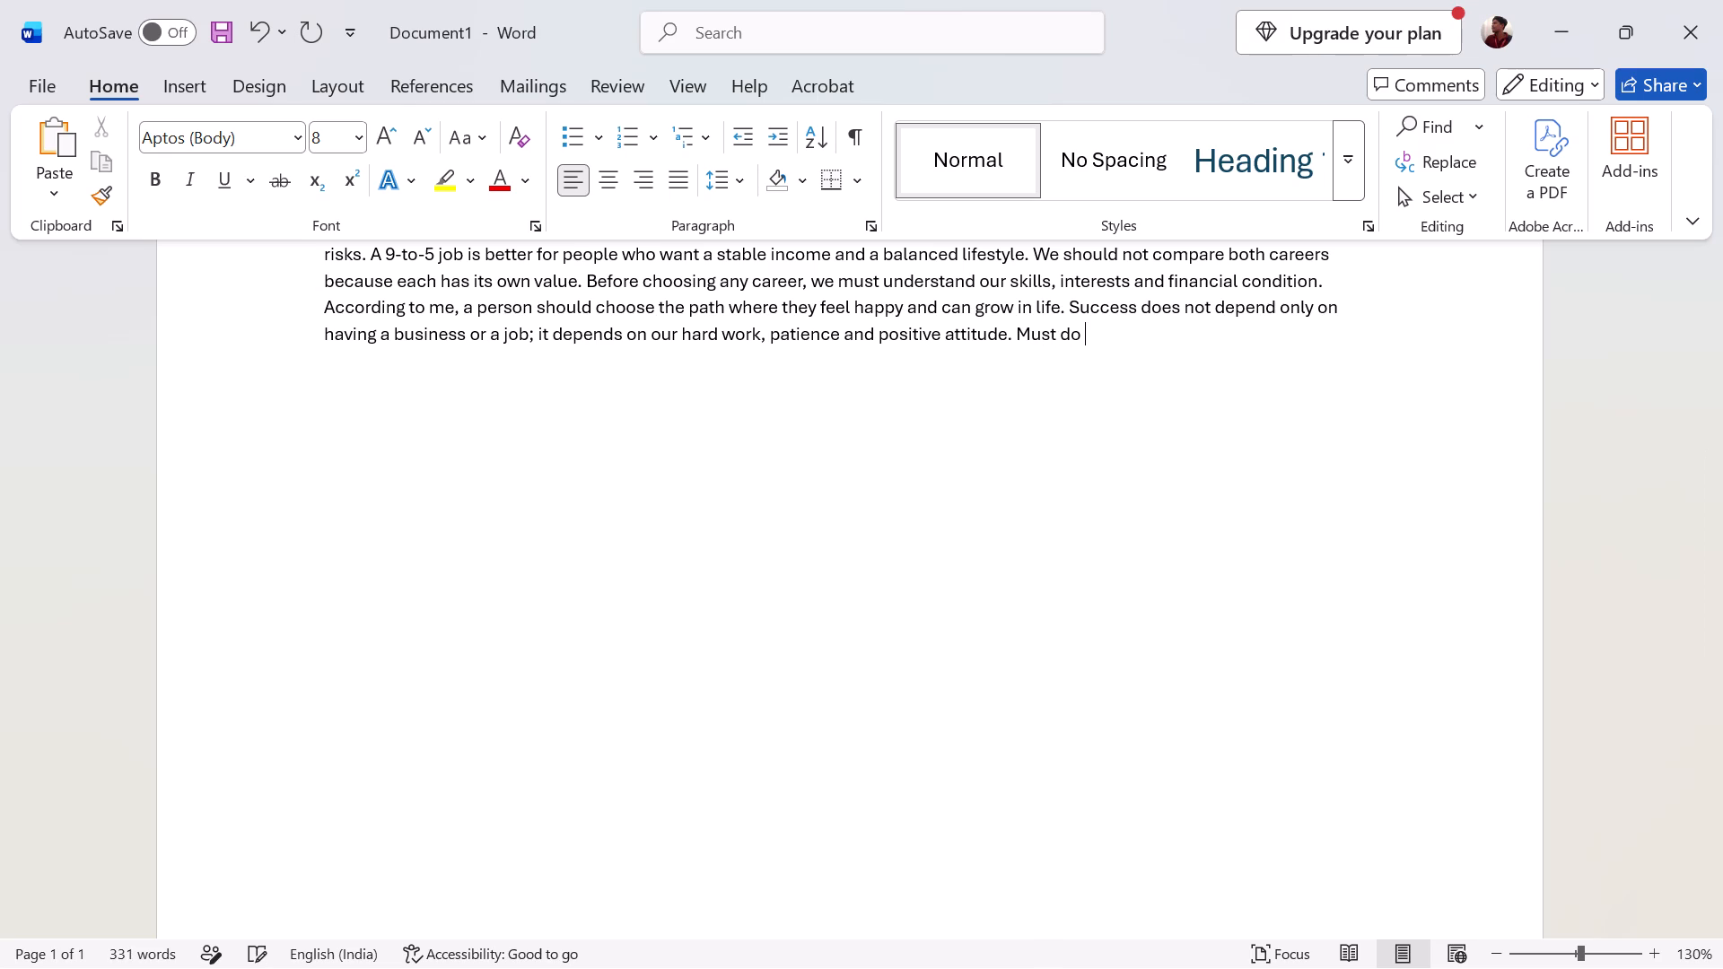
type("do")
key("space")
type("ris")
type("ks")
key("space")
type("od")
key("space")
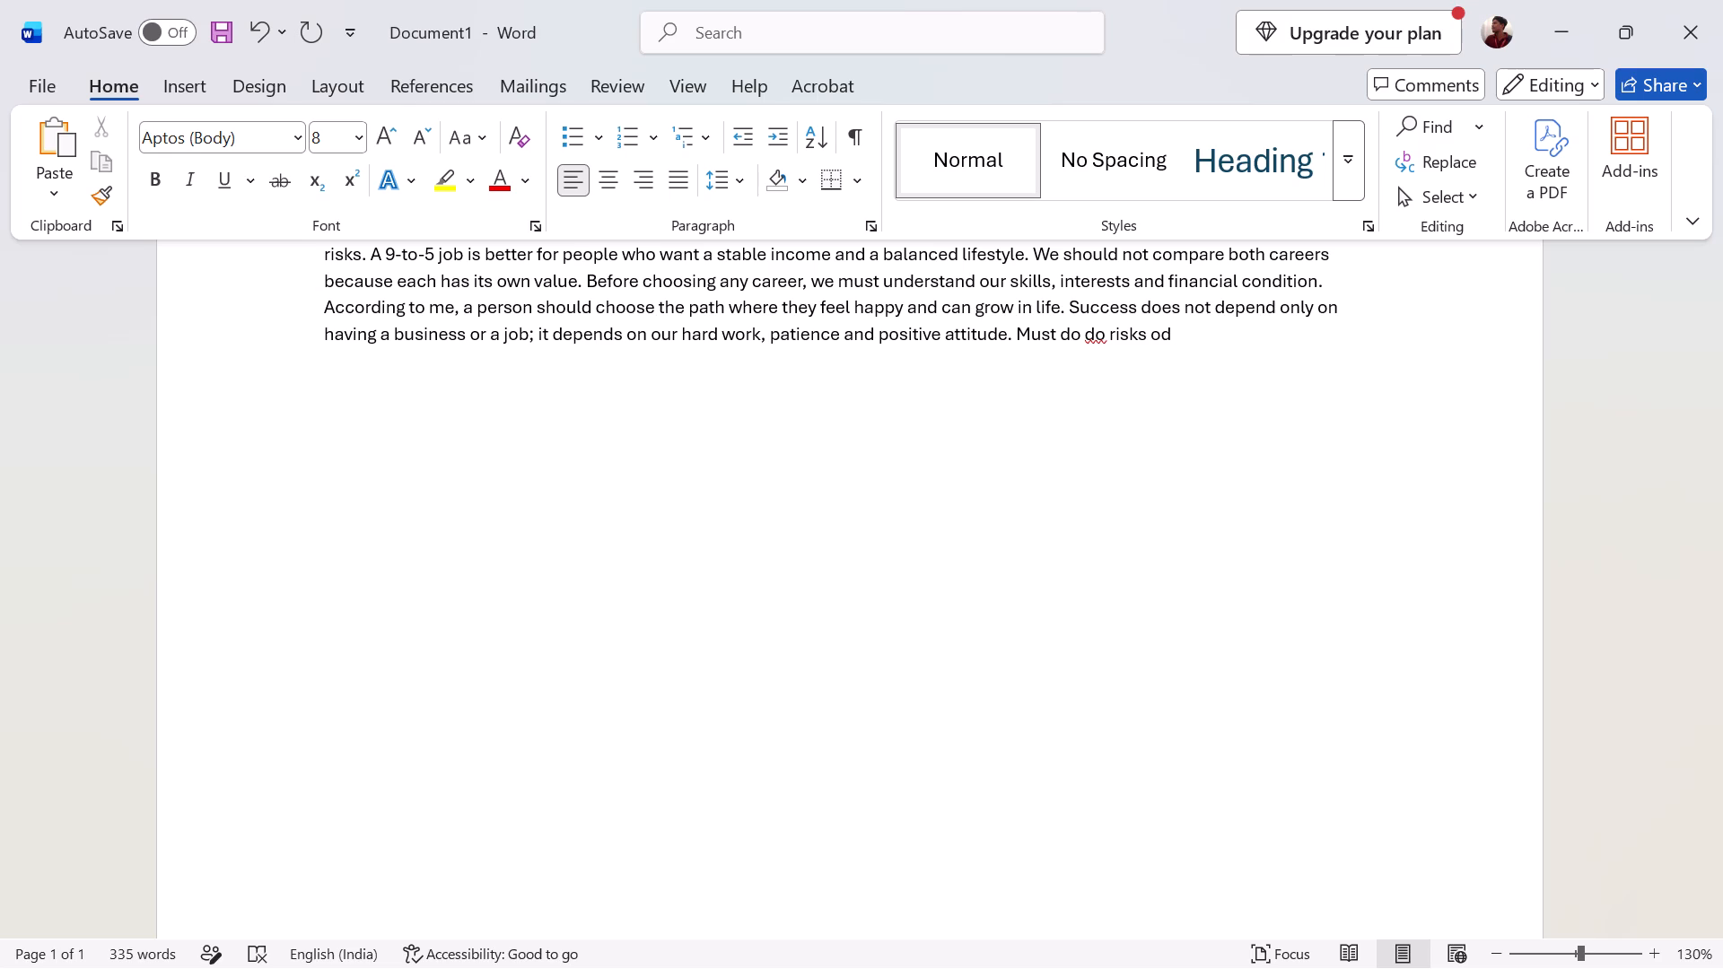
key("BackSpace")
key("BackSpace")
type("f a")
key("space")
type("job")
key("space")
type("role")
key("space")
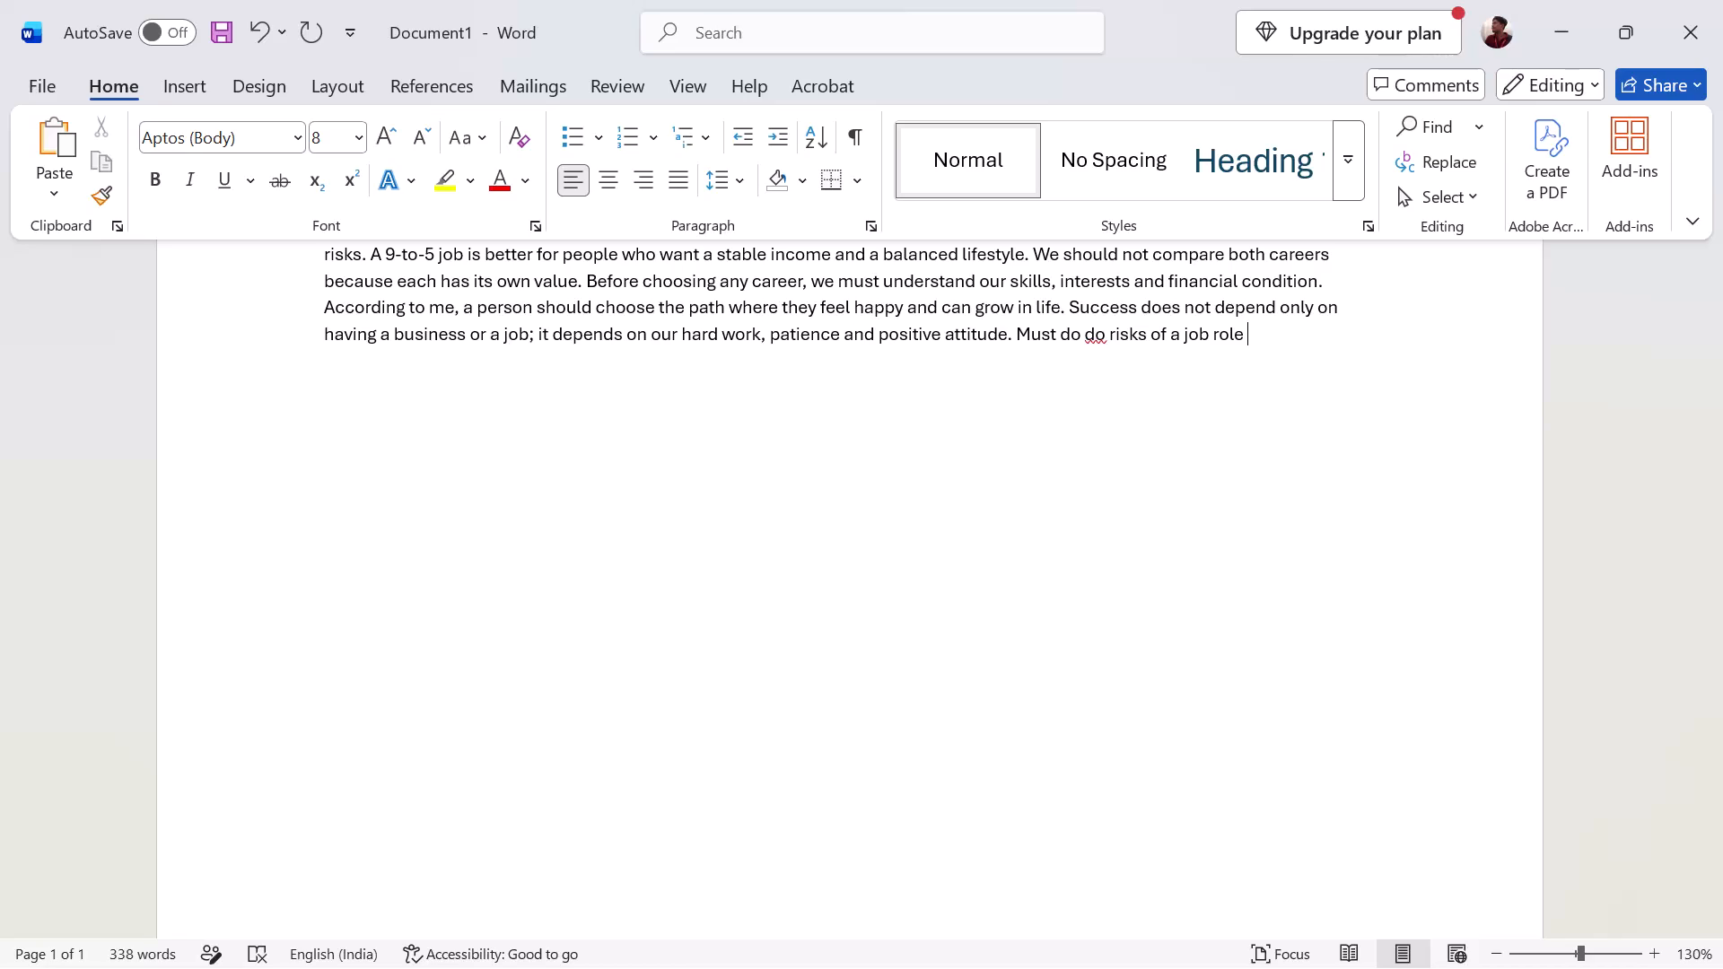
Check the countdown timer in Chrome and return to the Word document.
left_click(898, 229)
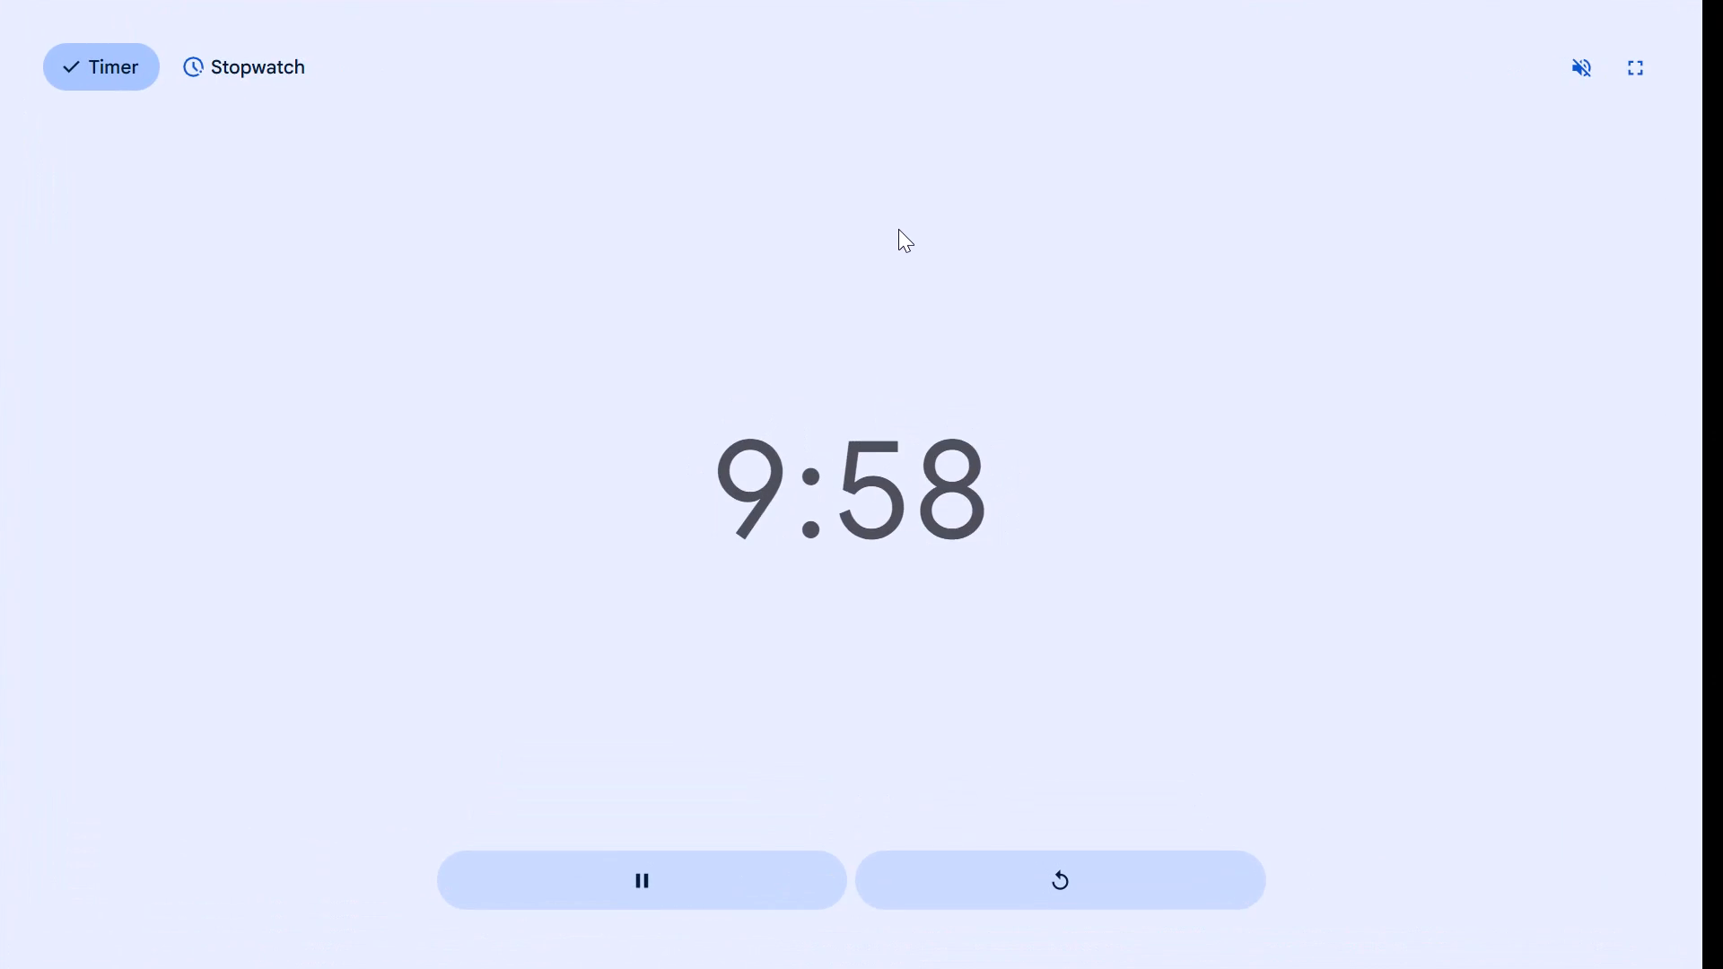
left_click(810, 179)
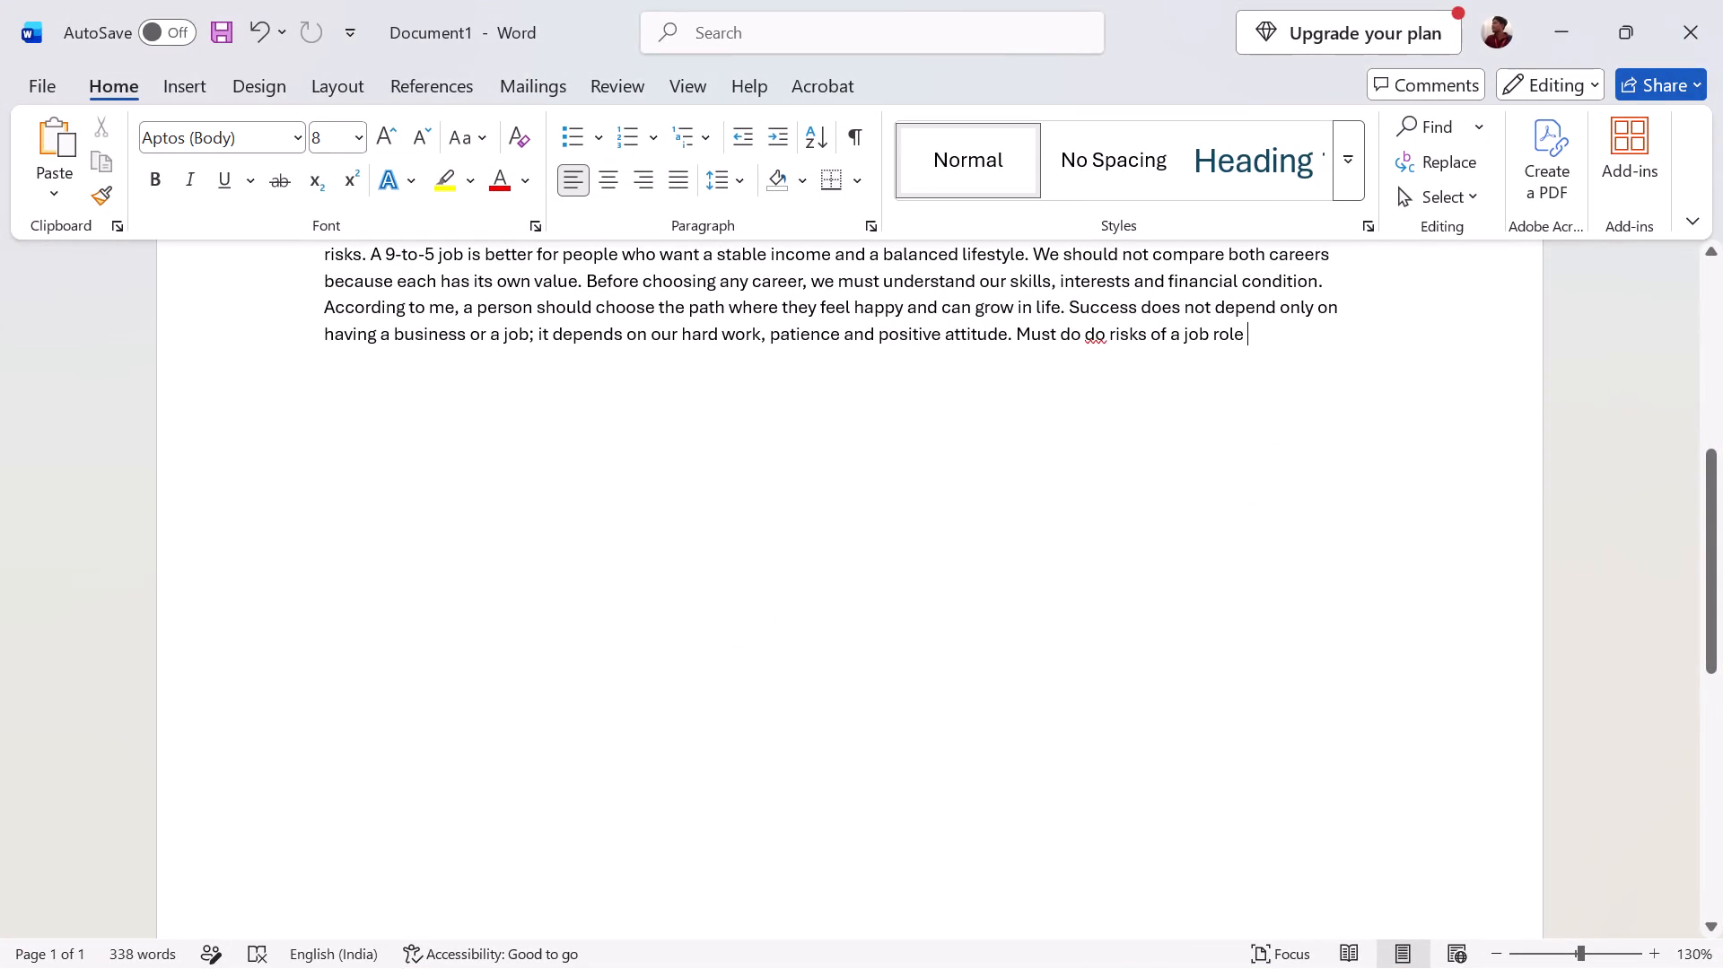
Examine the whole essay in Word, from the Introduction through the newly written end of the Conclusion.
scroll(825, 565, "up", 1)
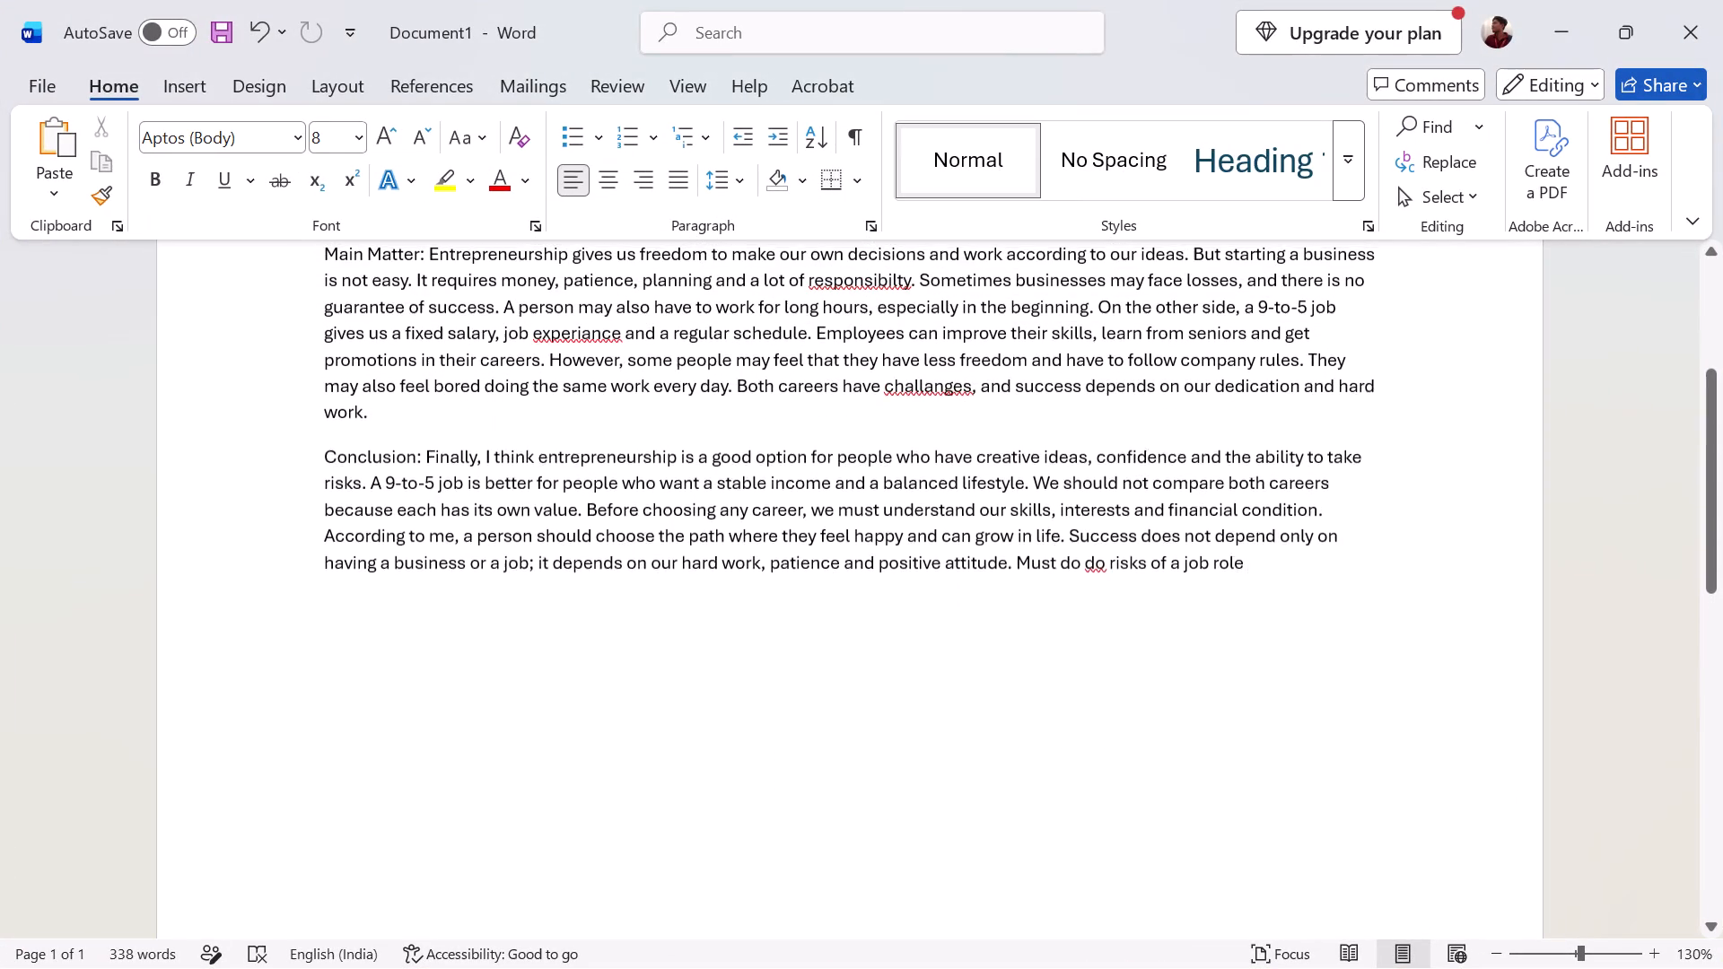
scroll(825, 565, "up", 1)
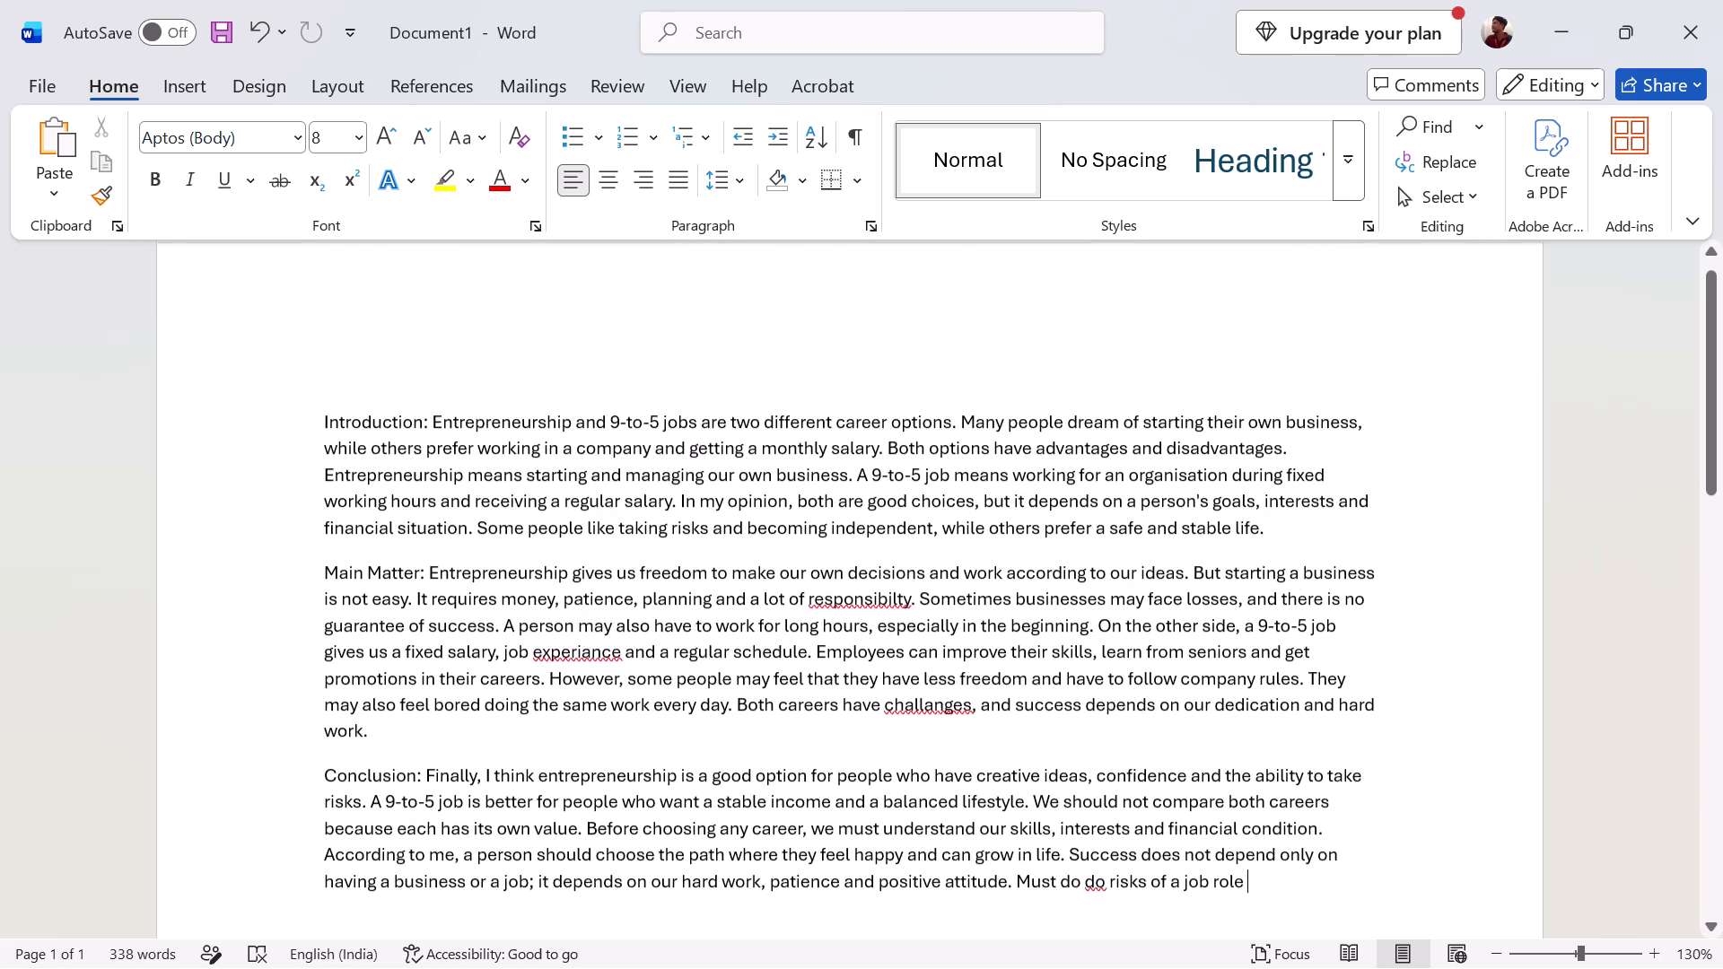
scroll(825, 565, "up", 2)
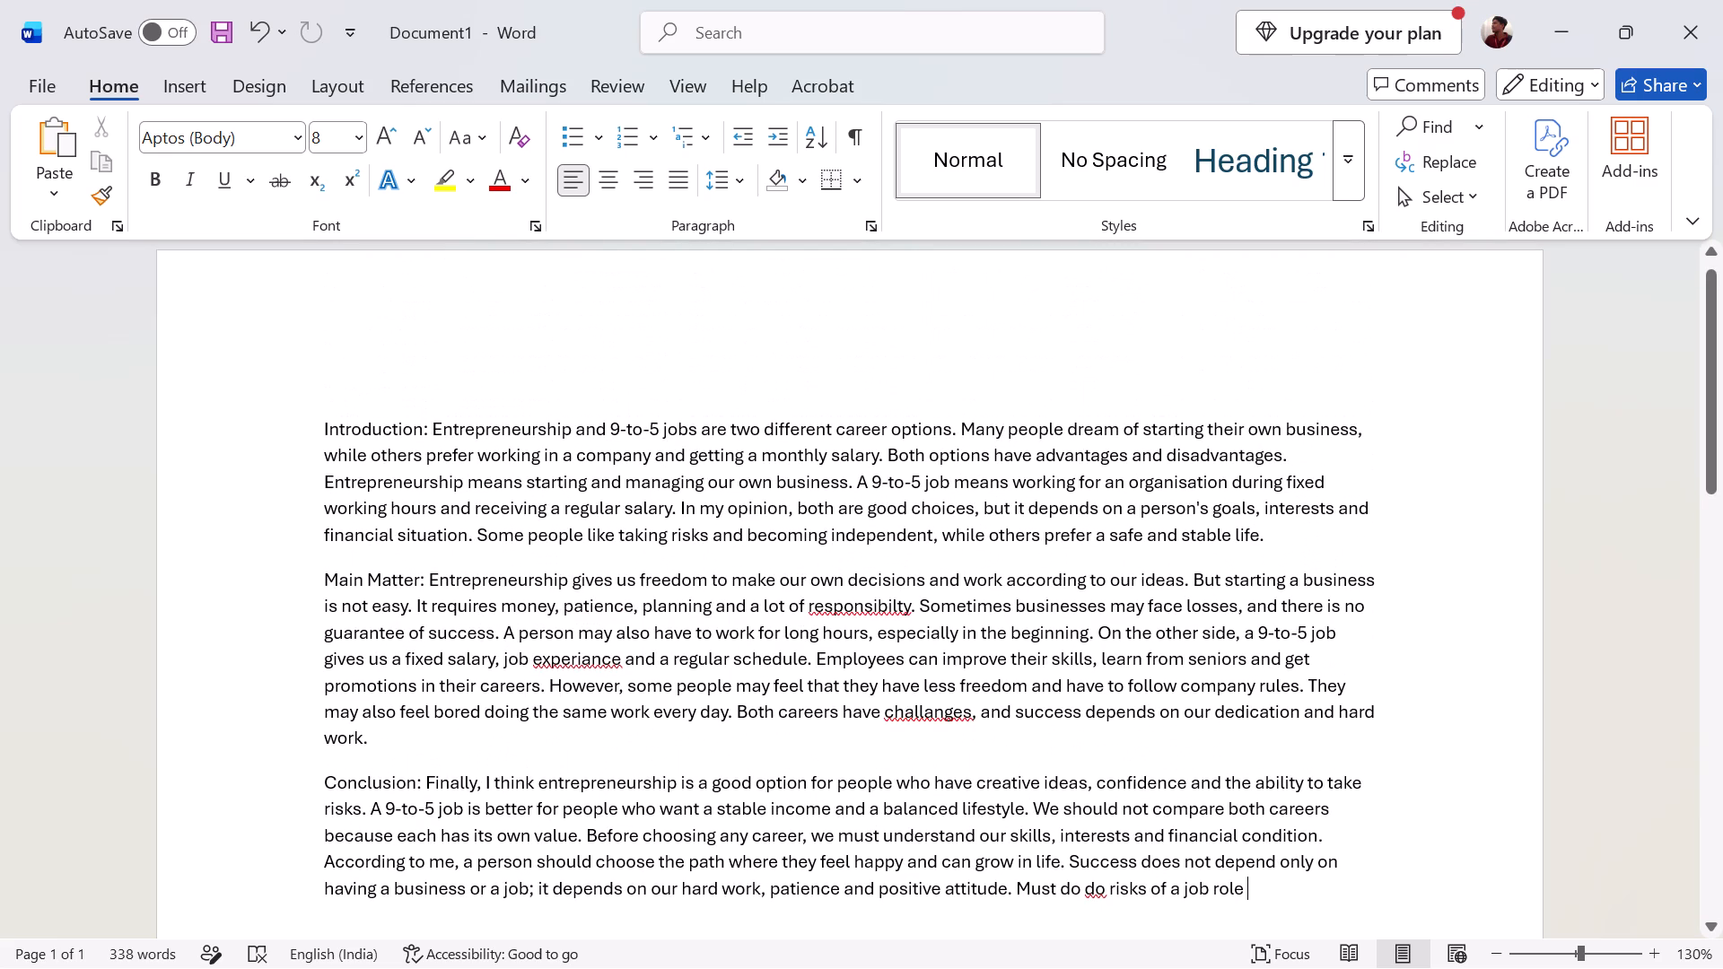
scroll(825, 565, "up", 3)
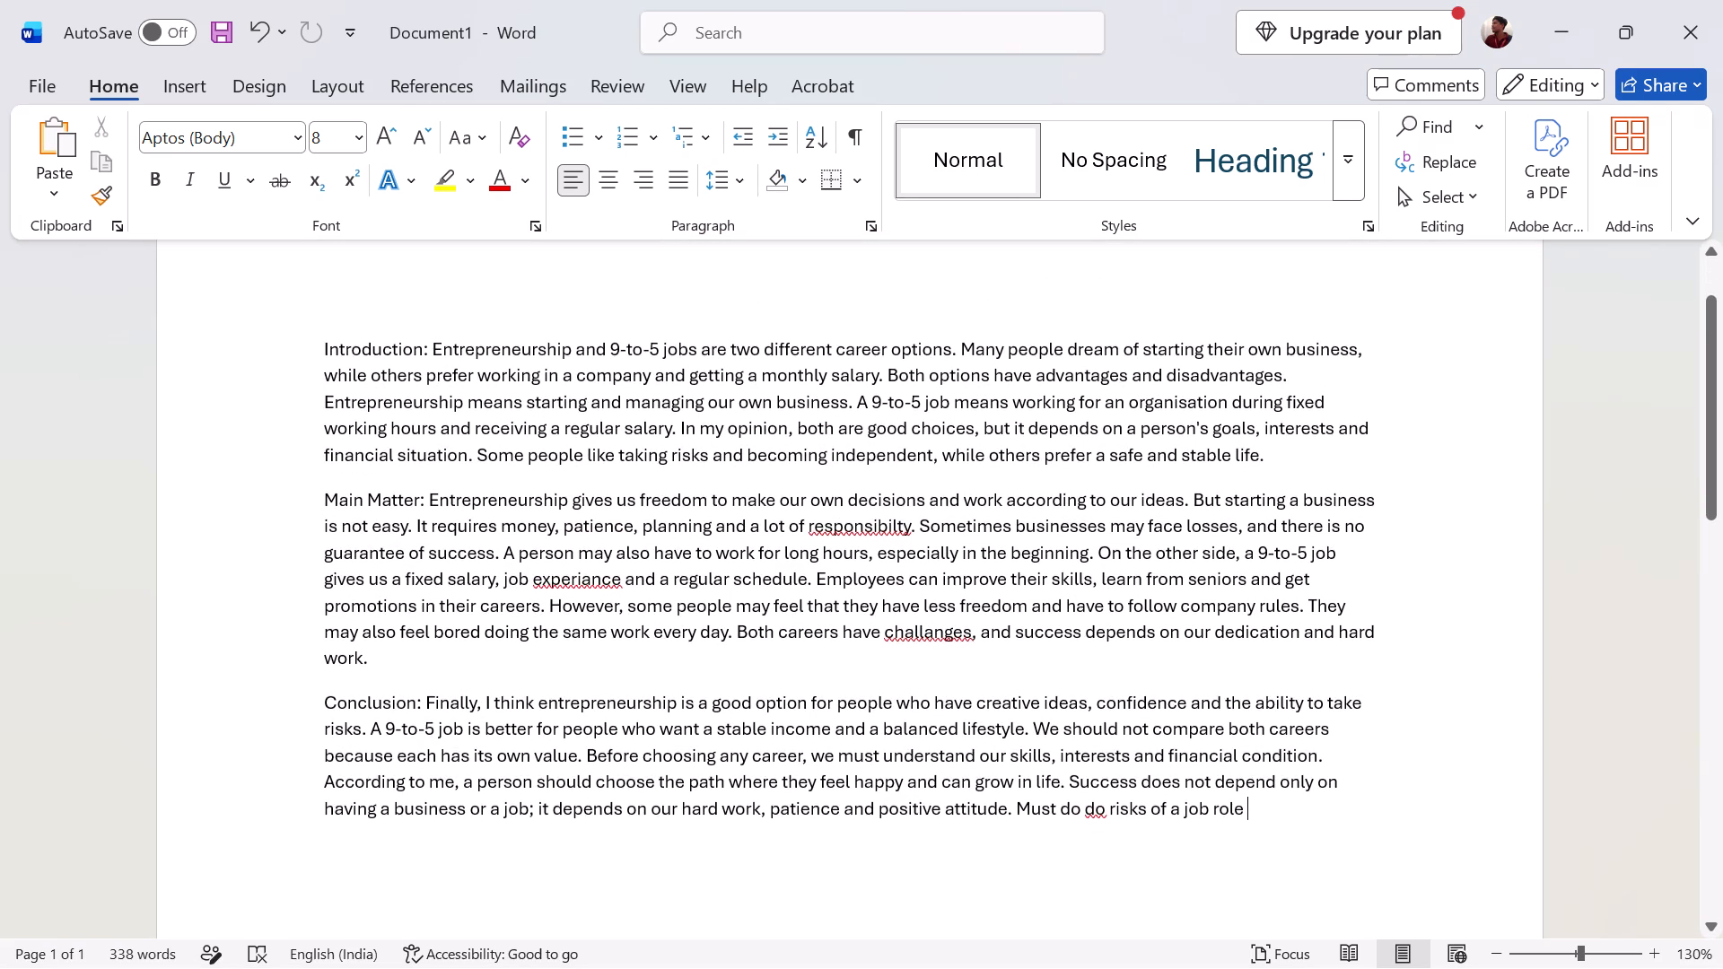
scroll(825, 565, "up", 2)
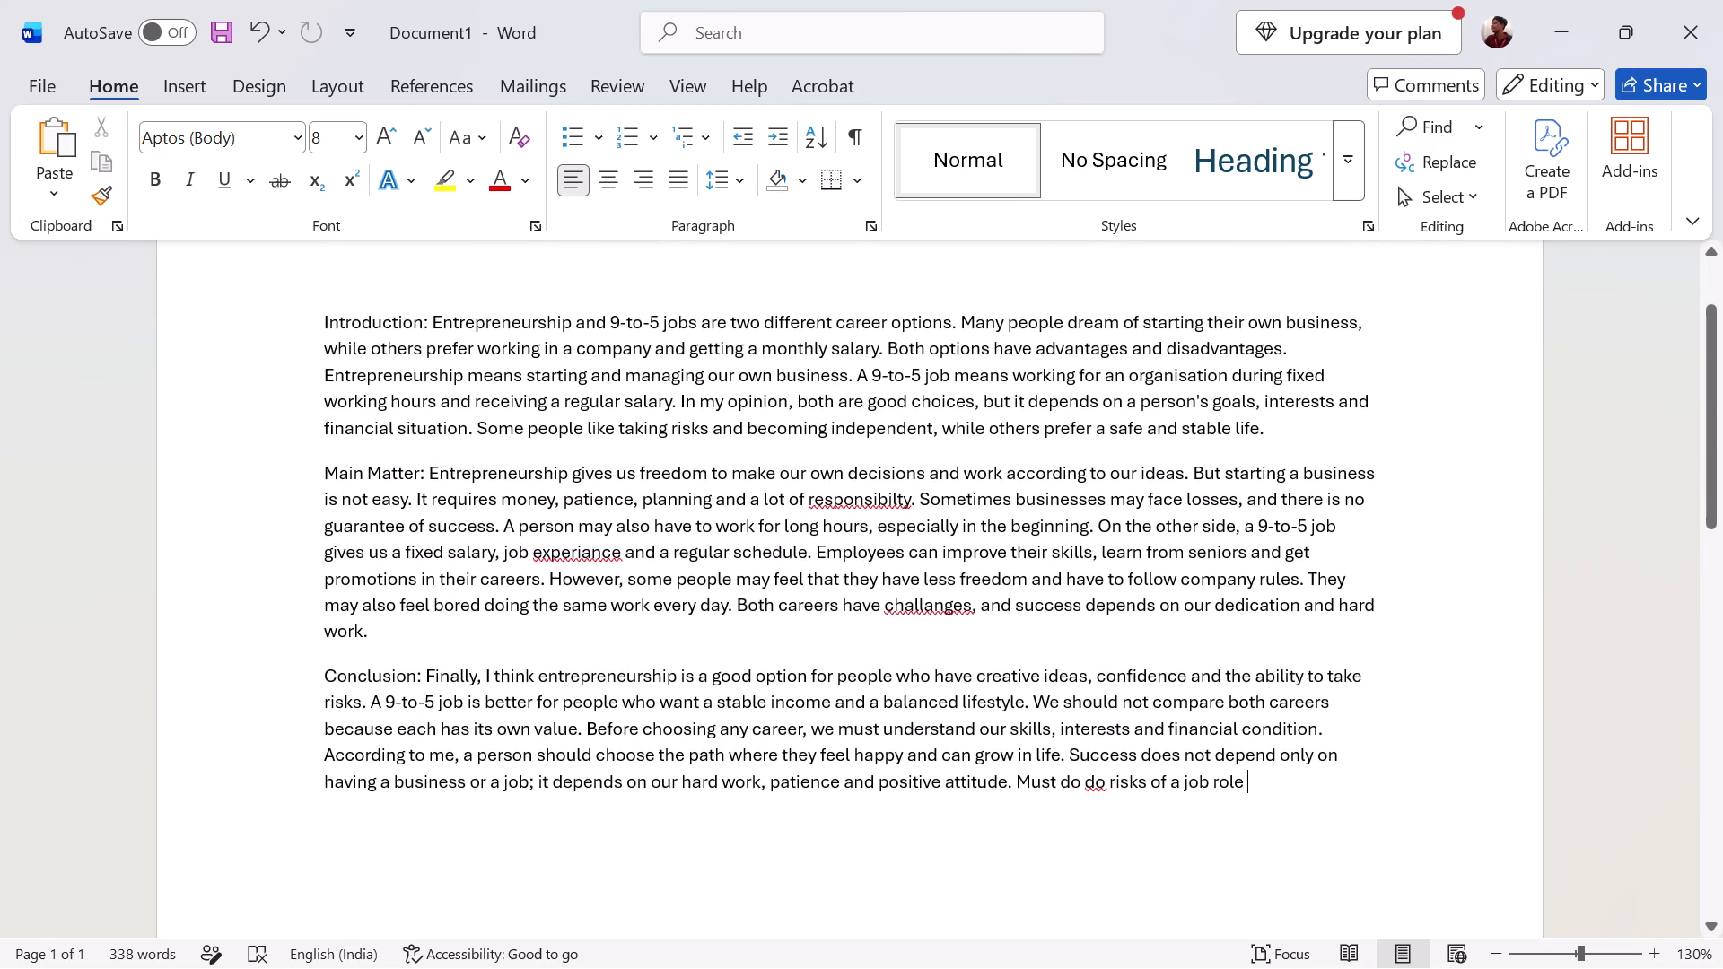
scroll(825, 565, "up", 2)
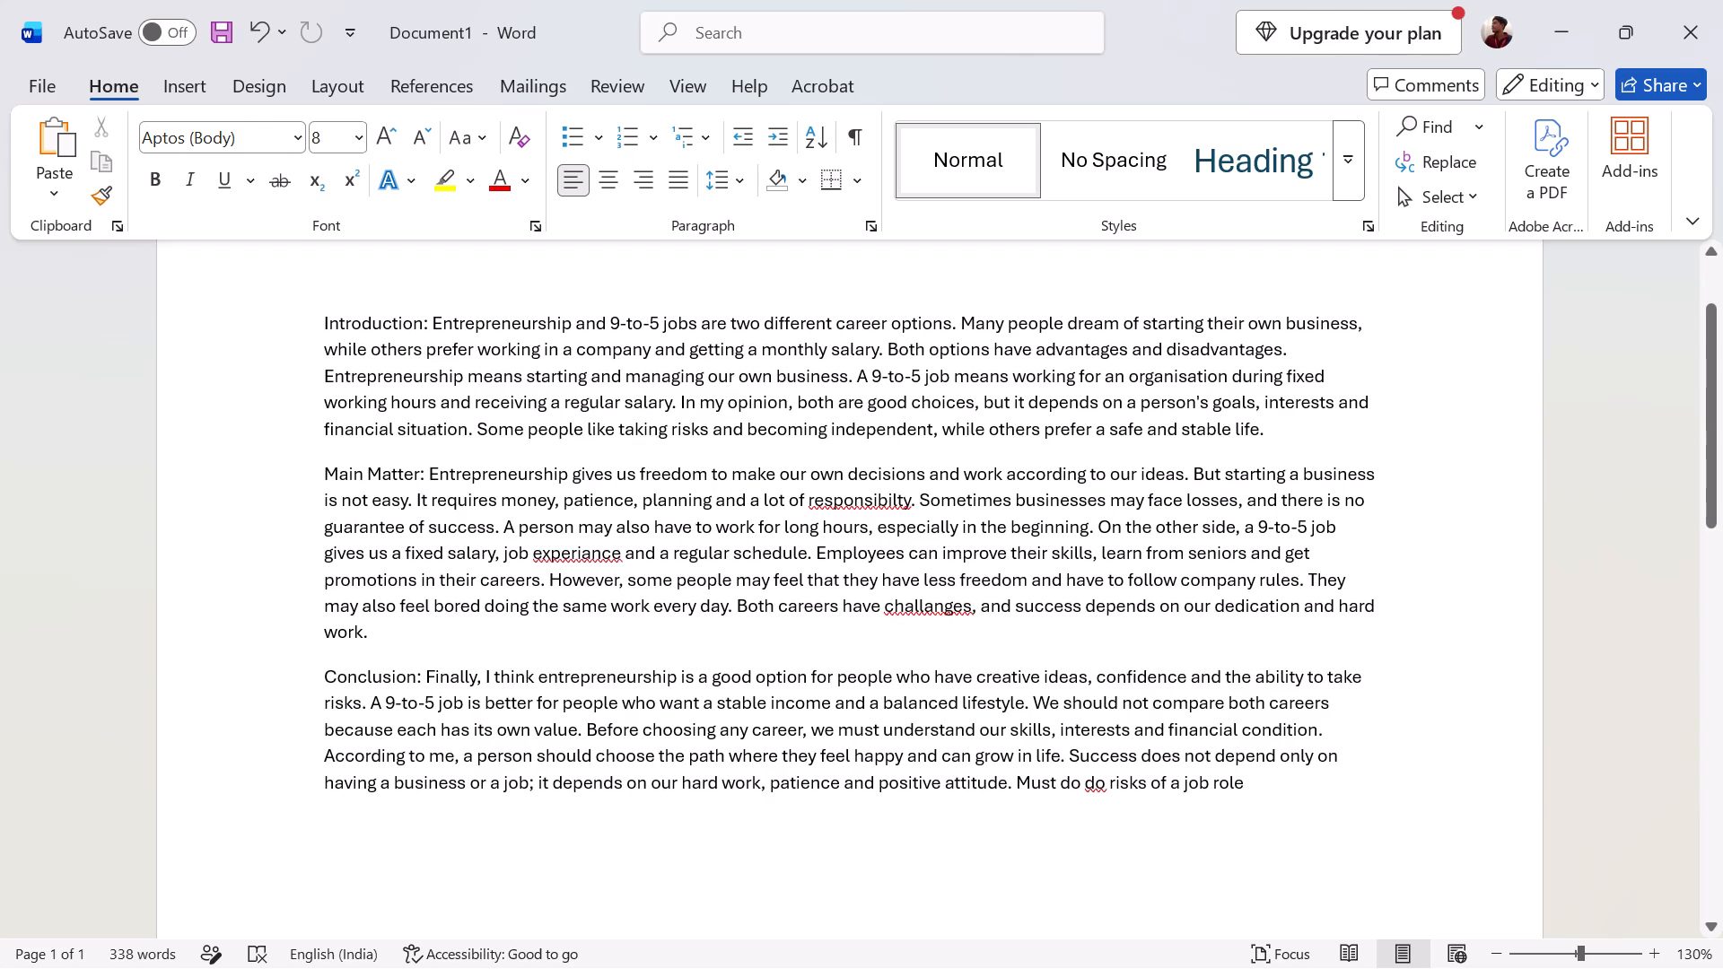
left_click(825, 565)
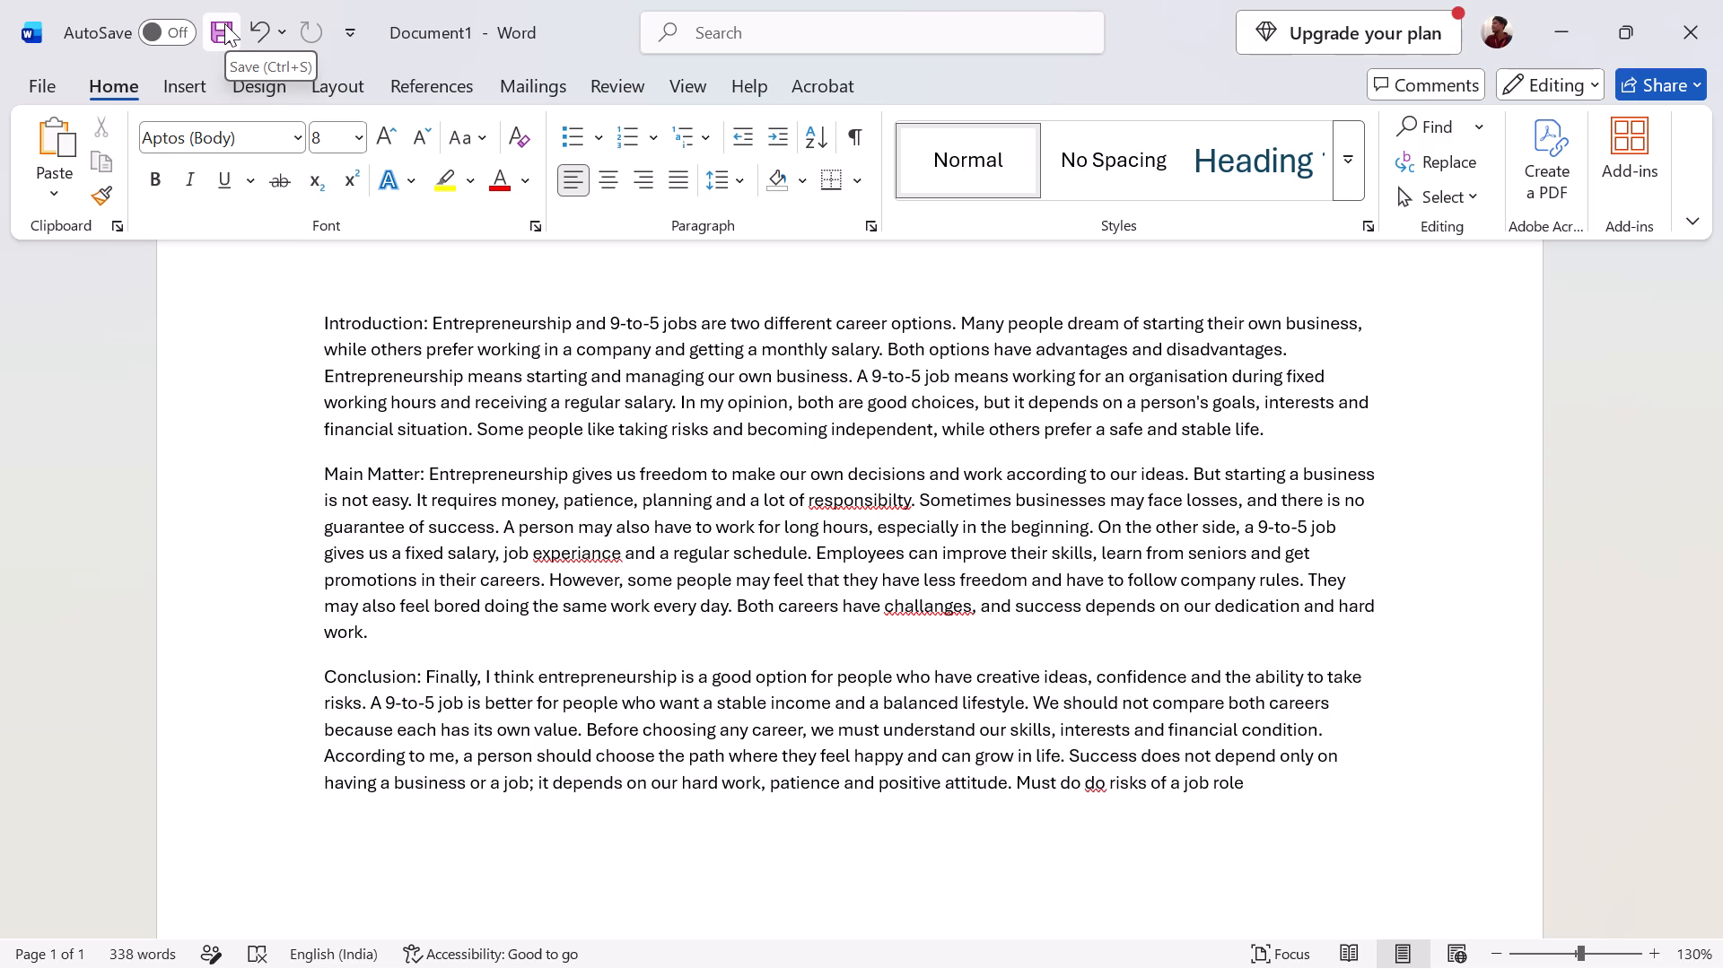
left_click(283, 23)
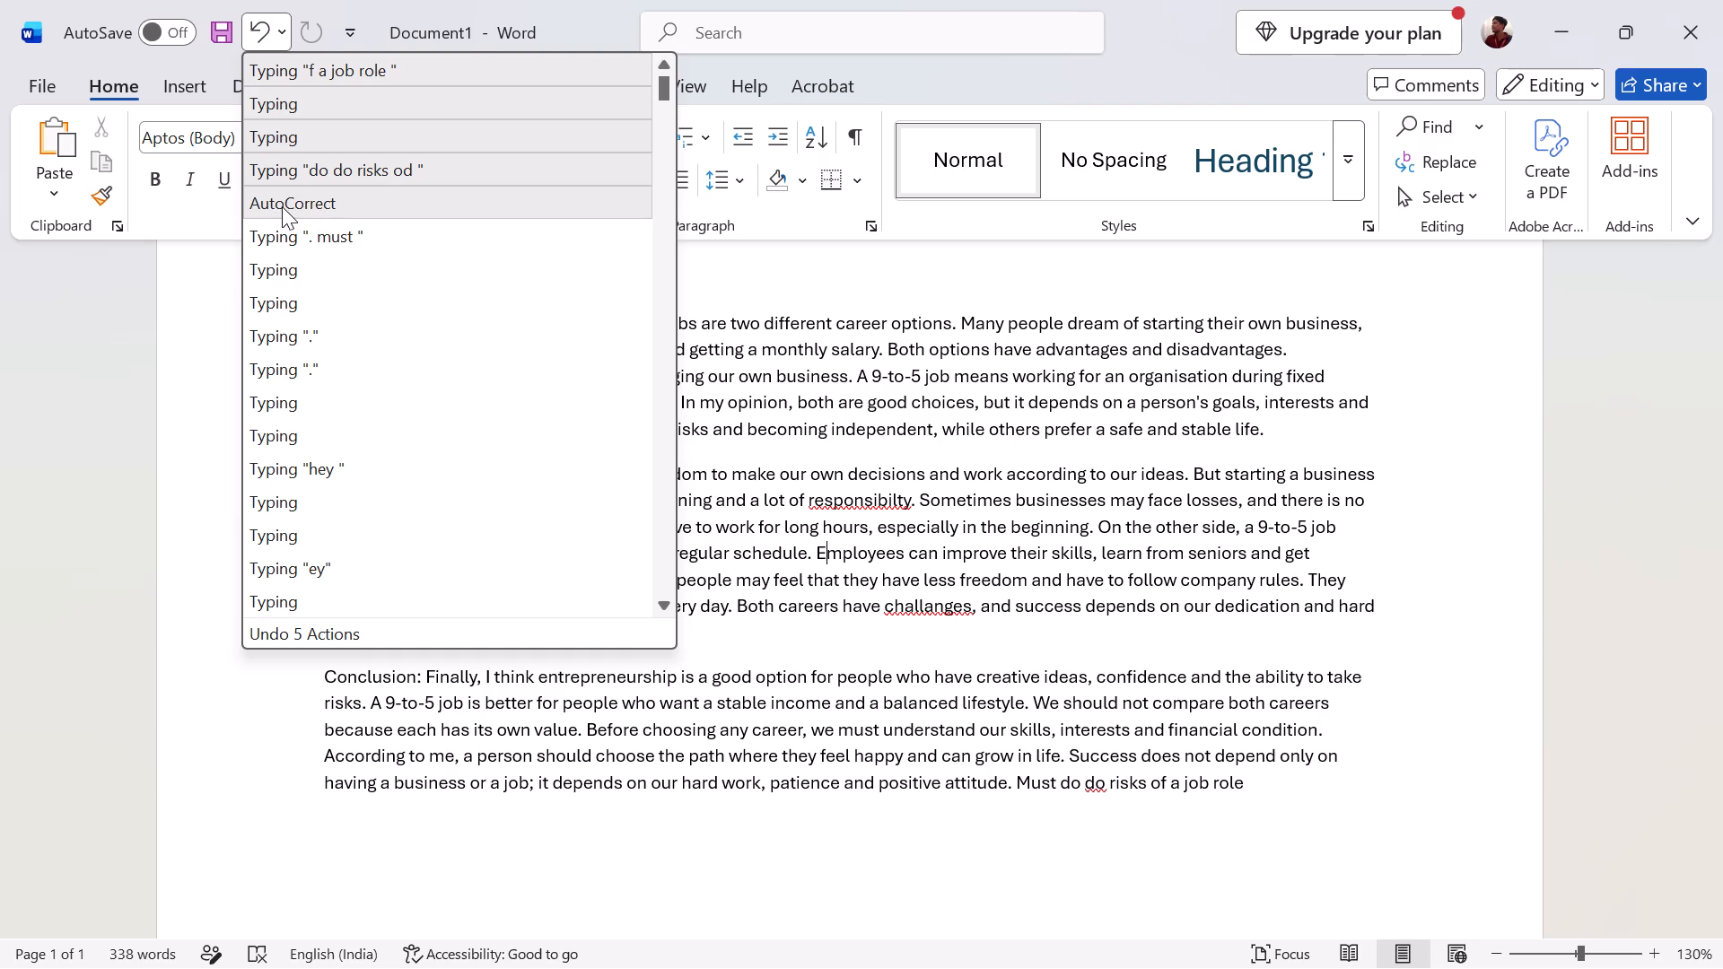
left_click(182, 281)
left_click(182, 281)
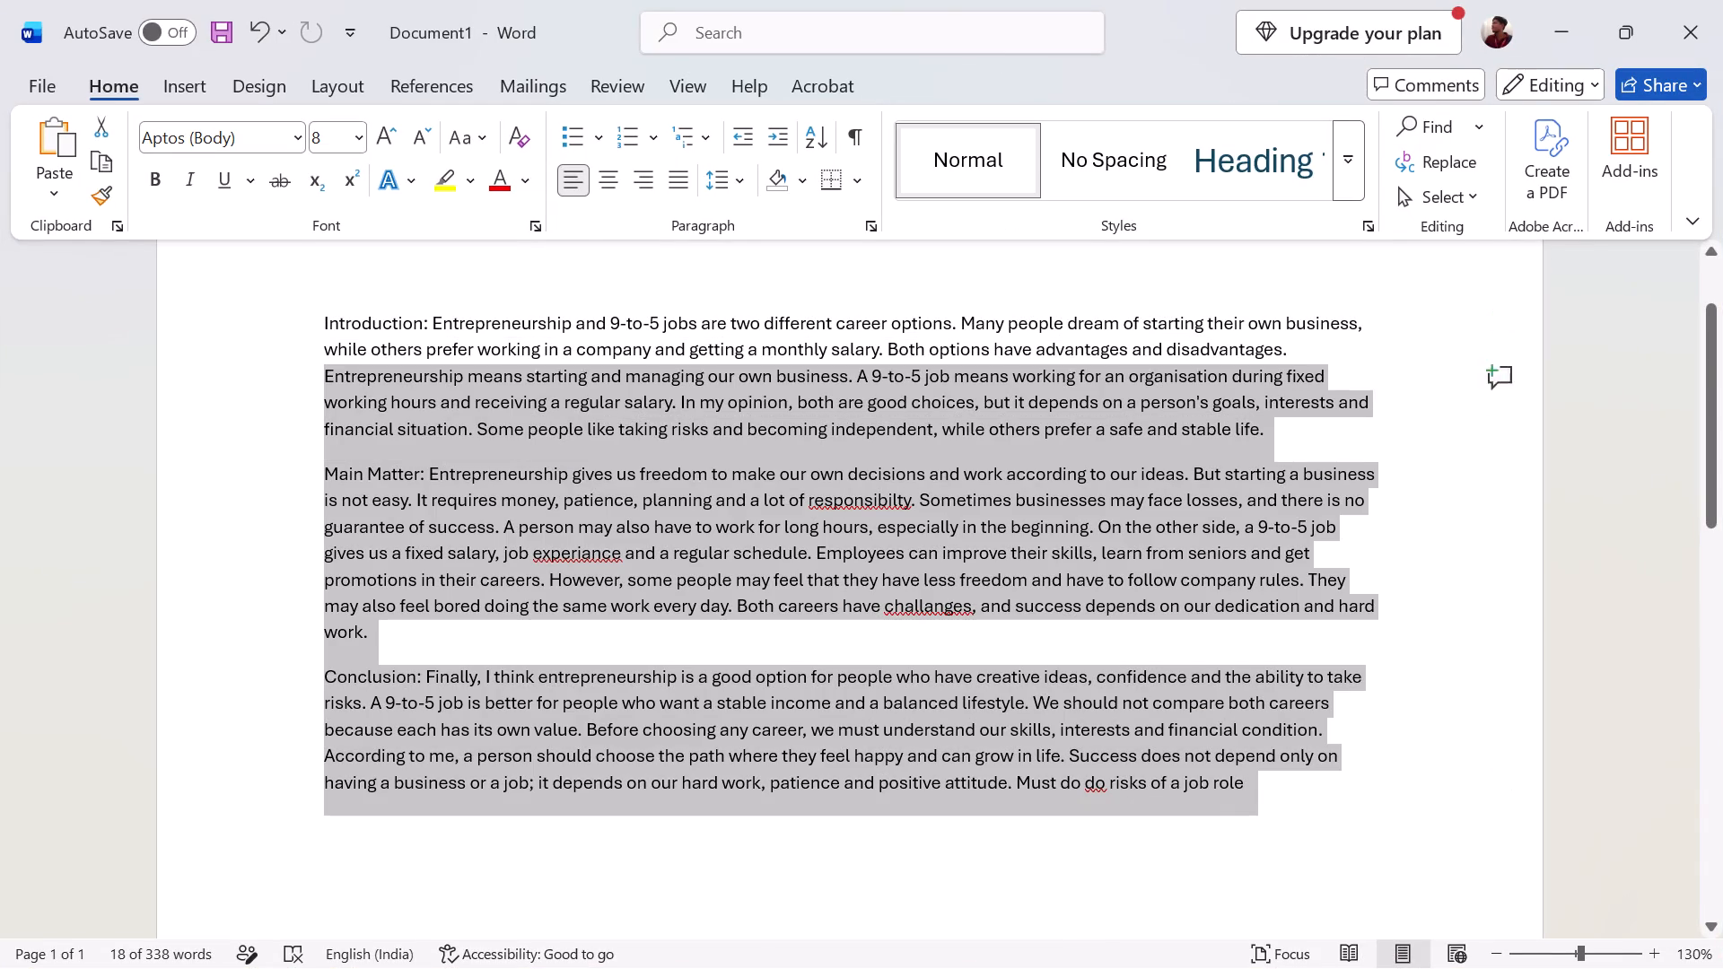
left_click_drag(426, 369, 328, 319)
key("BackSpace")
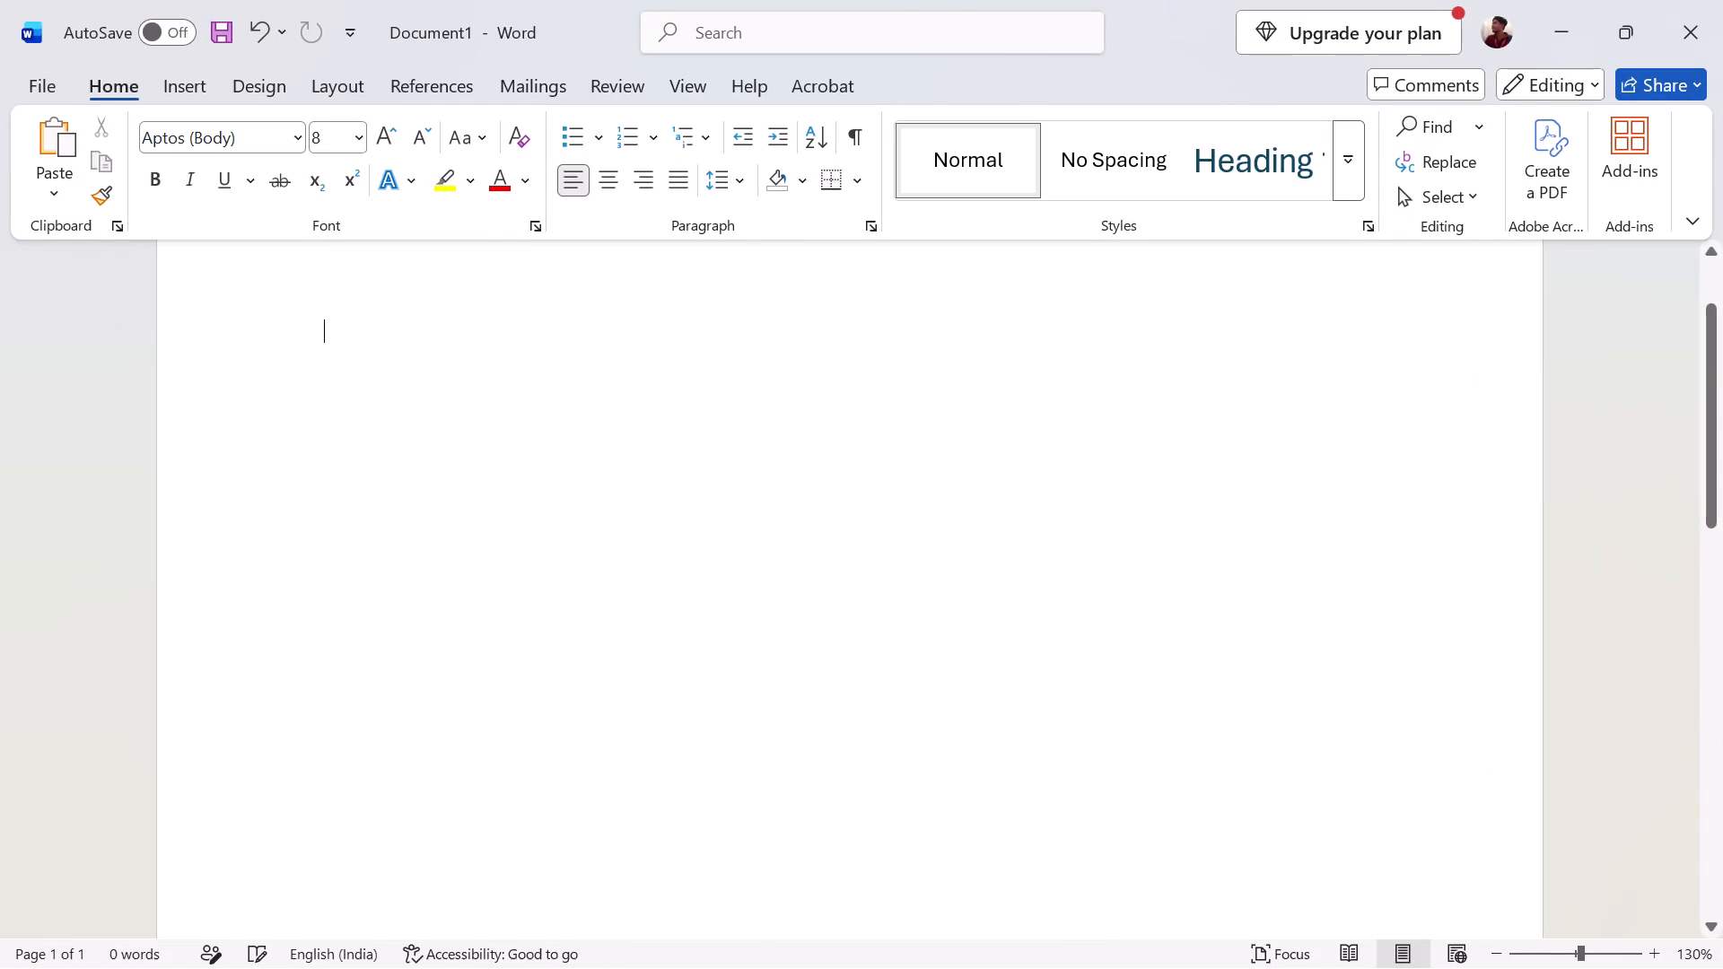
key("ctrl+v")
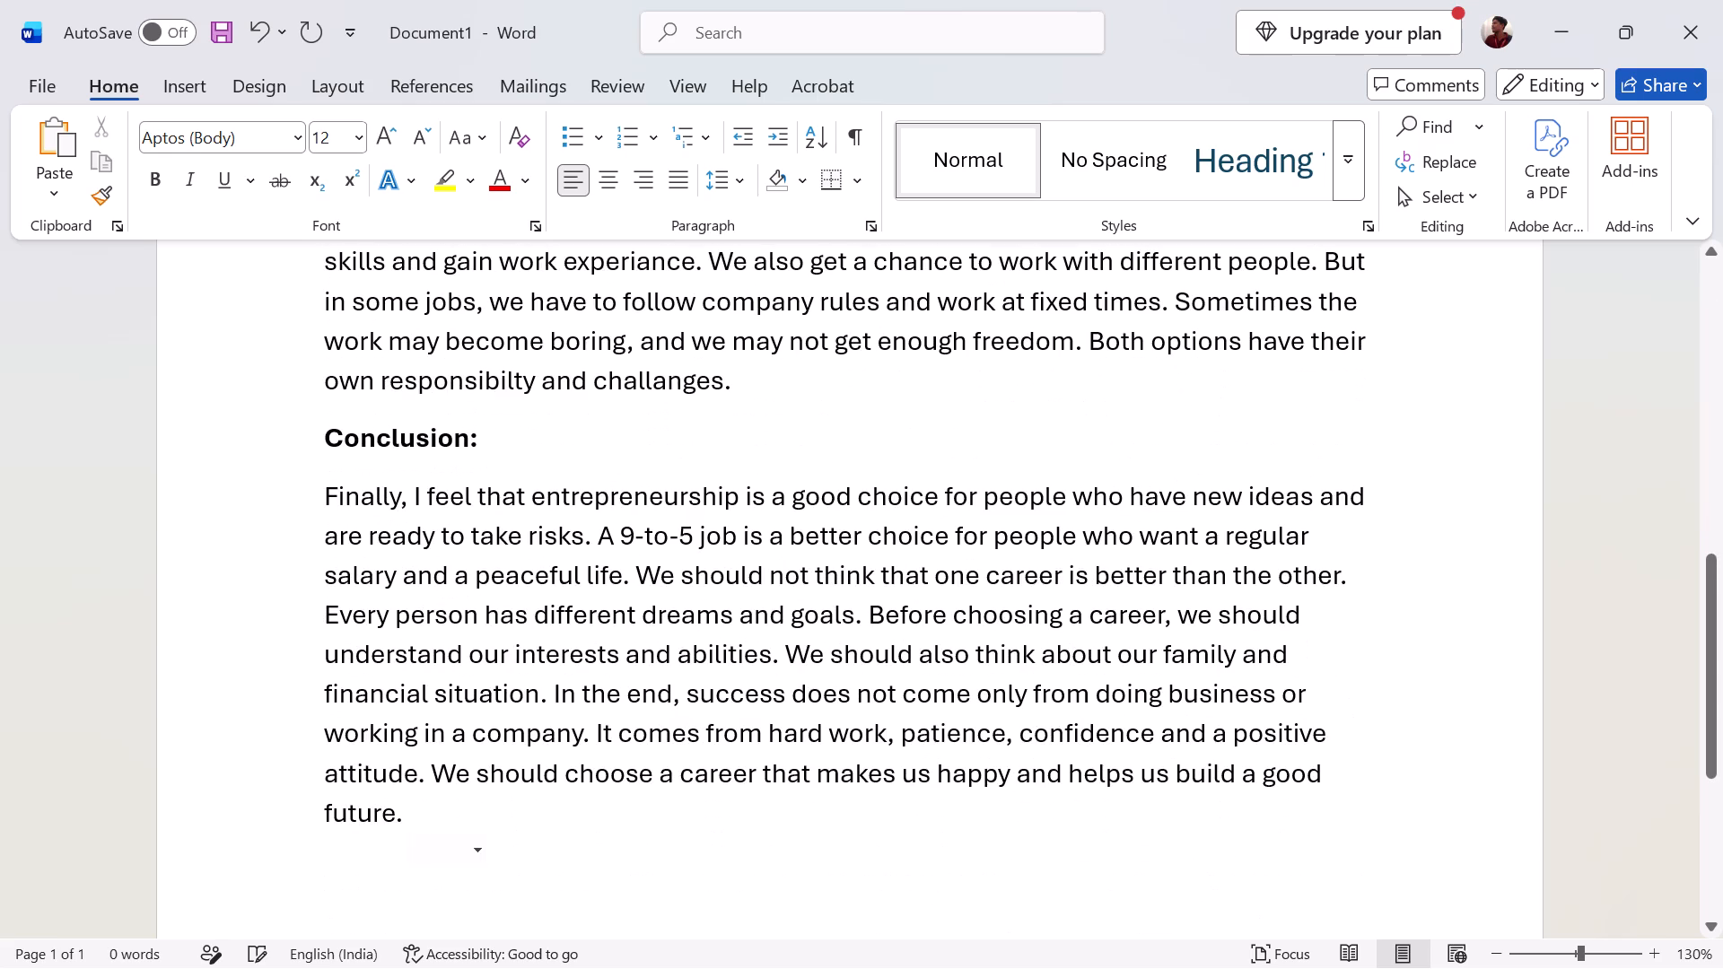
Delete the line "Topic: Is Entrepreneurship Better Than a 9-to-5 Job?" above the Introduction heading.
scroll(328, 319, "up", 2)
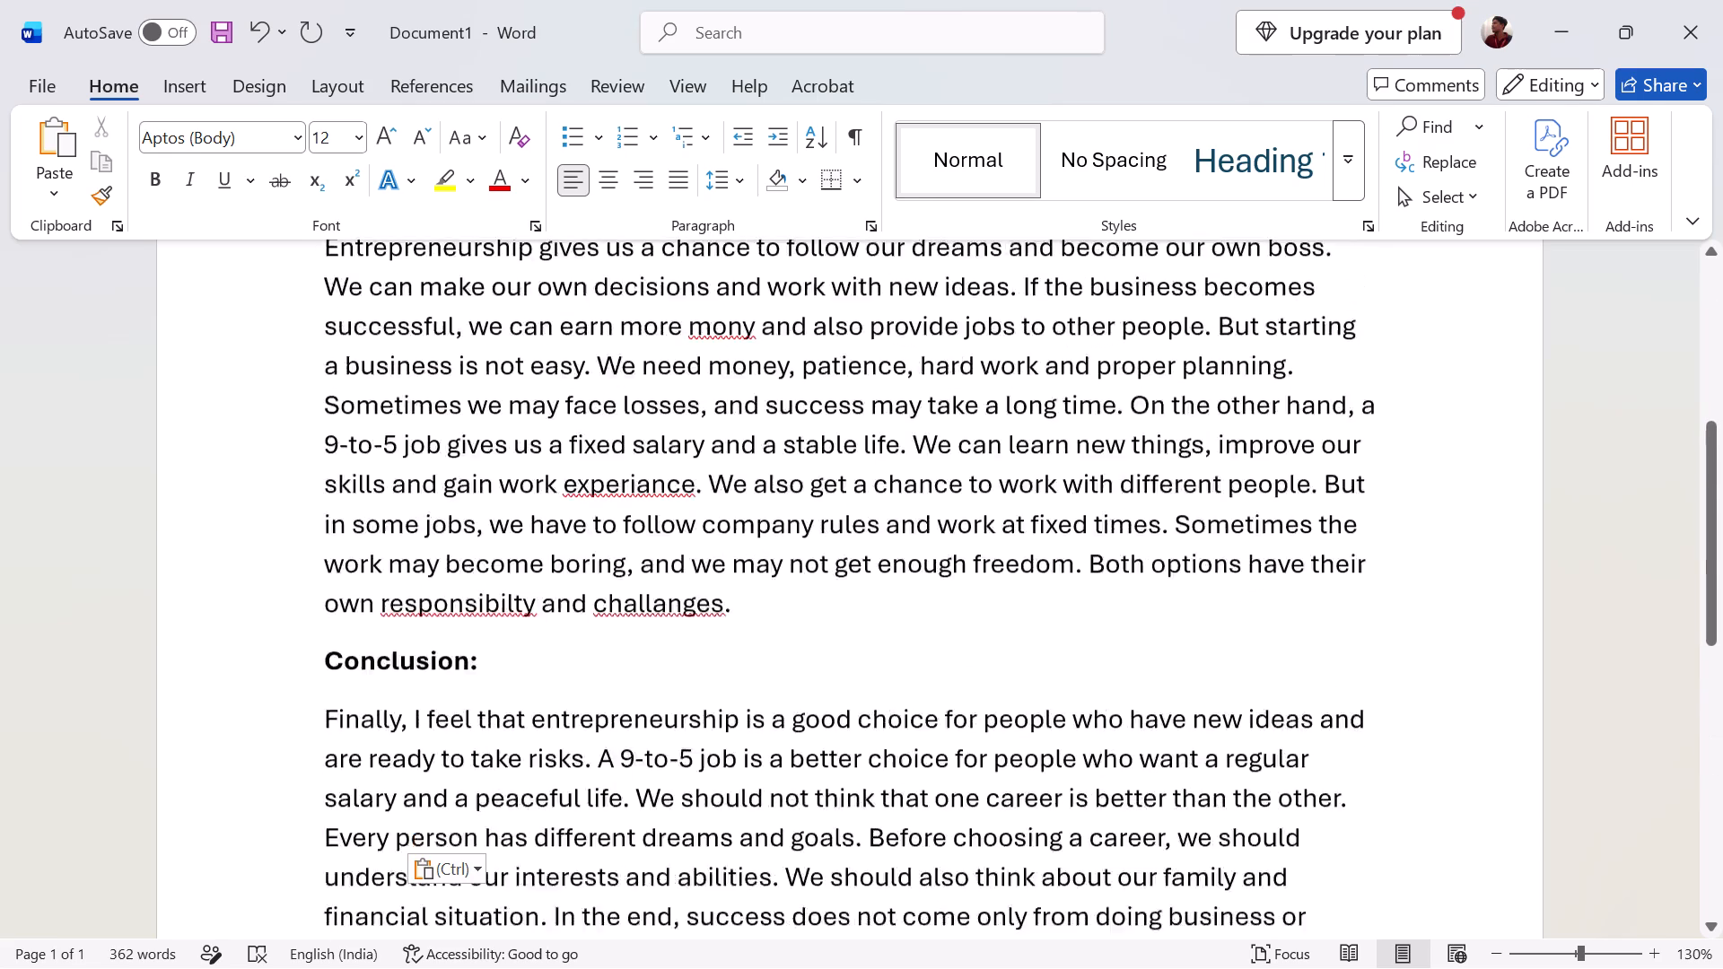
scroll(328, 319, "up", 1)
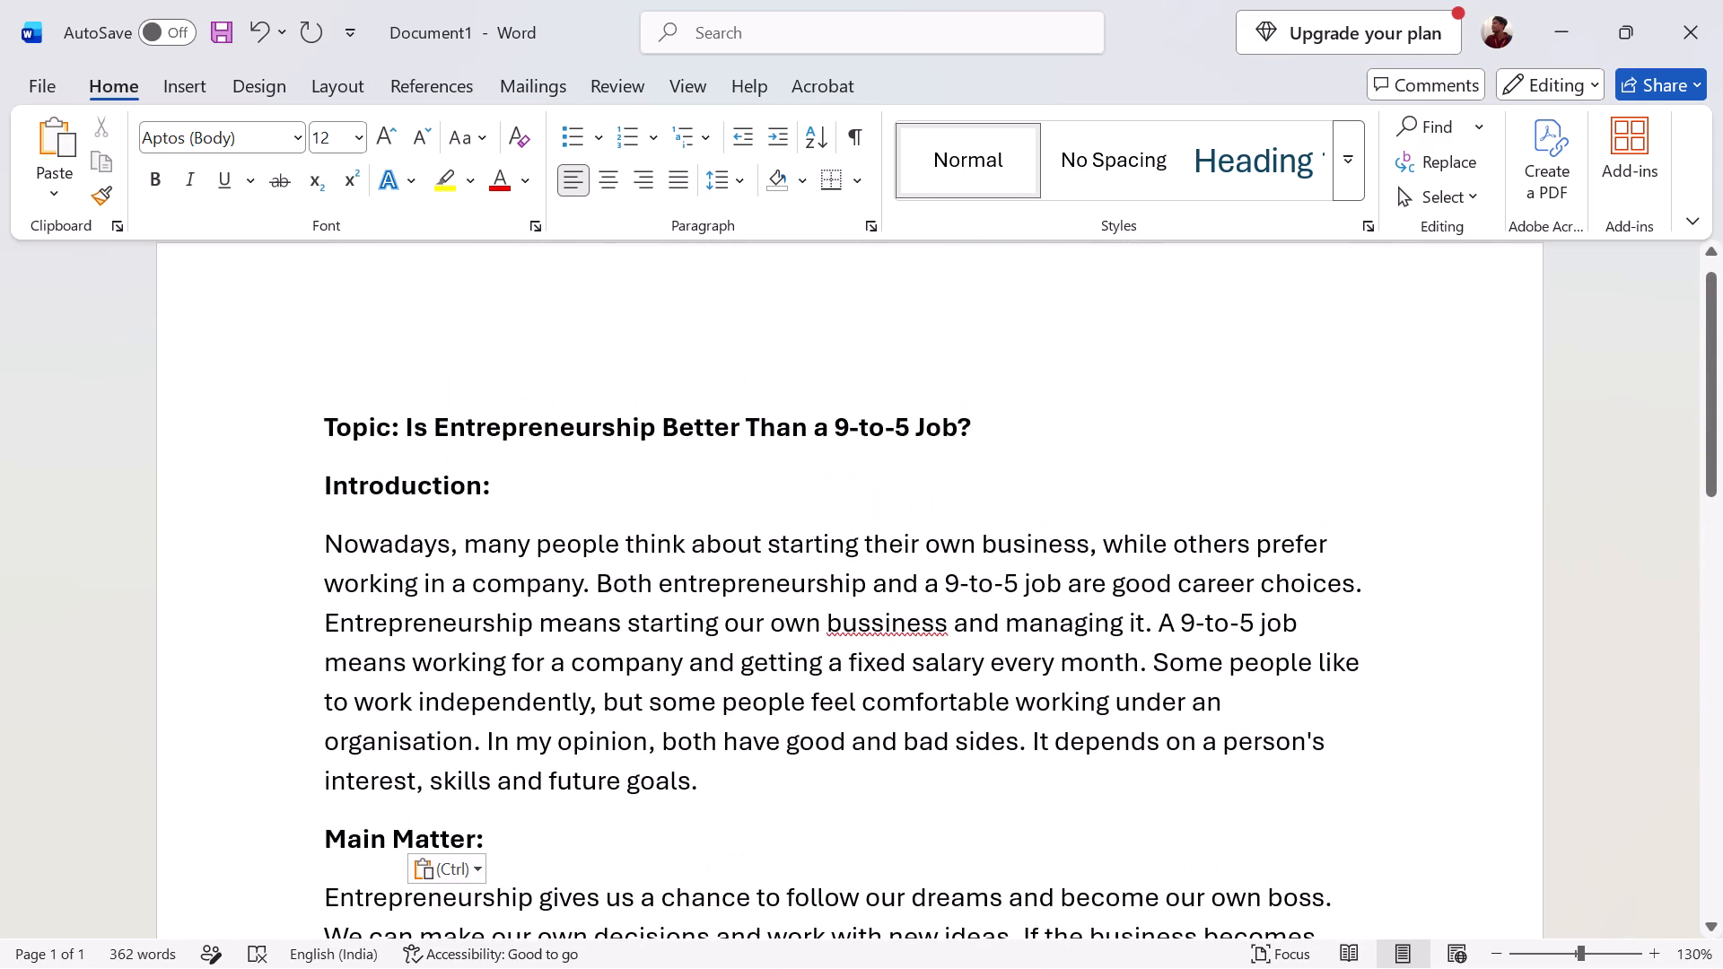
left_click_drag(1007, 421, 285, 410)
key("BackSpace")
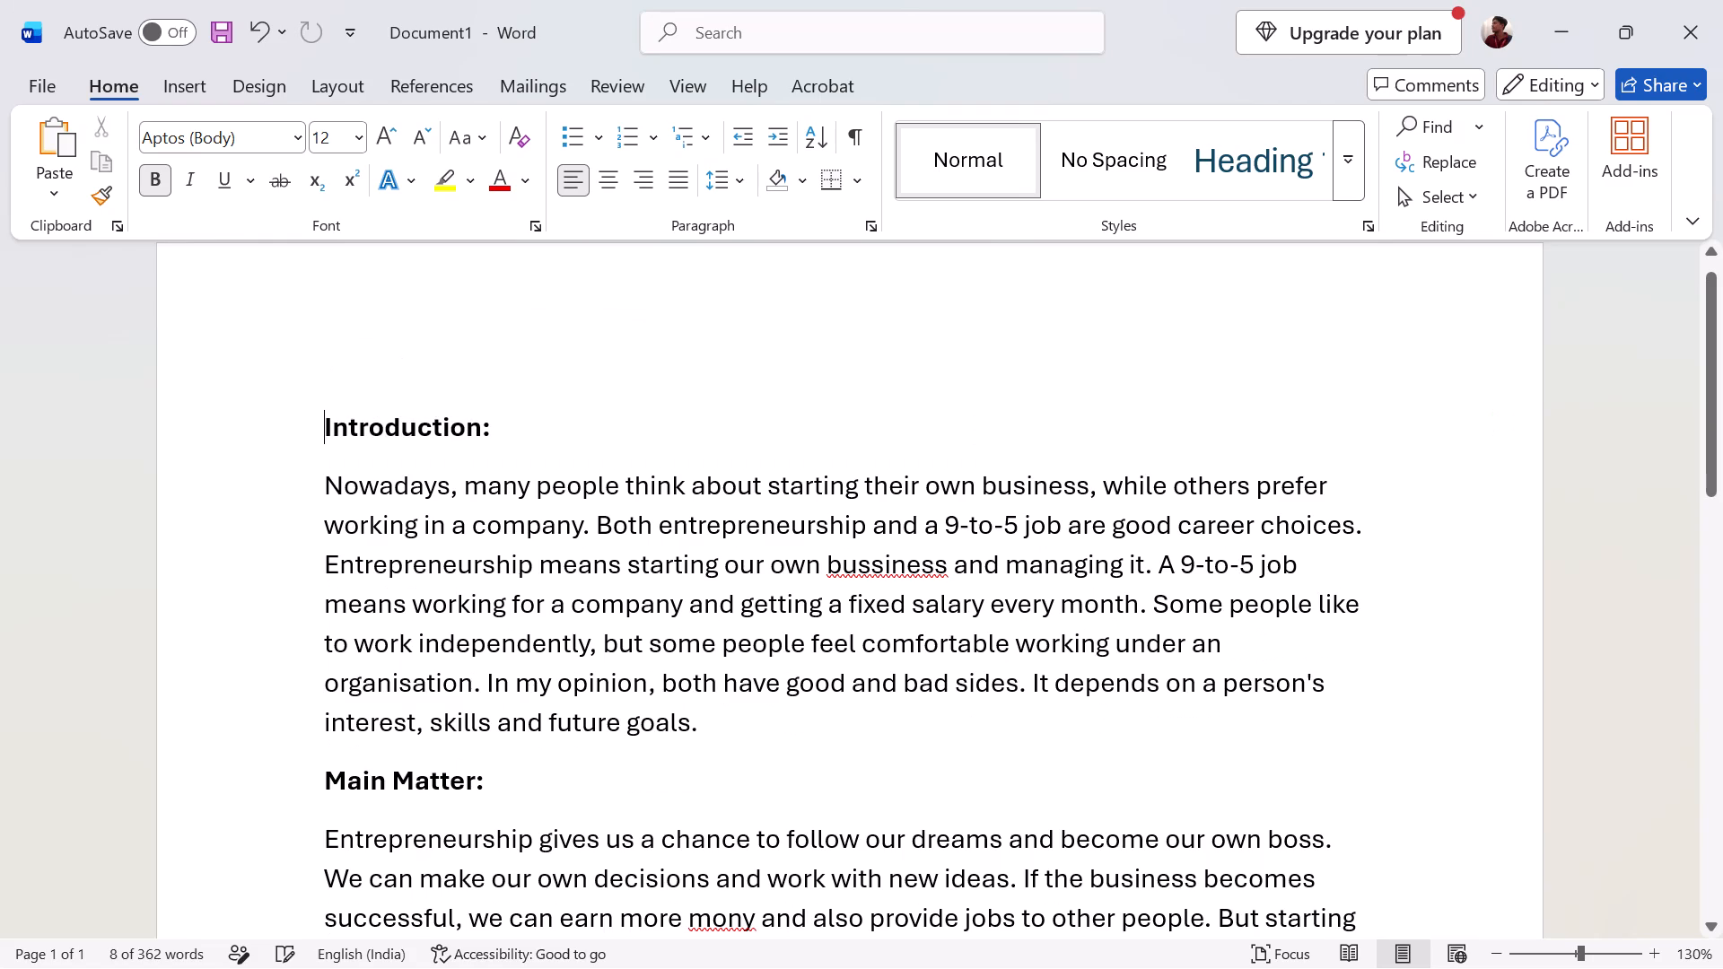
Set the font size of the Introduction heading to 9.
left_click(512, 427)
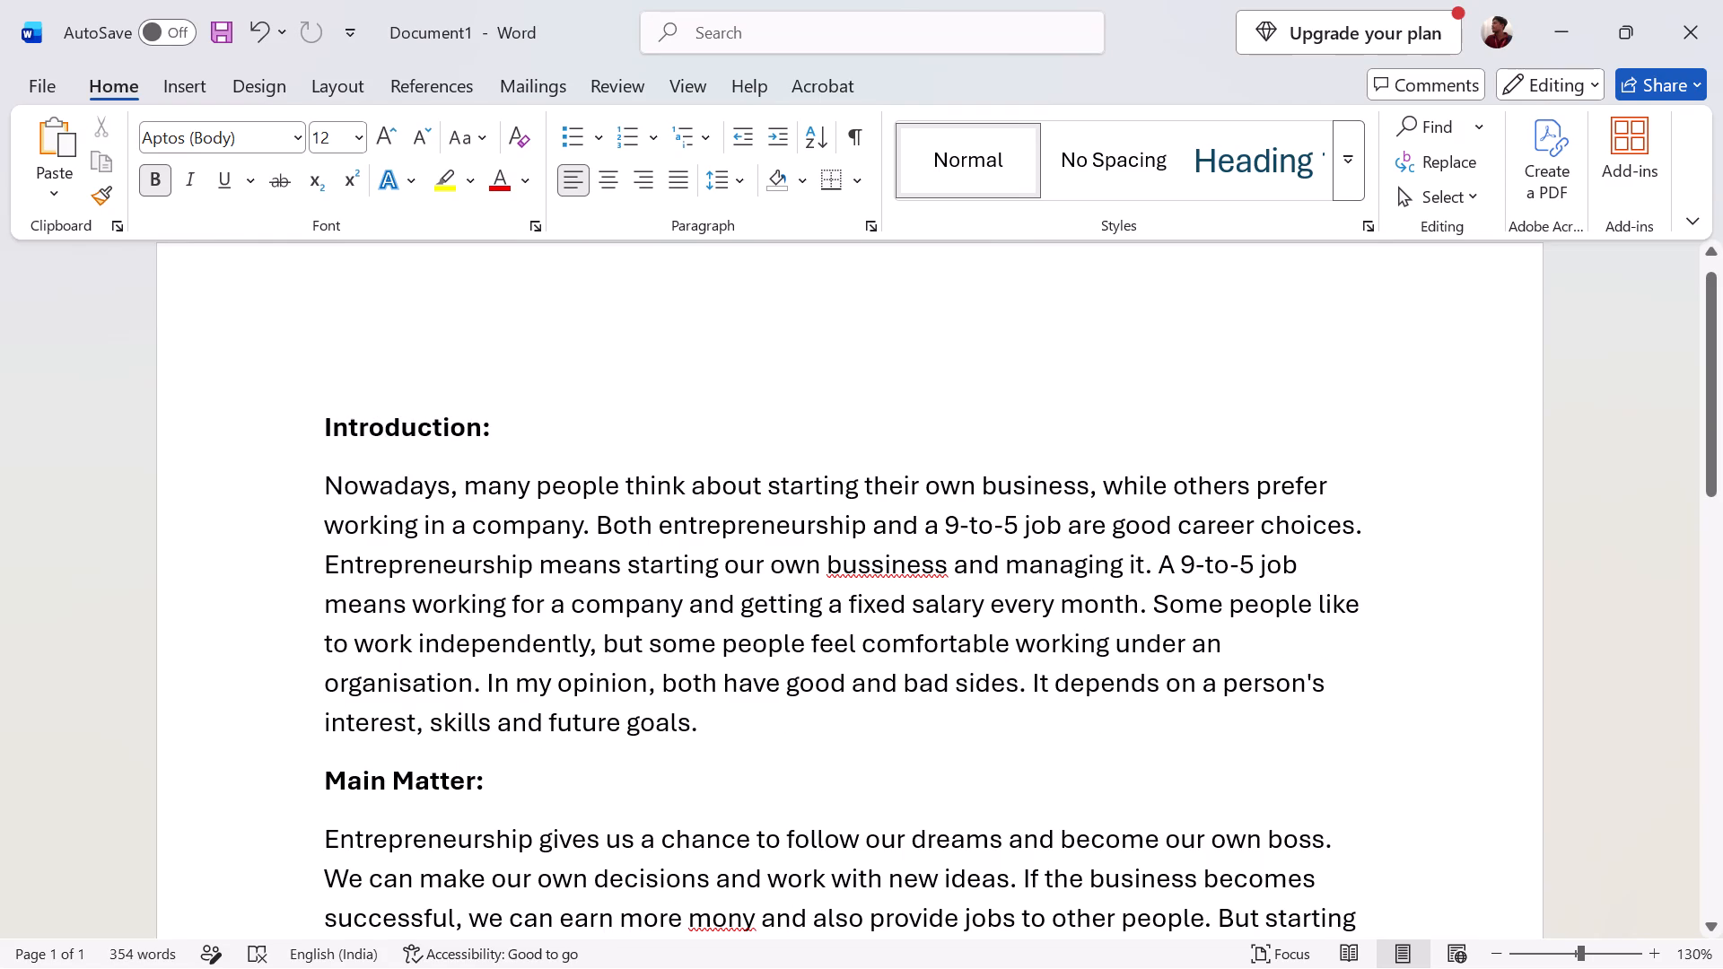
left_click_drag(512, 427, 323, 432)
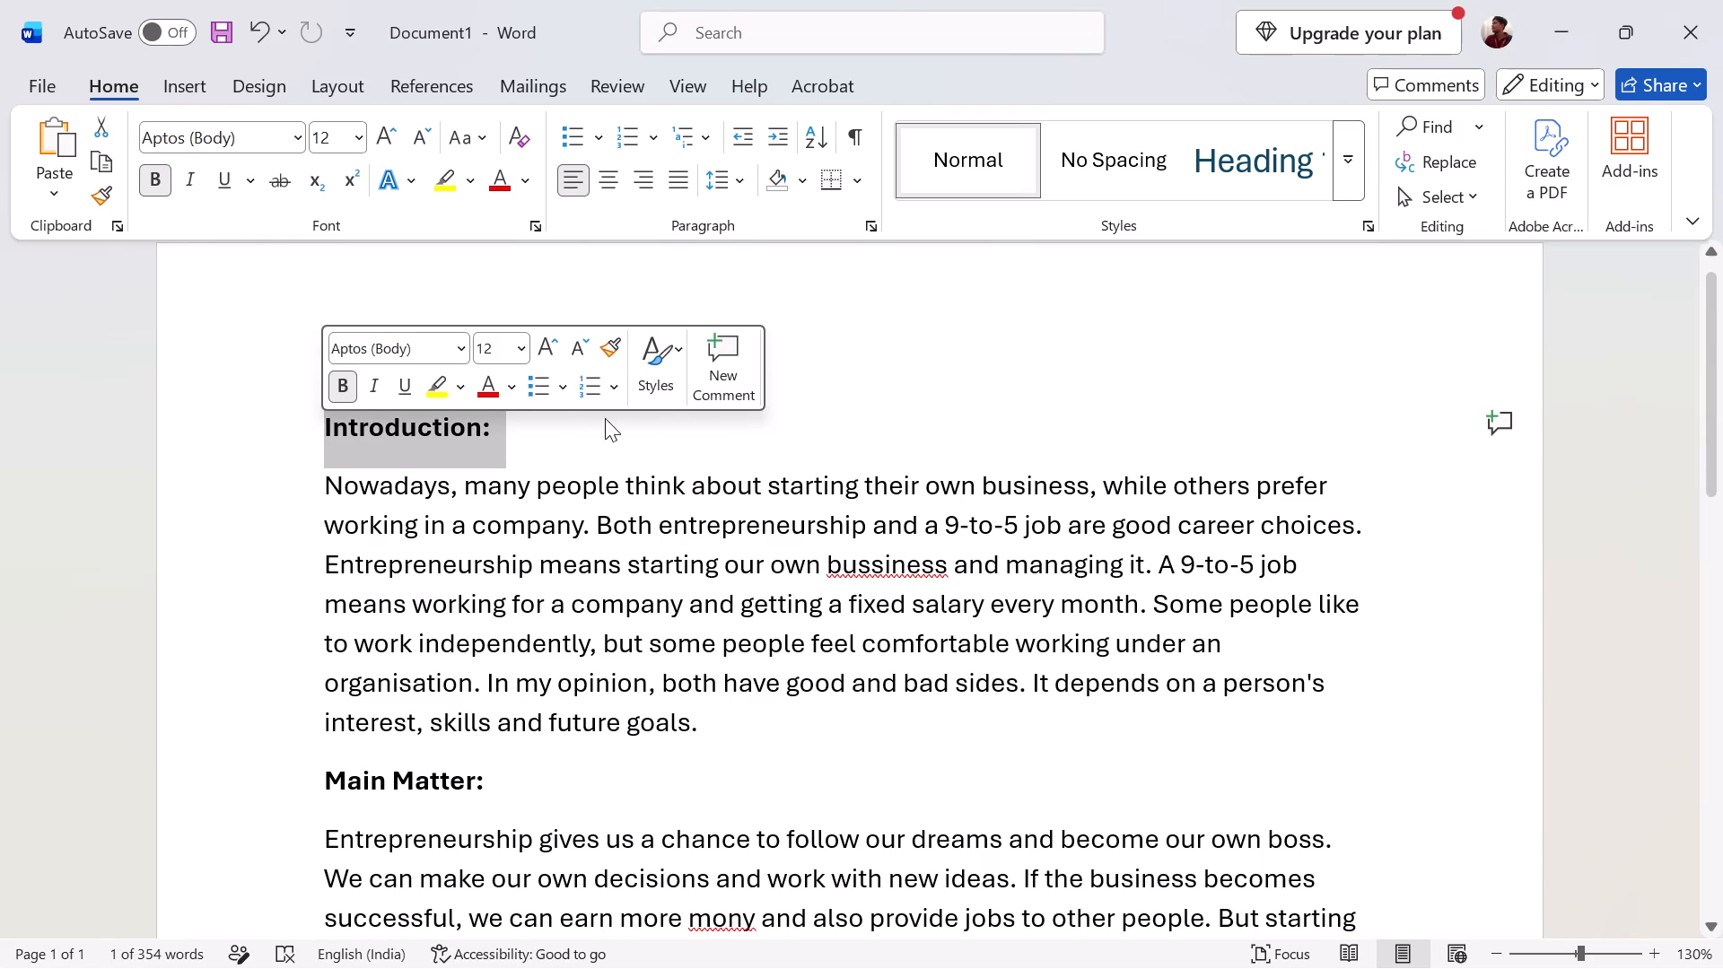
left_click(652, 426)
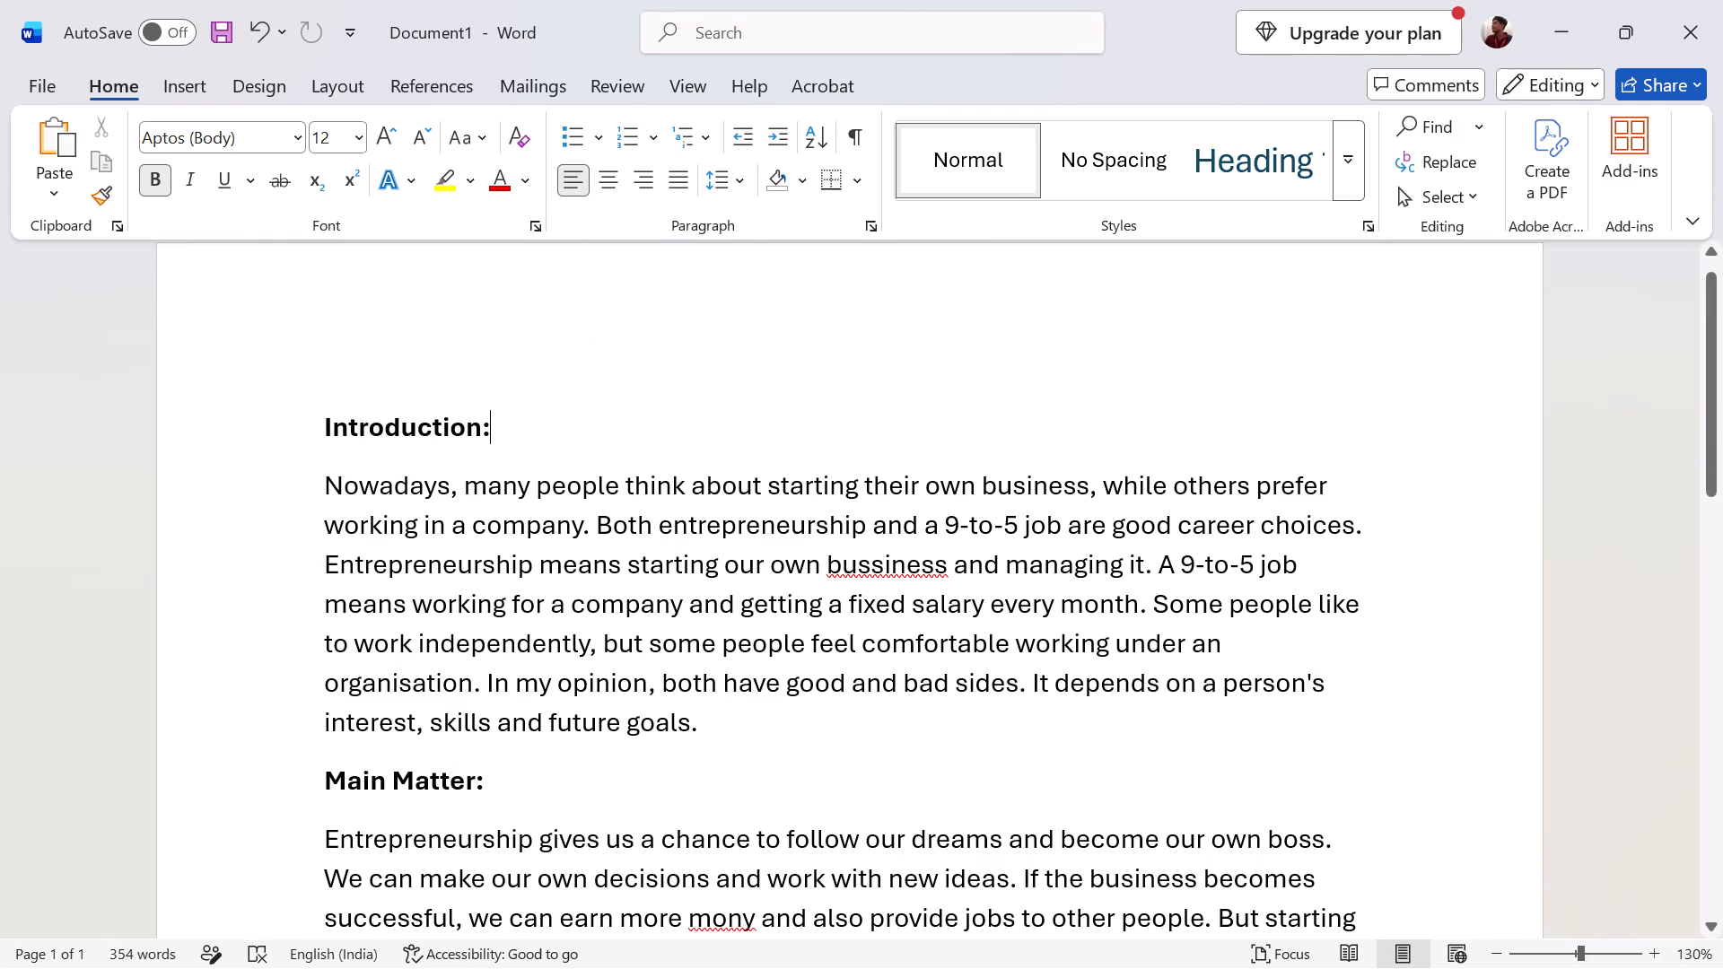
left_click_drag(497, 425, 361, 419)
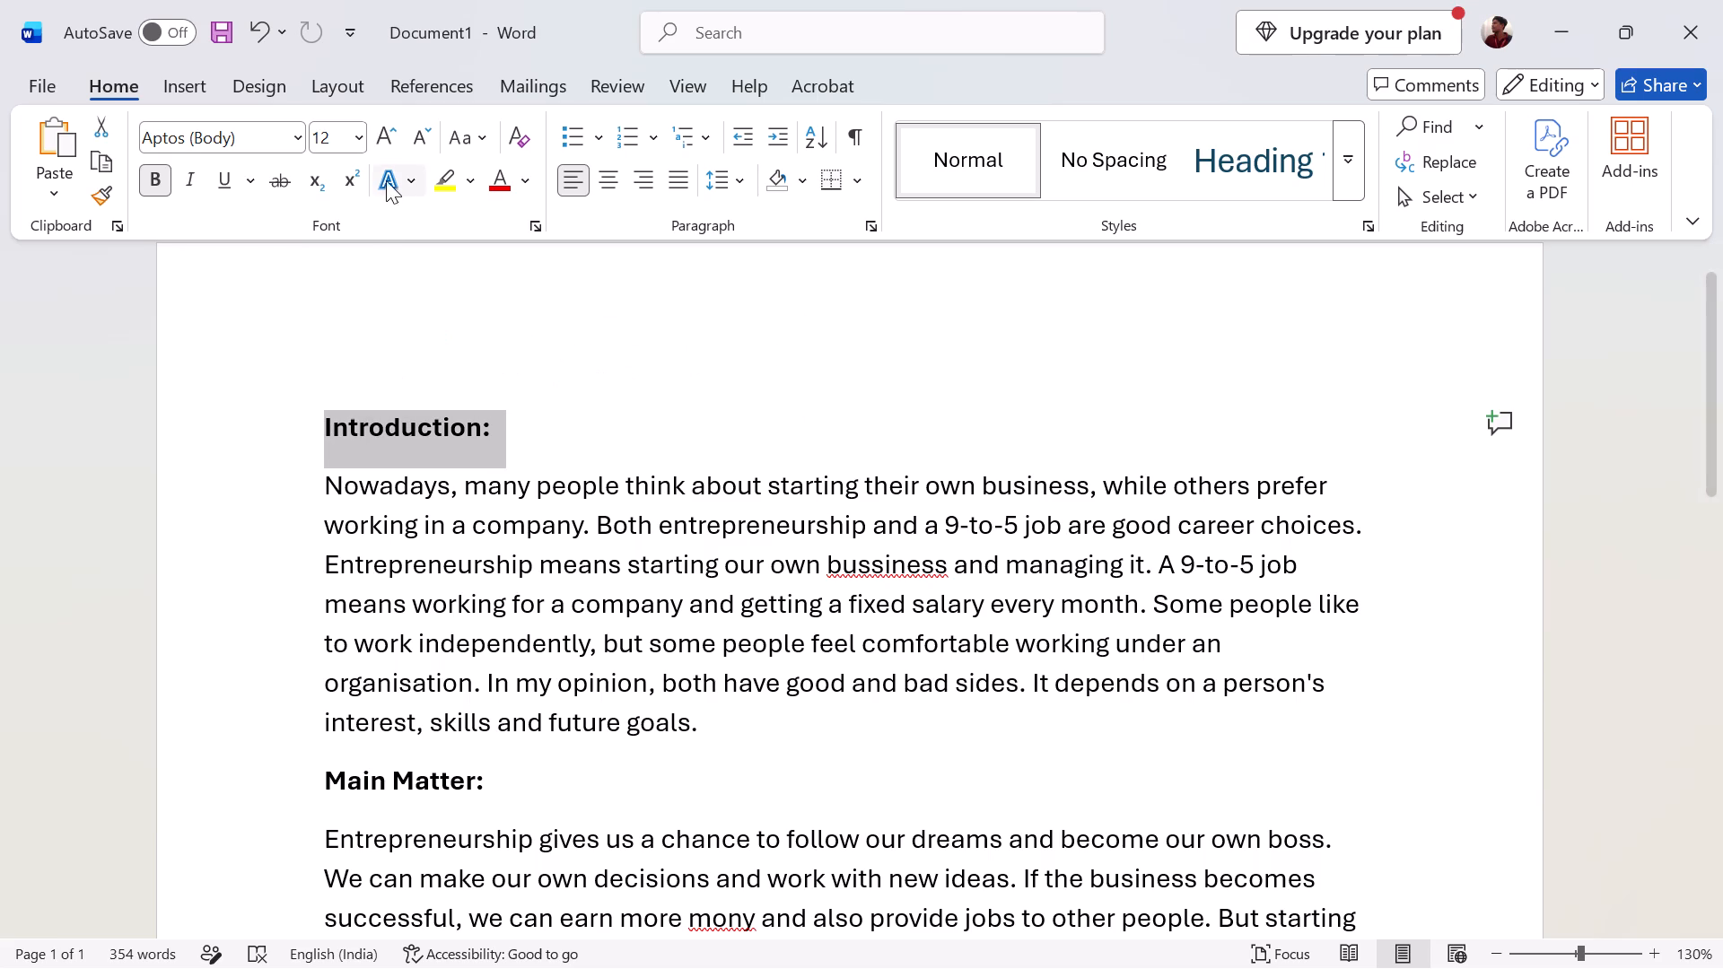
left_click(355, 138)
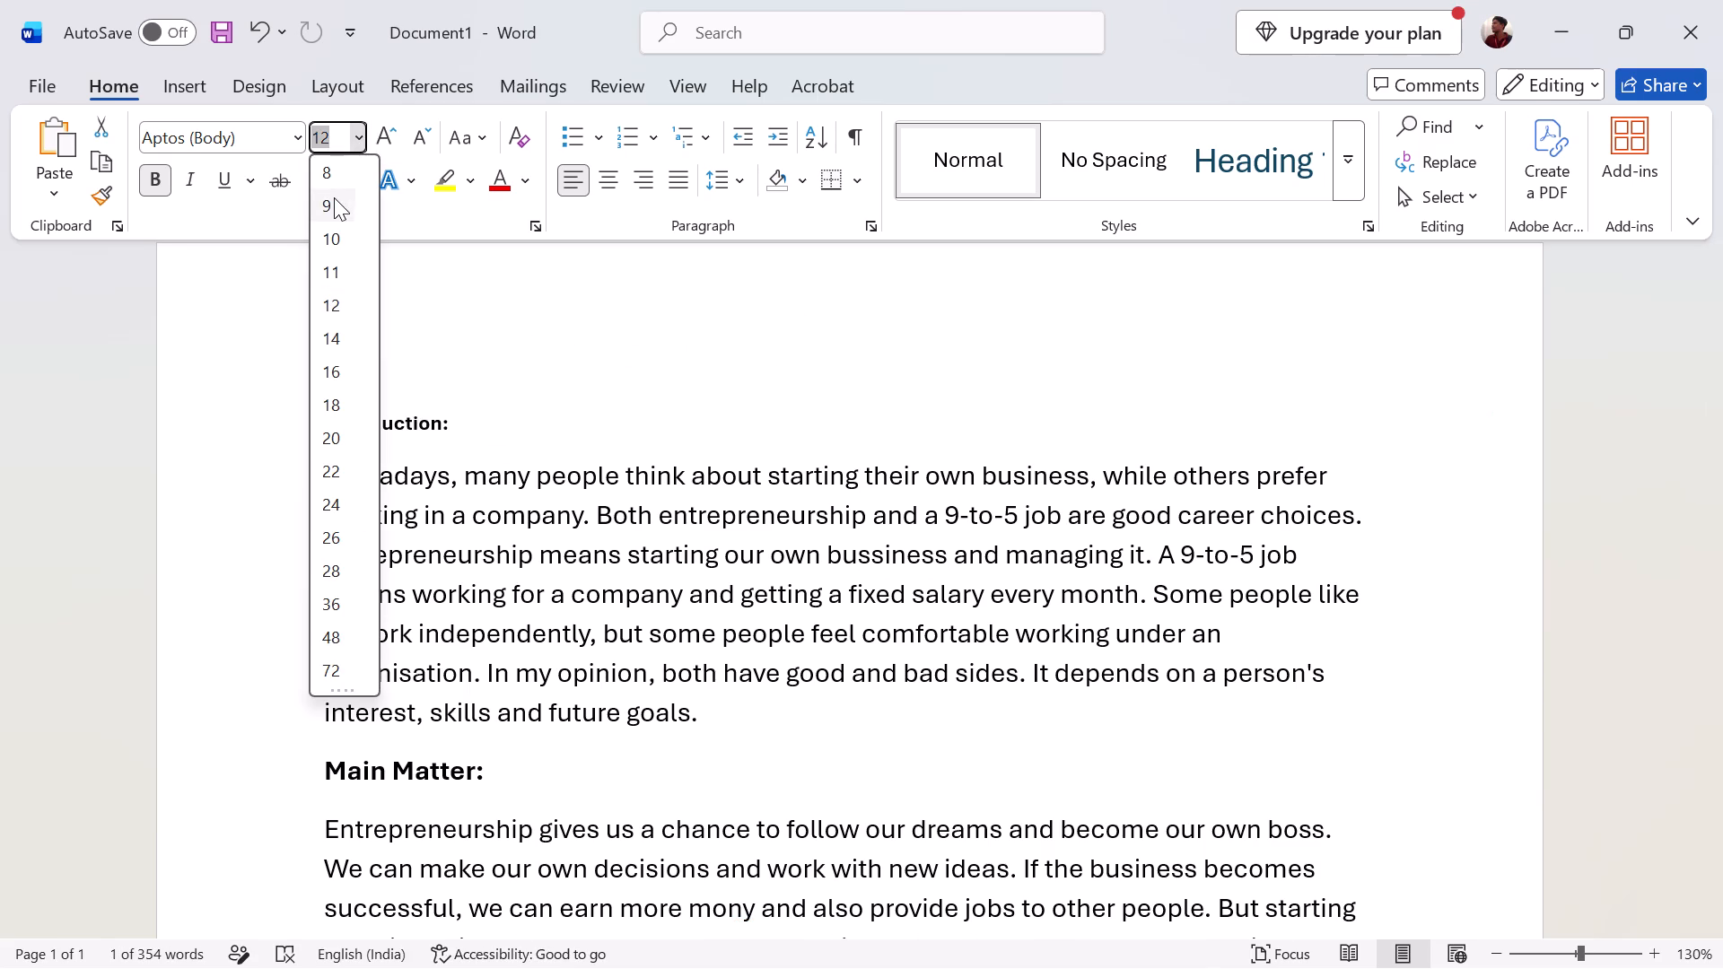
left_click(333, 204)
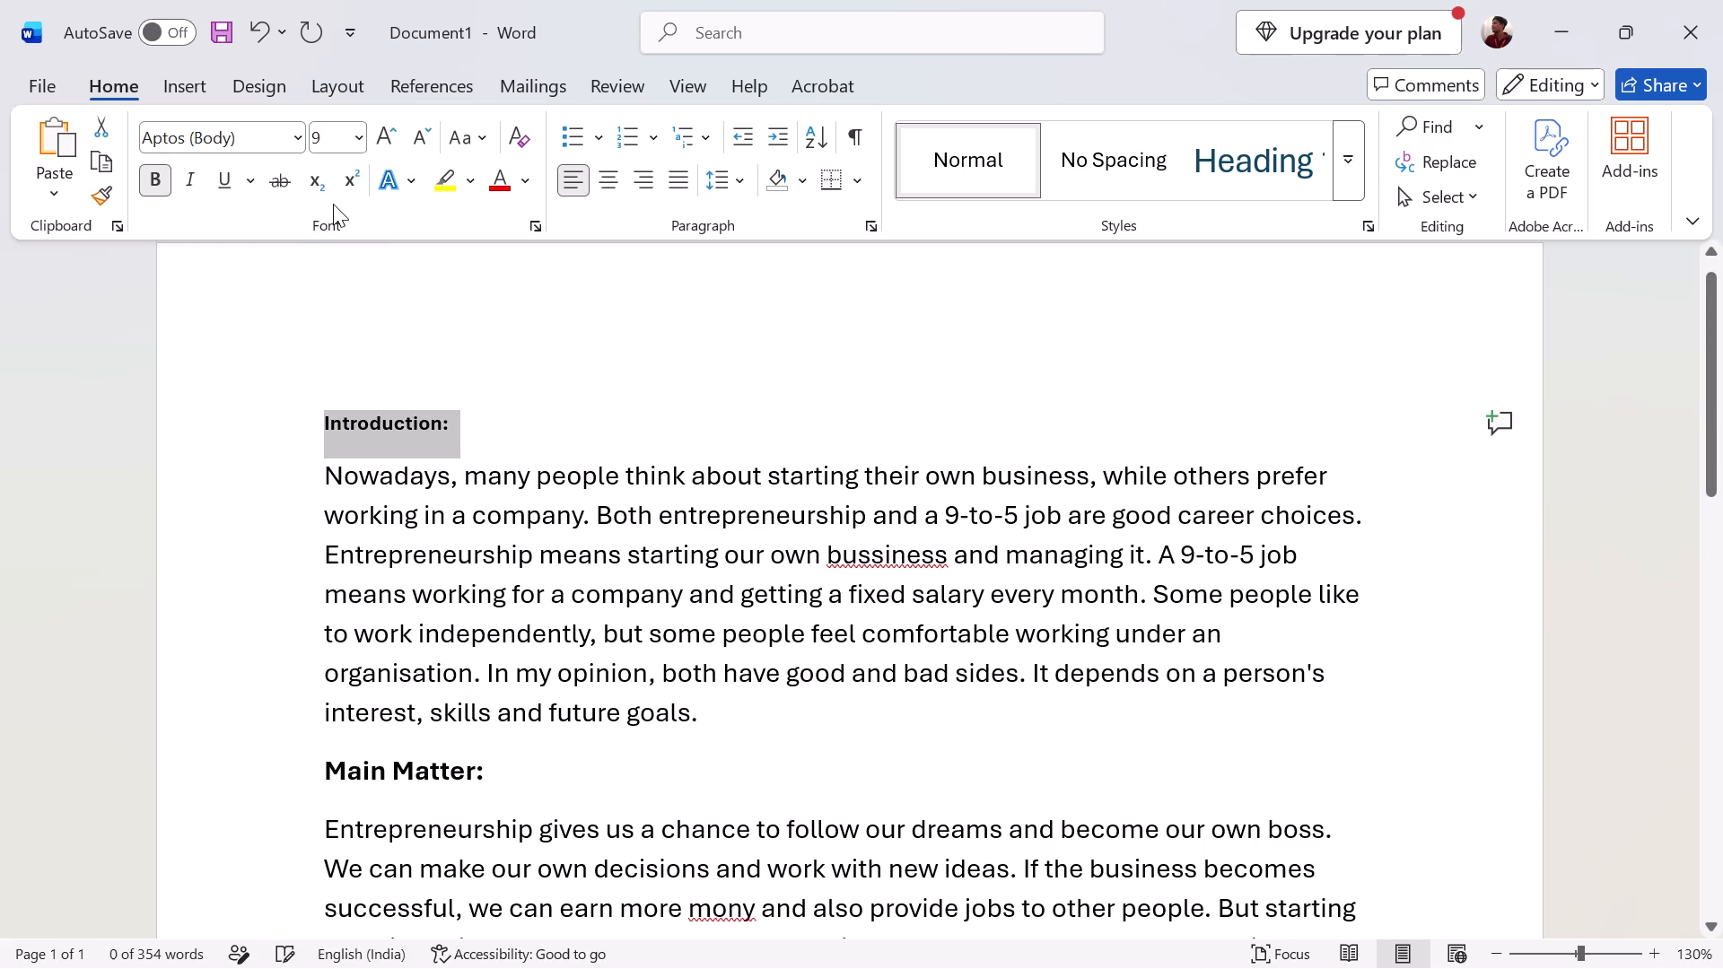
Set the font size of the whole essay, from the Introduction heading through the end of the Conclusion, to 9.
left_click(505, 413)
left_click_drag(303, 412, 394, 421)
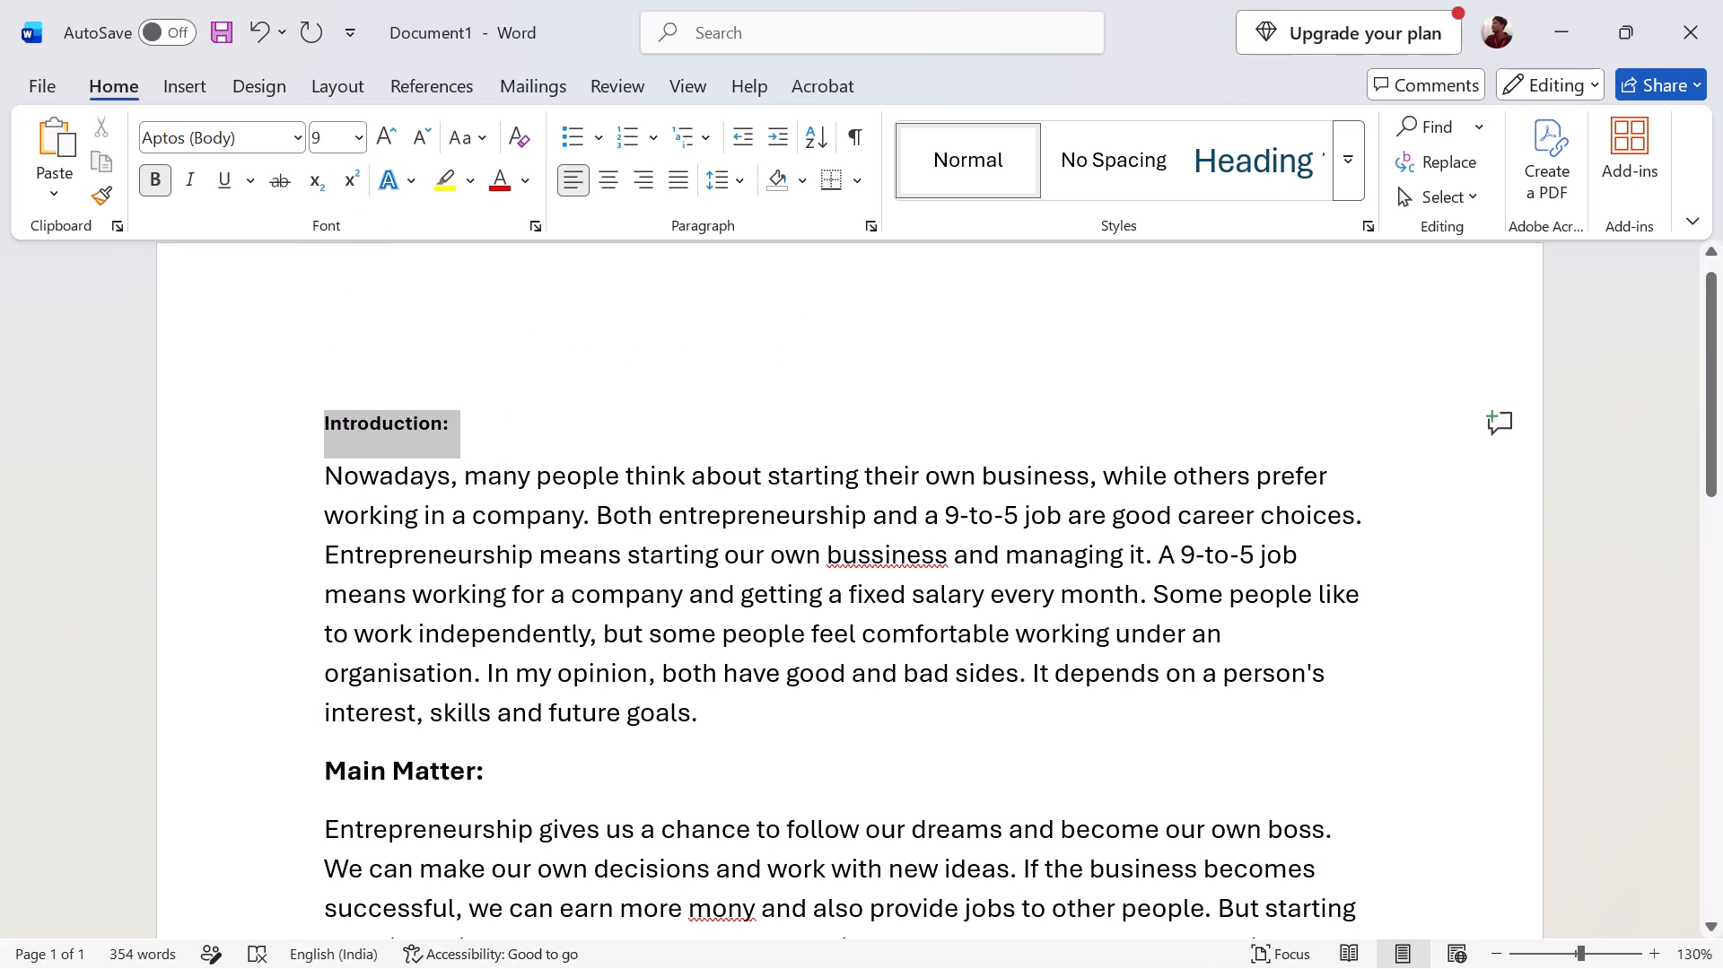
left_click_drag(394, 421, 1021, 968)
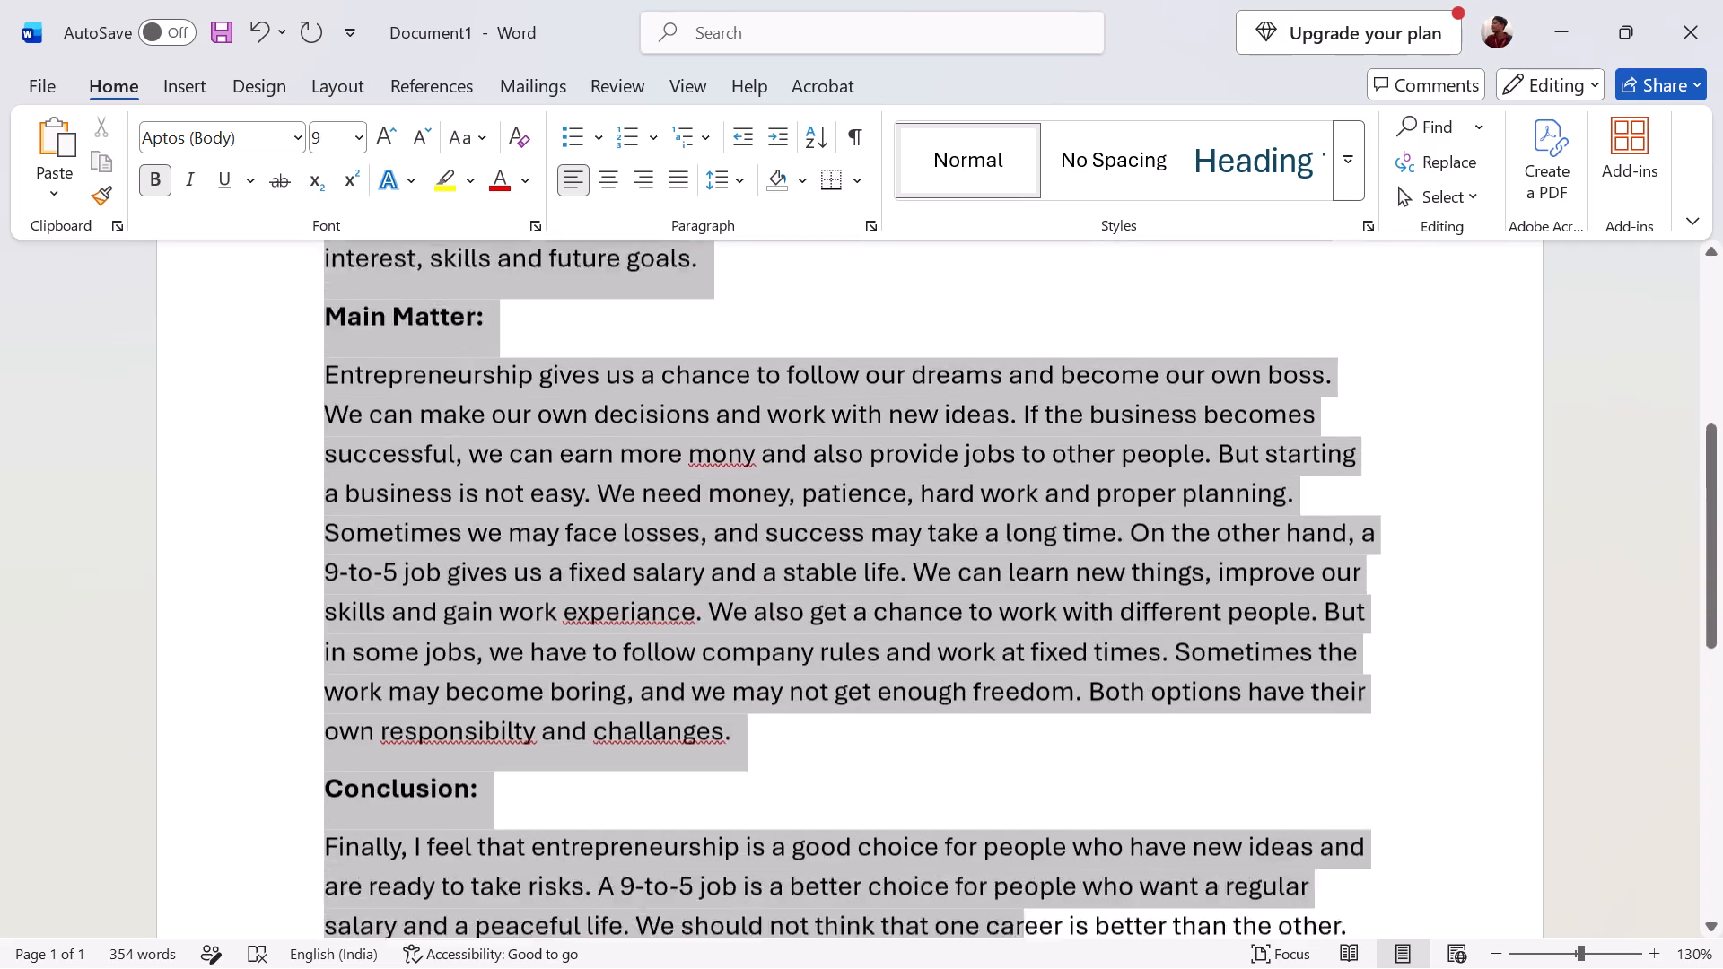
left_click_drag(1021, 968, 463, 424)
left_click(659, 345)
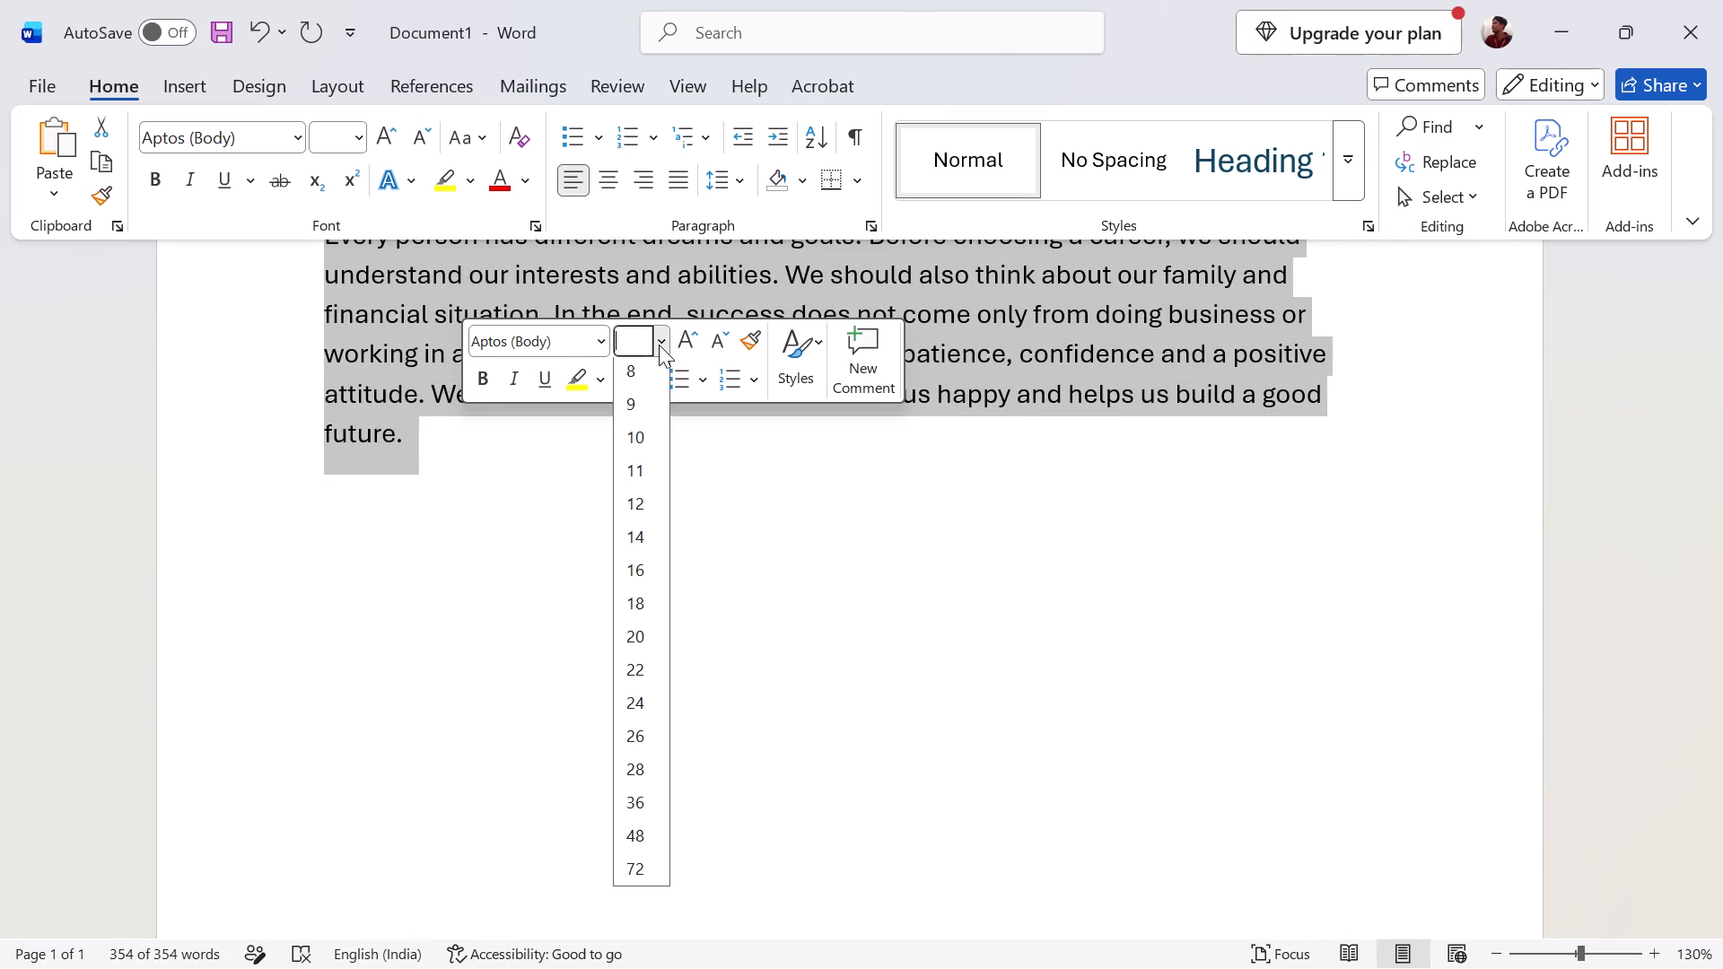
left_click(631, 405)
scroll(631, 405, "up", 2)
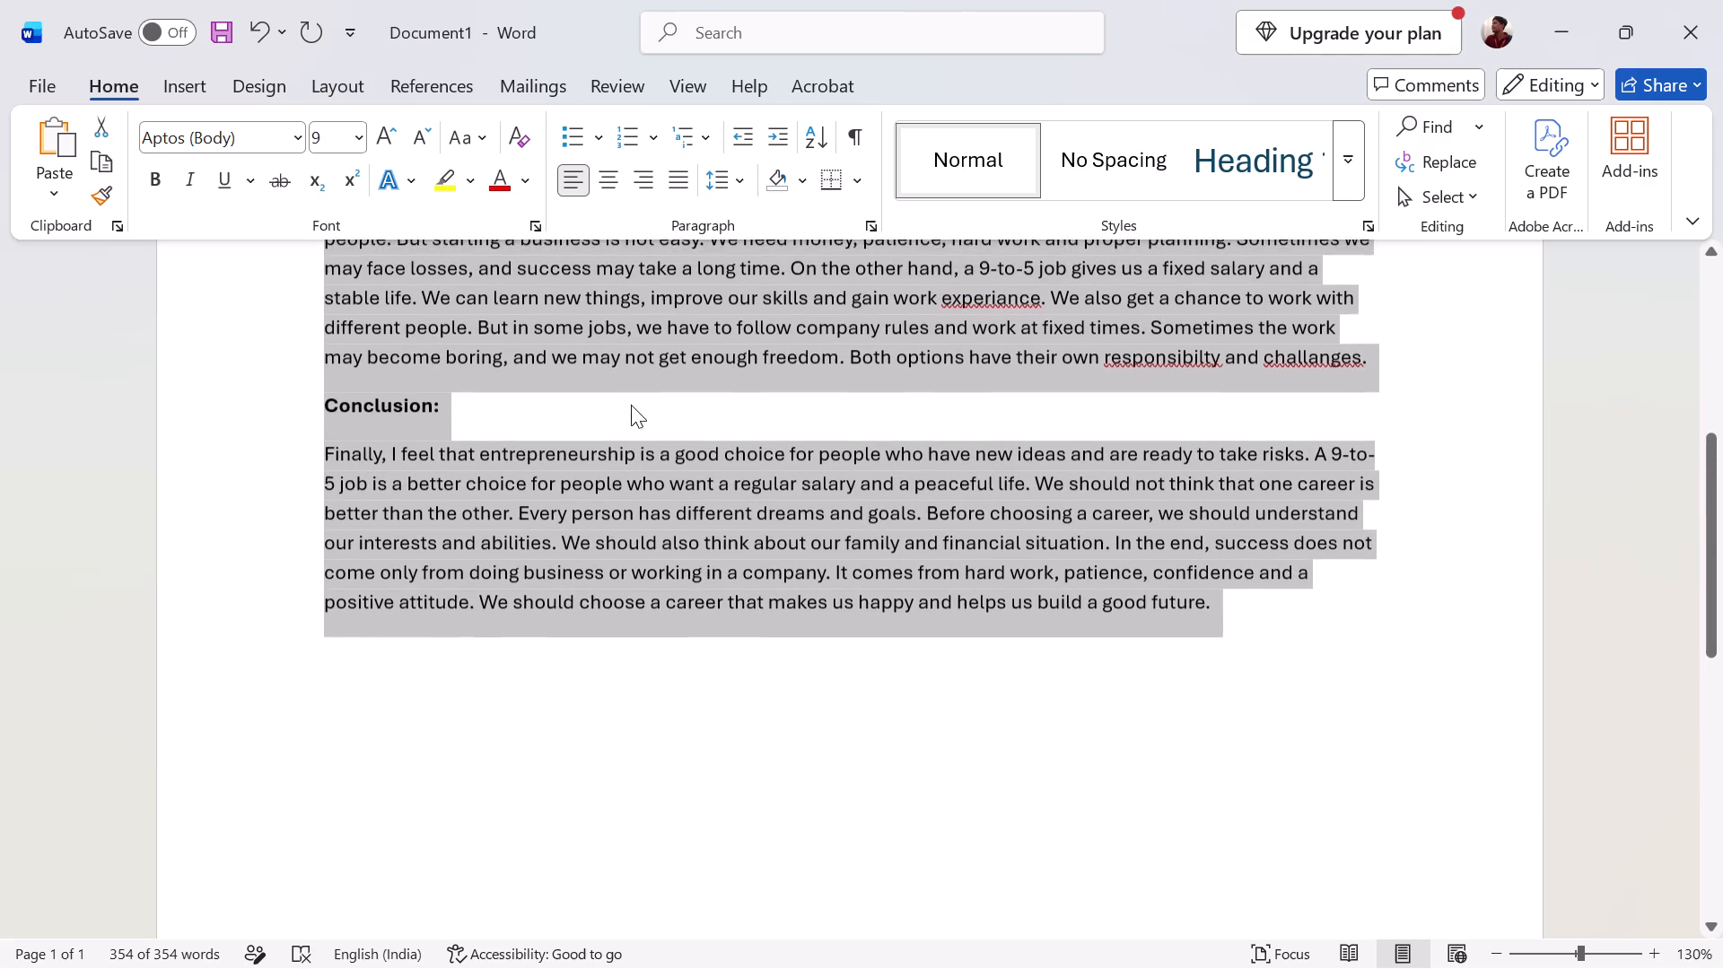
left_click(713, 708)
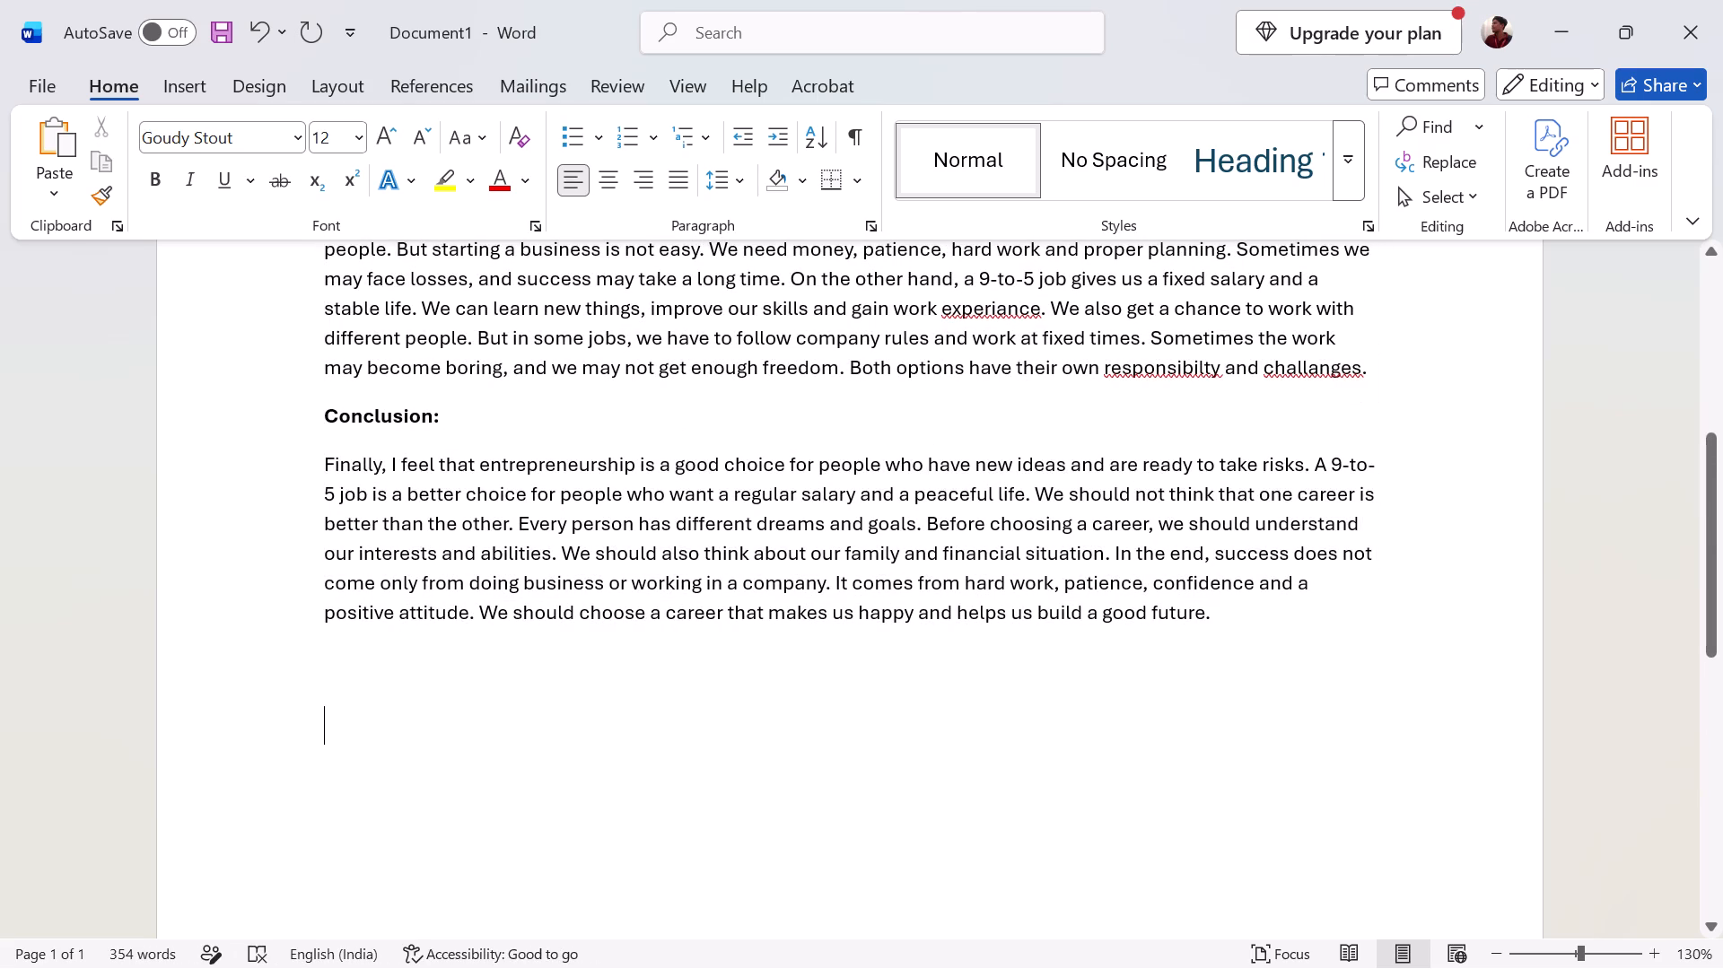
Remove the paragraph break after the Conclusion heading so its text runs on directly after "Conclusion:".
left_click(411, 441)
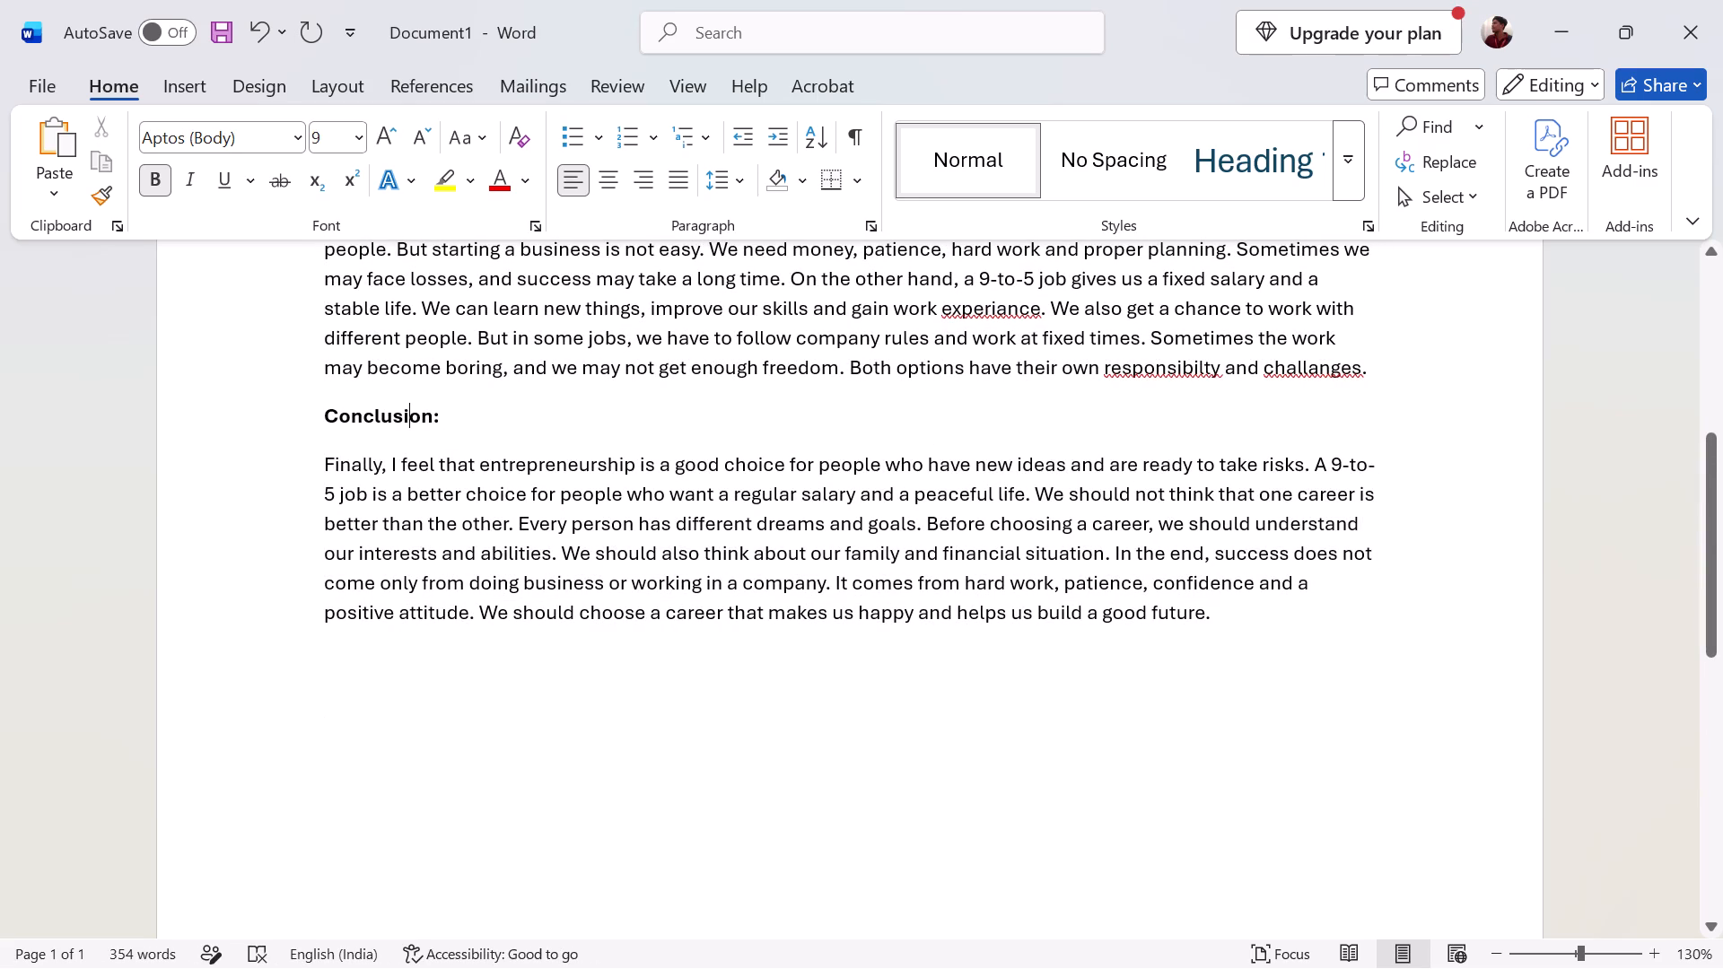
left_click(466, 434)
left_click(477, 437)
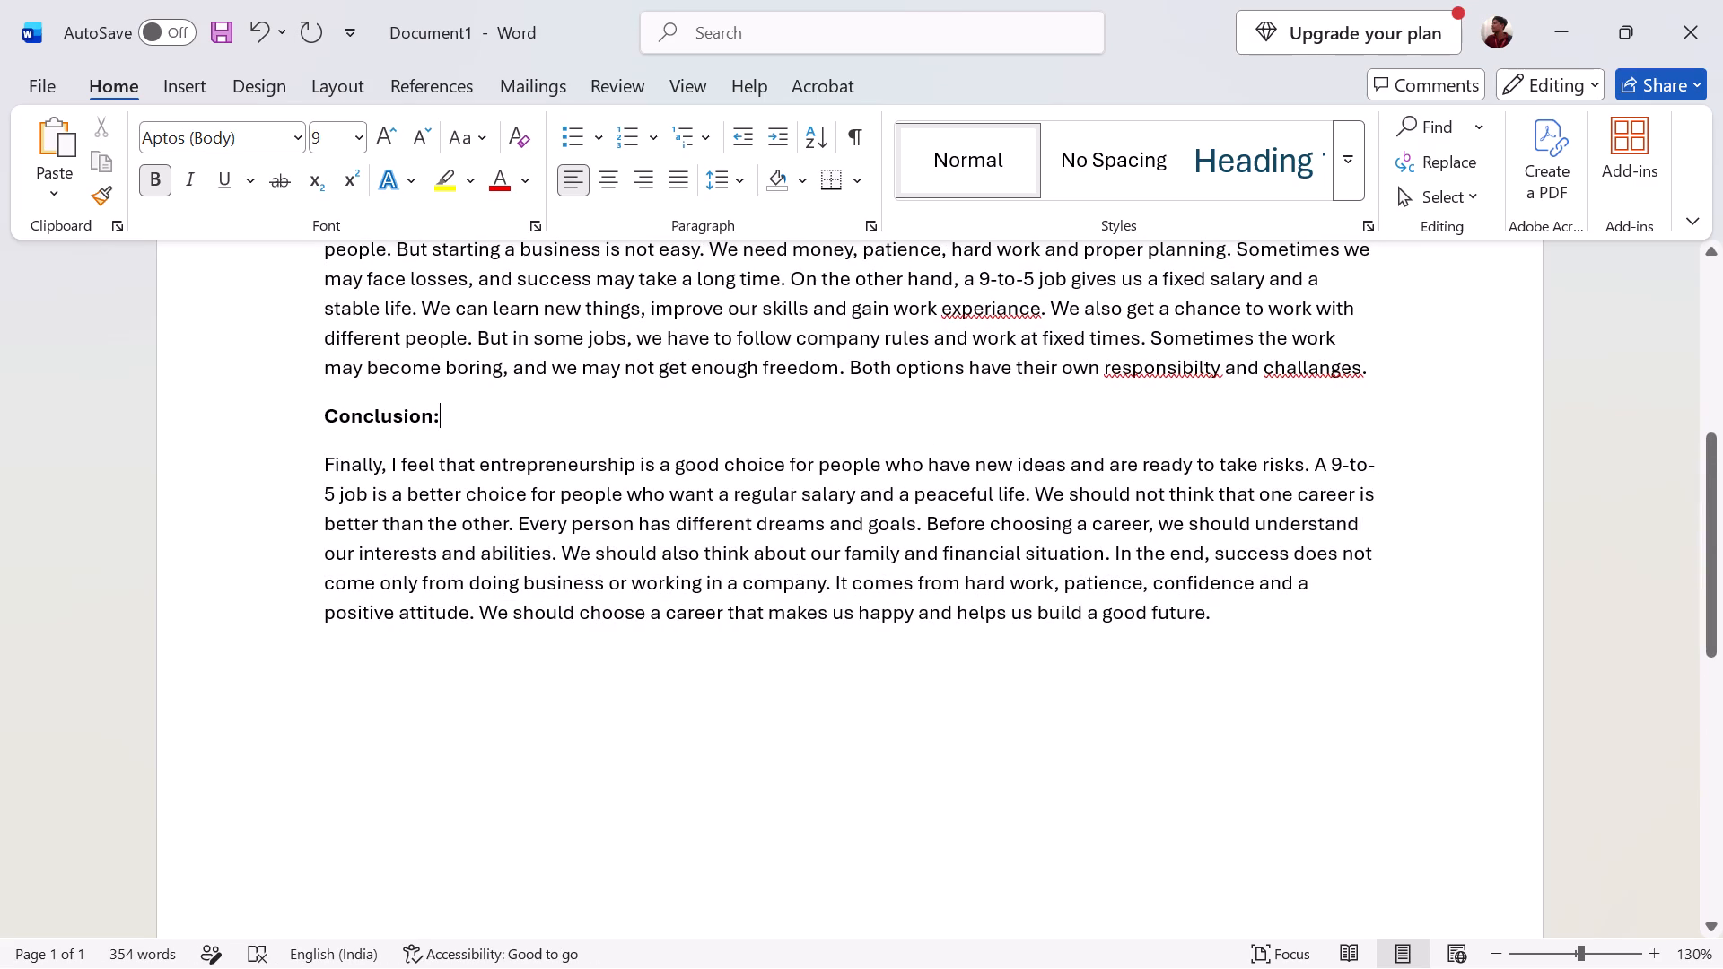
double_click(458, 450)
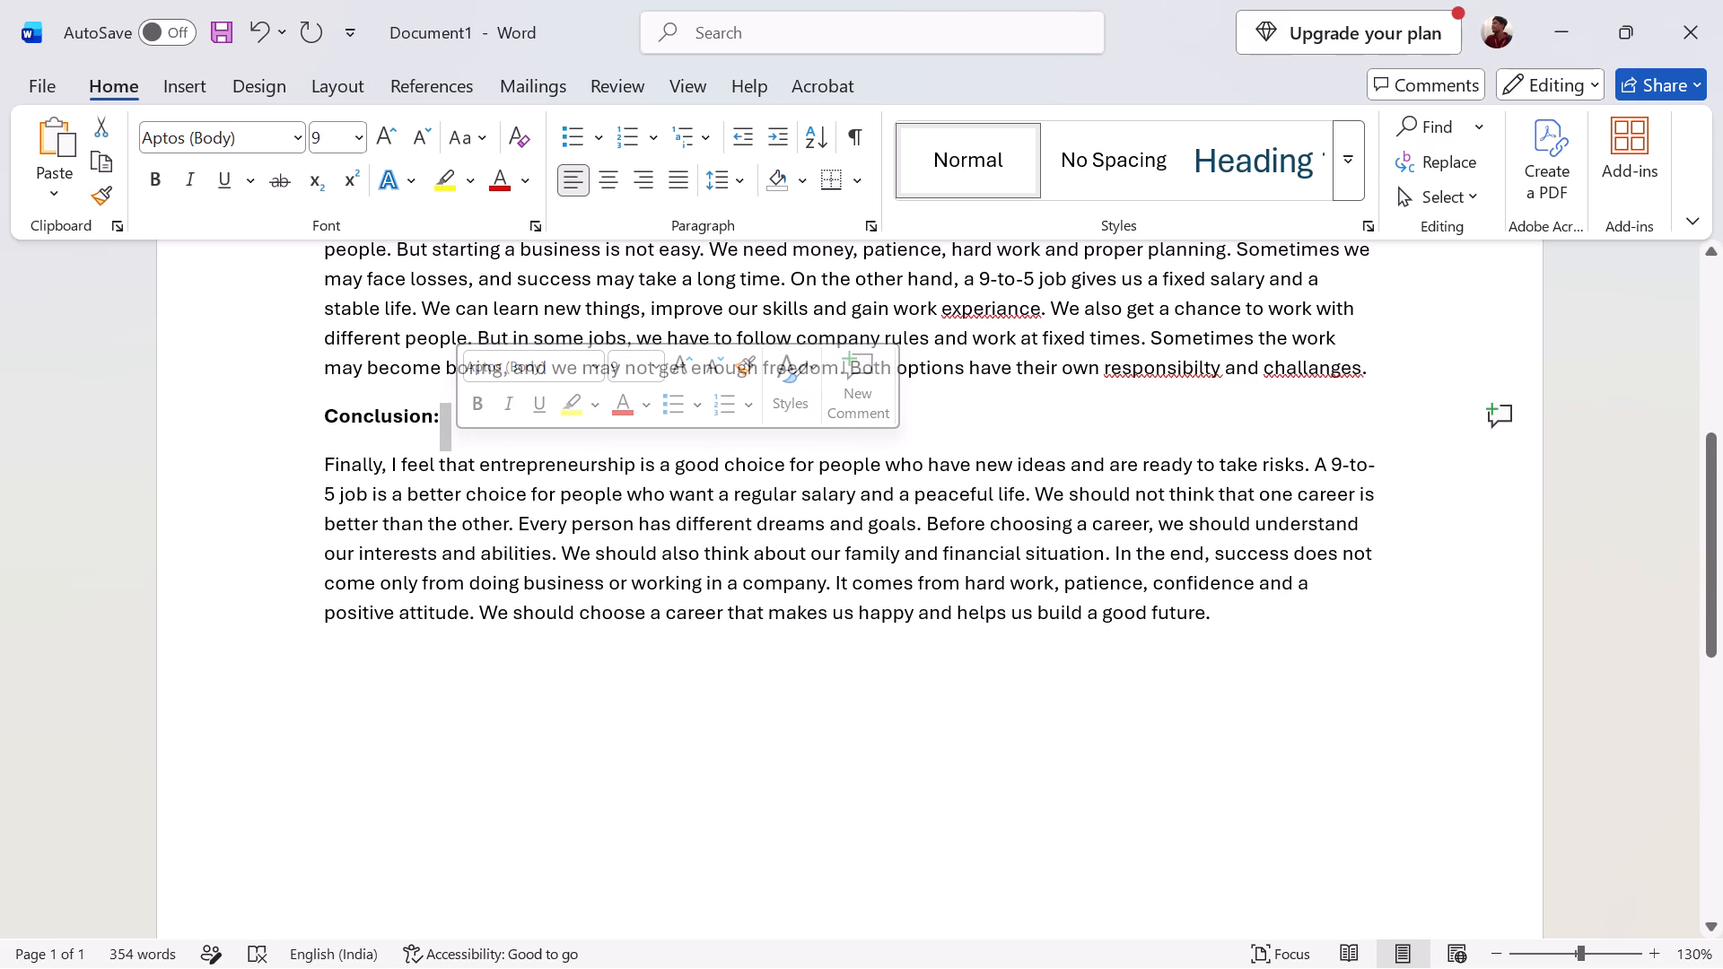
key("BackSpace")
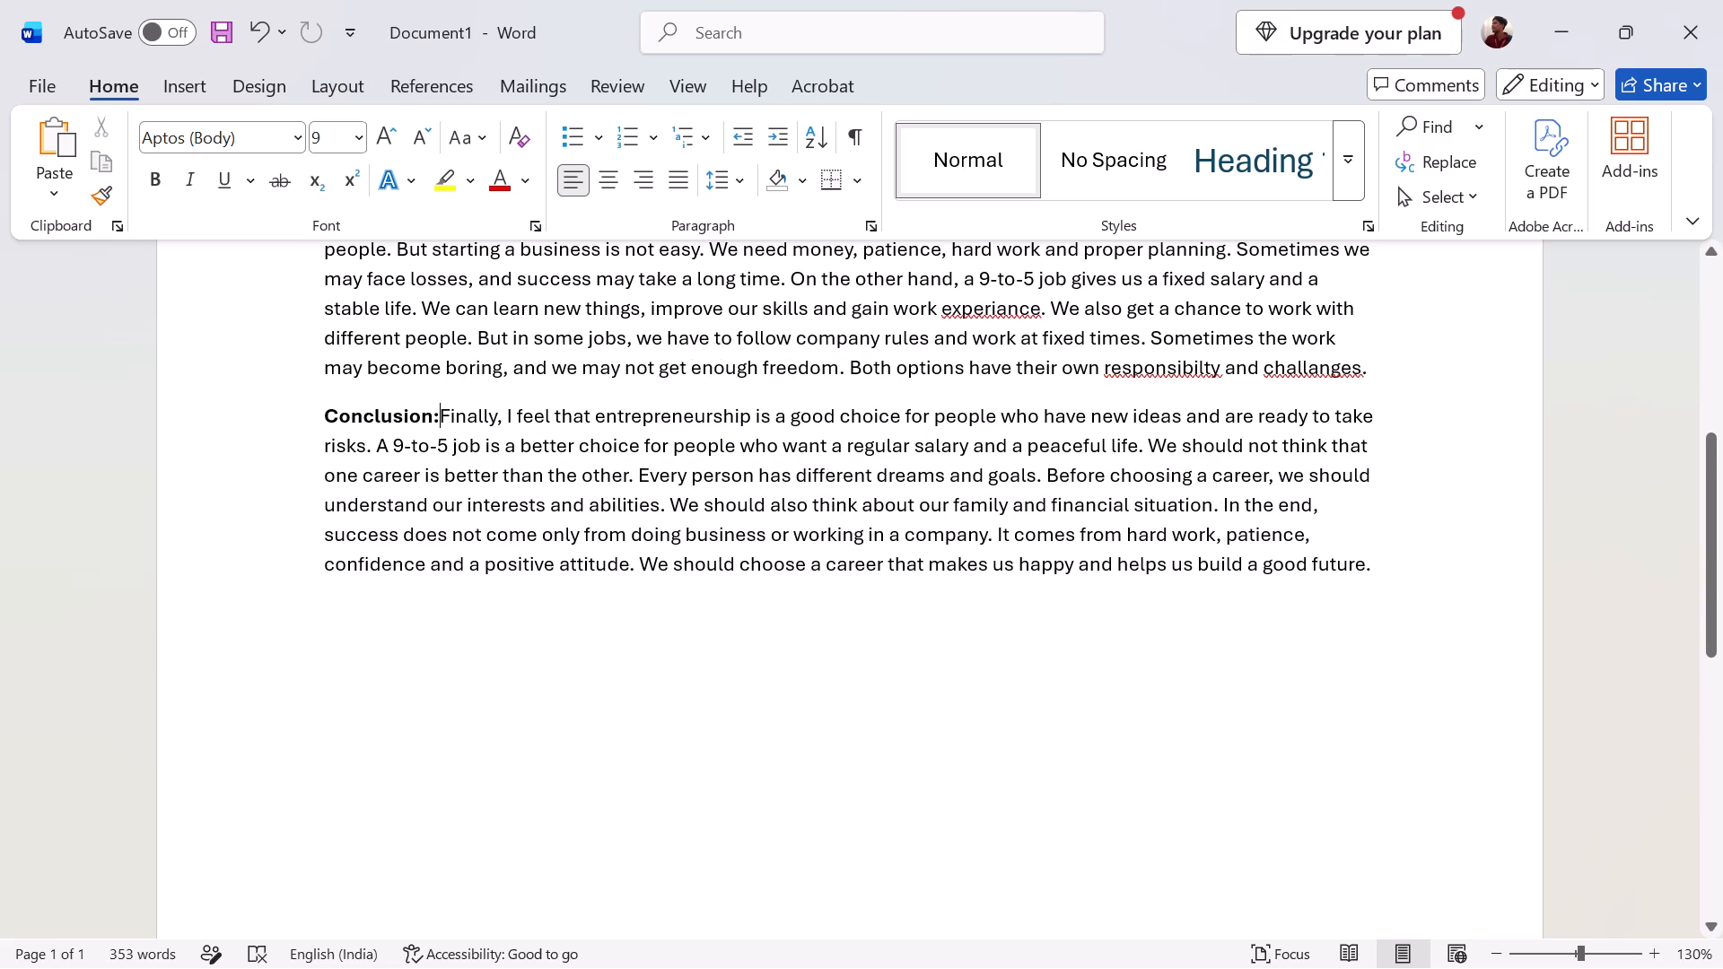
Remove the paragraph break after the Main Matter heading so its text runs on directly after "Main Matter:".
scroll(393, 447, "up", 1)
left_click(460, 372)
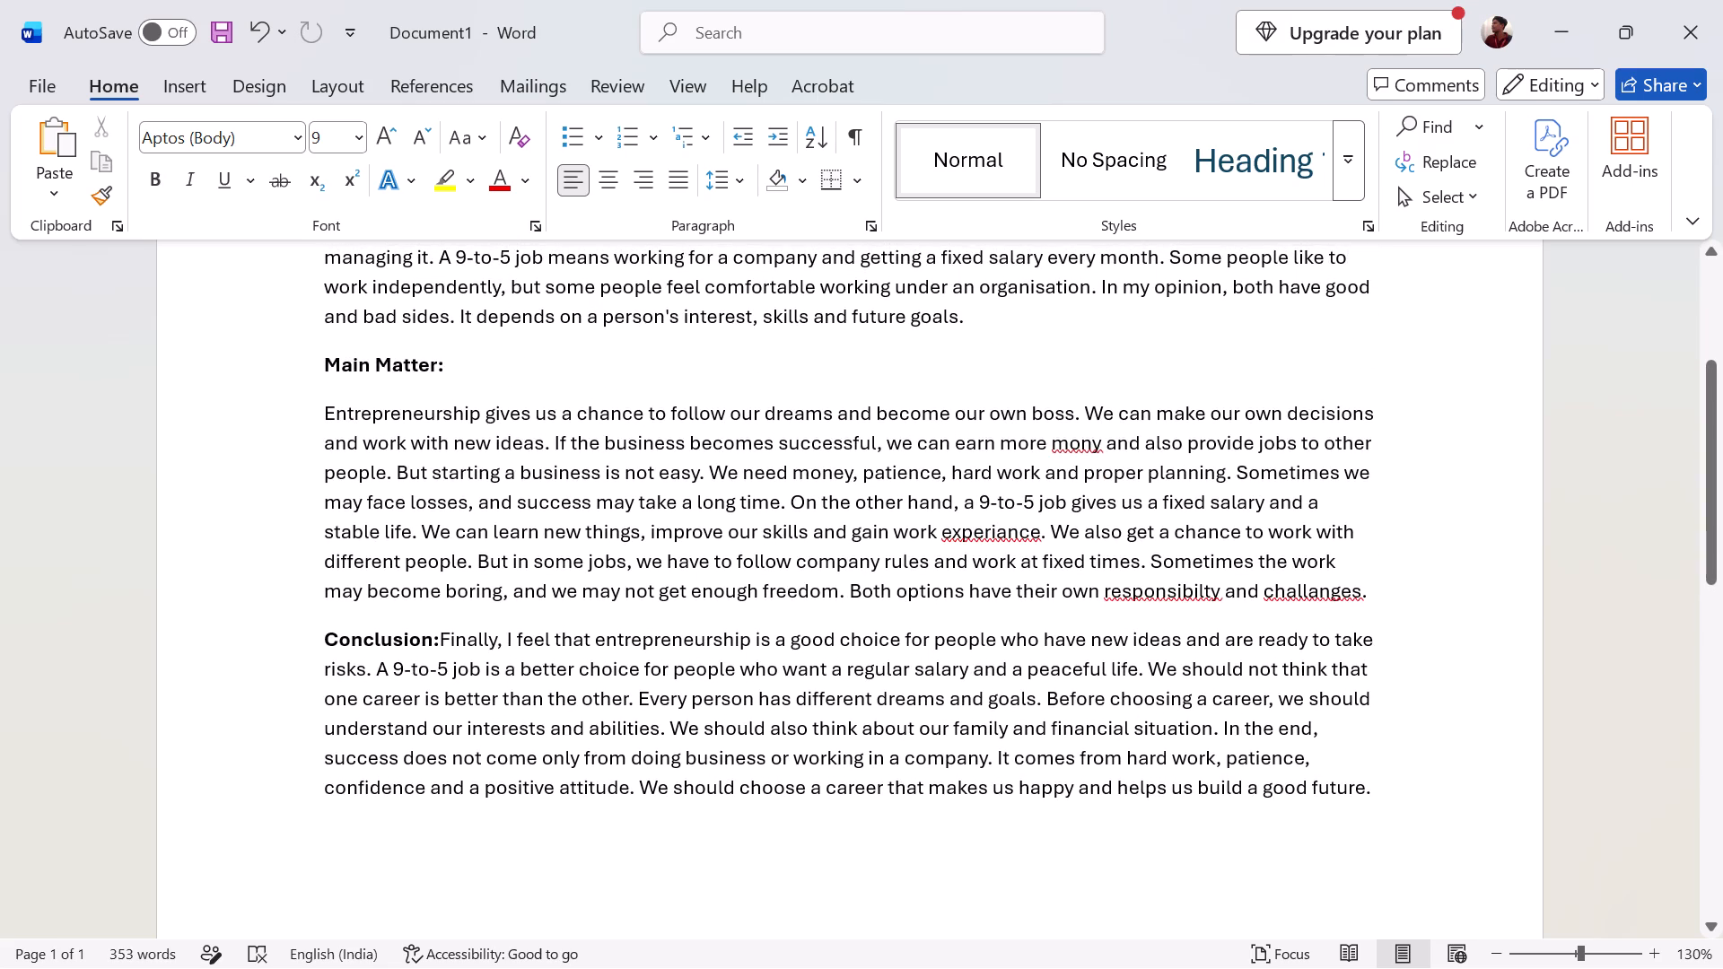
key("BackSpace")
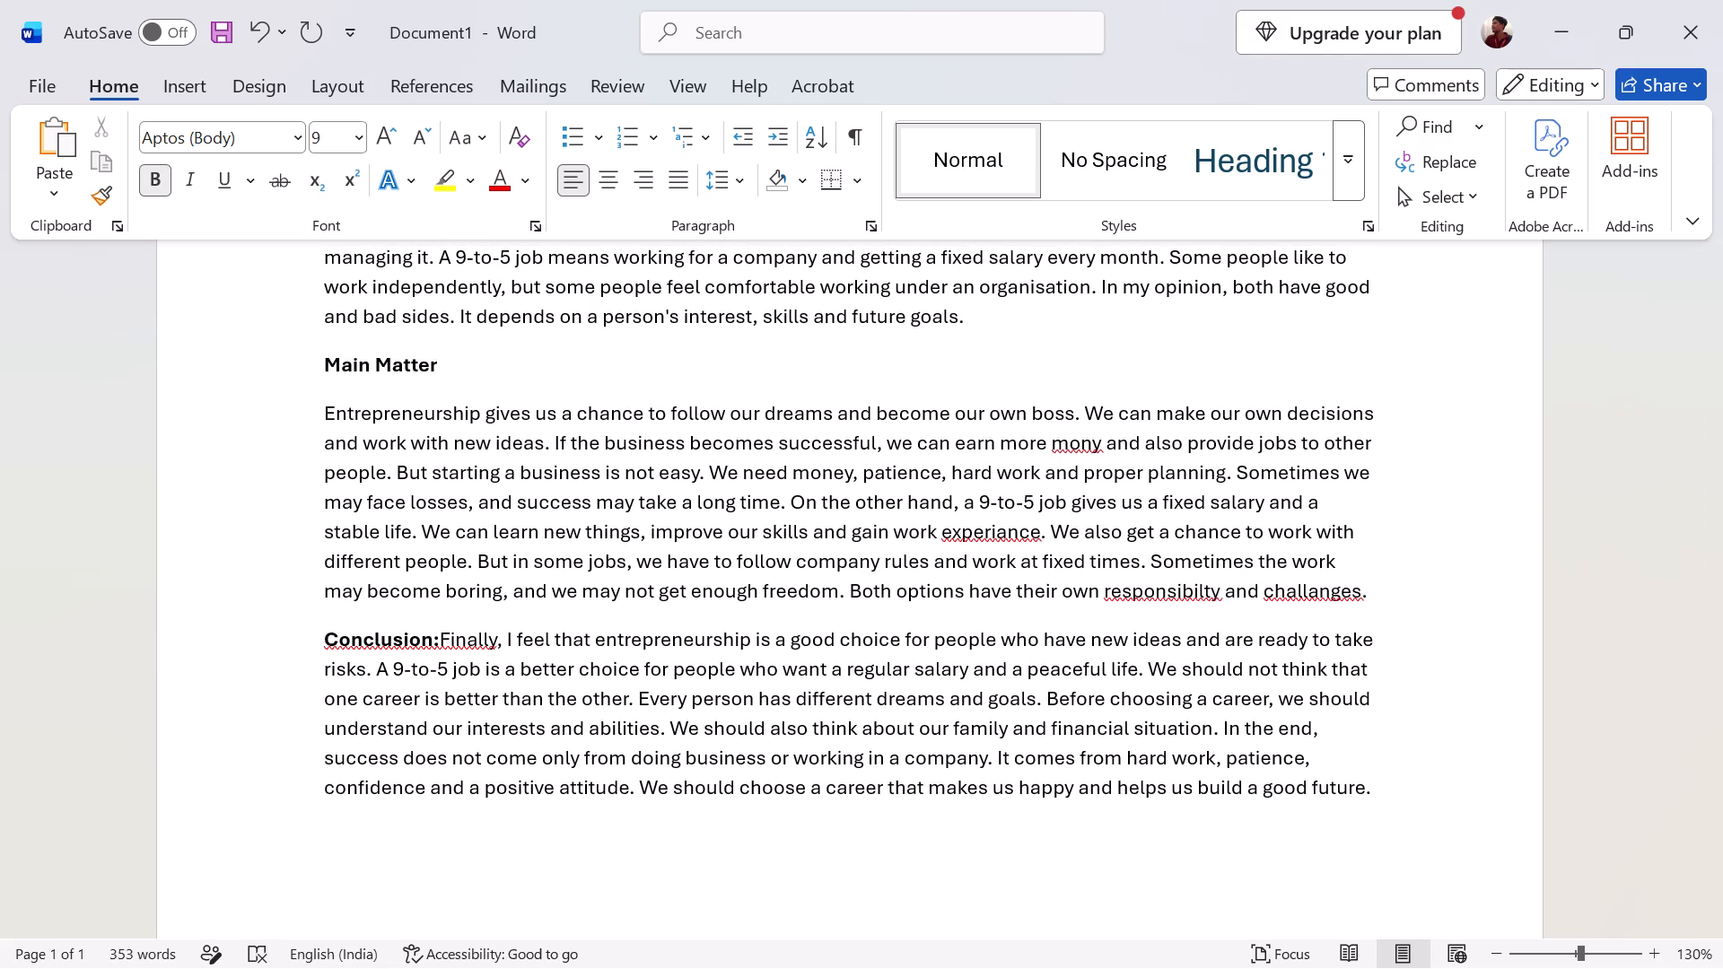
key("shift+colon")
double_click(423, 381)
triple_click(446, 392)
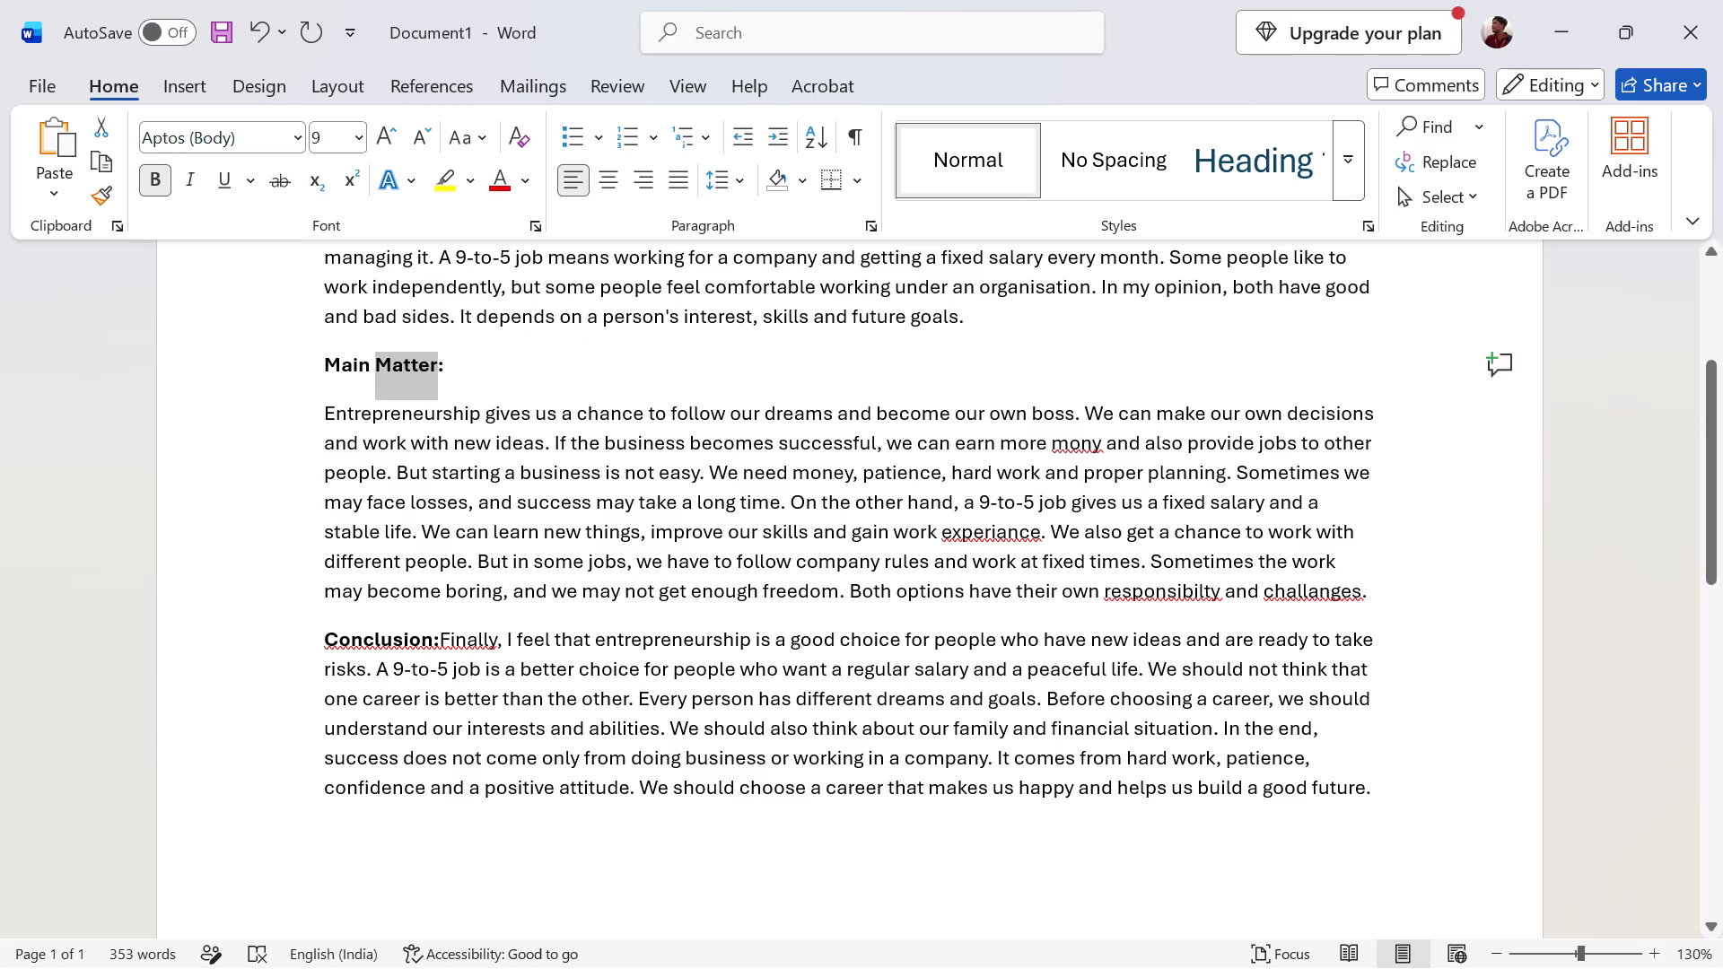
left_click(446, 392)
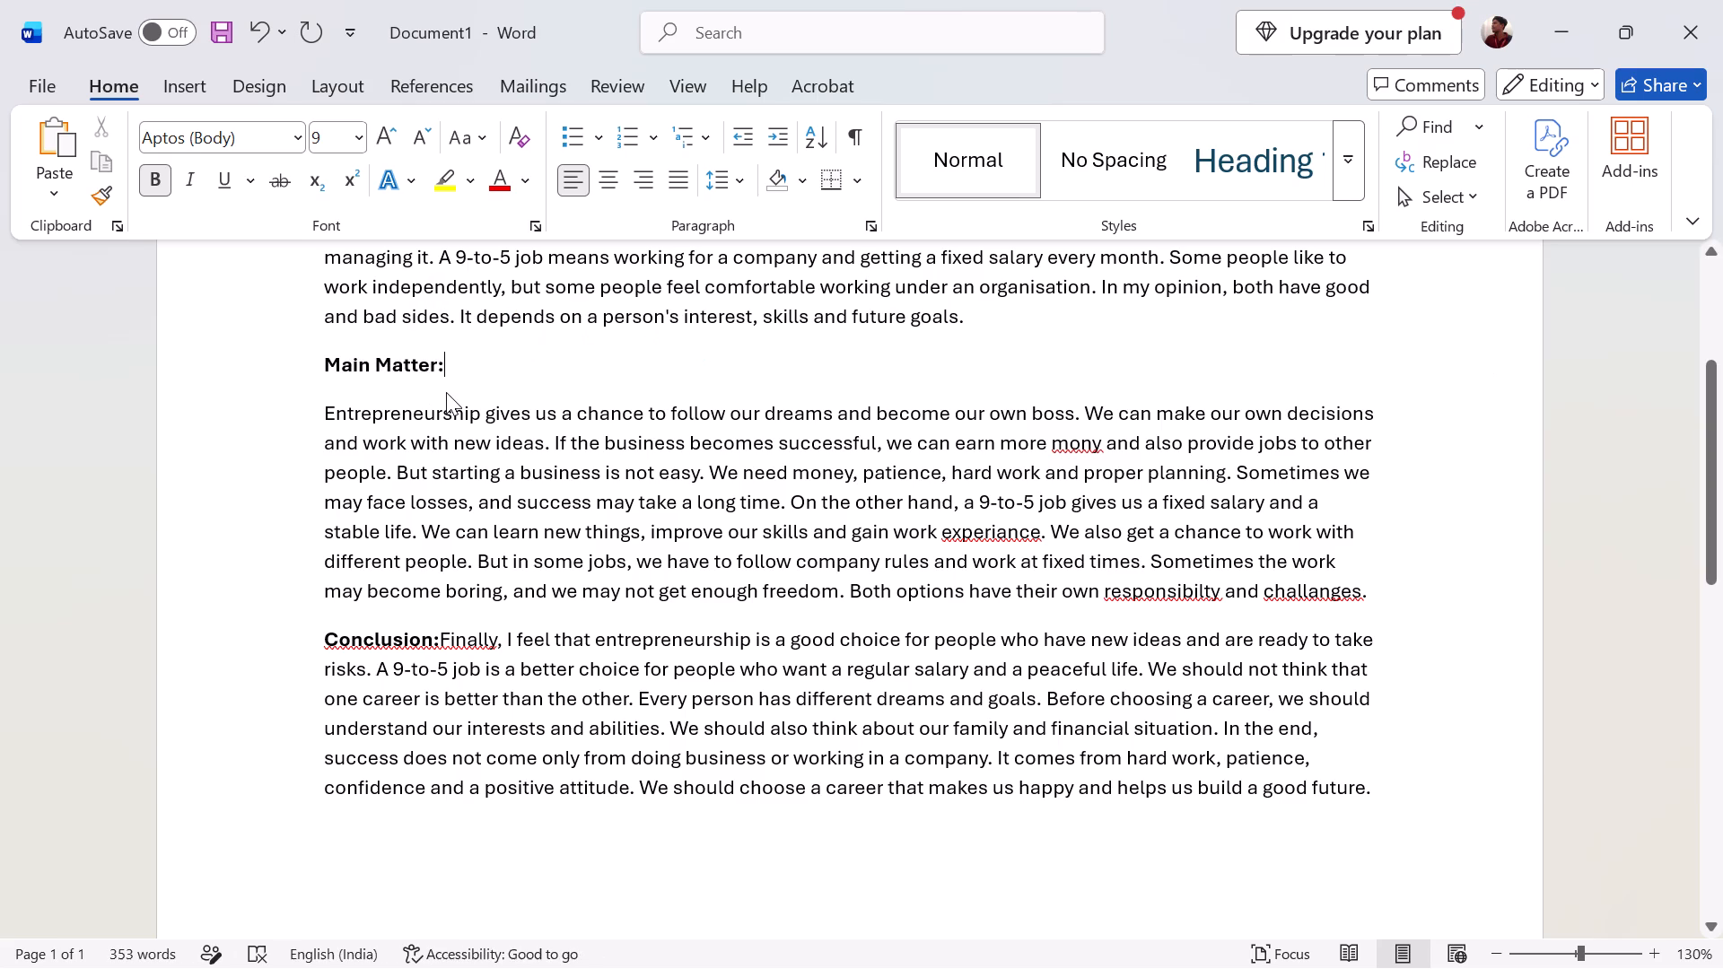
left_click(446, 392)
left_click(446, 392)
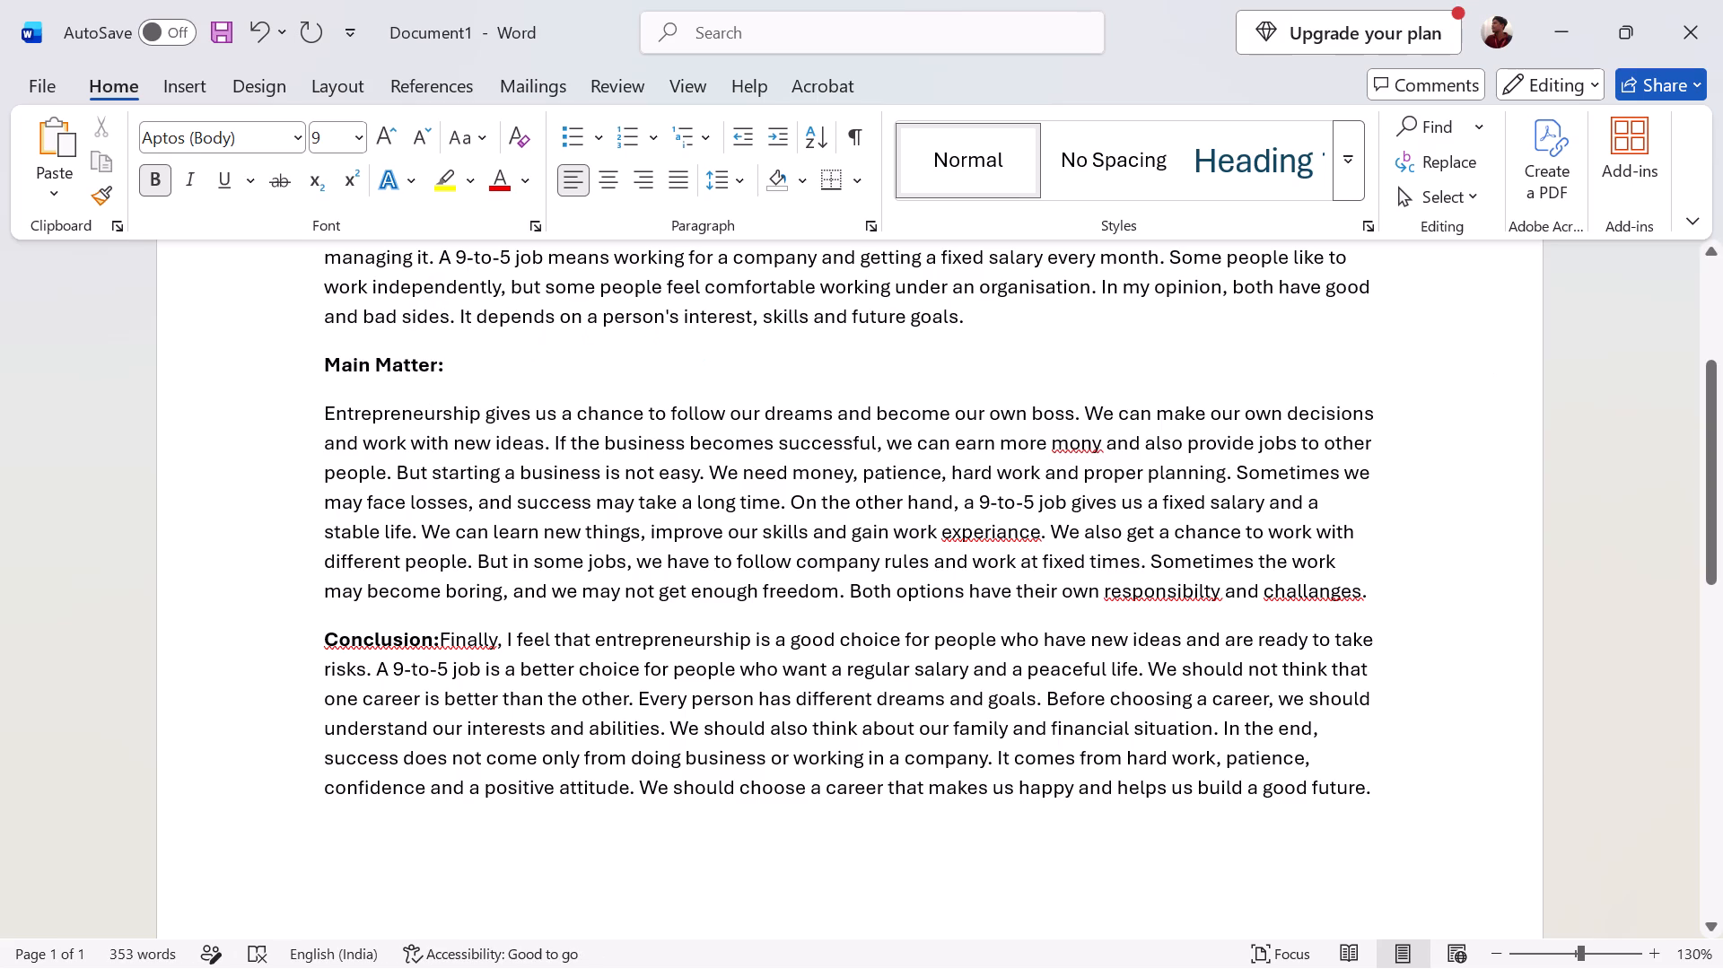
left_click(519, 381)
left_click(322, 411)
key("BackSpace")
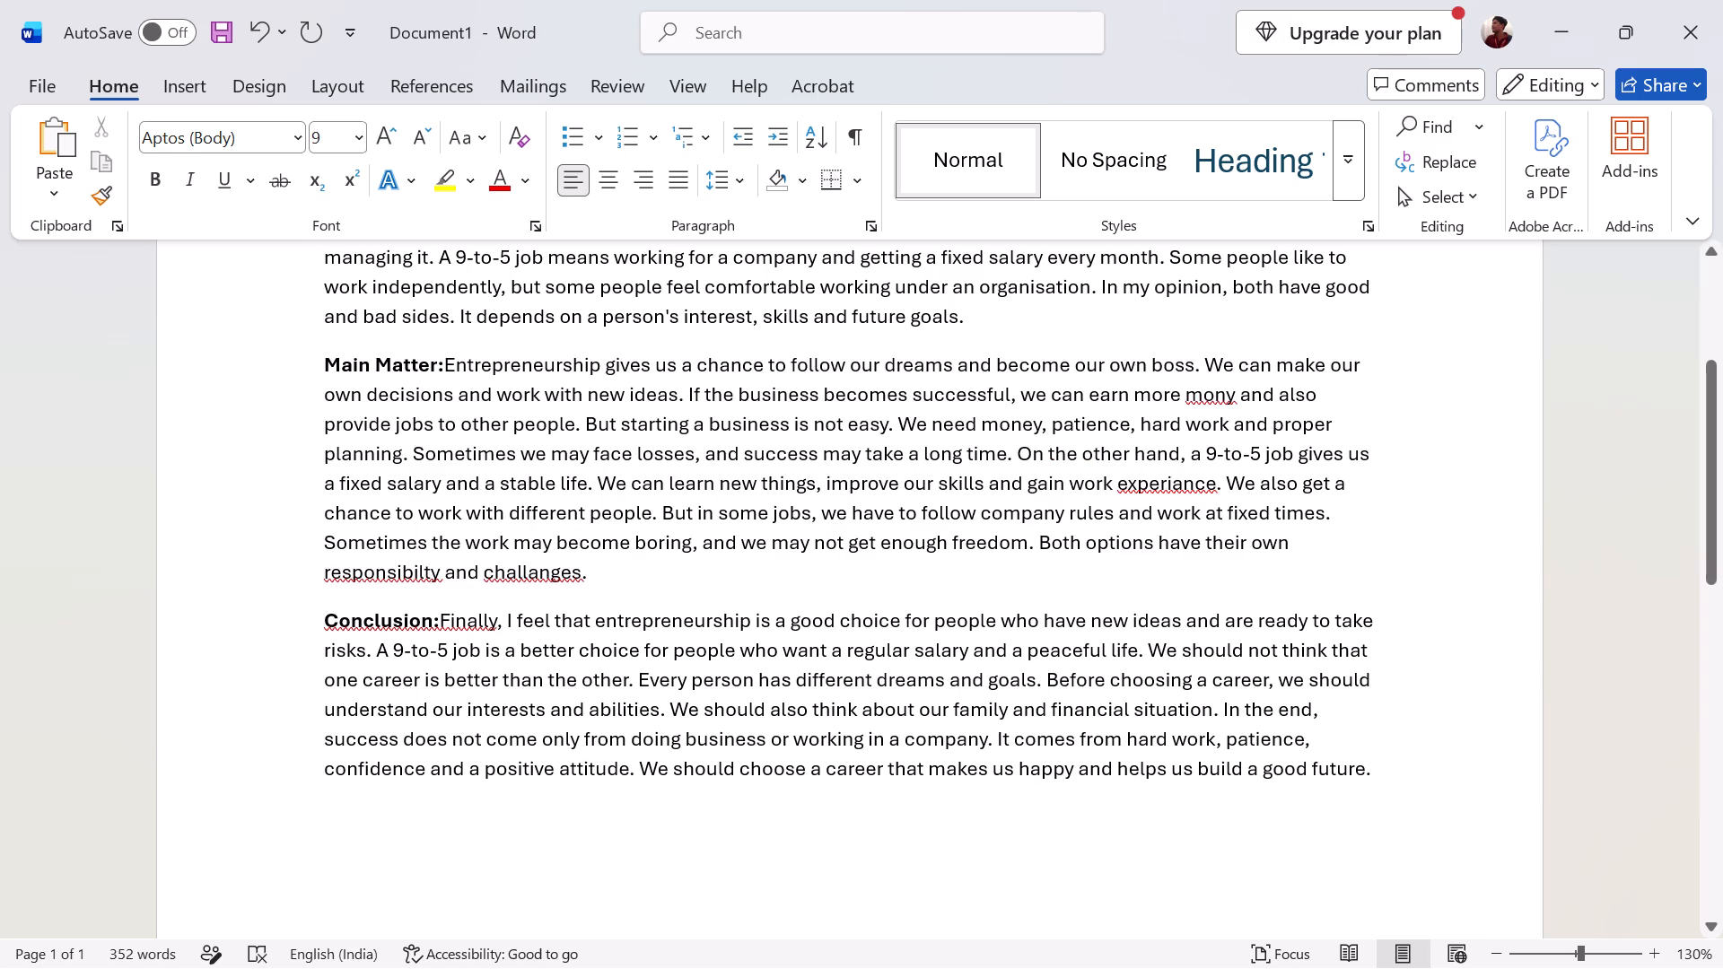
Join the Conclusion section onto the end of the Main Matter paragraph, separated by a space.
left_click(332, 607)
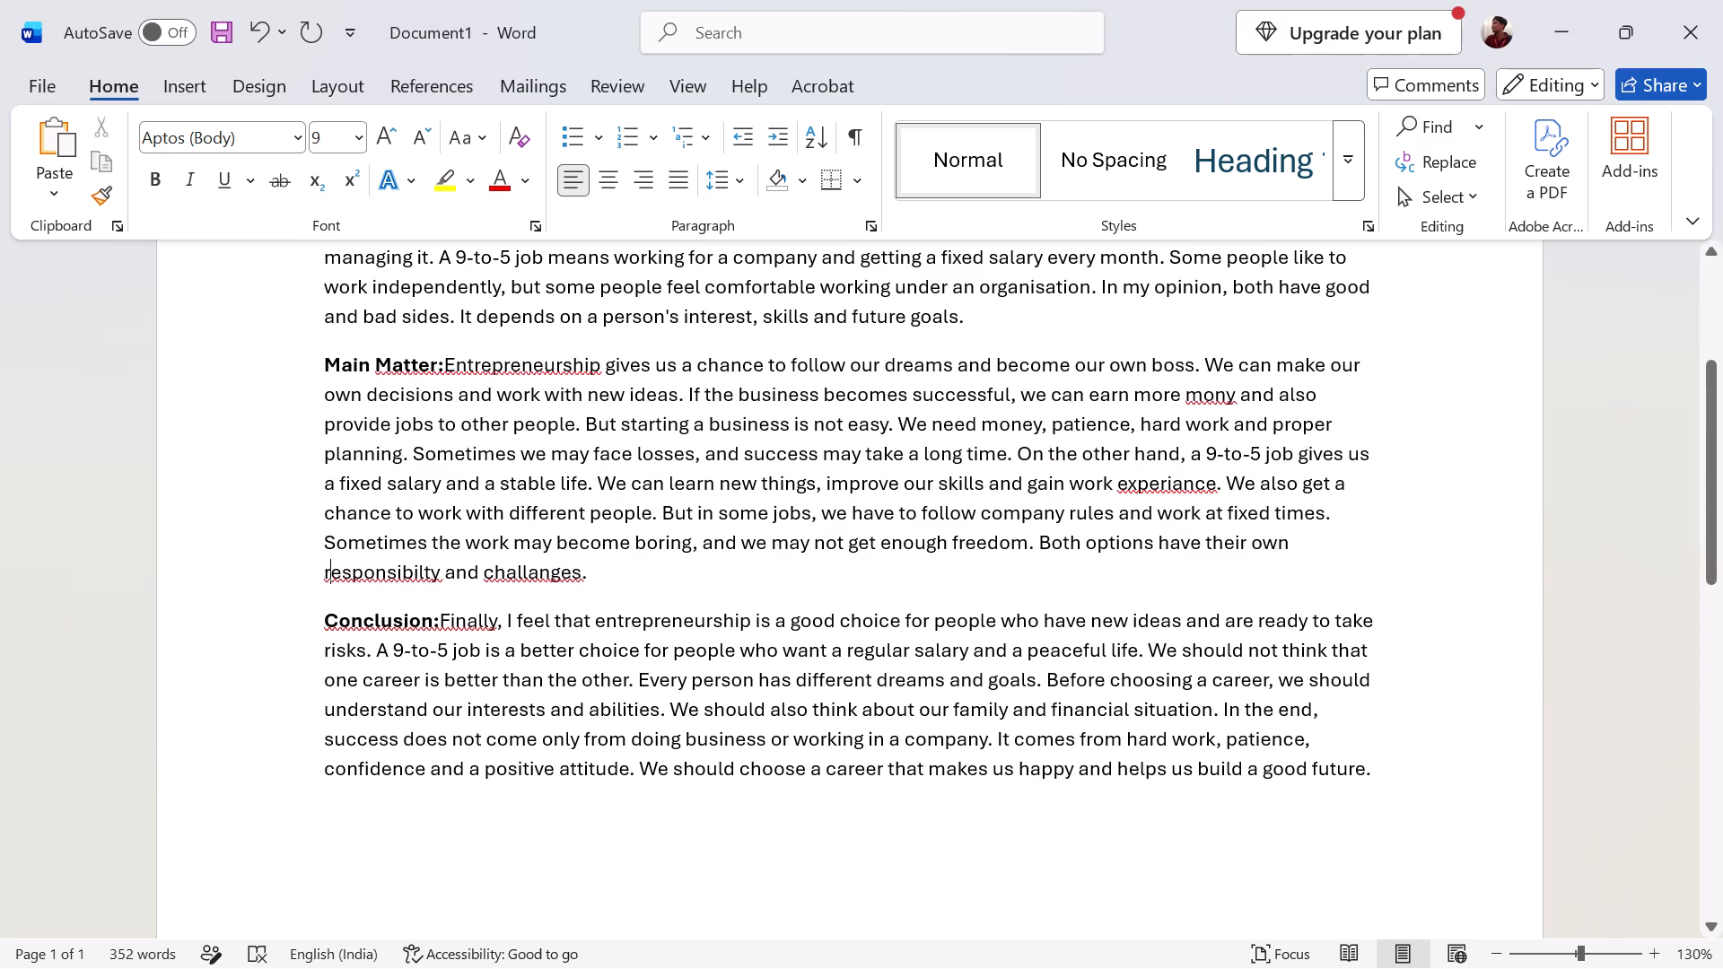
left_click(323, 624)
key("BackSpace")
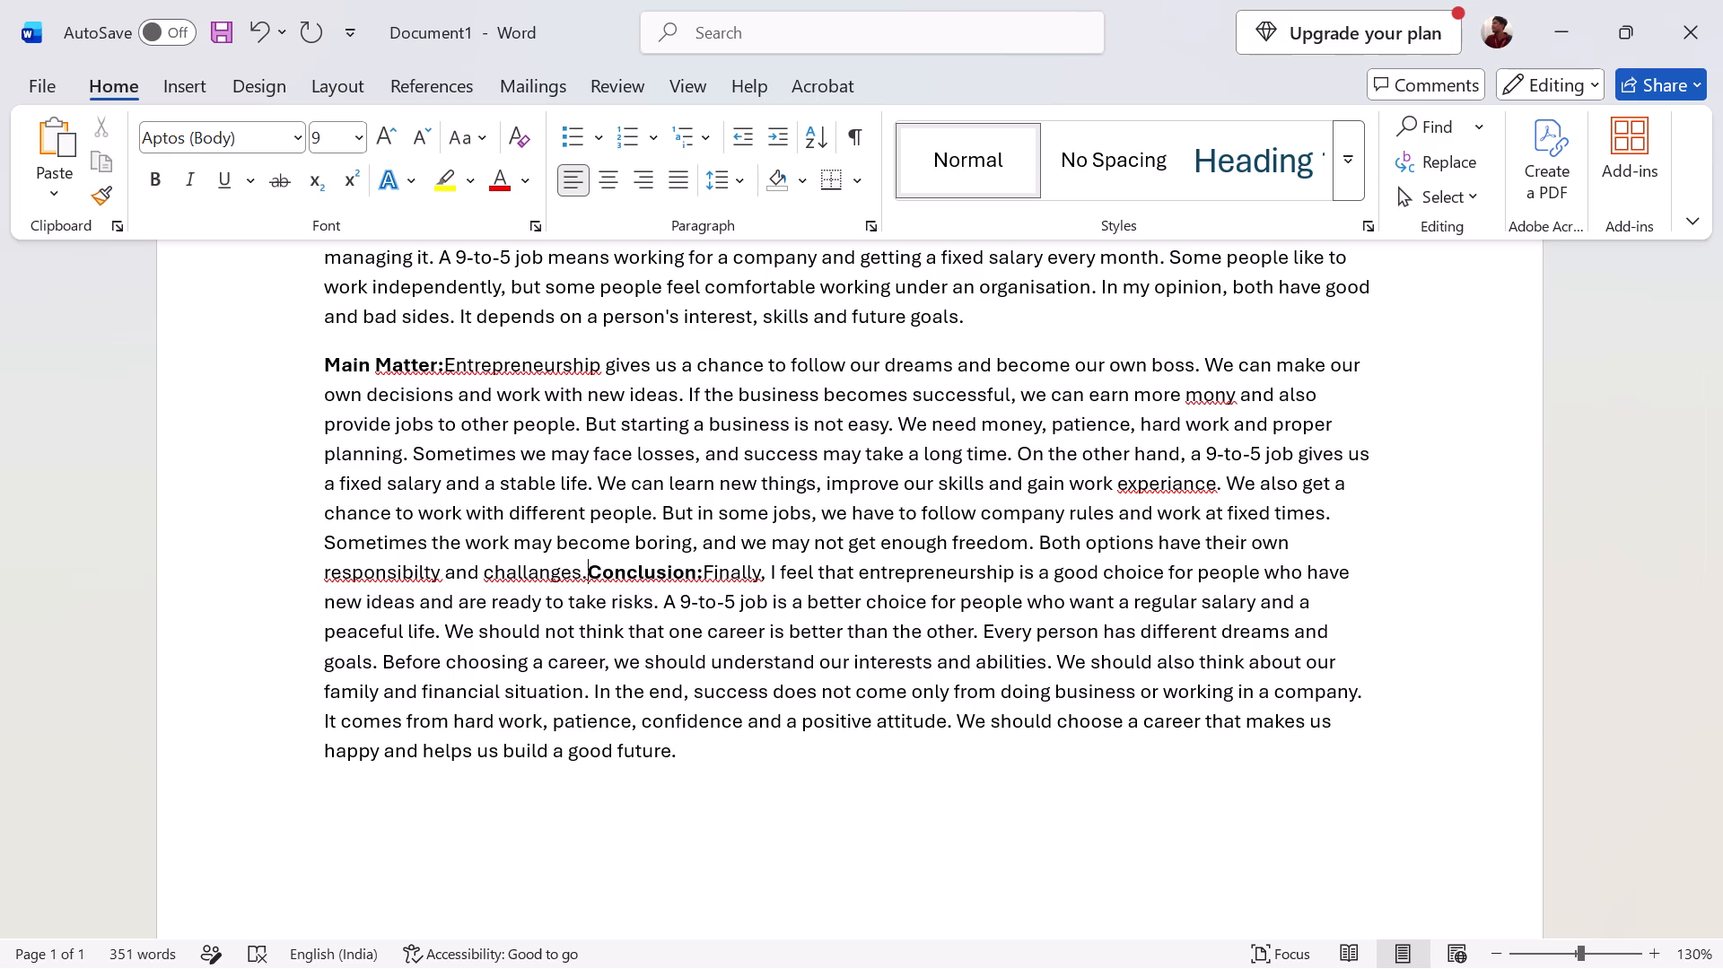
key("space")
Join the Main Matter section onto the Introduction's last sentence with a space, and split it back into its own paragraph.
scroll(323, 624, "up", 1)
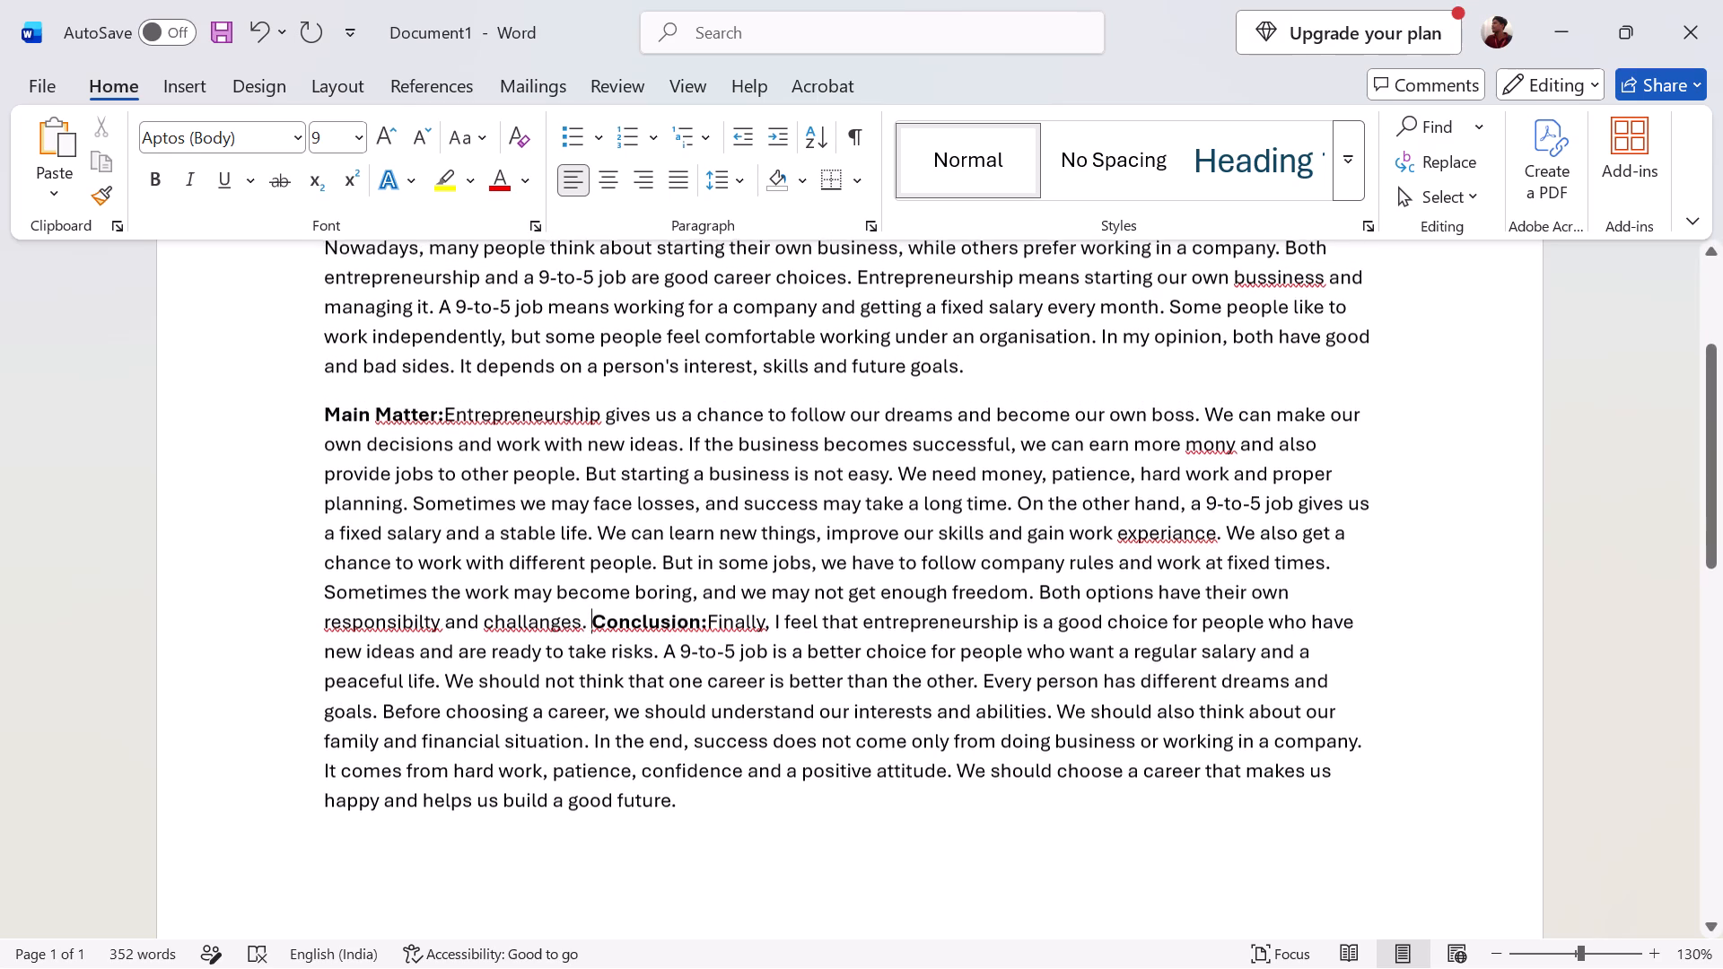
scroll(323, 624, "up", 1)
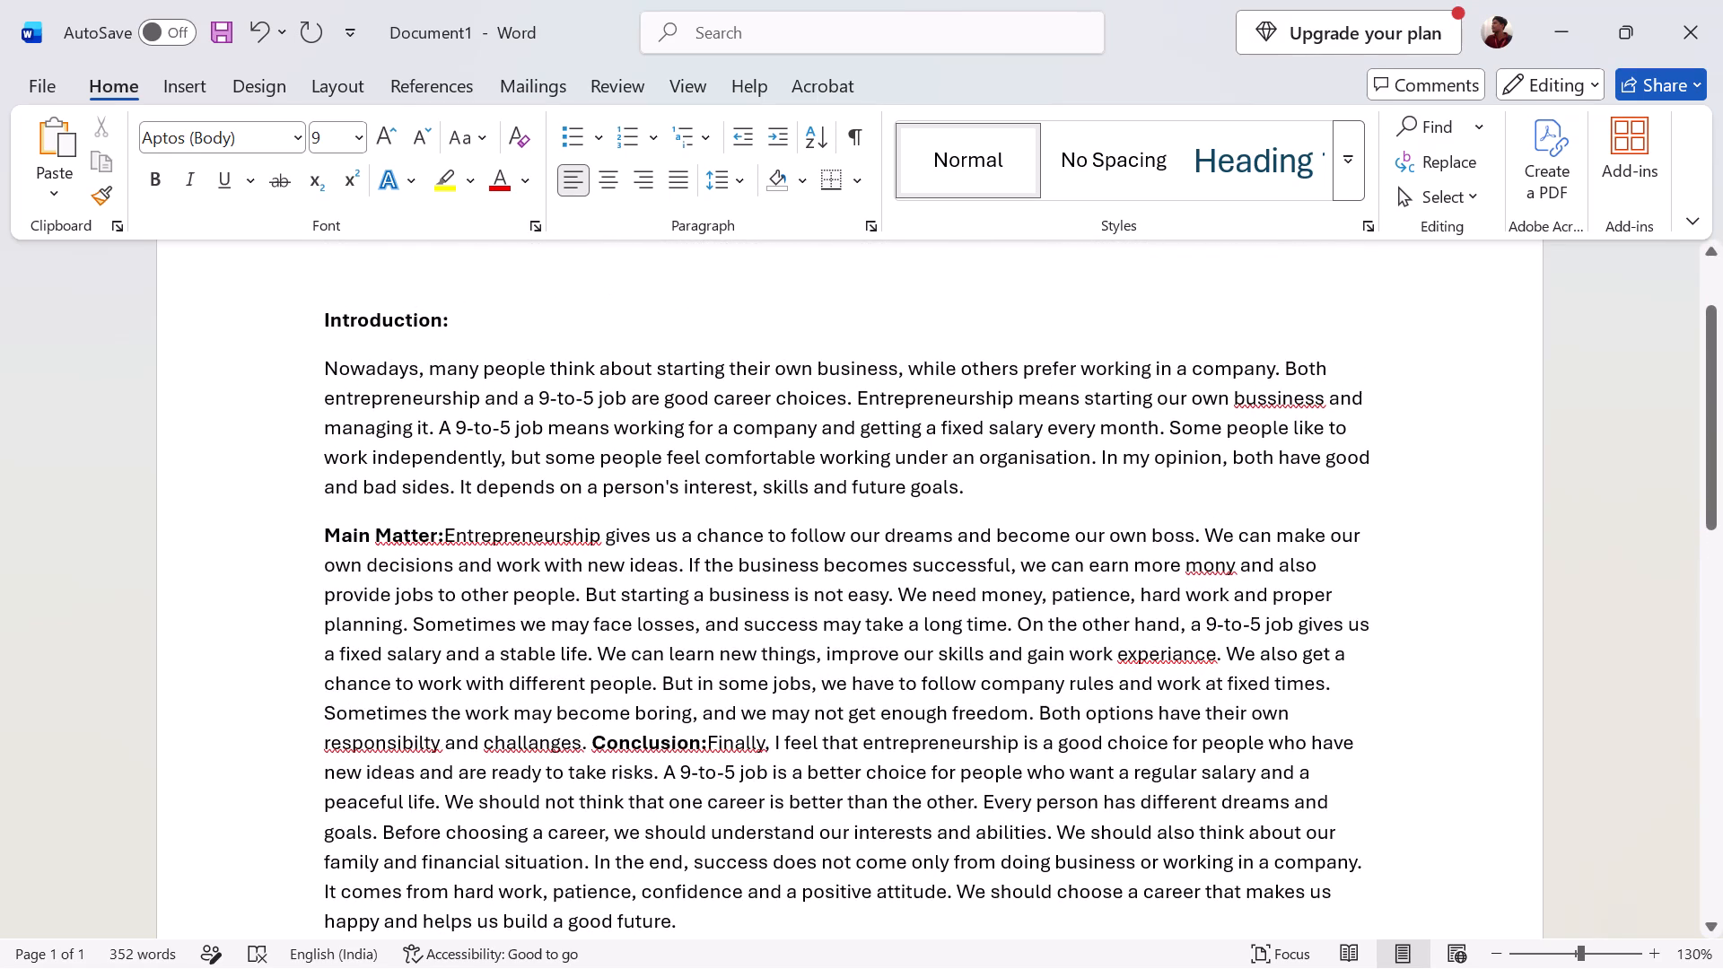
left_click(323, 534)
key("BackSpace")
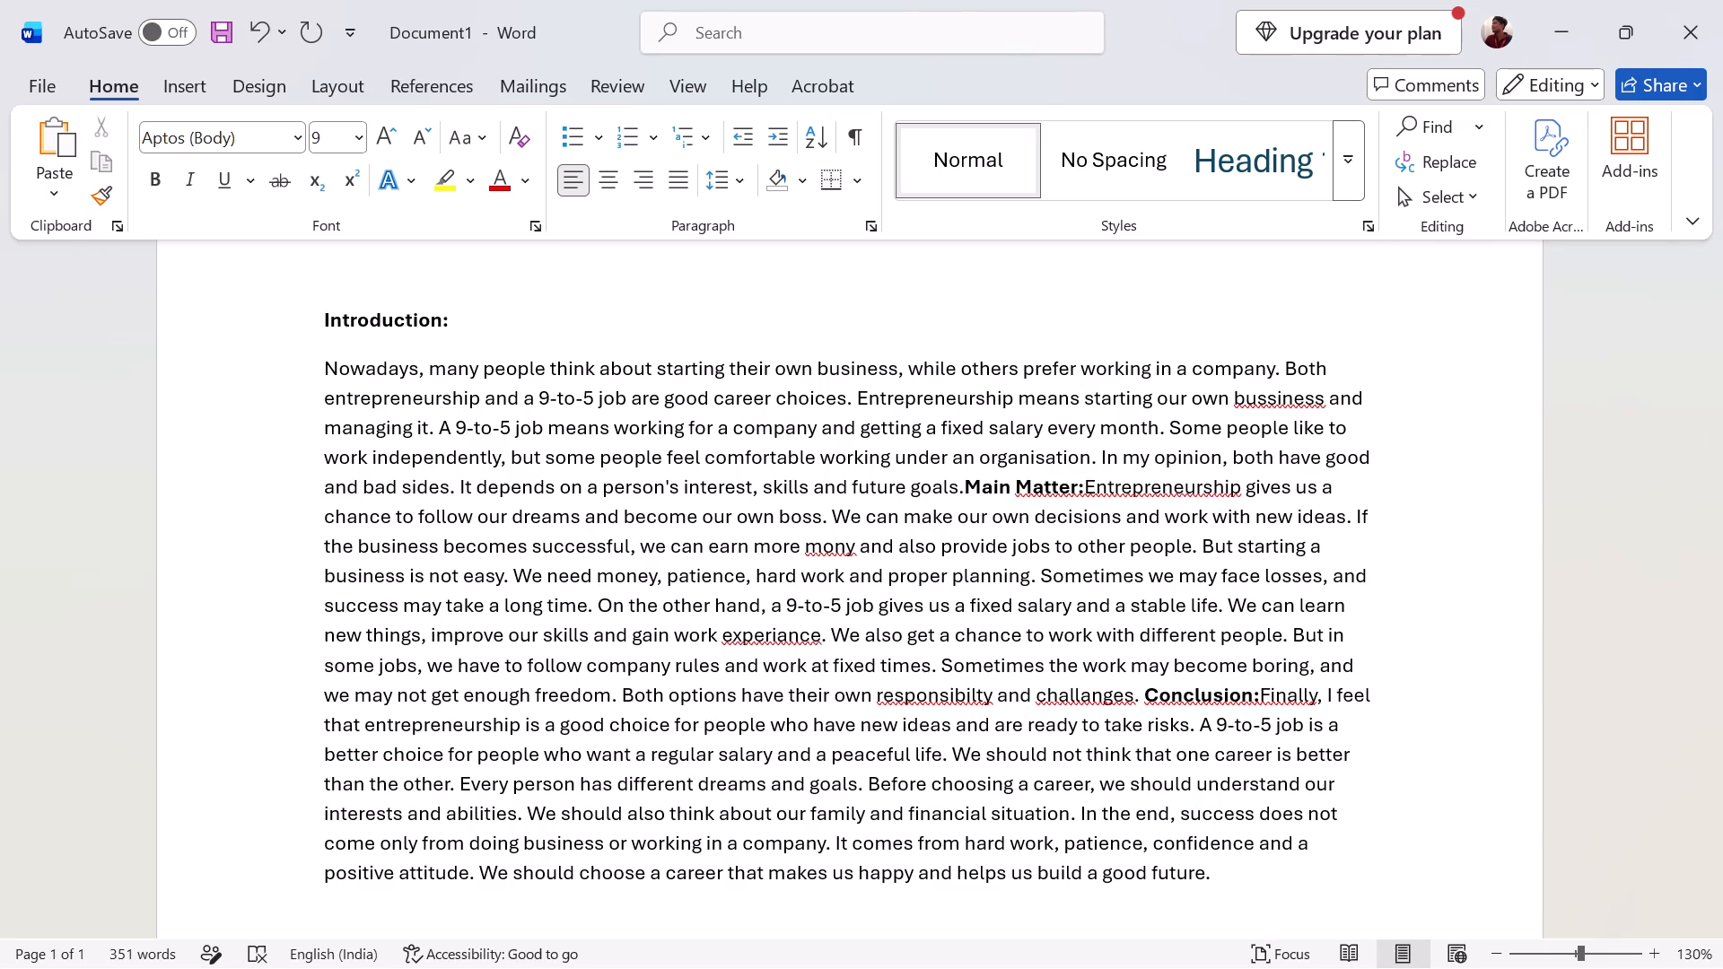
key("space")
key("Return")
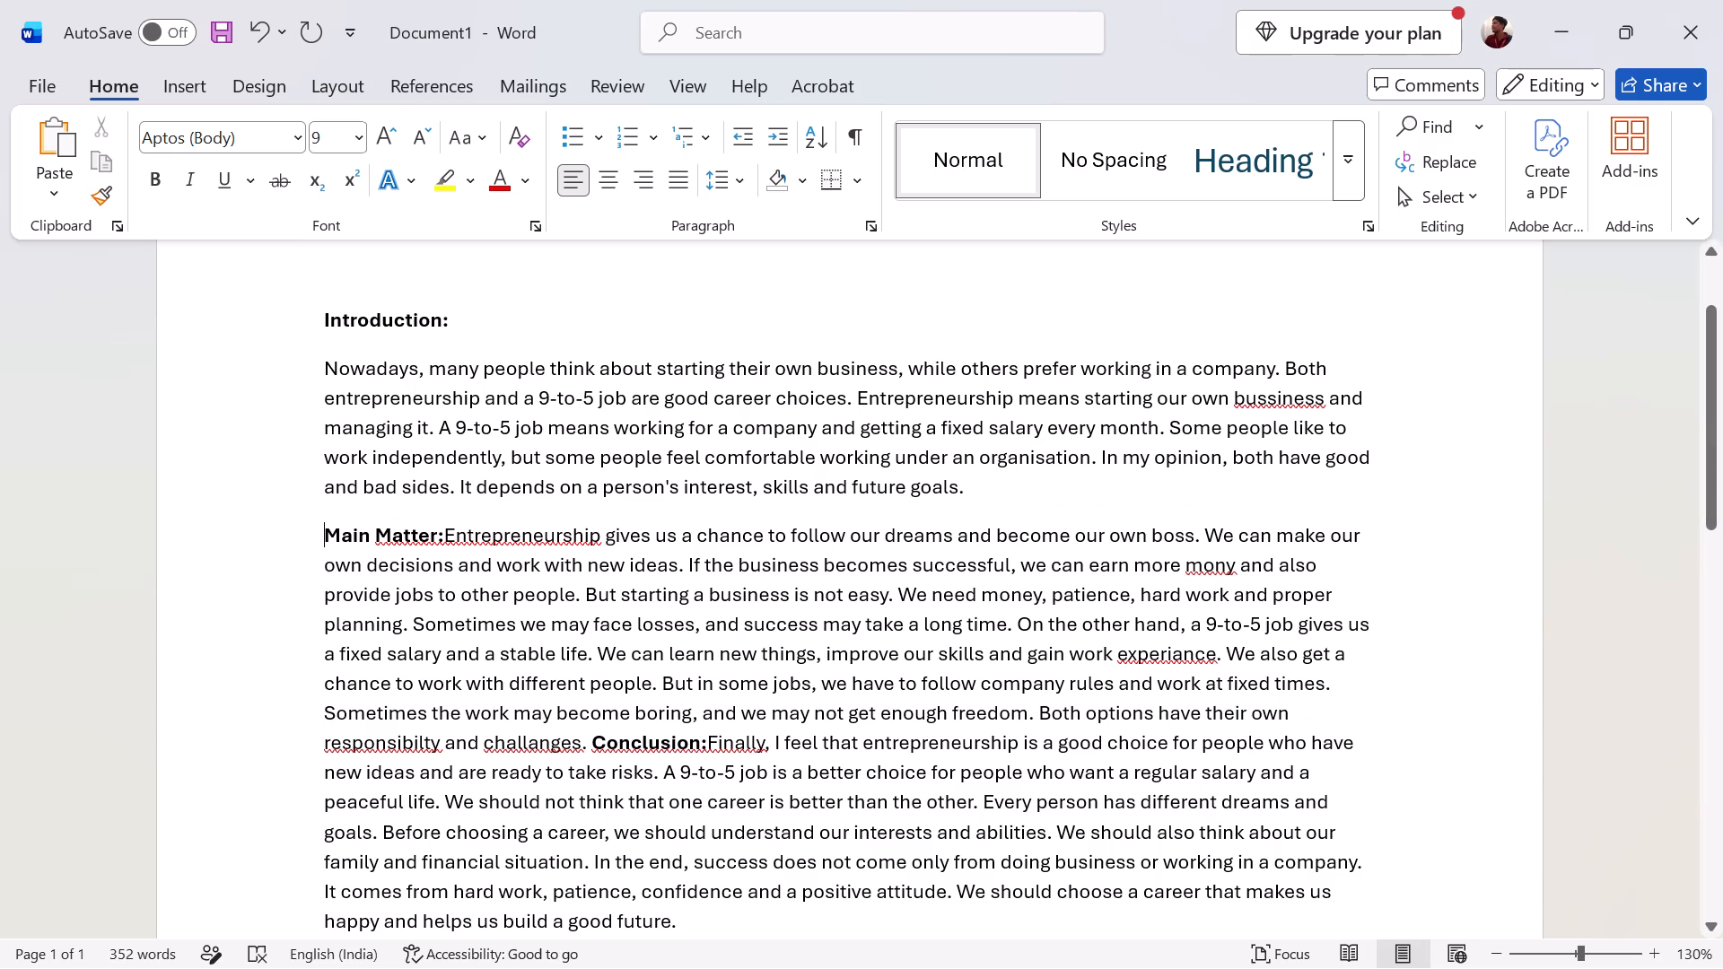
Remove the paragraph break after the Introduction heading so its text runs on directly after "Introduction:".
left_click(320, 363)
key("BackSpace")
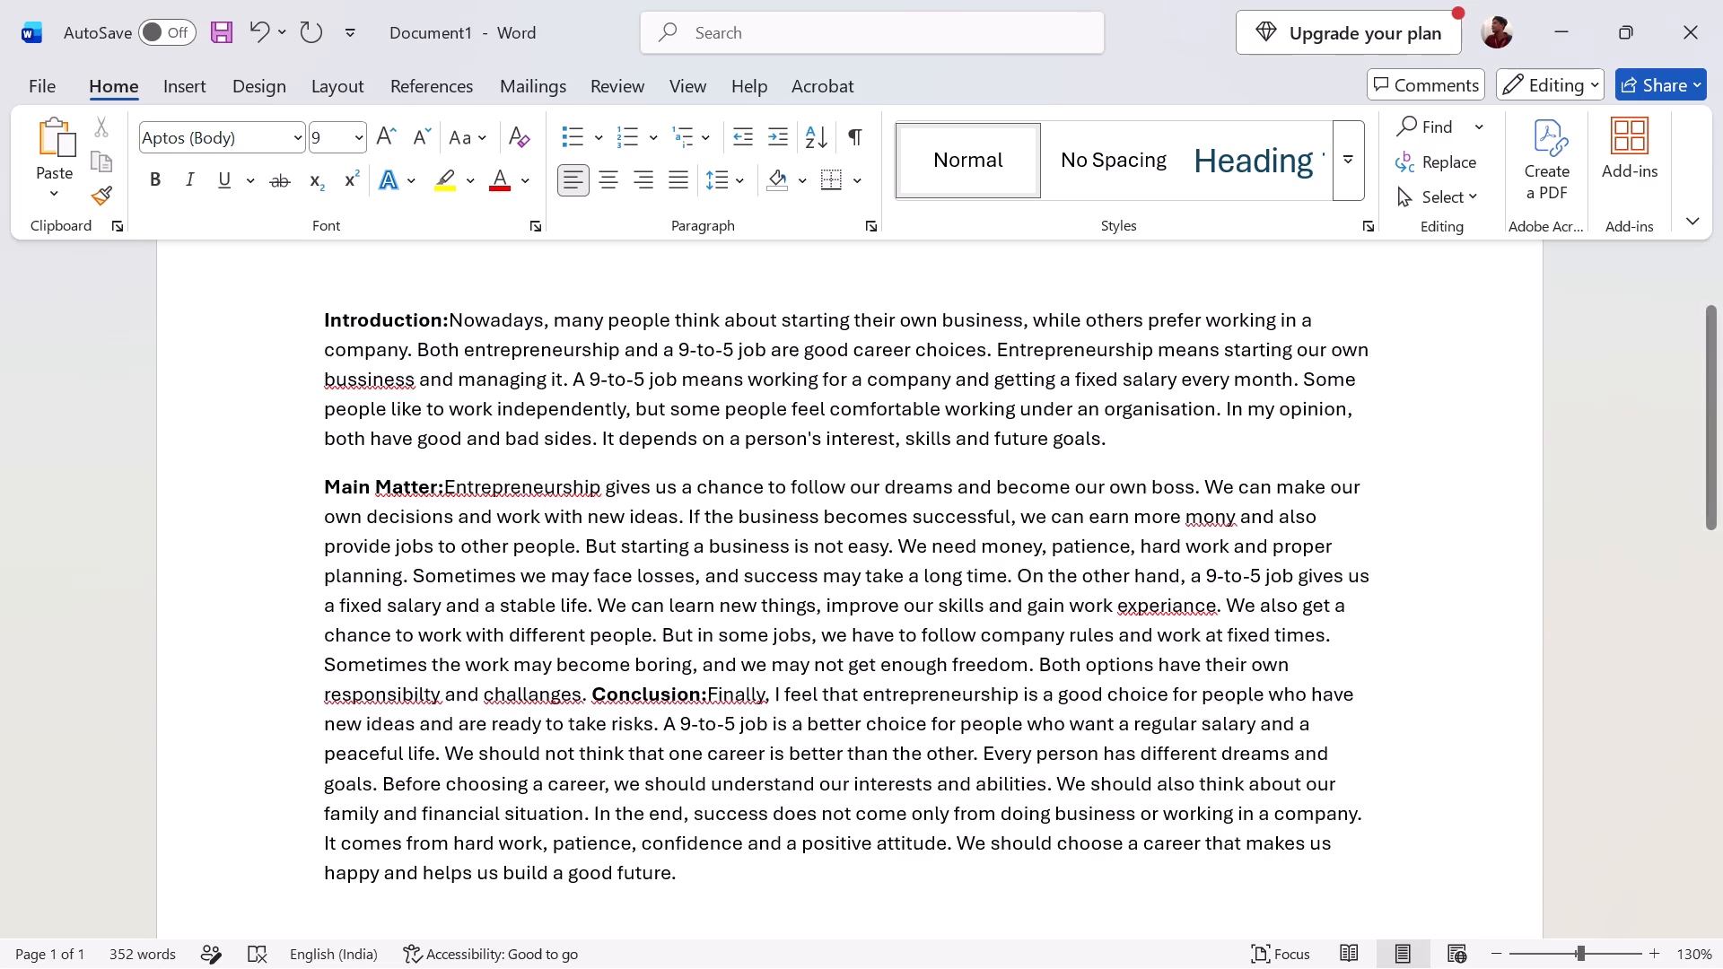
Split the Conclusion section off from the end of the Main Matter text into its own paragraph.
left_click(350, 464)
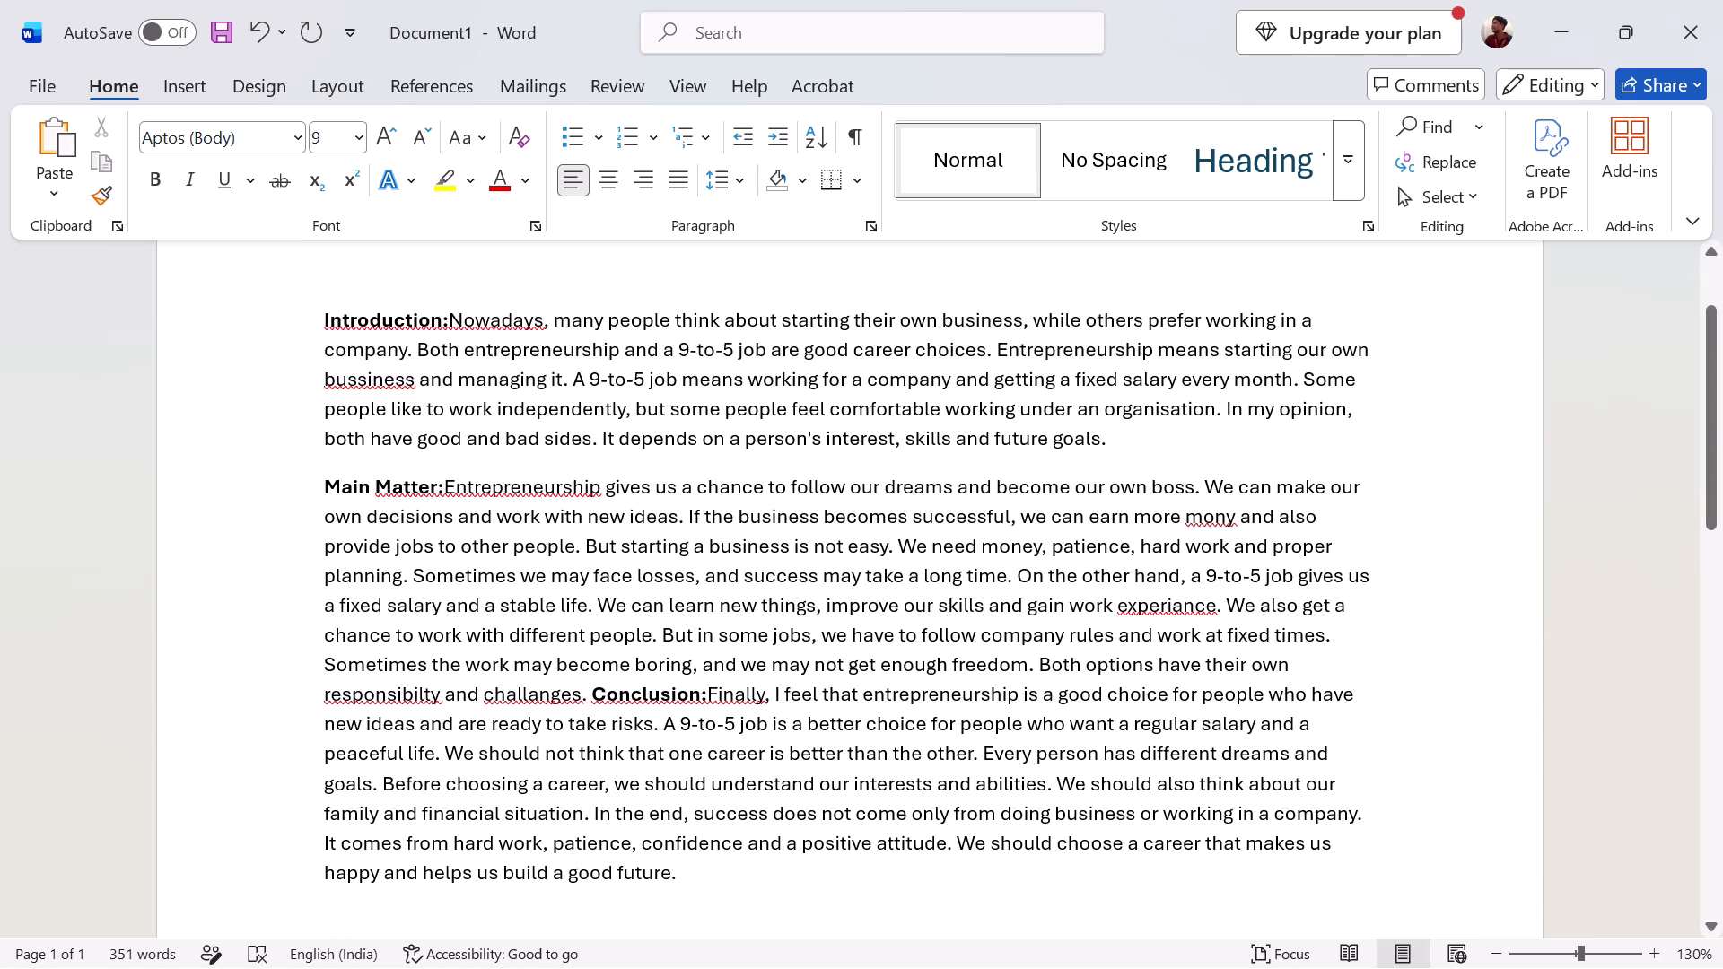
left_click(319, 479)
left_click(586, 692)
key("Return")
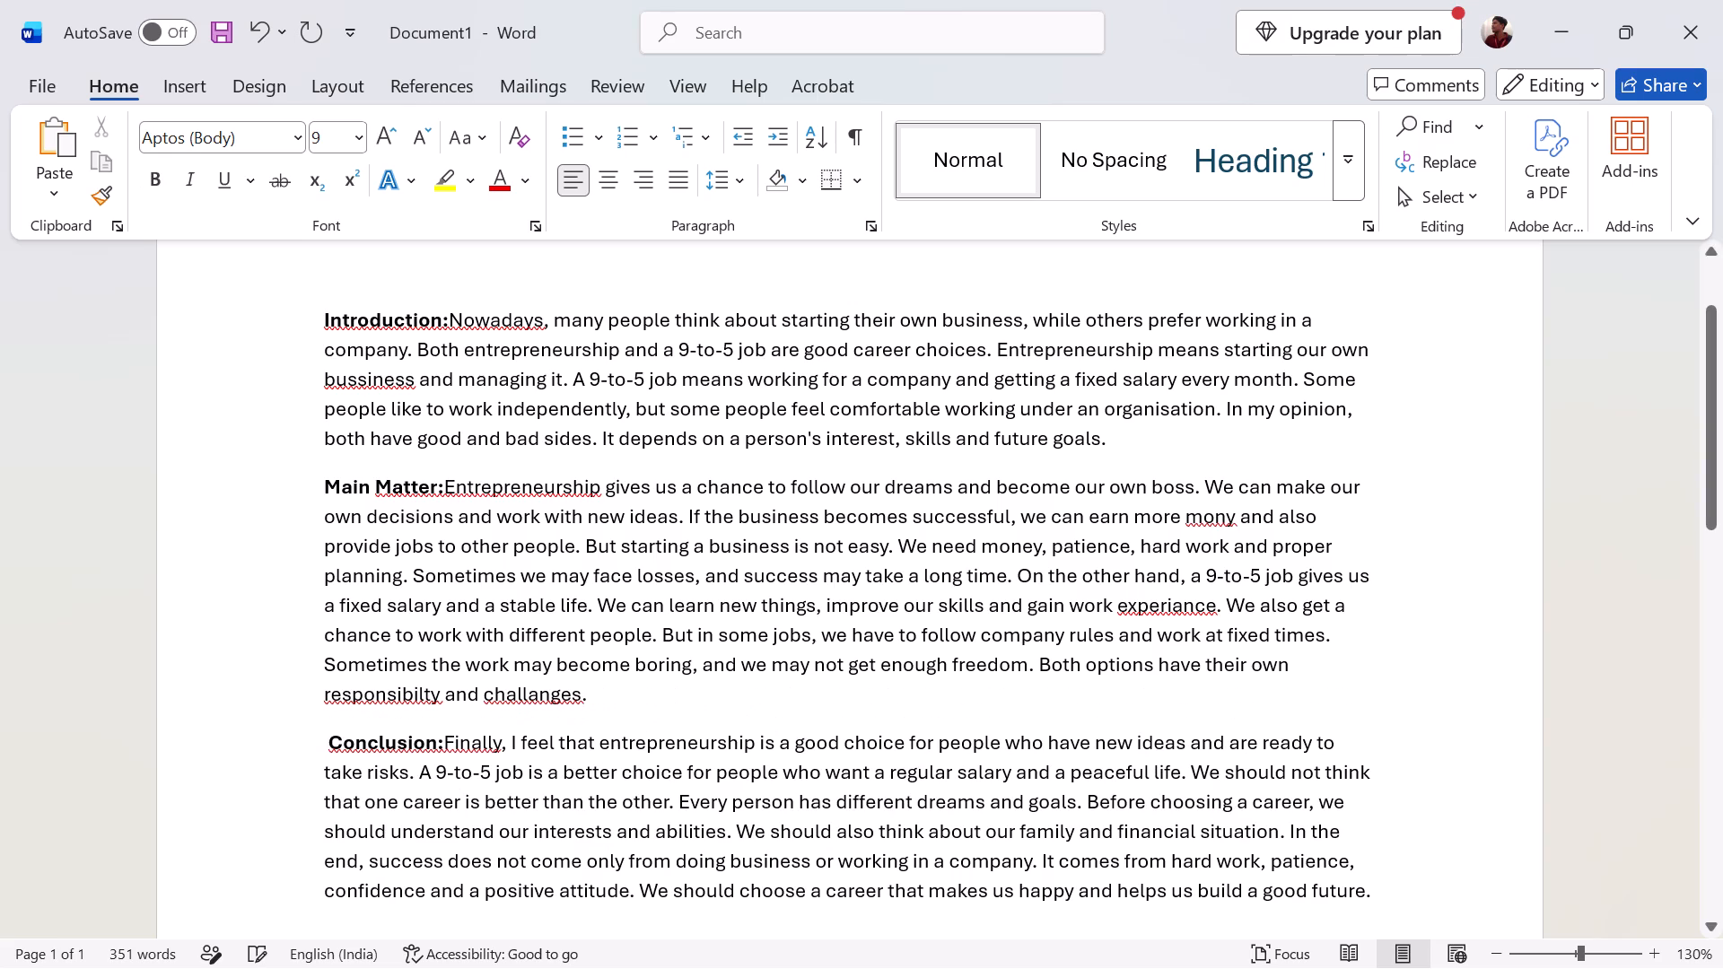
Delete the Main Matter text from "We can learn new things" to "work with different people", plus the space left before "But in some jobs".
scroll(975, 638, "down", 1)
left_click_drag(599, 606, 677, 631)
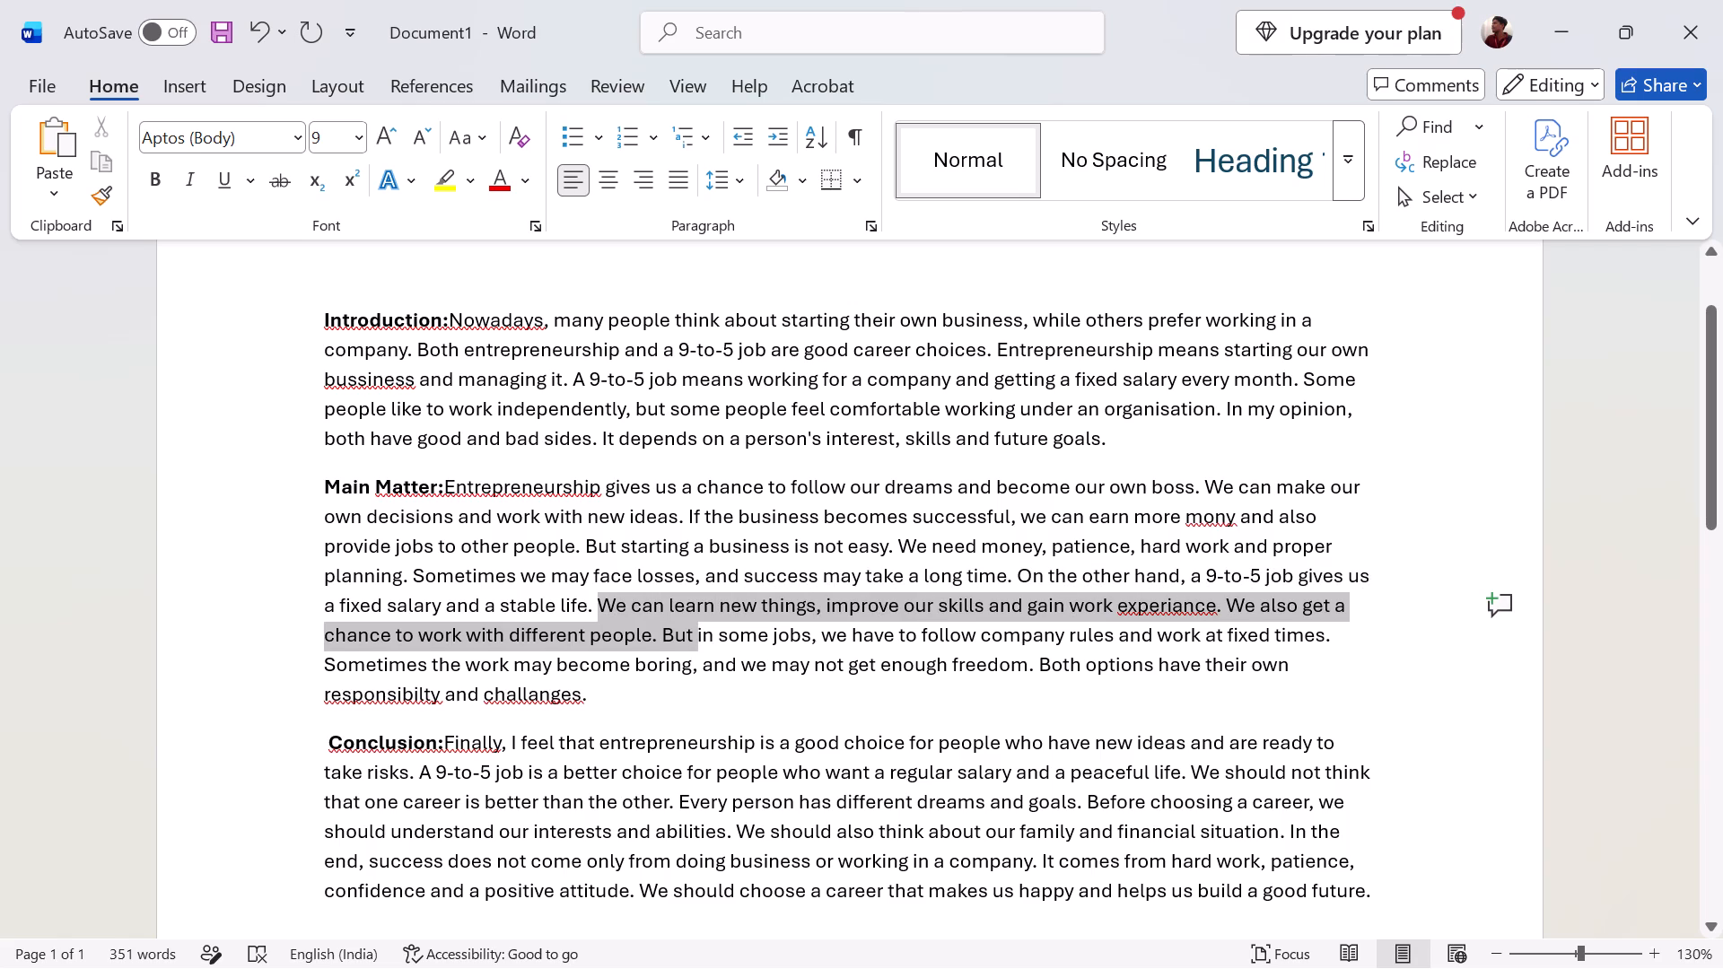
left_click_drag(677, 631, 652, 633)
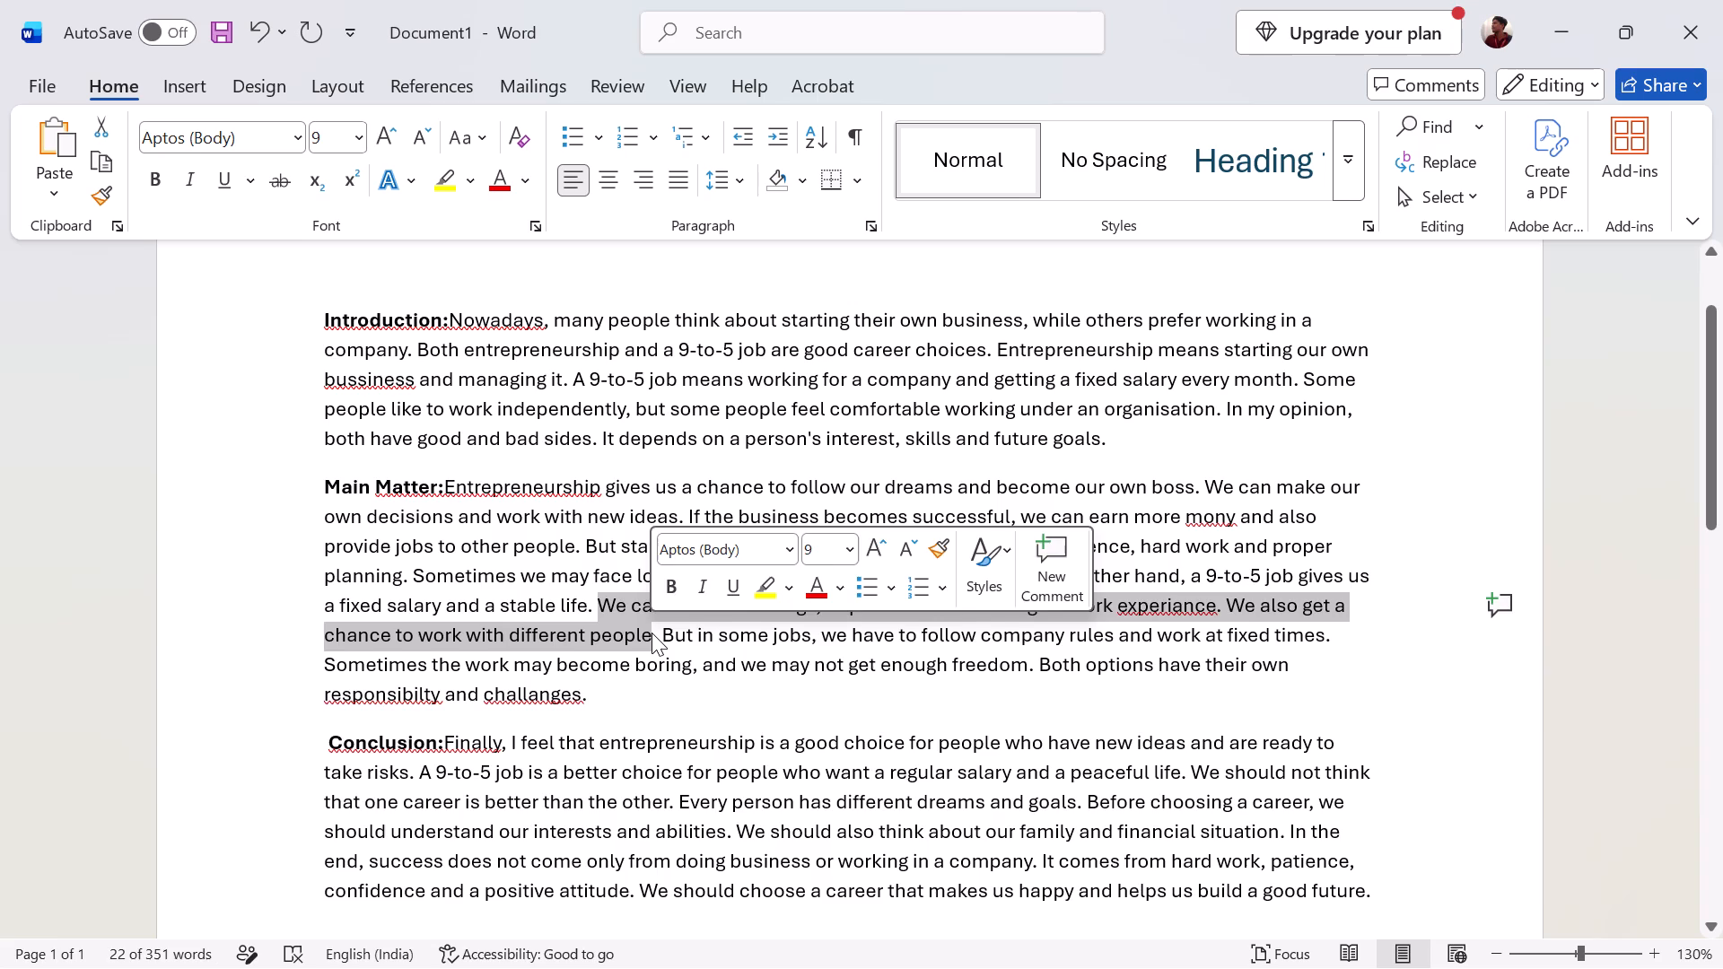
key("BackSpace")
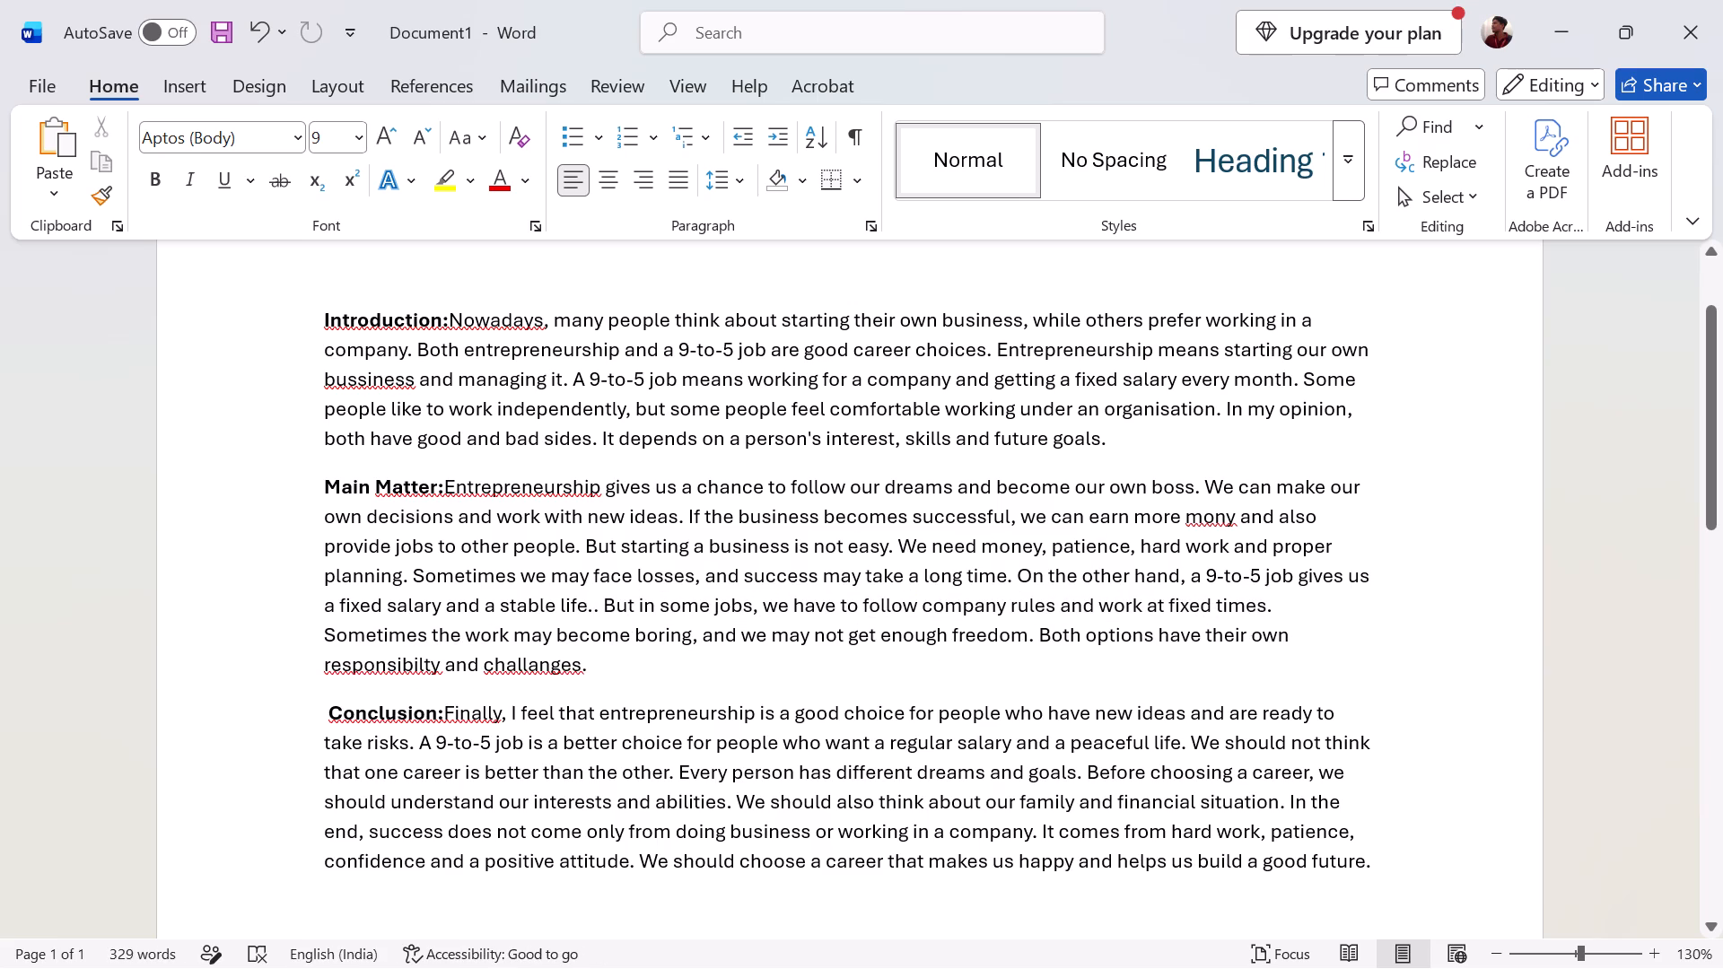
left_click(602, 608)
key("BackSpace")
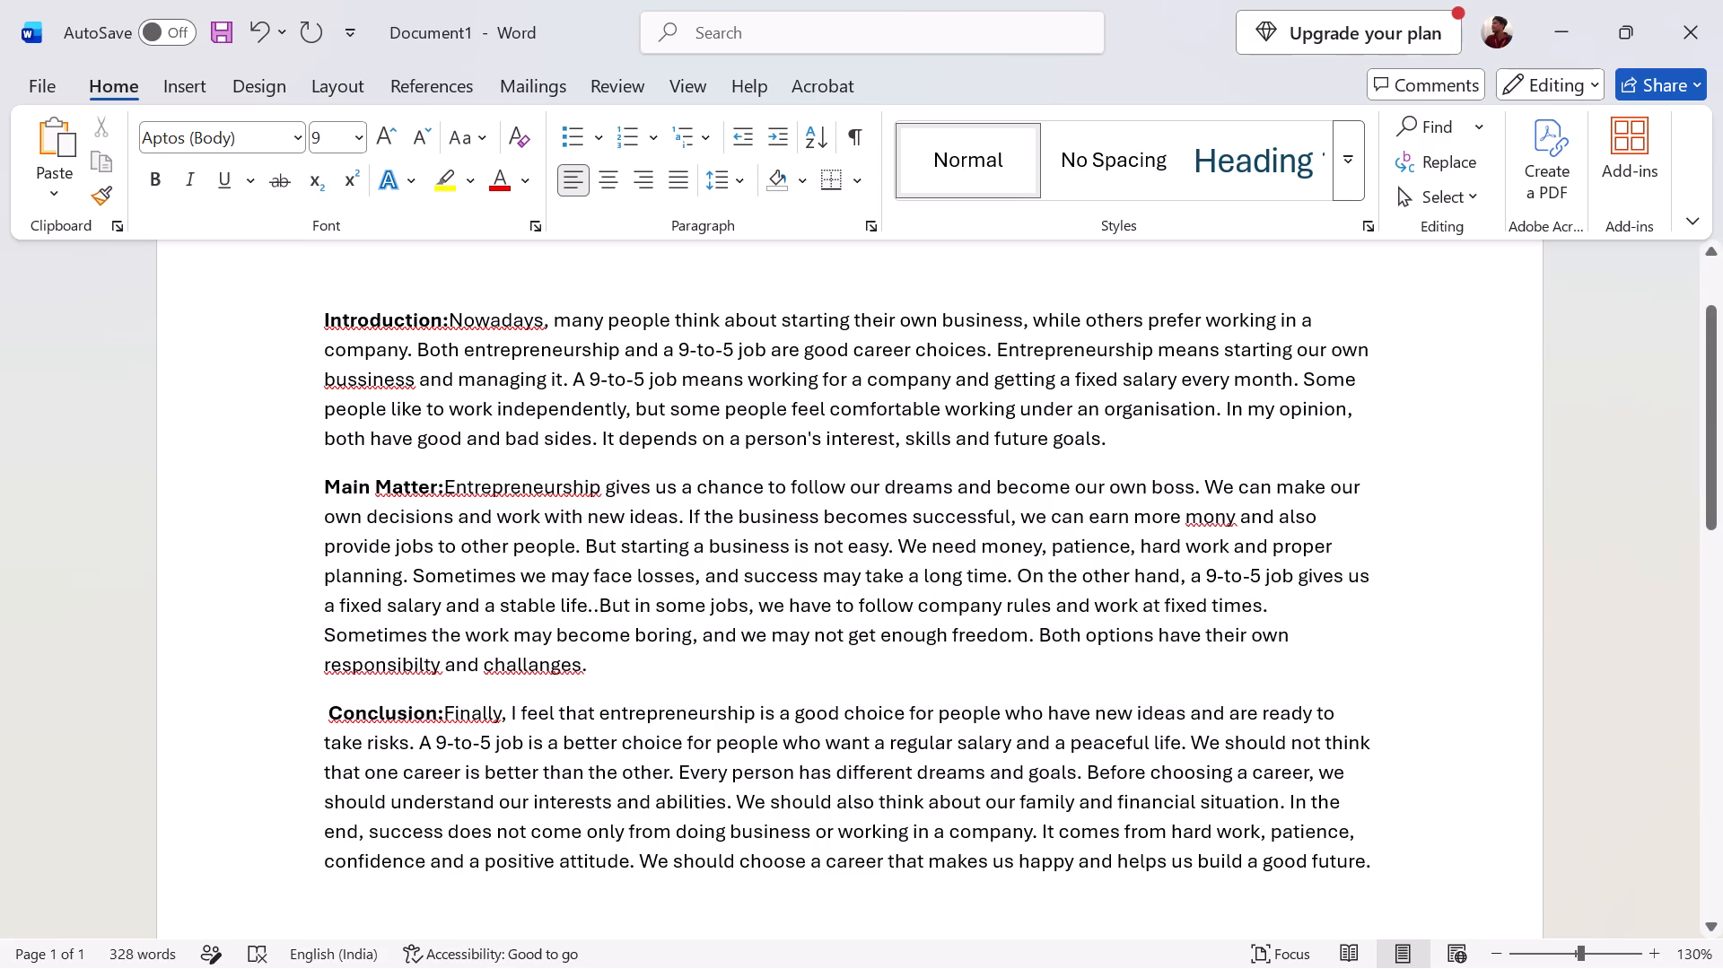
Delete the sentence "In my opinion, both have good and bad sides." from the Introduction.
left_click_drag(1225, 410, 1620, 420)
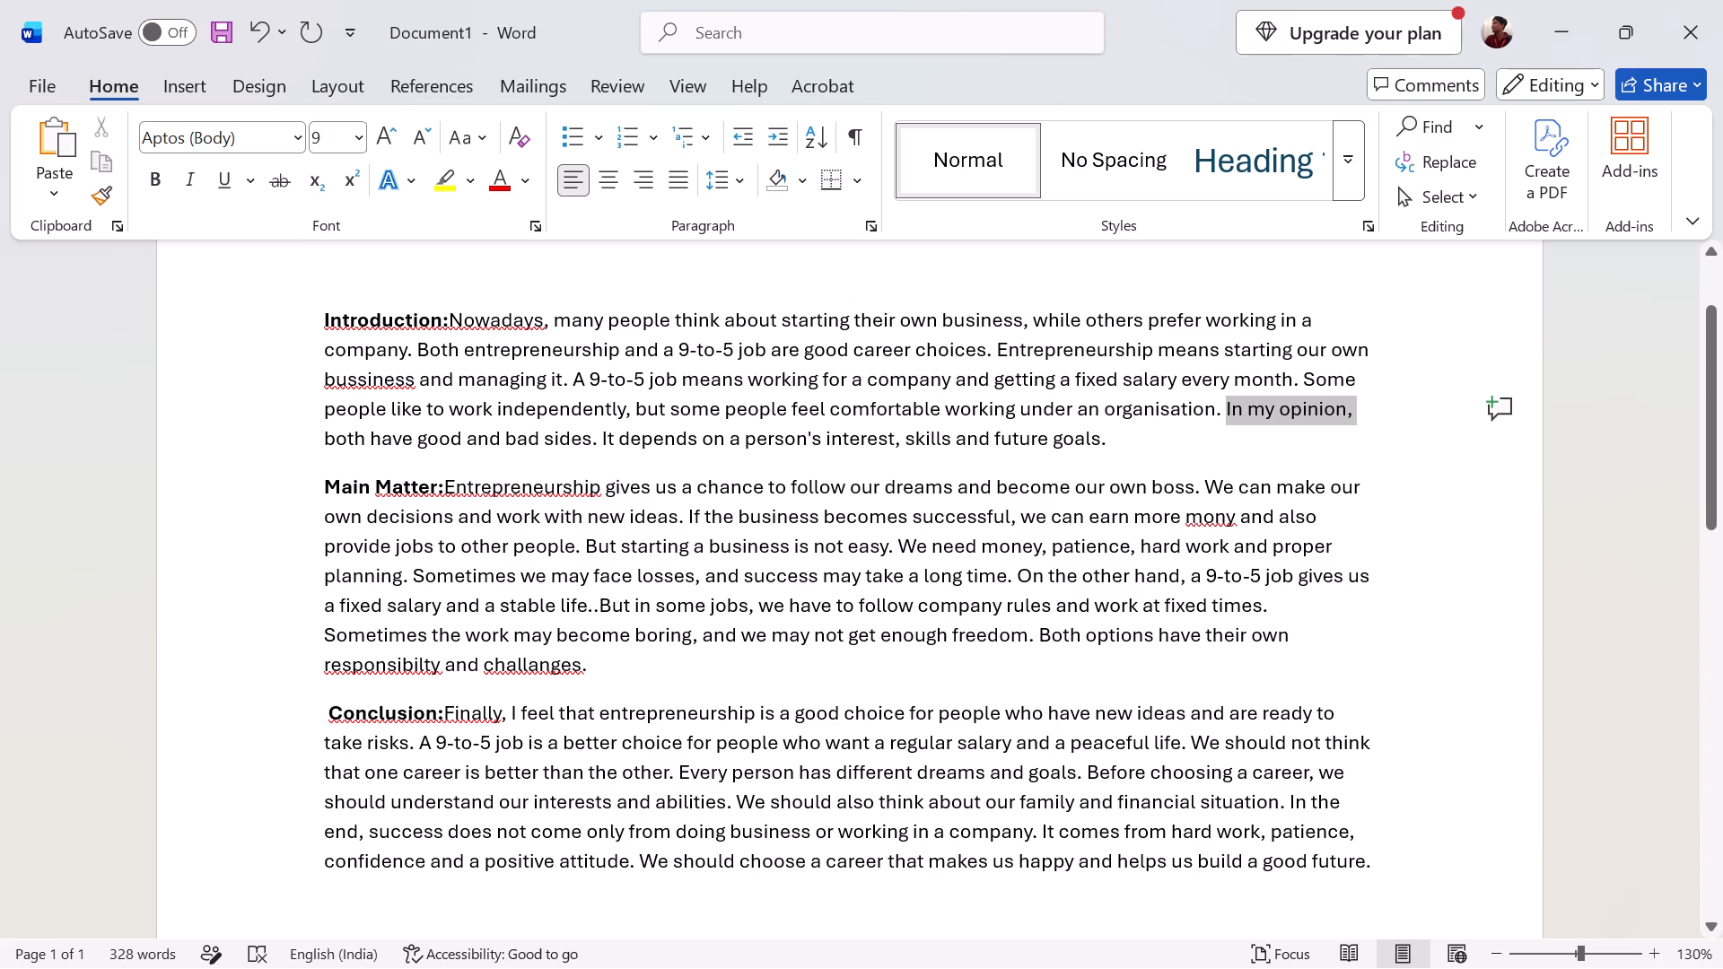
left_click_drag(1620, 420, 599, 441)
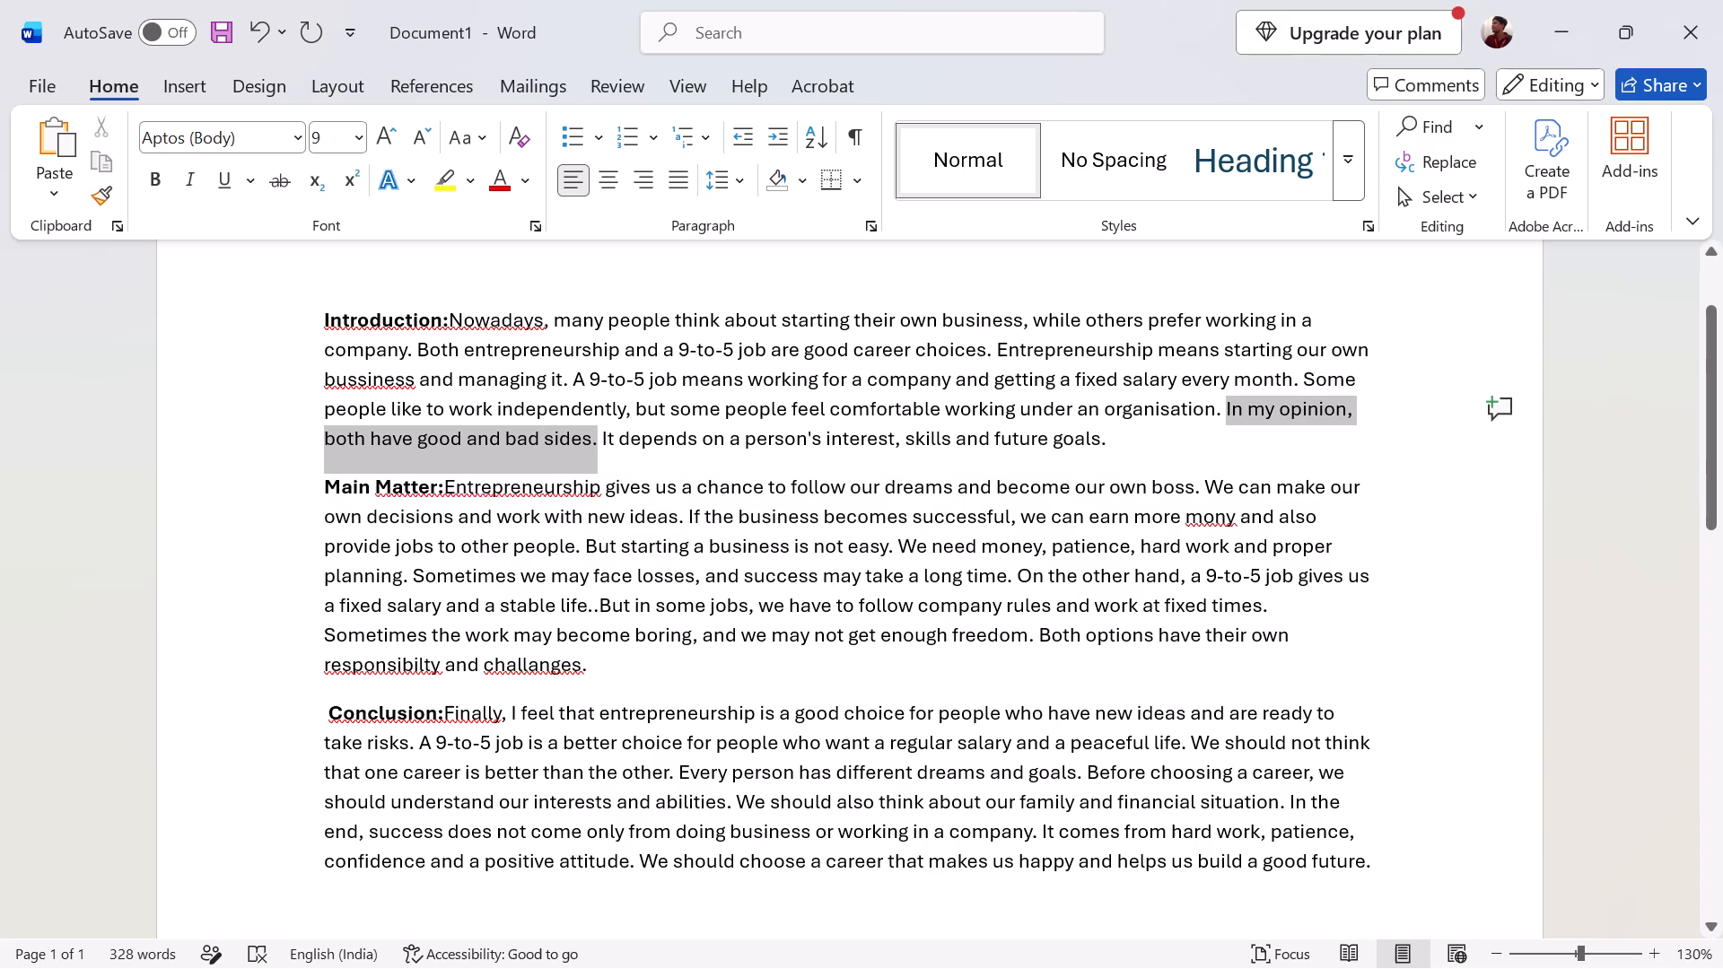
left_click_drag(599, 441, 600, 441)
key("BackSpace")
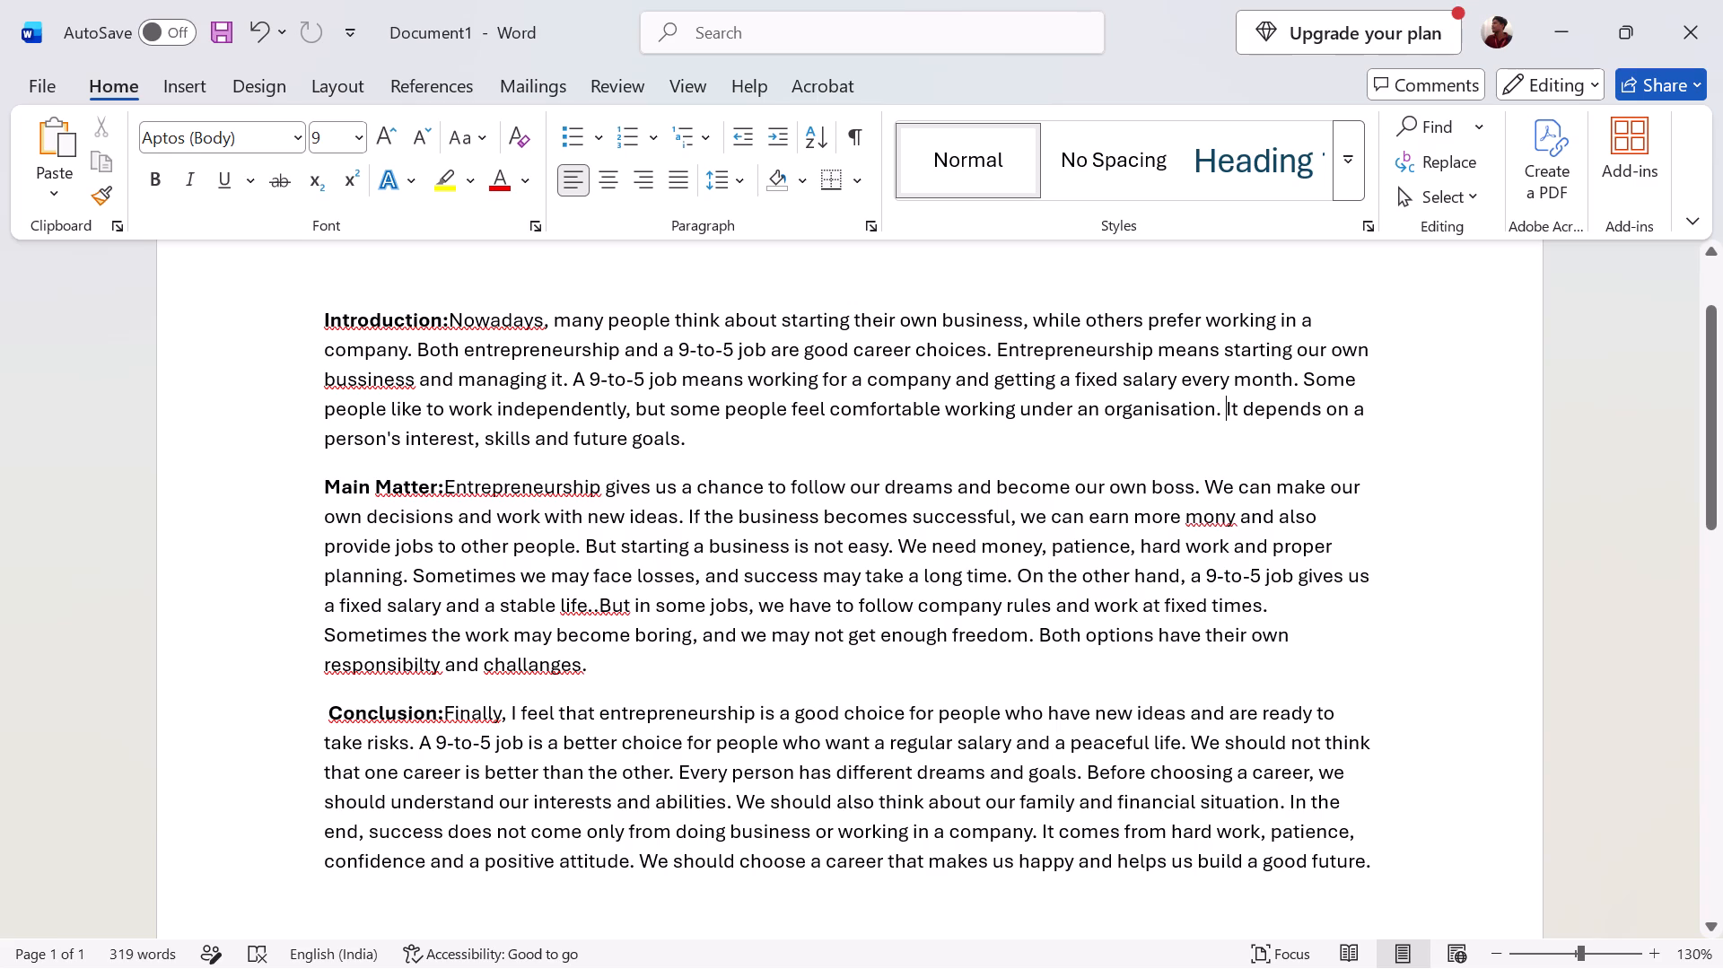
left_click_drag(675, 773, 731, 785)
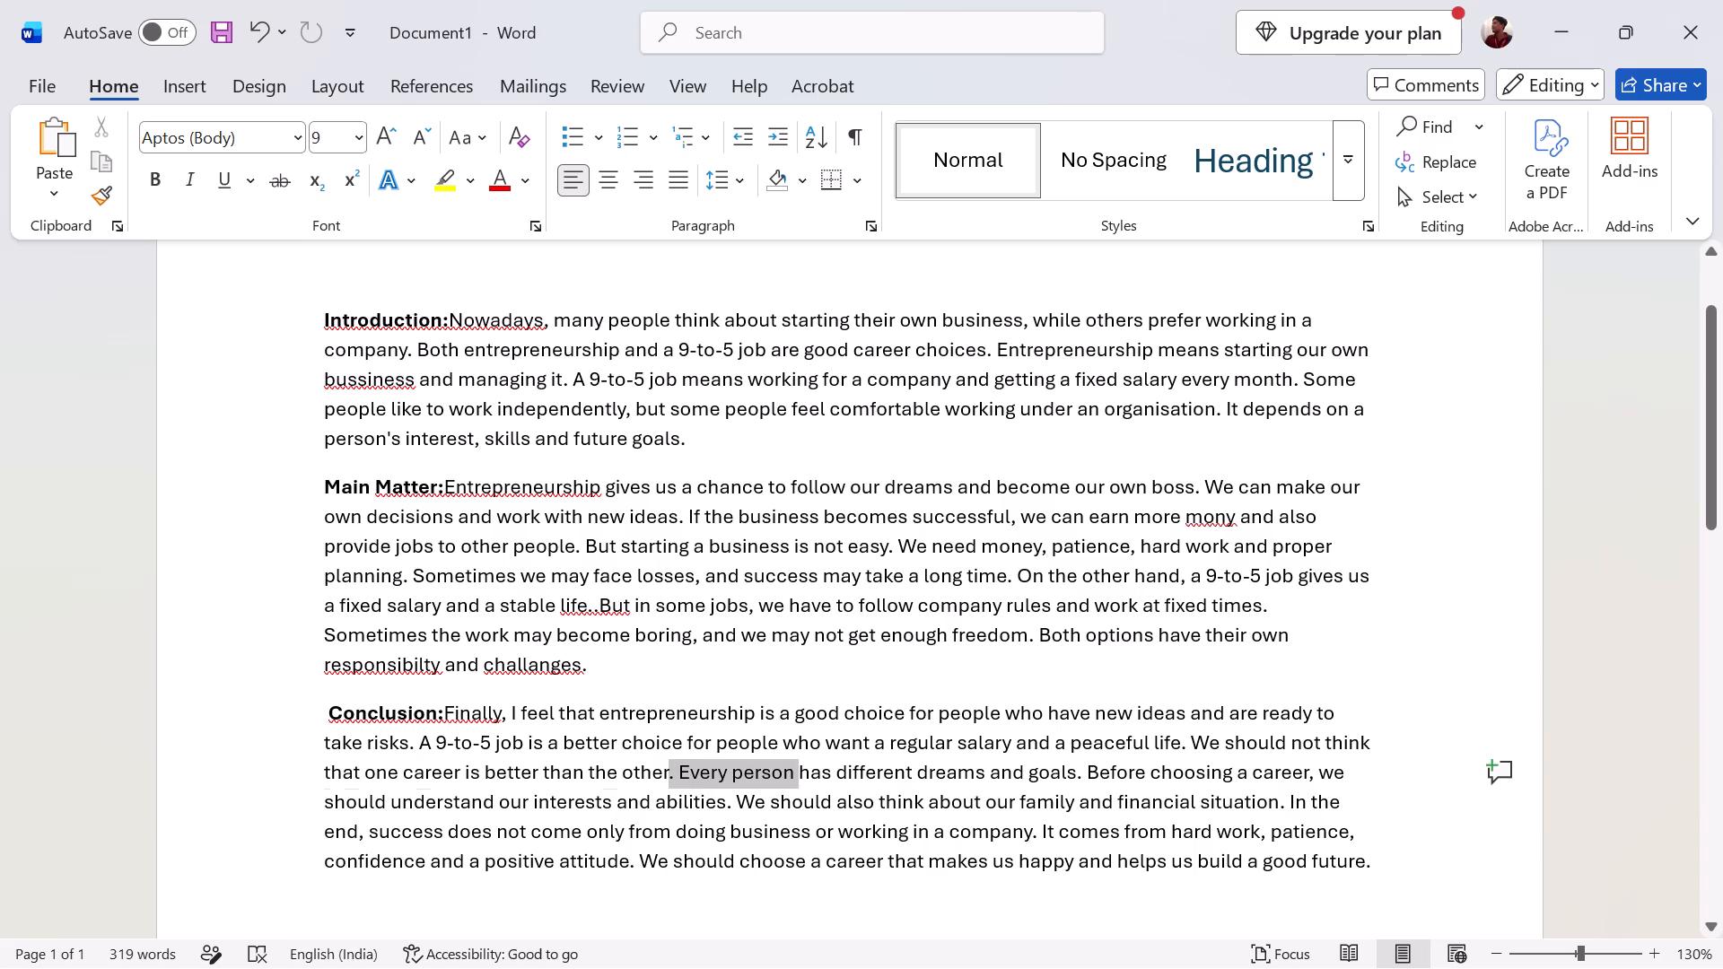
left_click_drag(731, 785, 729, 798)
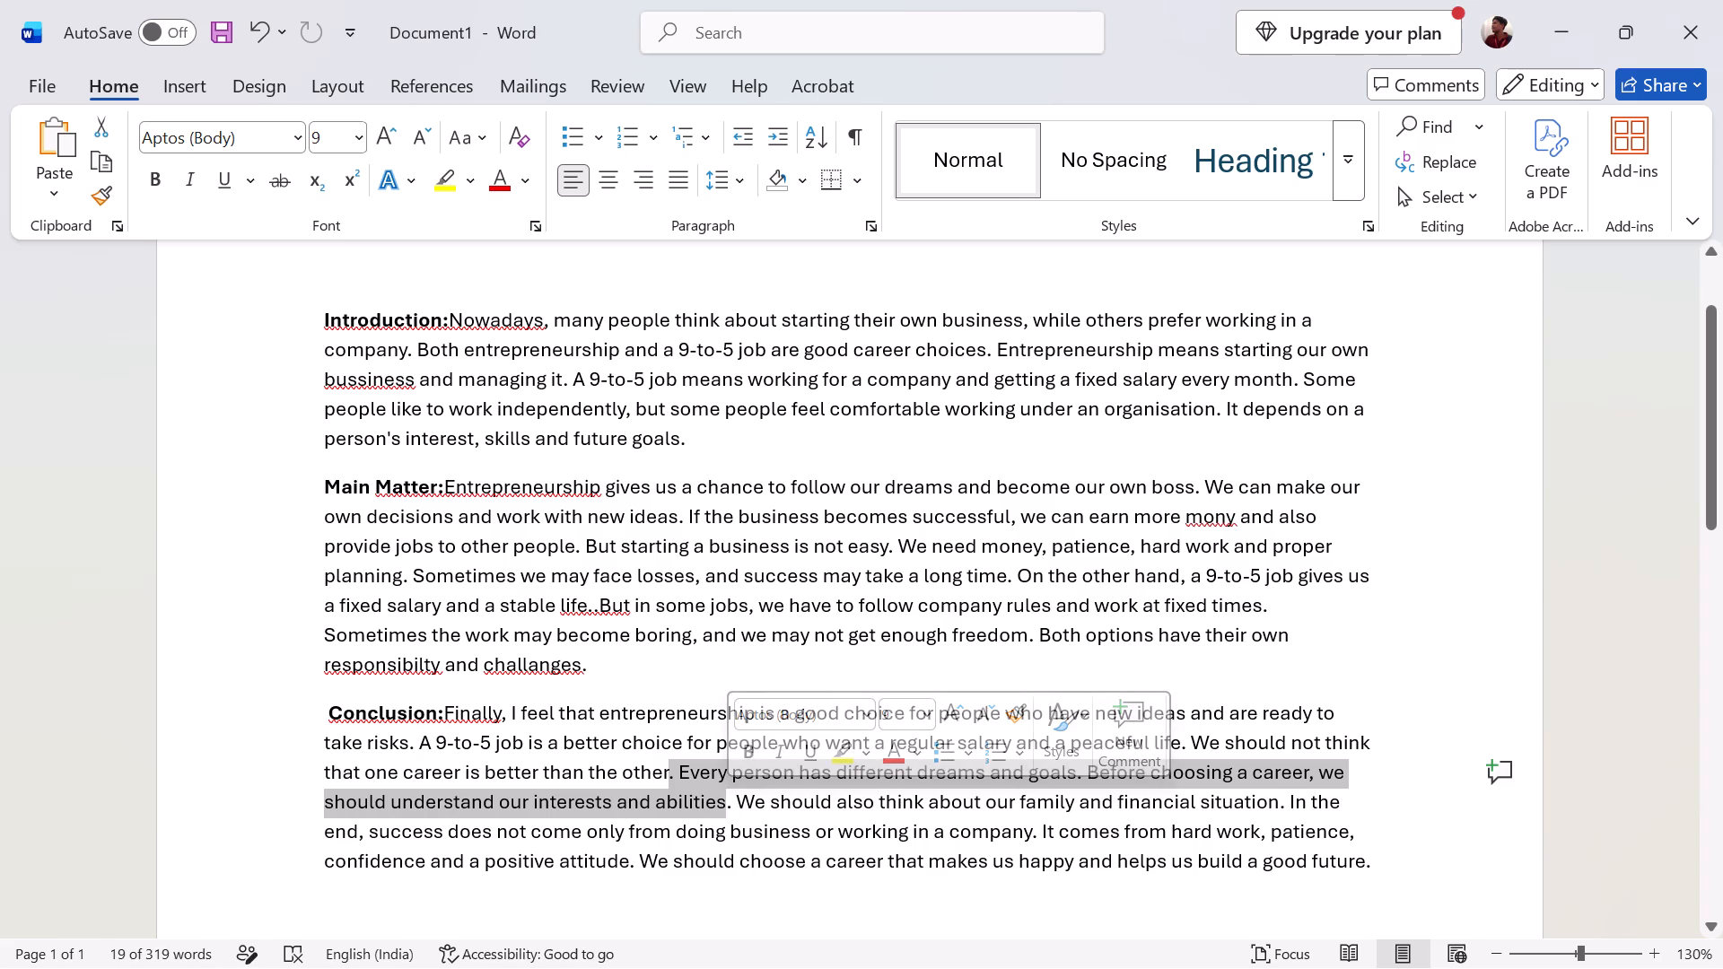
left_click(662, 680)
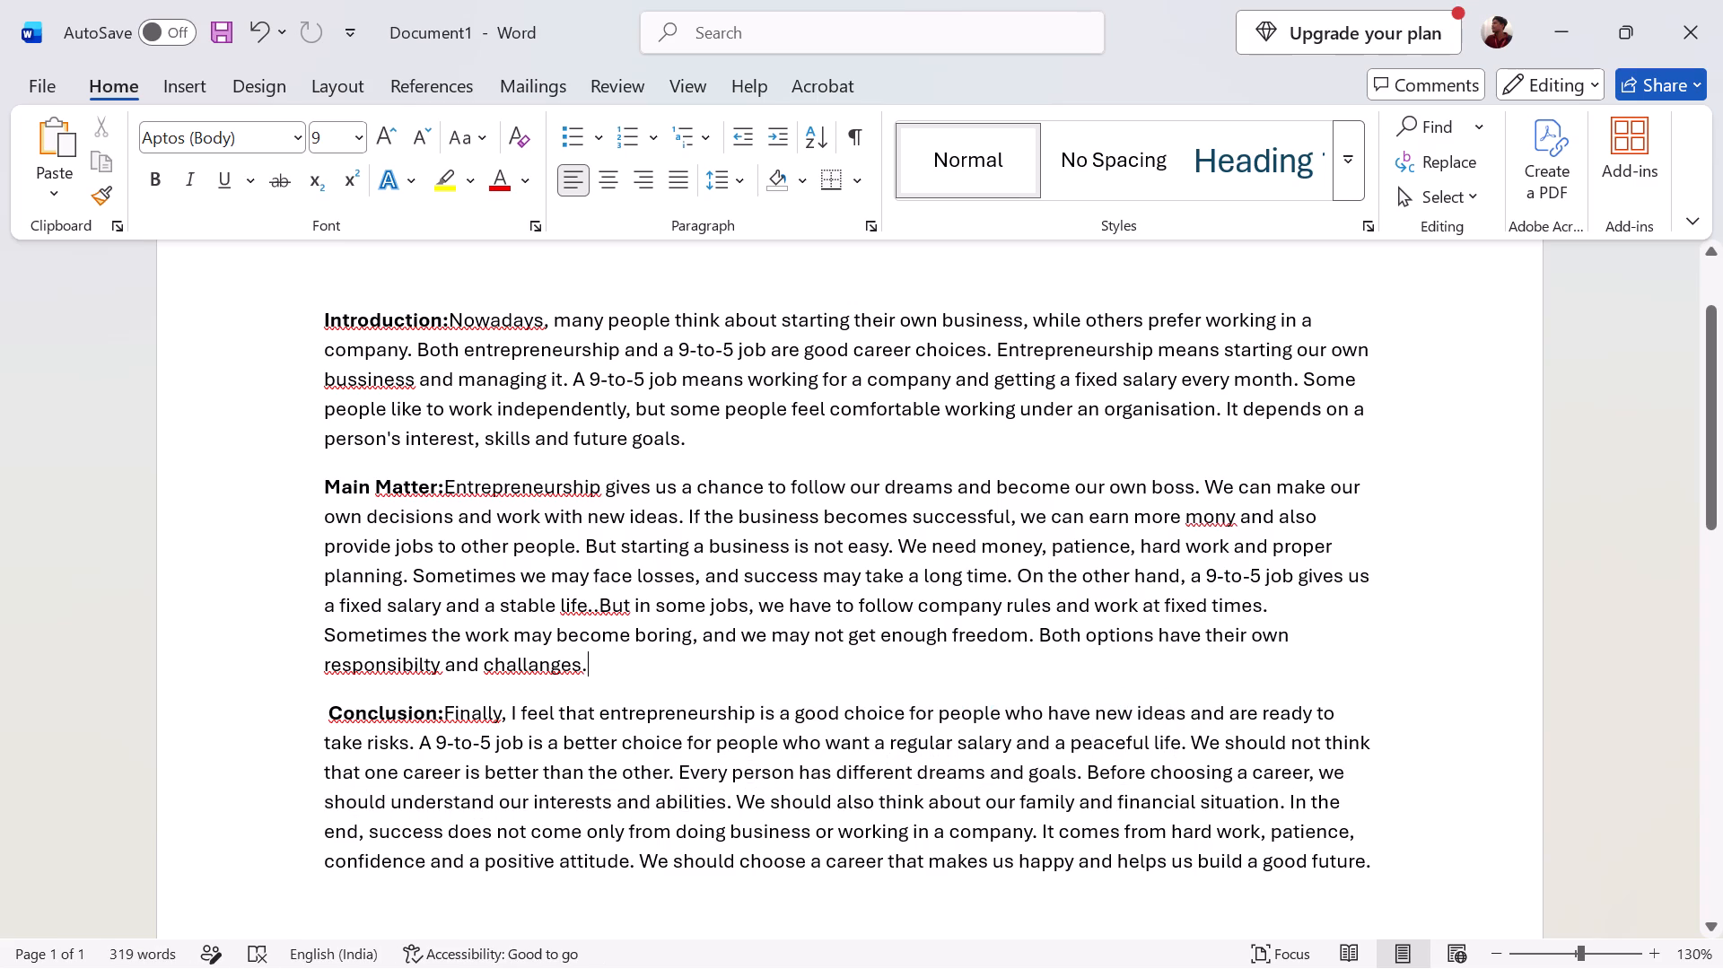
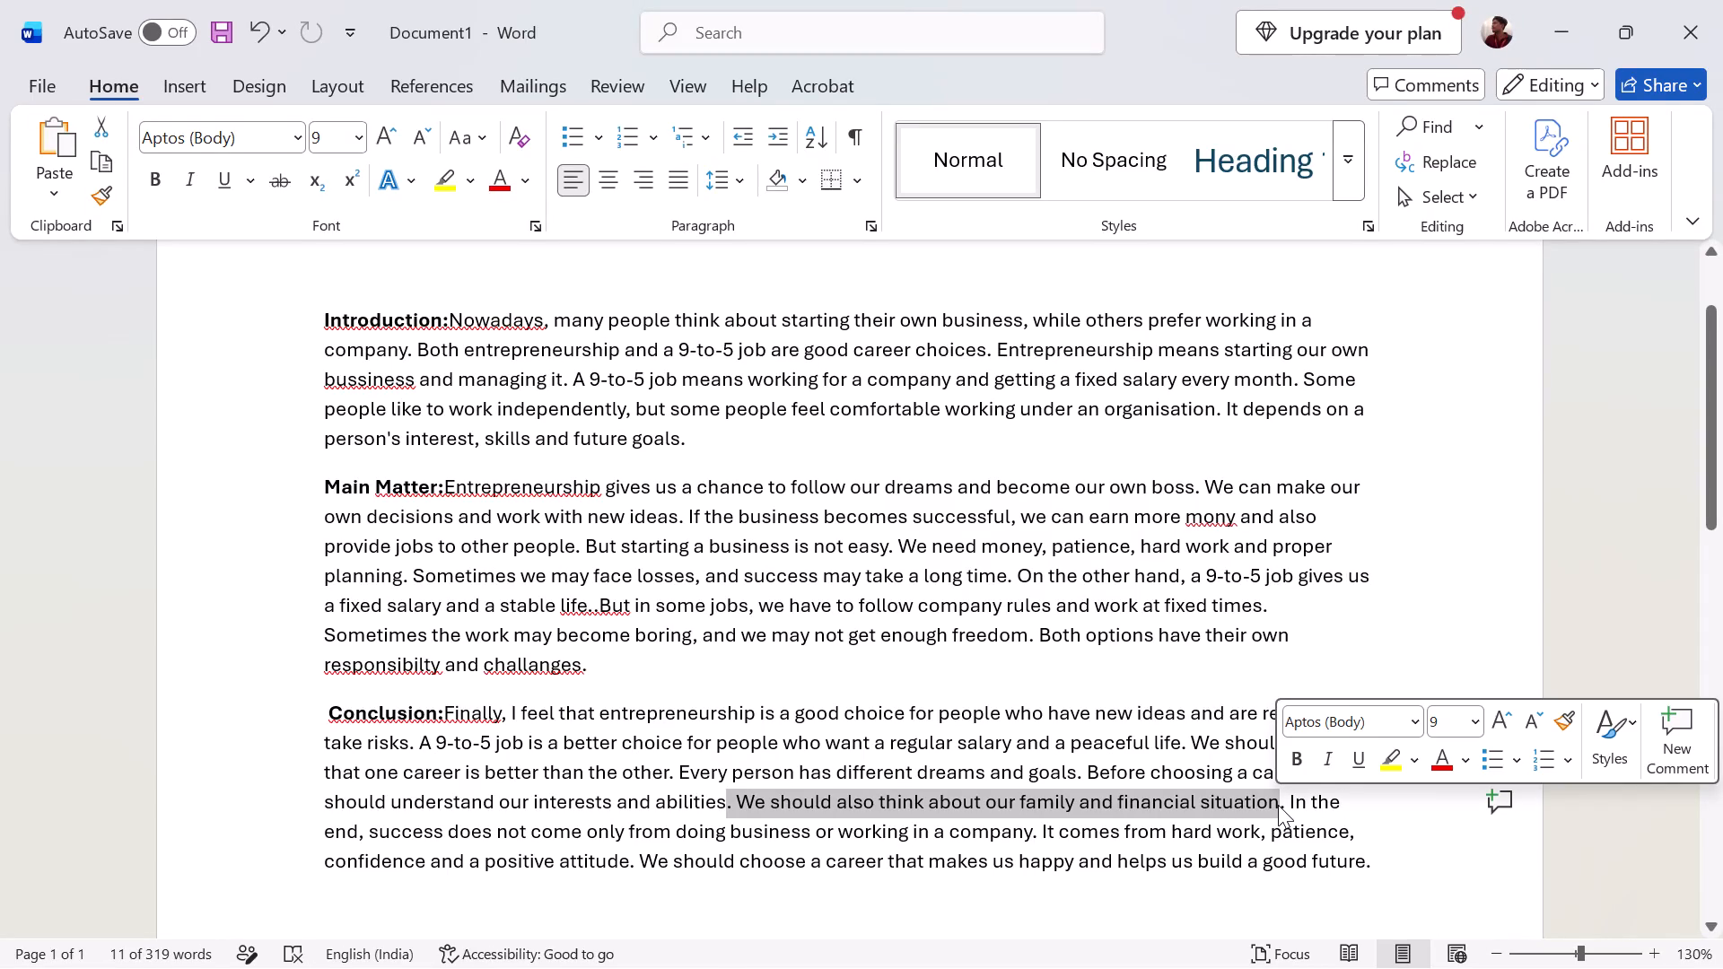
Delete the sentence "We should also think about our family and financial situation" from the Conclusion.
key("BackSpace")
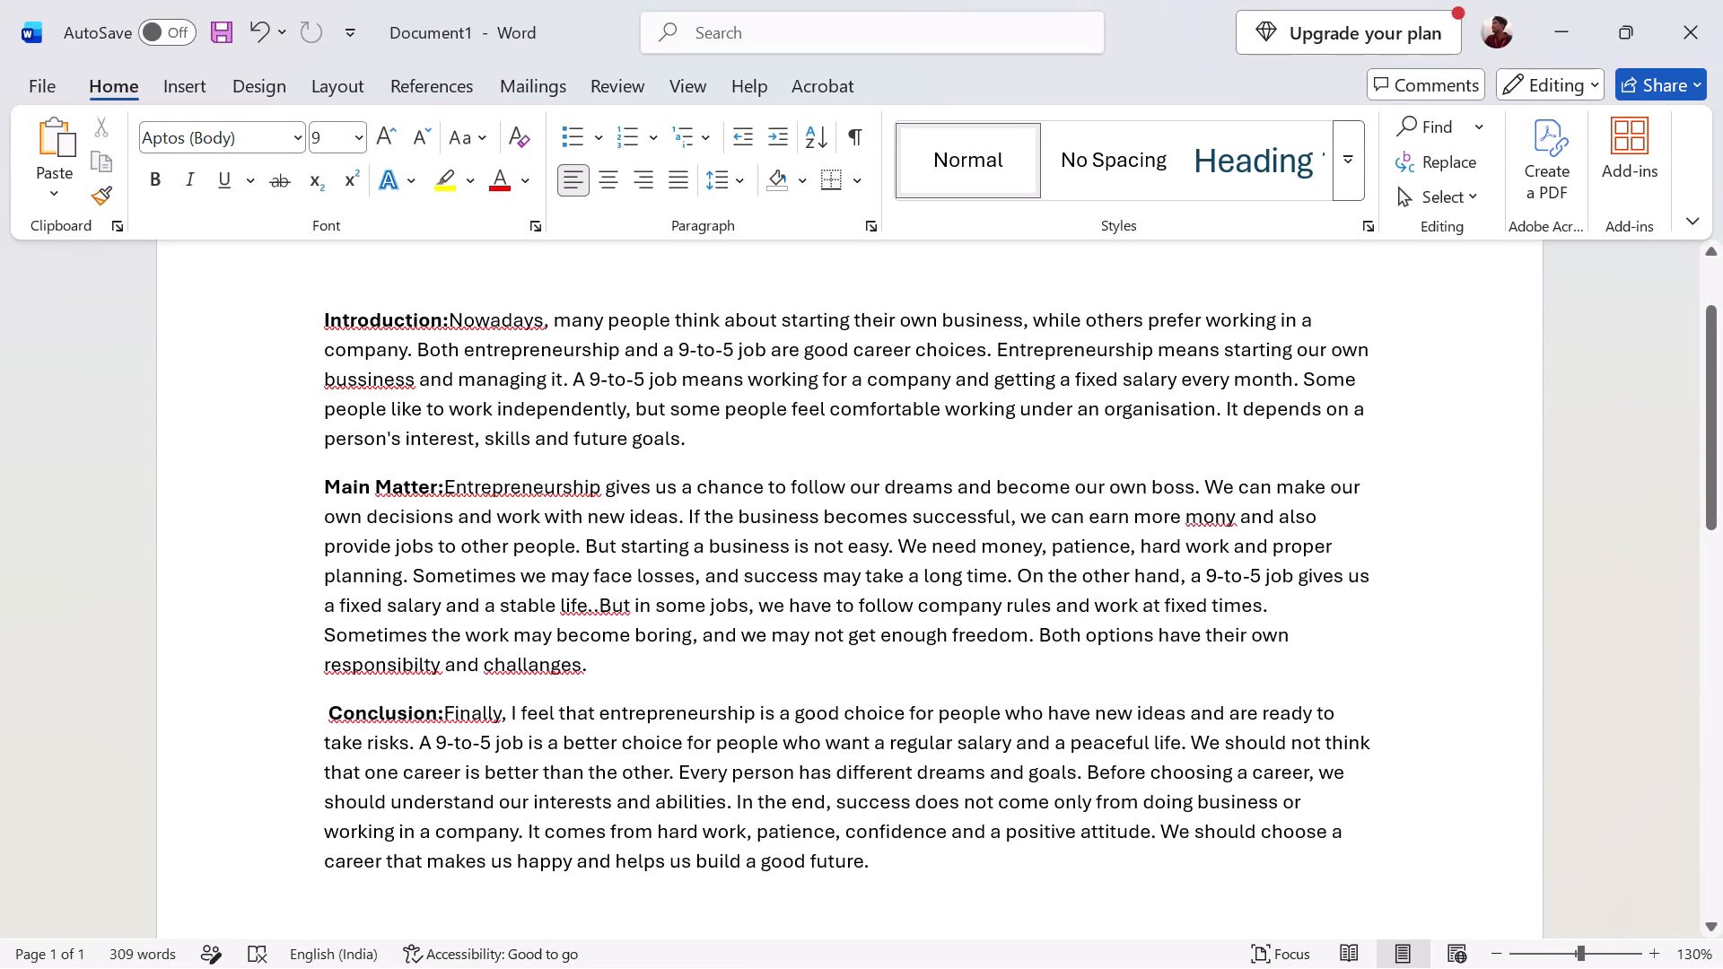
Insert the word "And" before "In the end" in the Conclusion paragraph.
left_click(739, 807)
key("space")
type("and")
key("space")
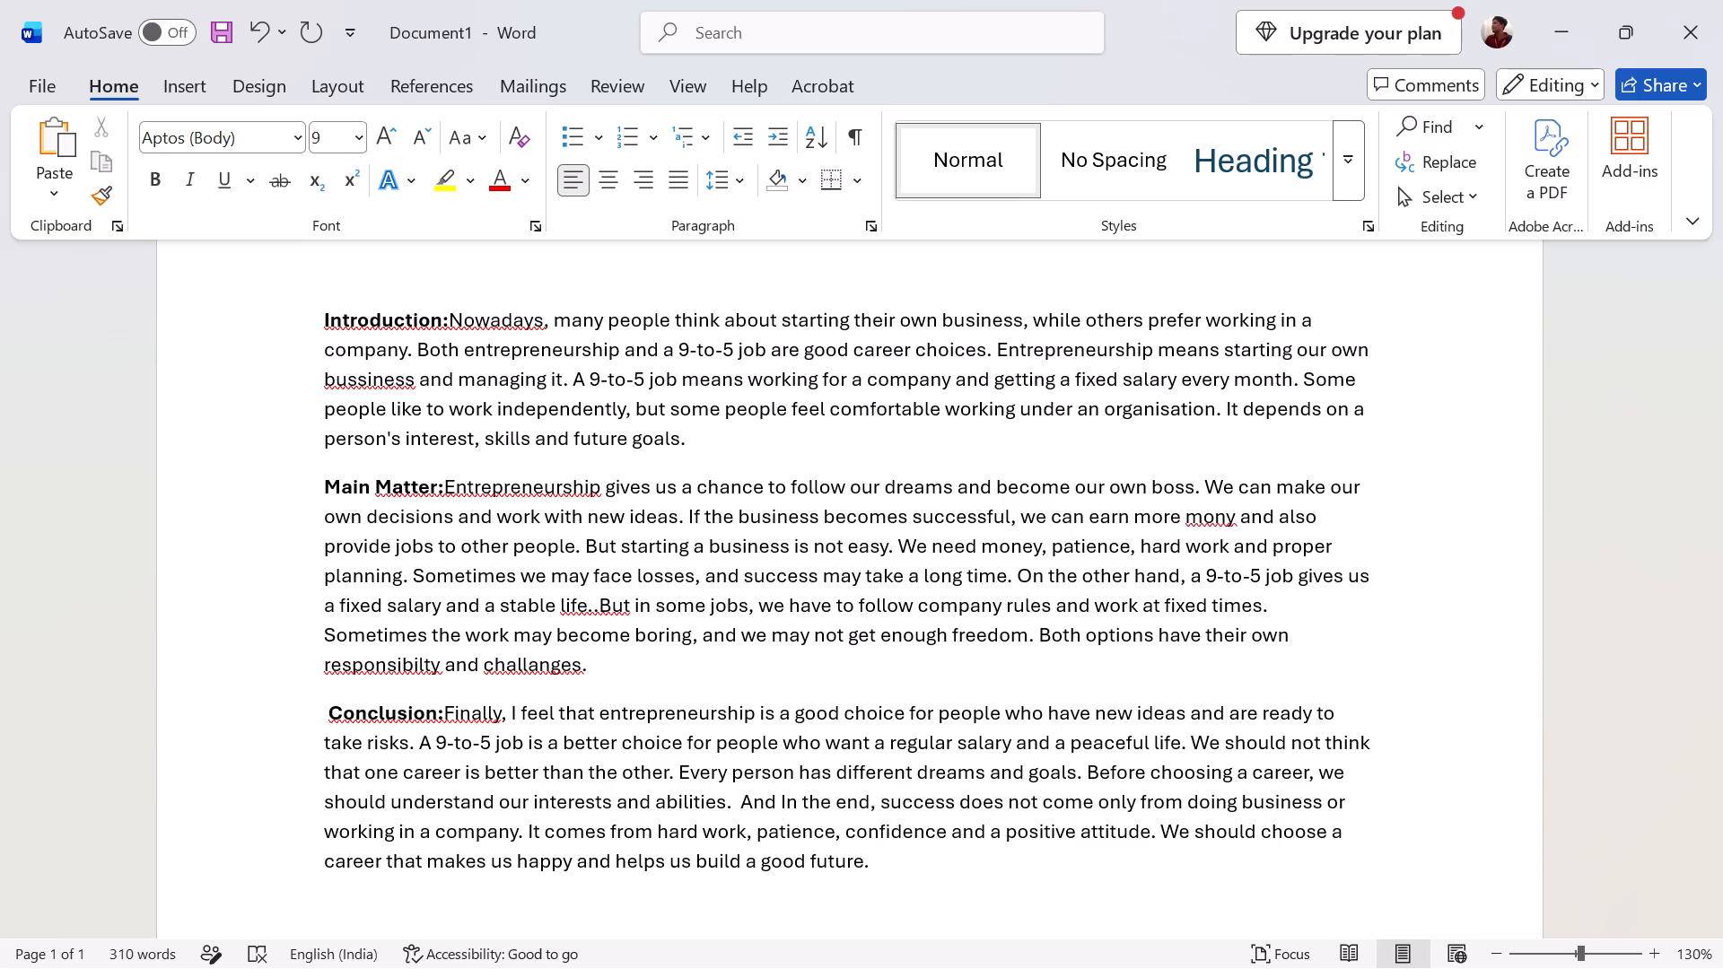
left_click(895, 870)
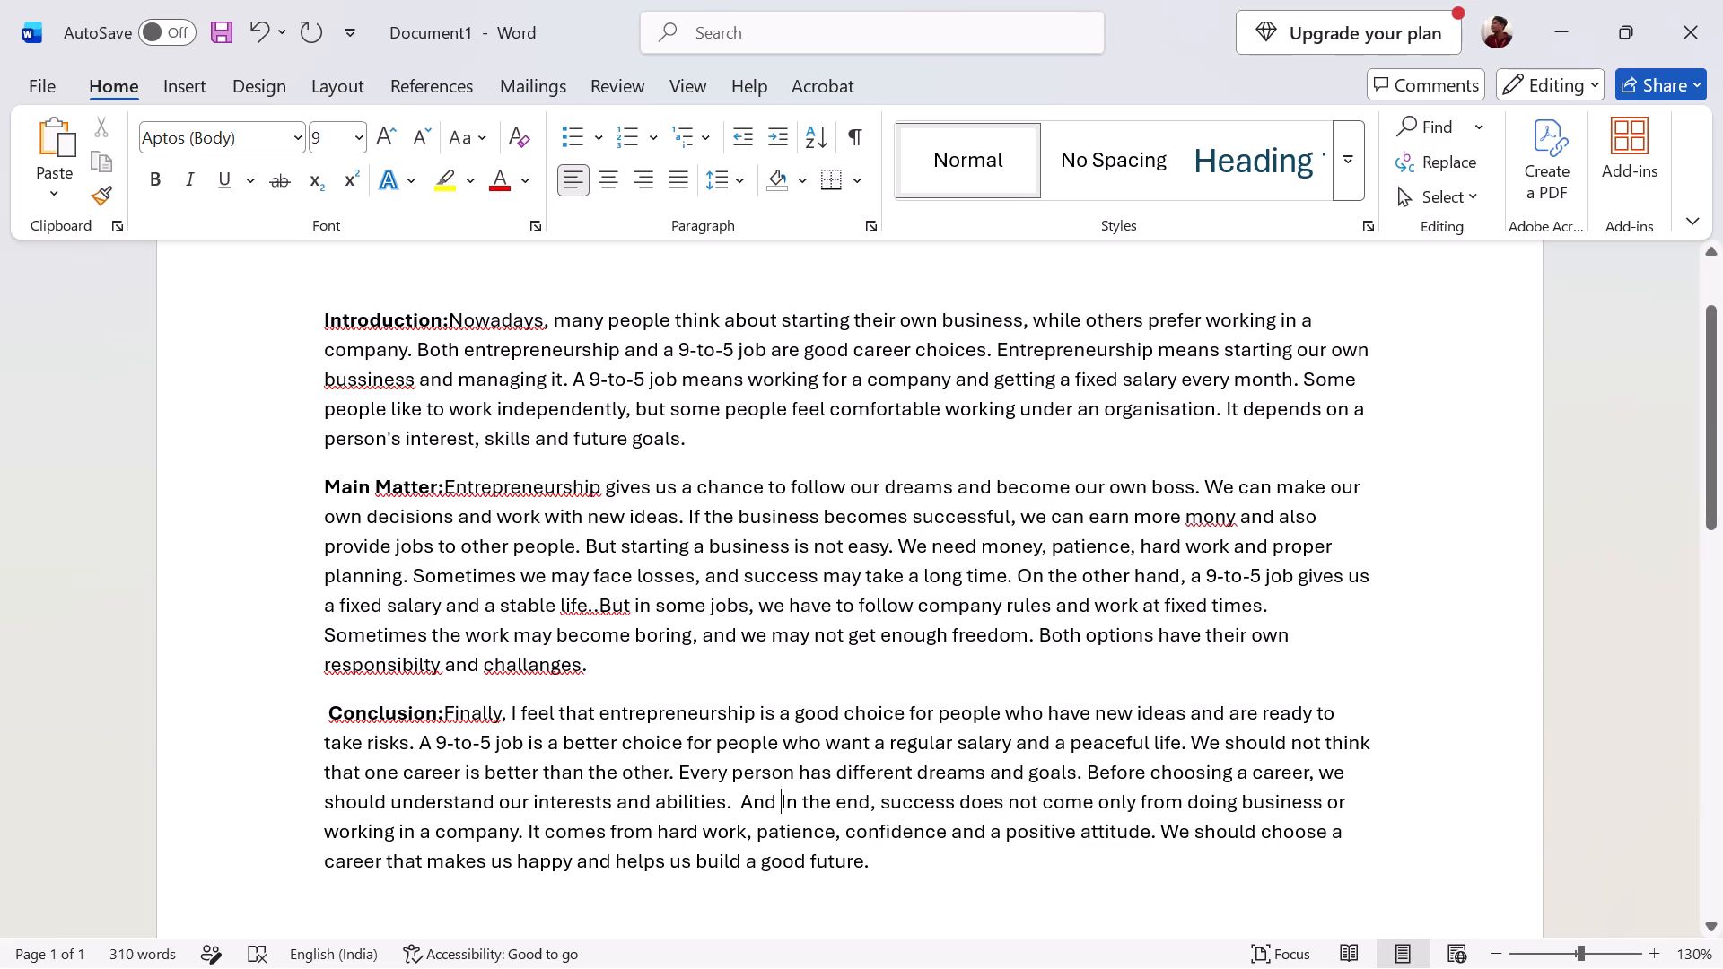
Replace the colon after the Conclusion heading with two spaces.
left_click(595, 699)
scroll(1010, 652, "right", 1)
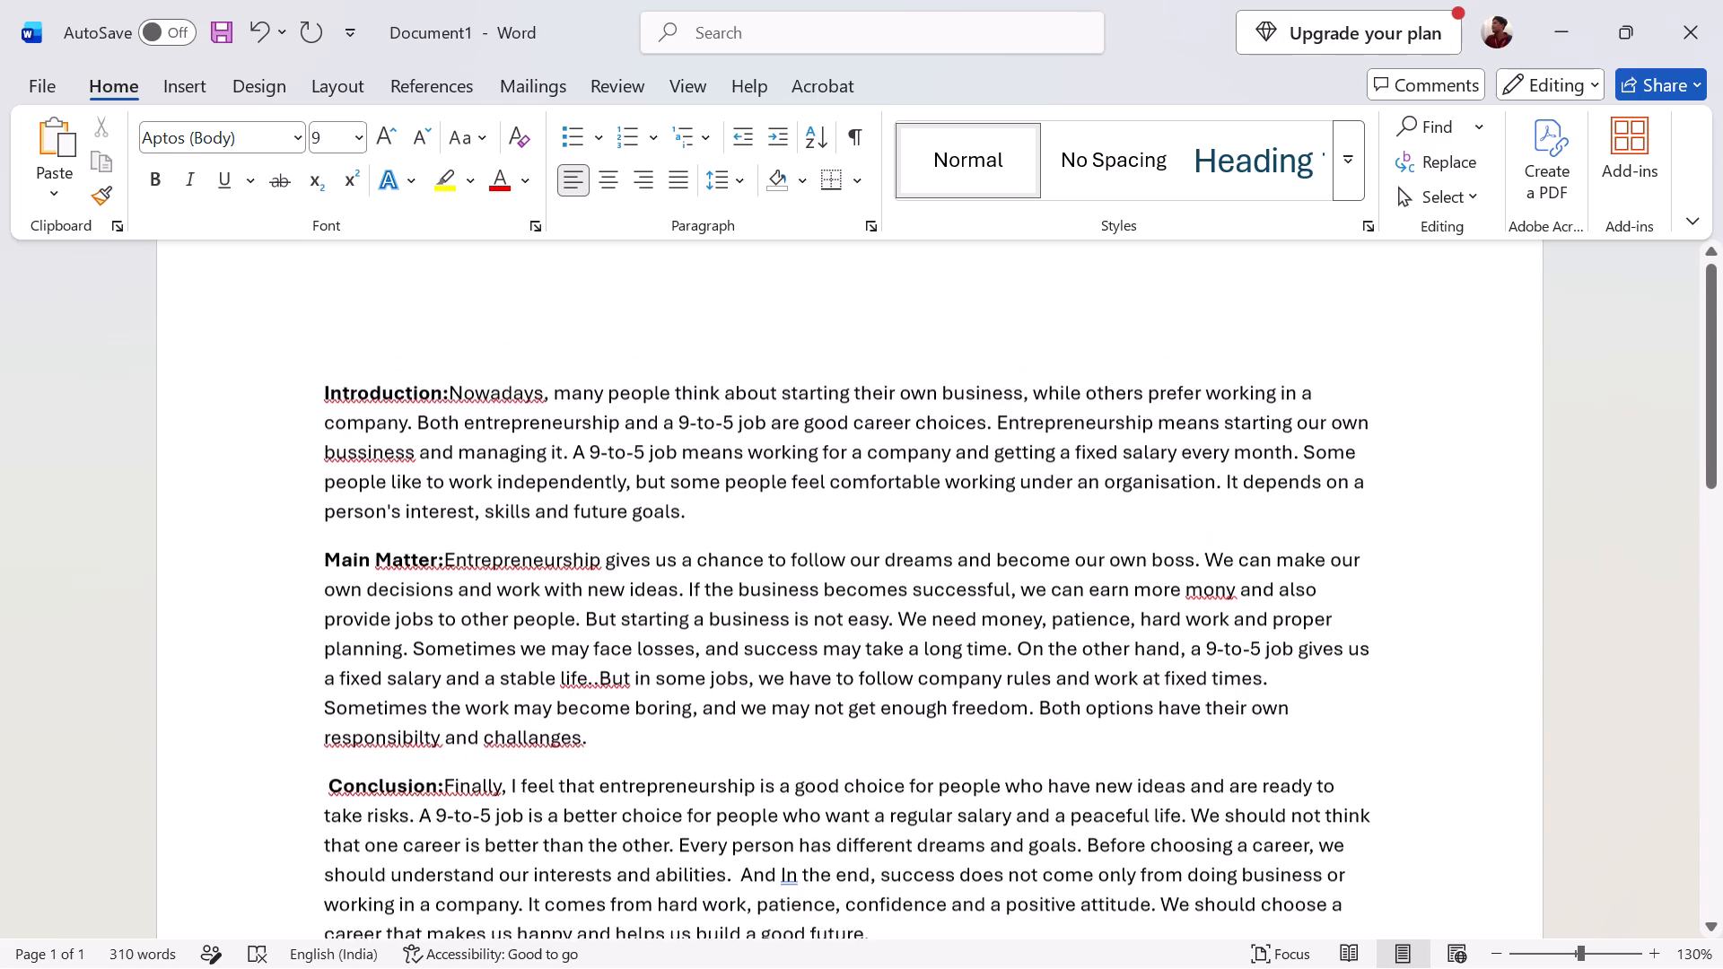
scroll(1010, 652, "right", 2)
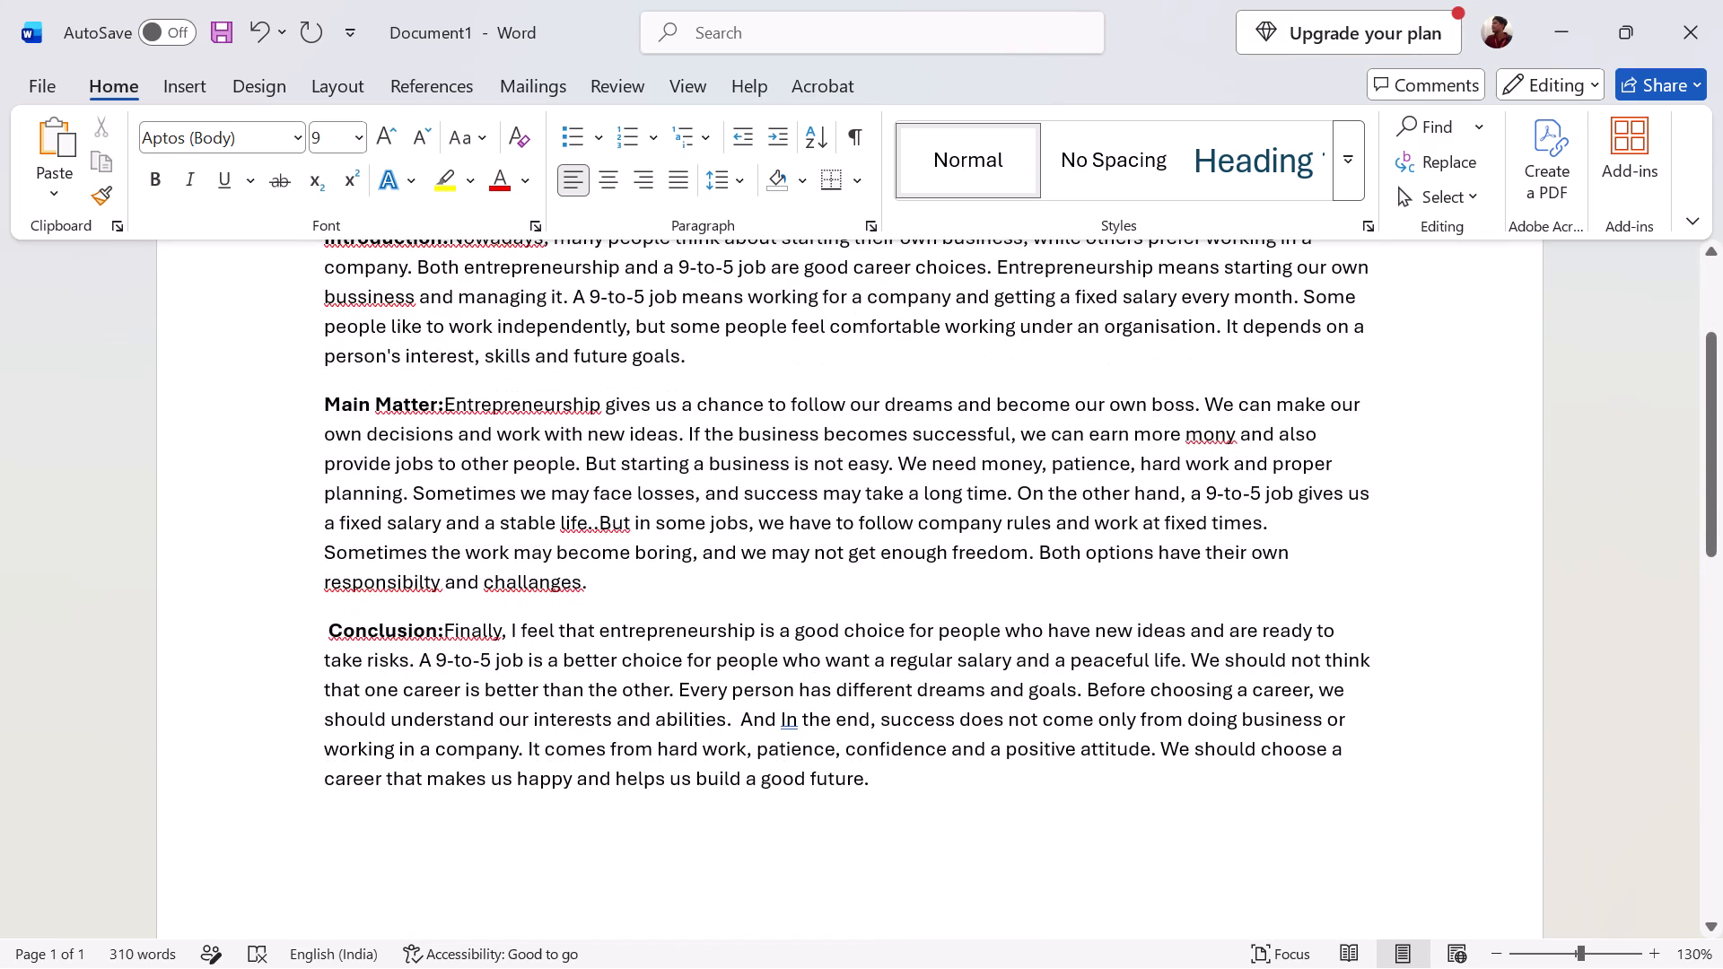
left_click(442, 628)
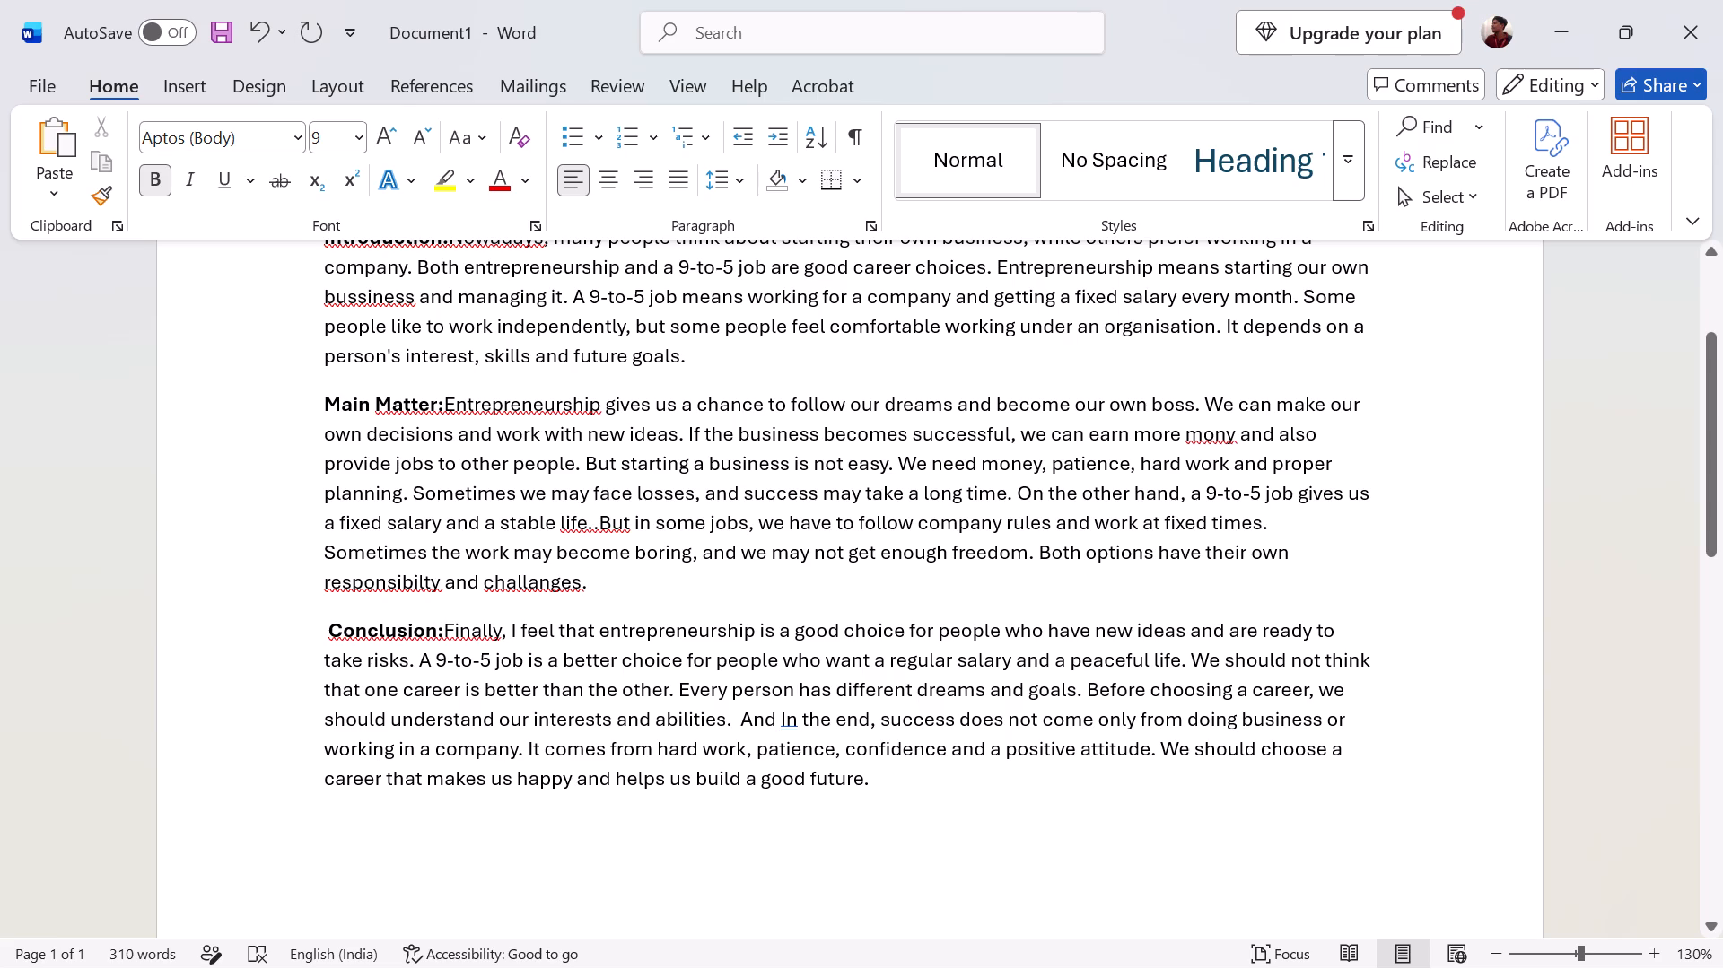
key("BackSpace")
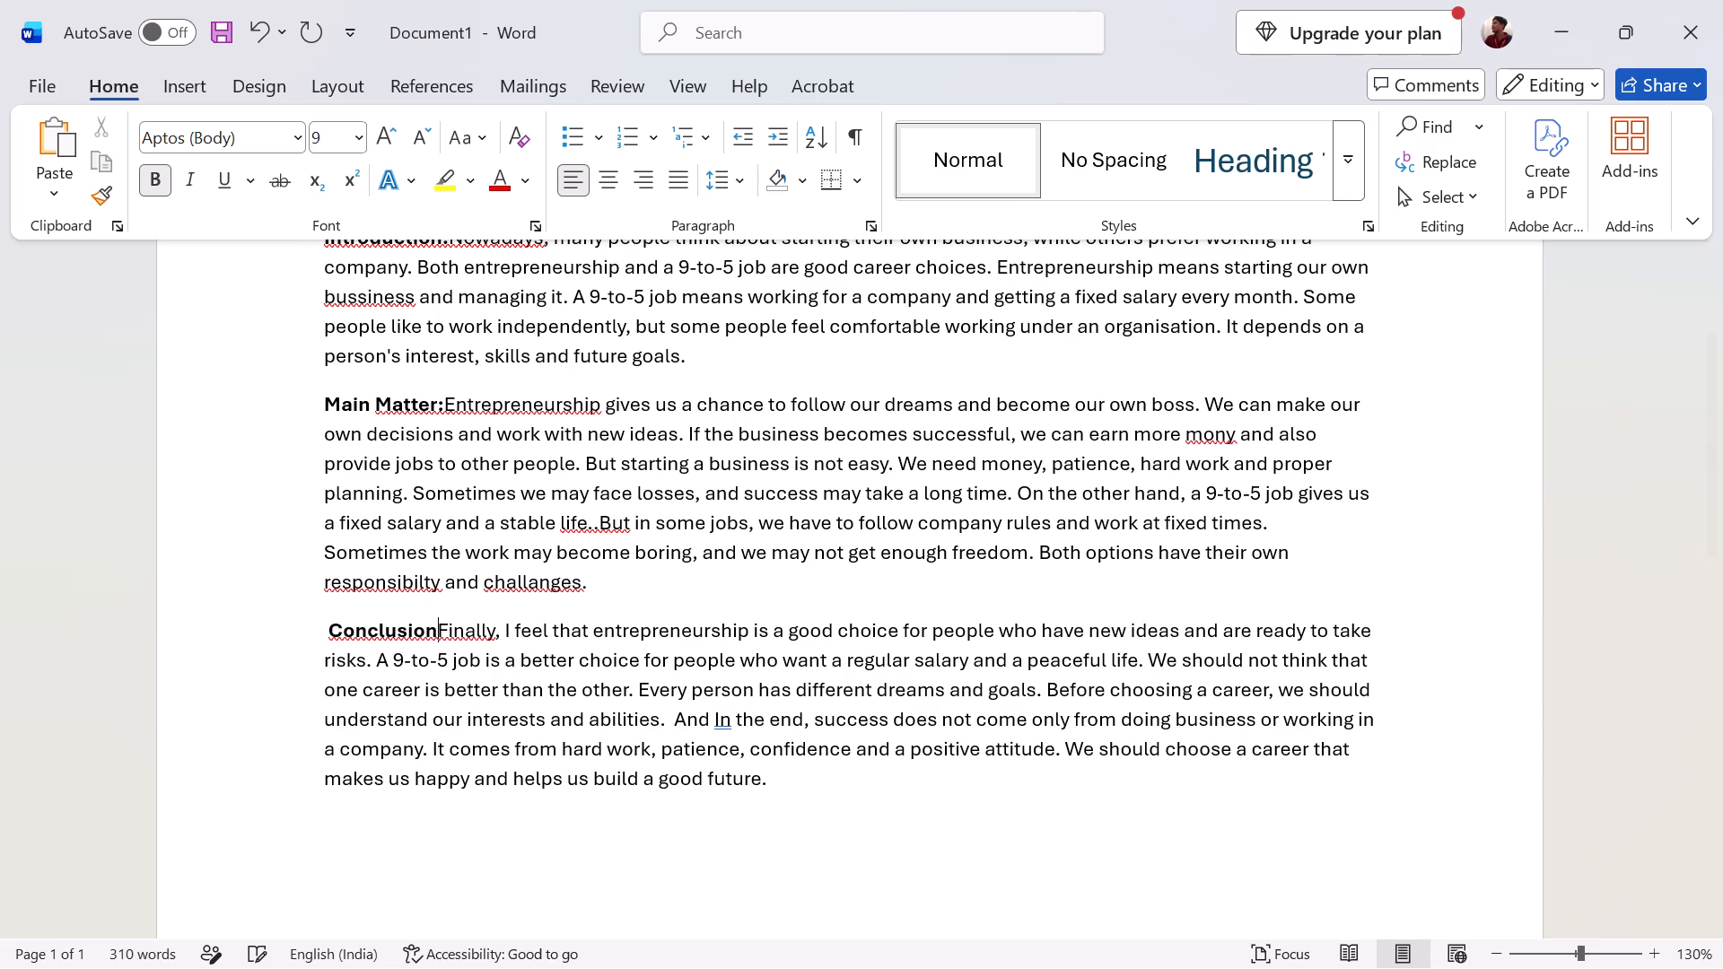
key("space")
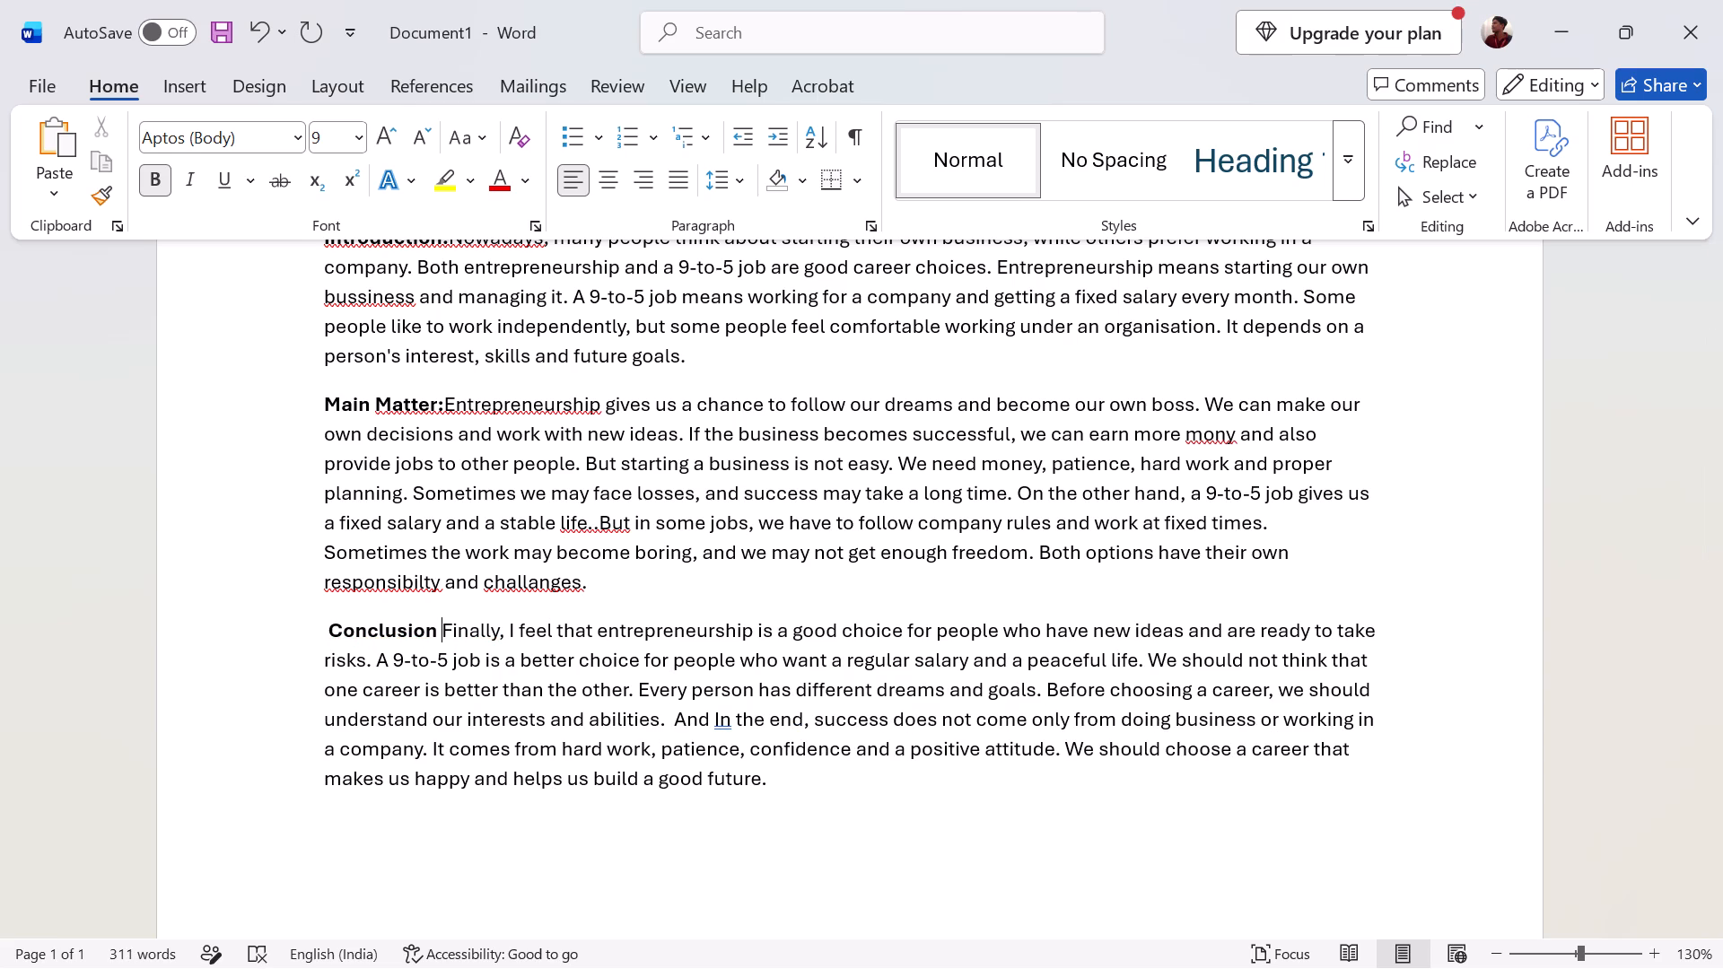
key("space")
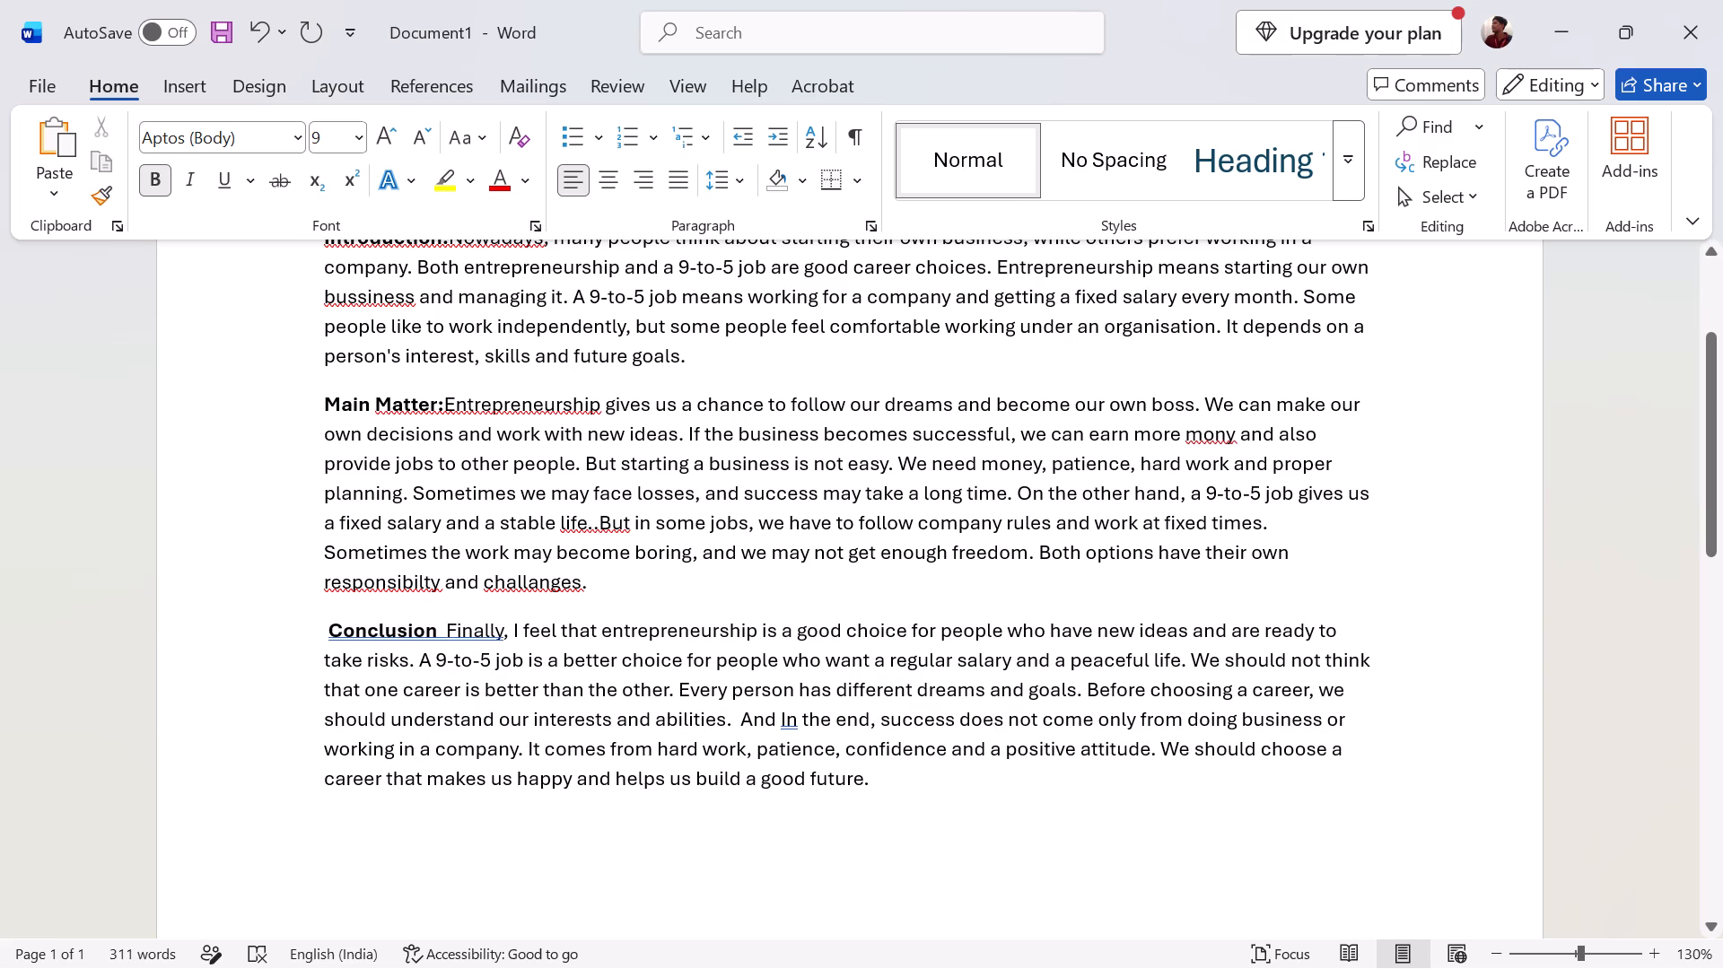
Replace the colons after the Main Matter and Introduction headings with two spaces each.
left_click(442, 407)
key("BackSpace")
key("space")
key("space")
scroll(442, 407, "up", 1)
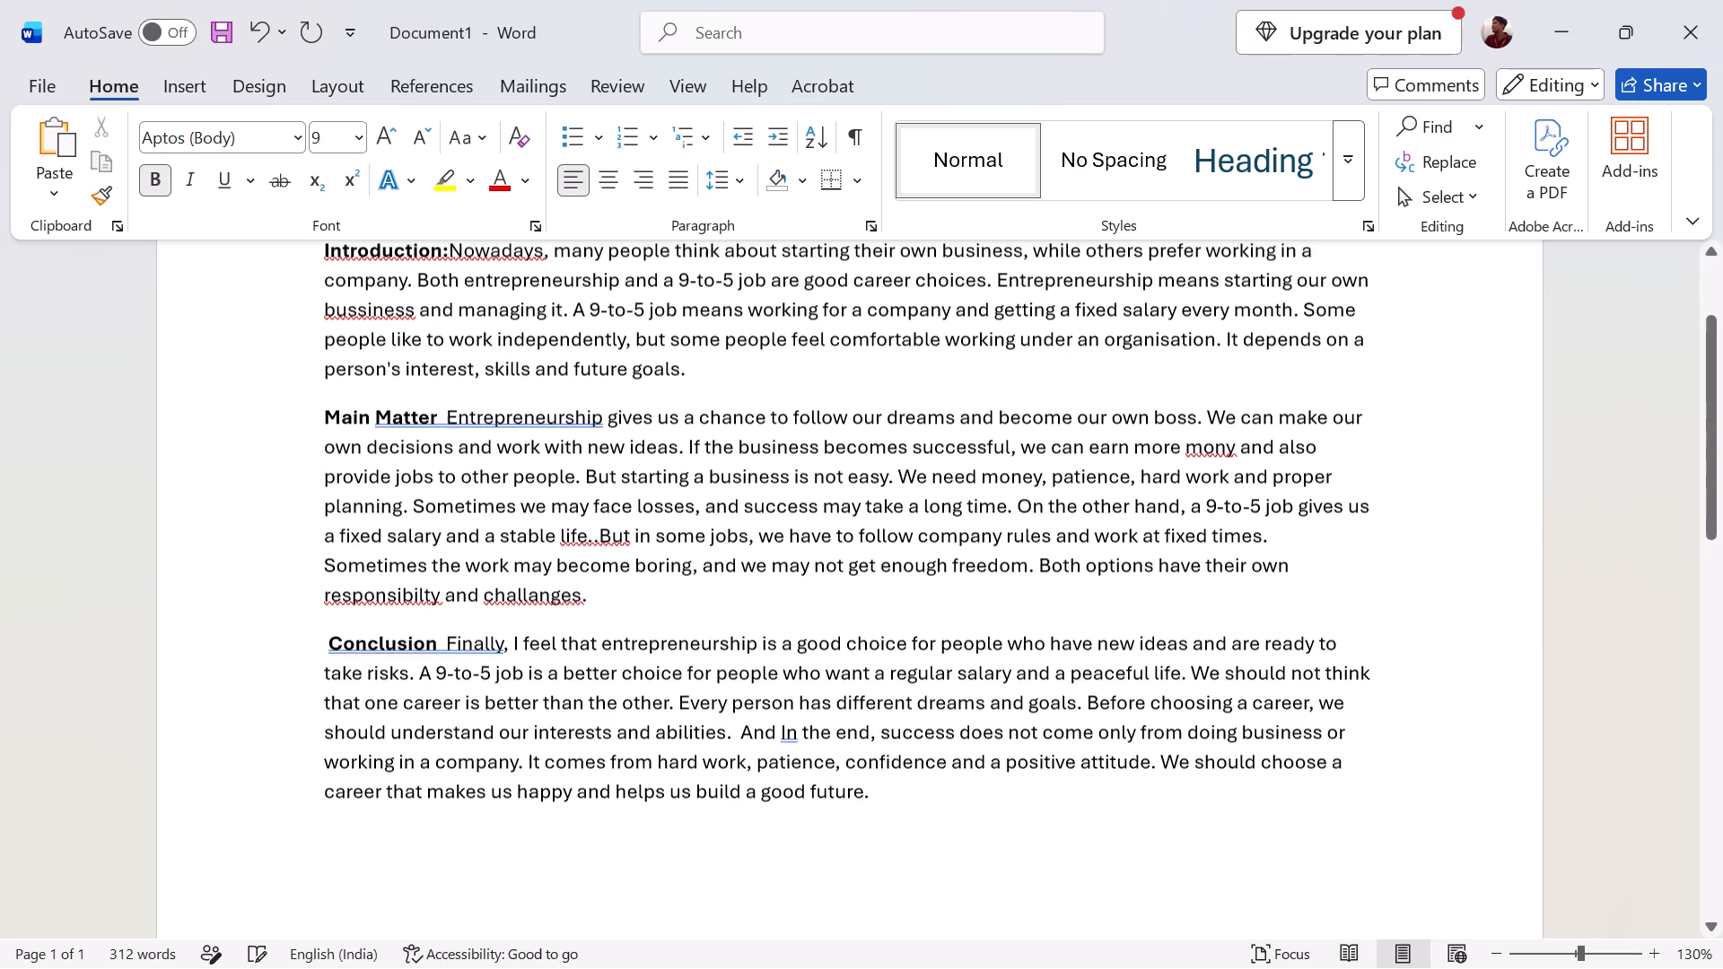
scroll(442, 407, "up", 1)
left_click(448, 327)
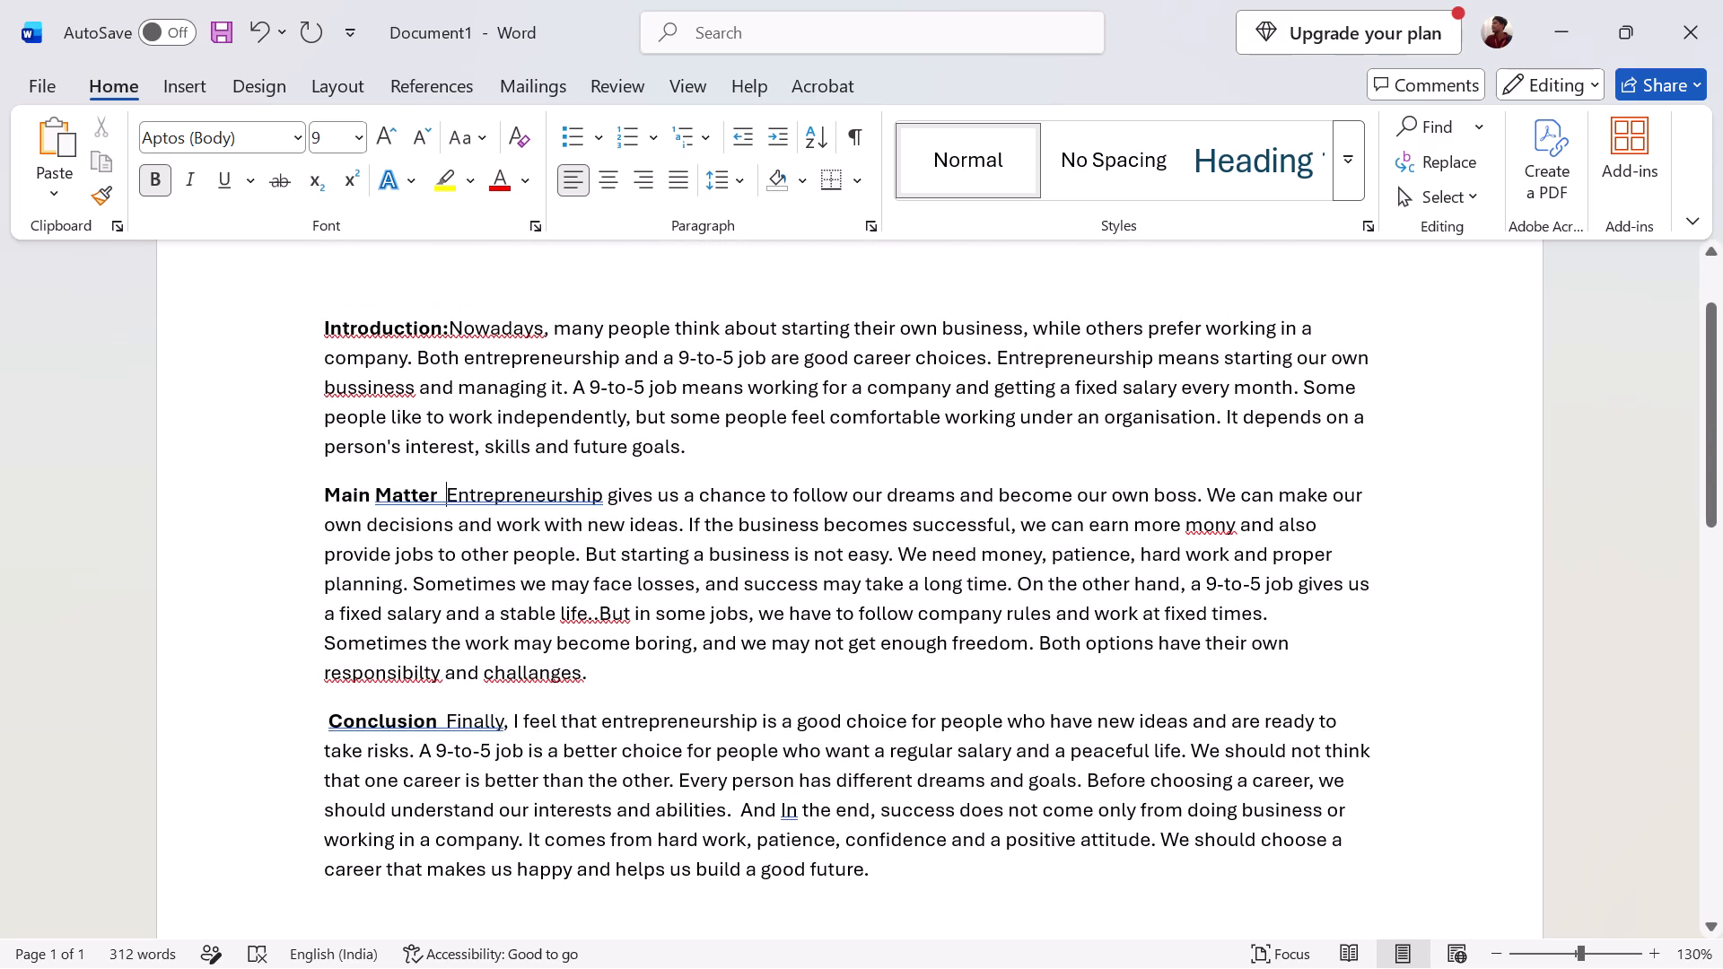
key("BackSpace")
key("space")
key("space")
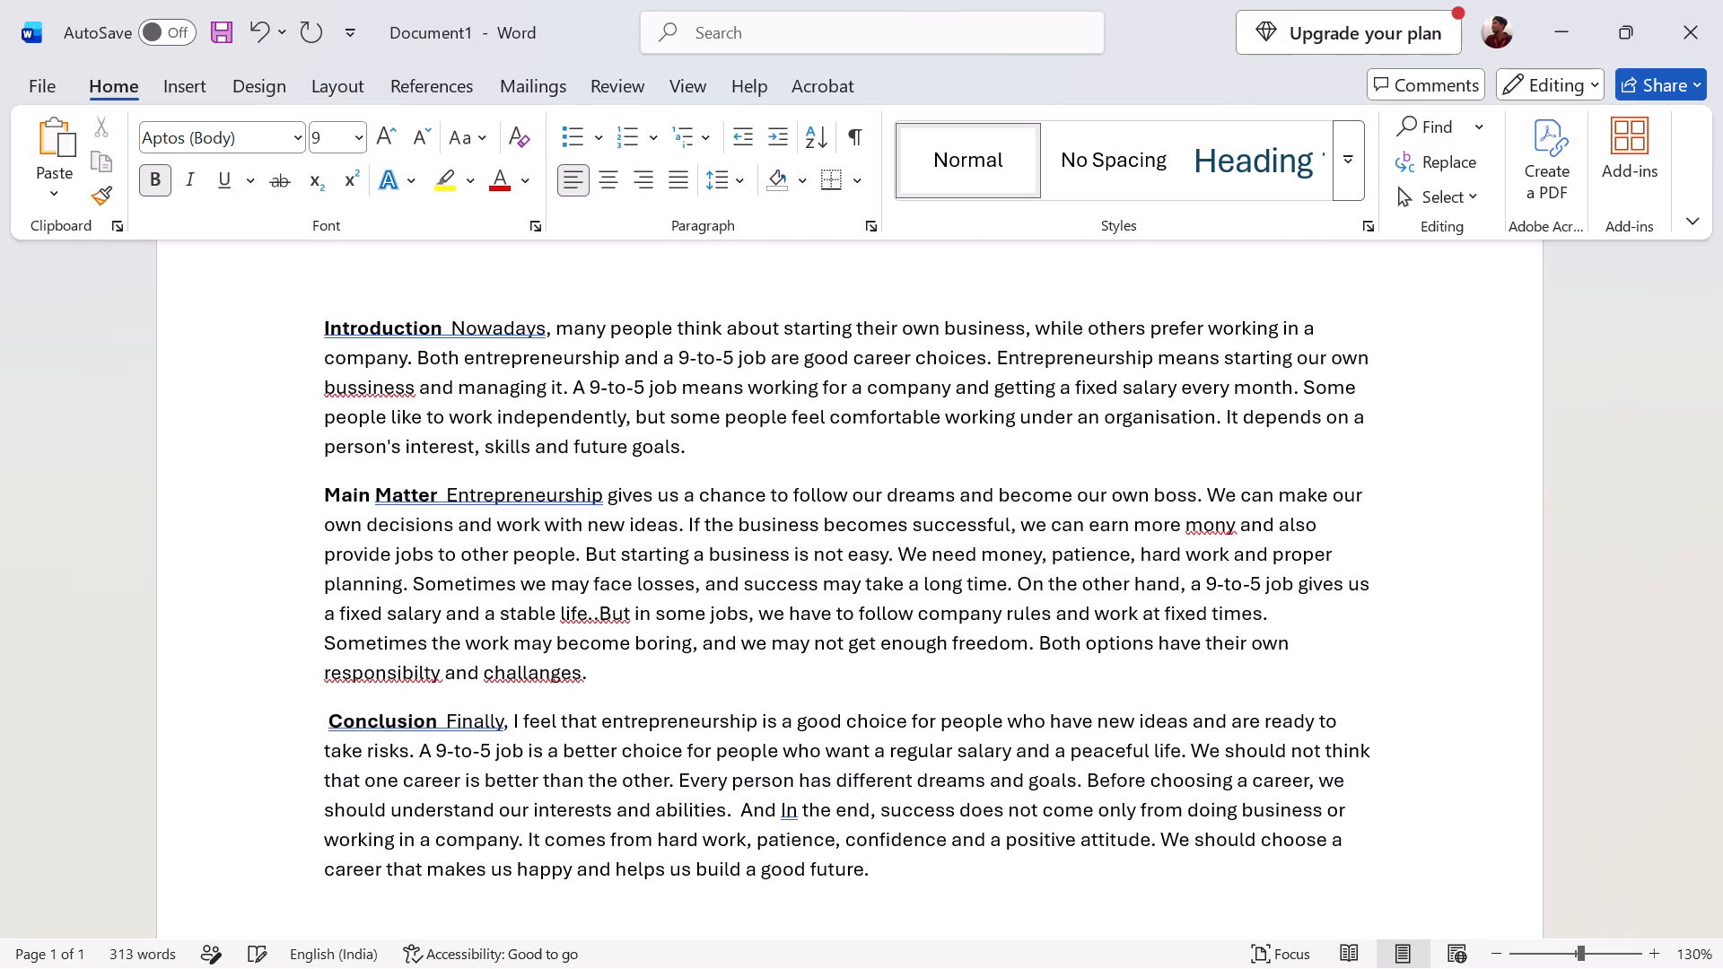
Add spaced colons after the Main Matter, Introduction and Conclusion headings, leaving a space before the text that follows each.
left_click(443, 497)
key("period")
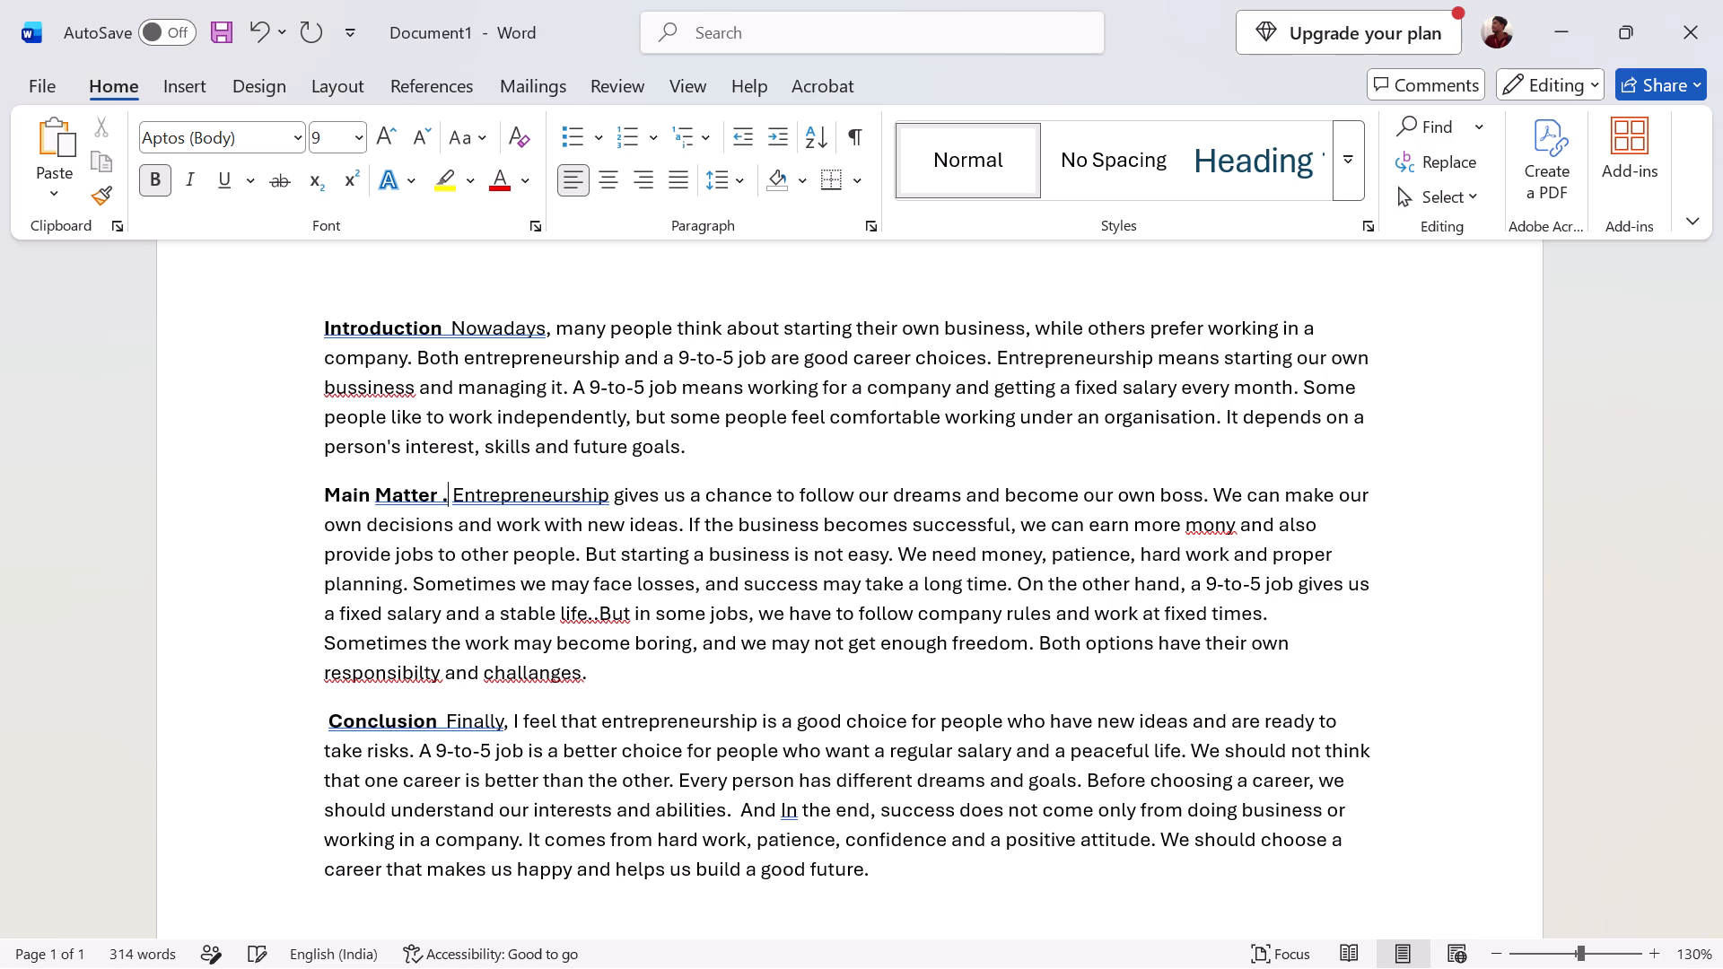
key("BackSpace")
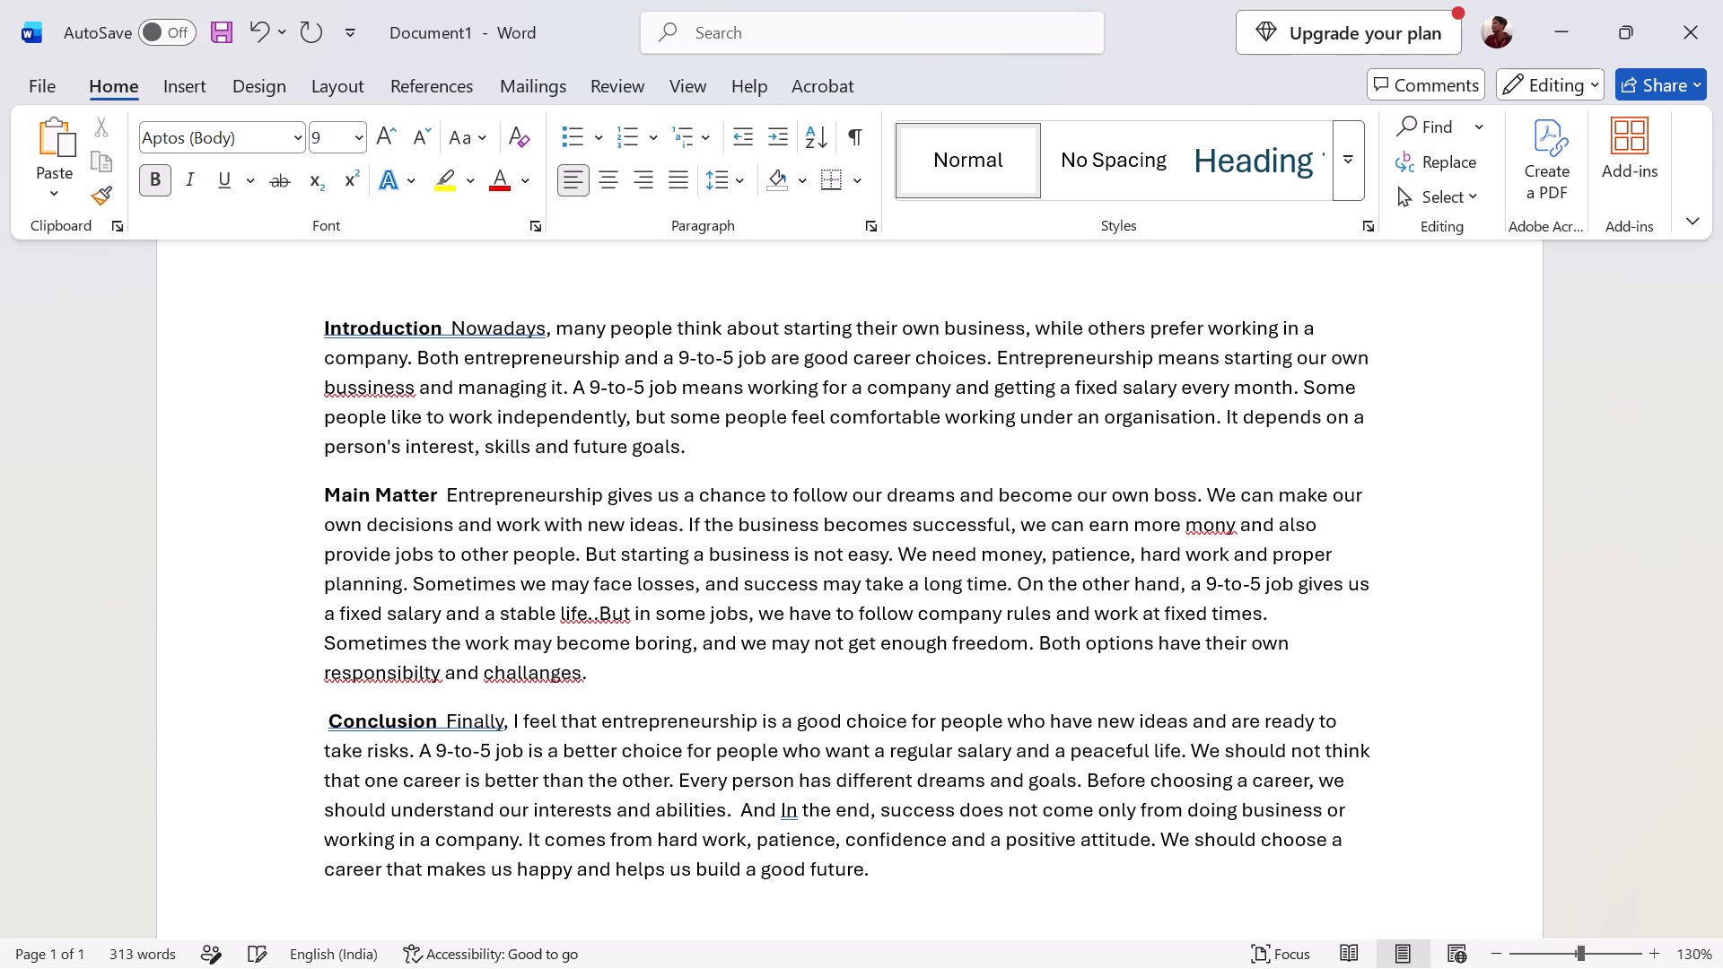
key("shift+colon")
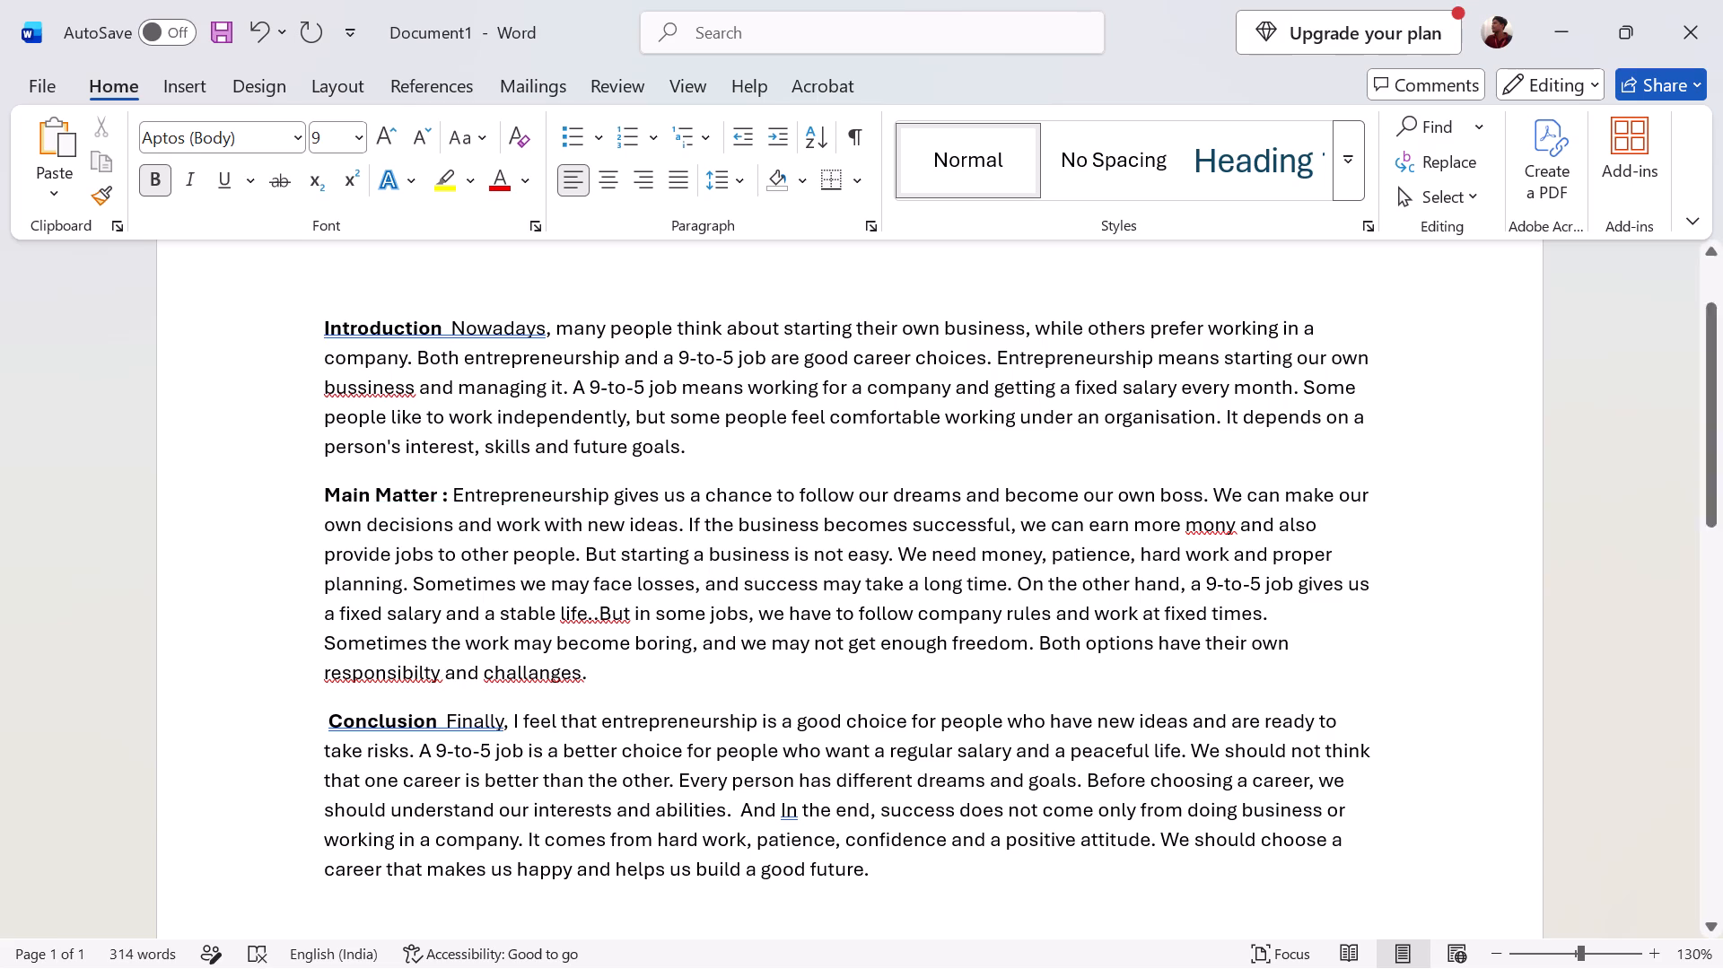
left_click(446, 318)
key("shift+colon")
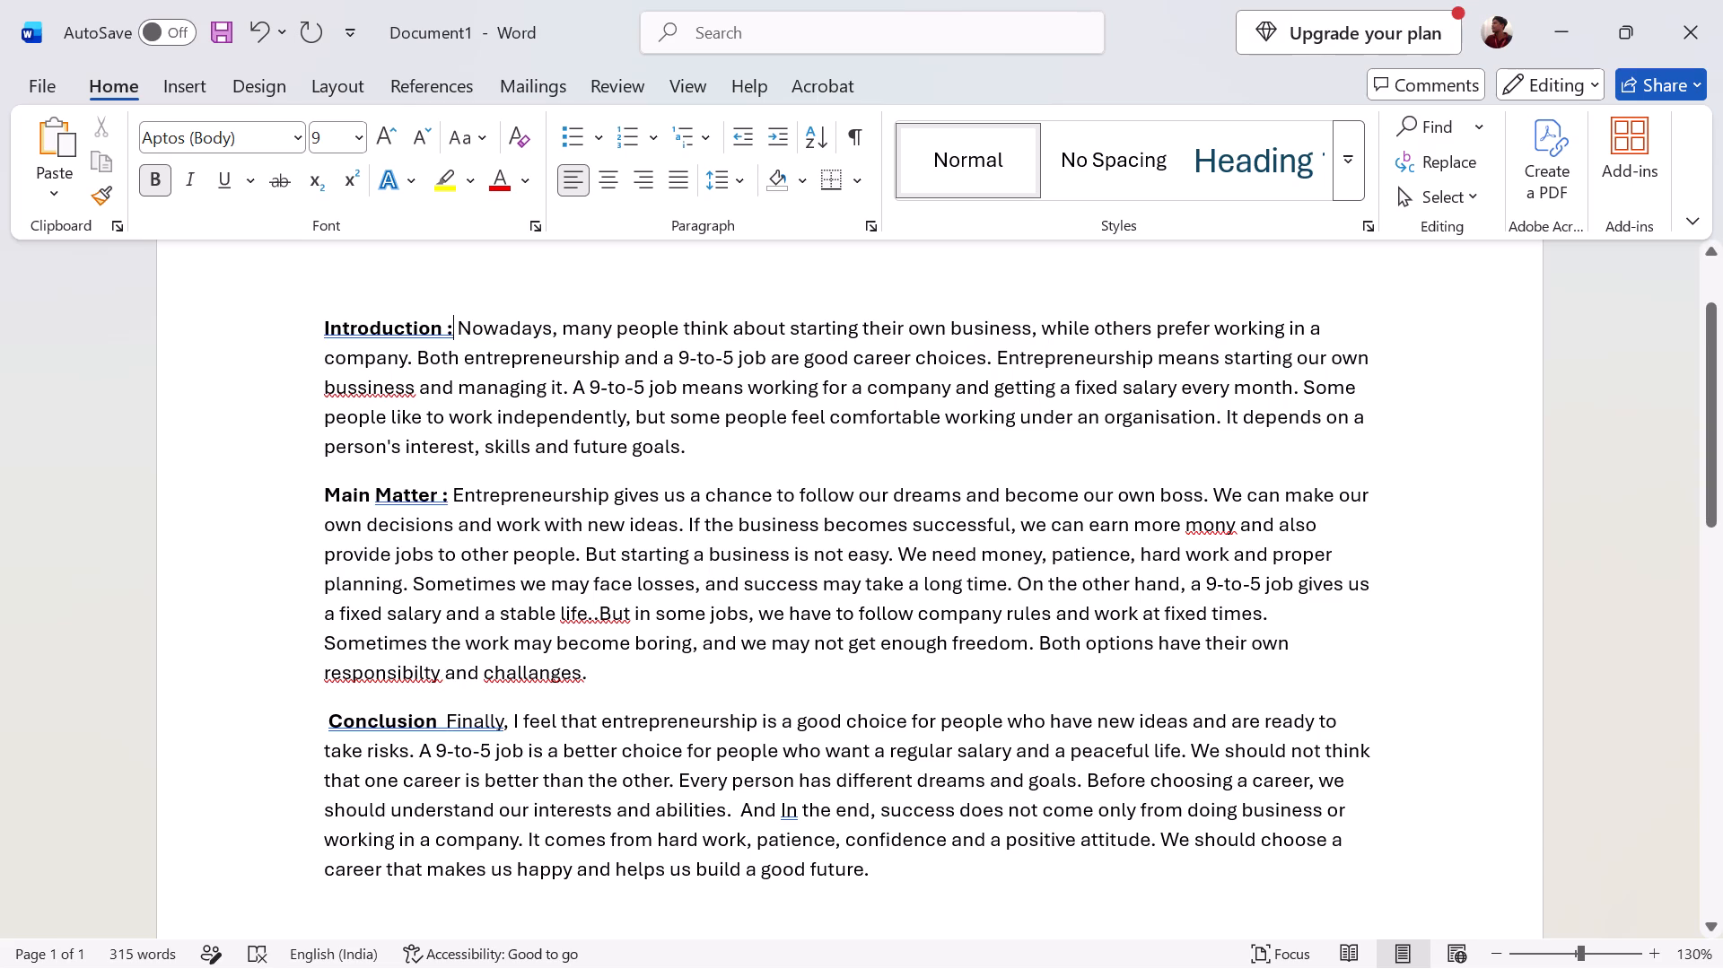
left_click(446, 731)
key("shift+colon")
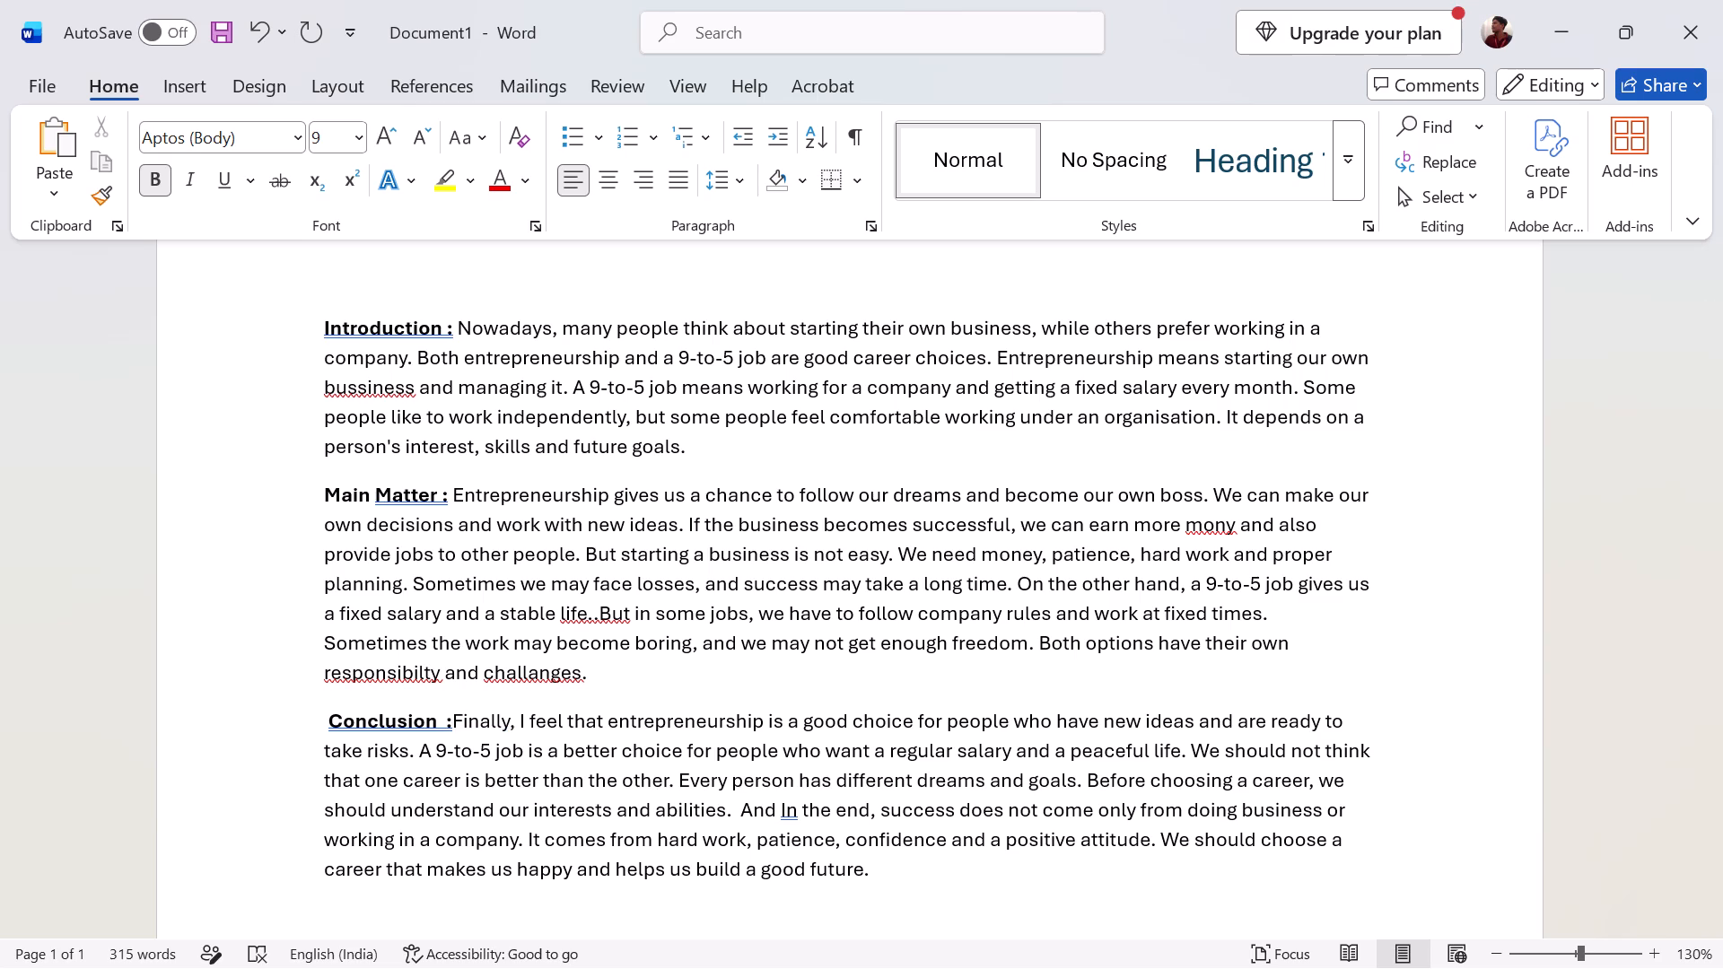
left_click(584, 707)
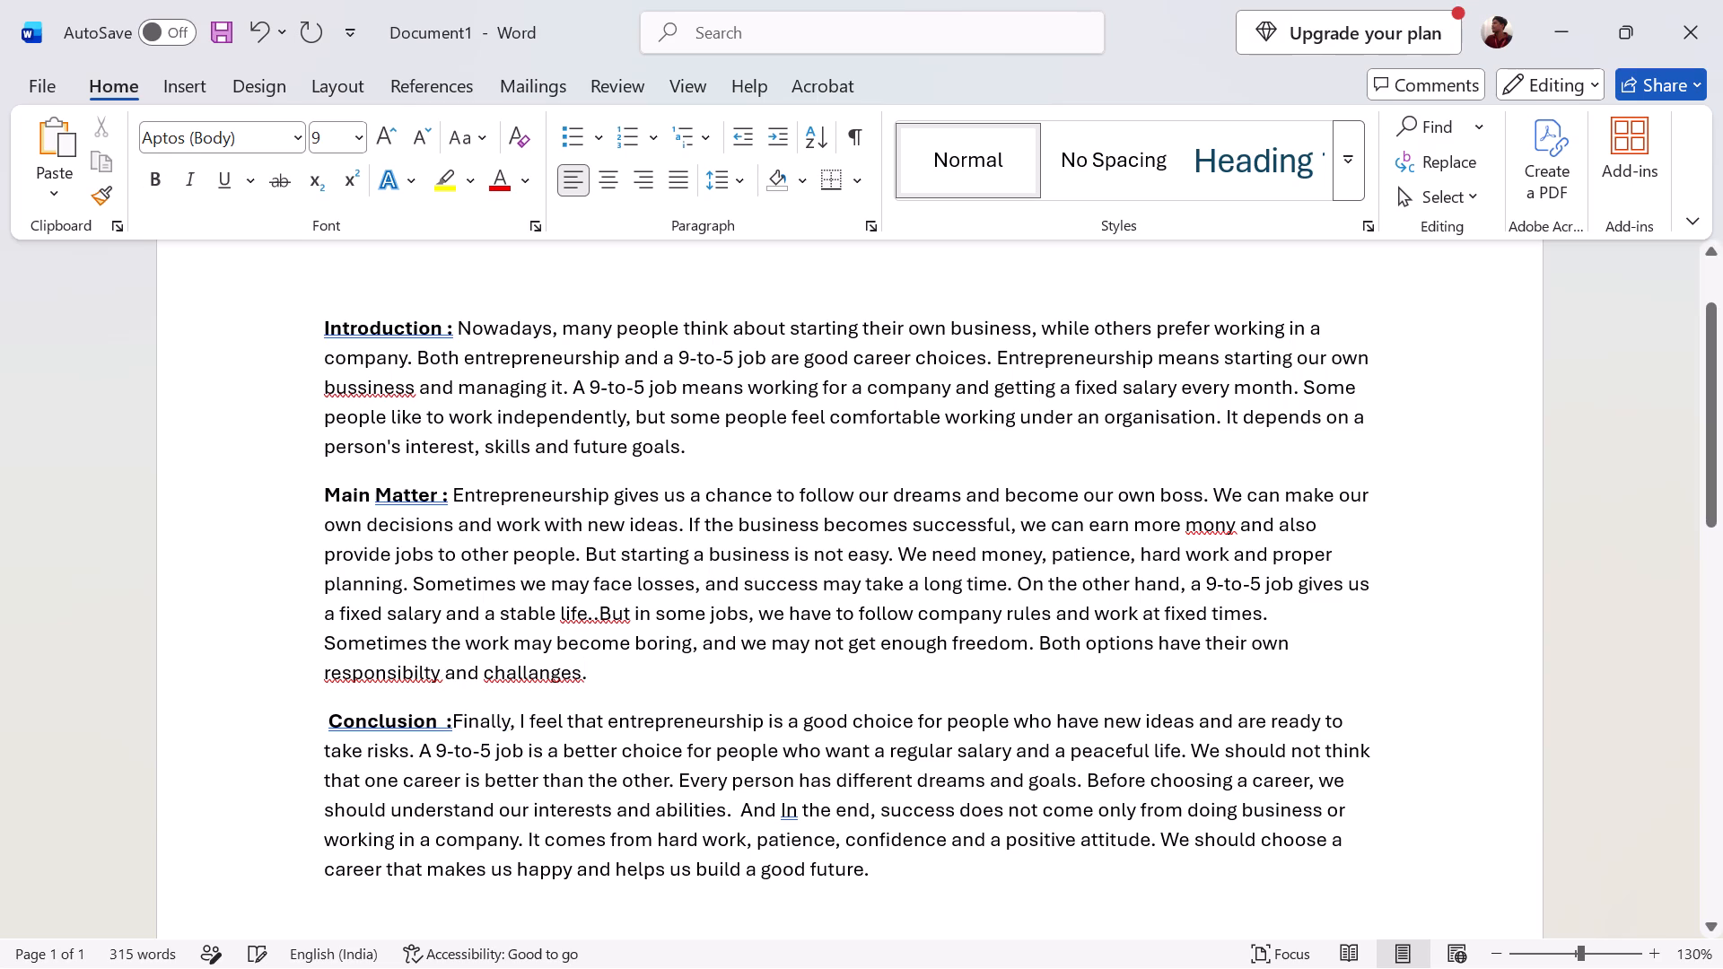
left_click(451, 721)
key("space")
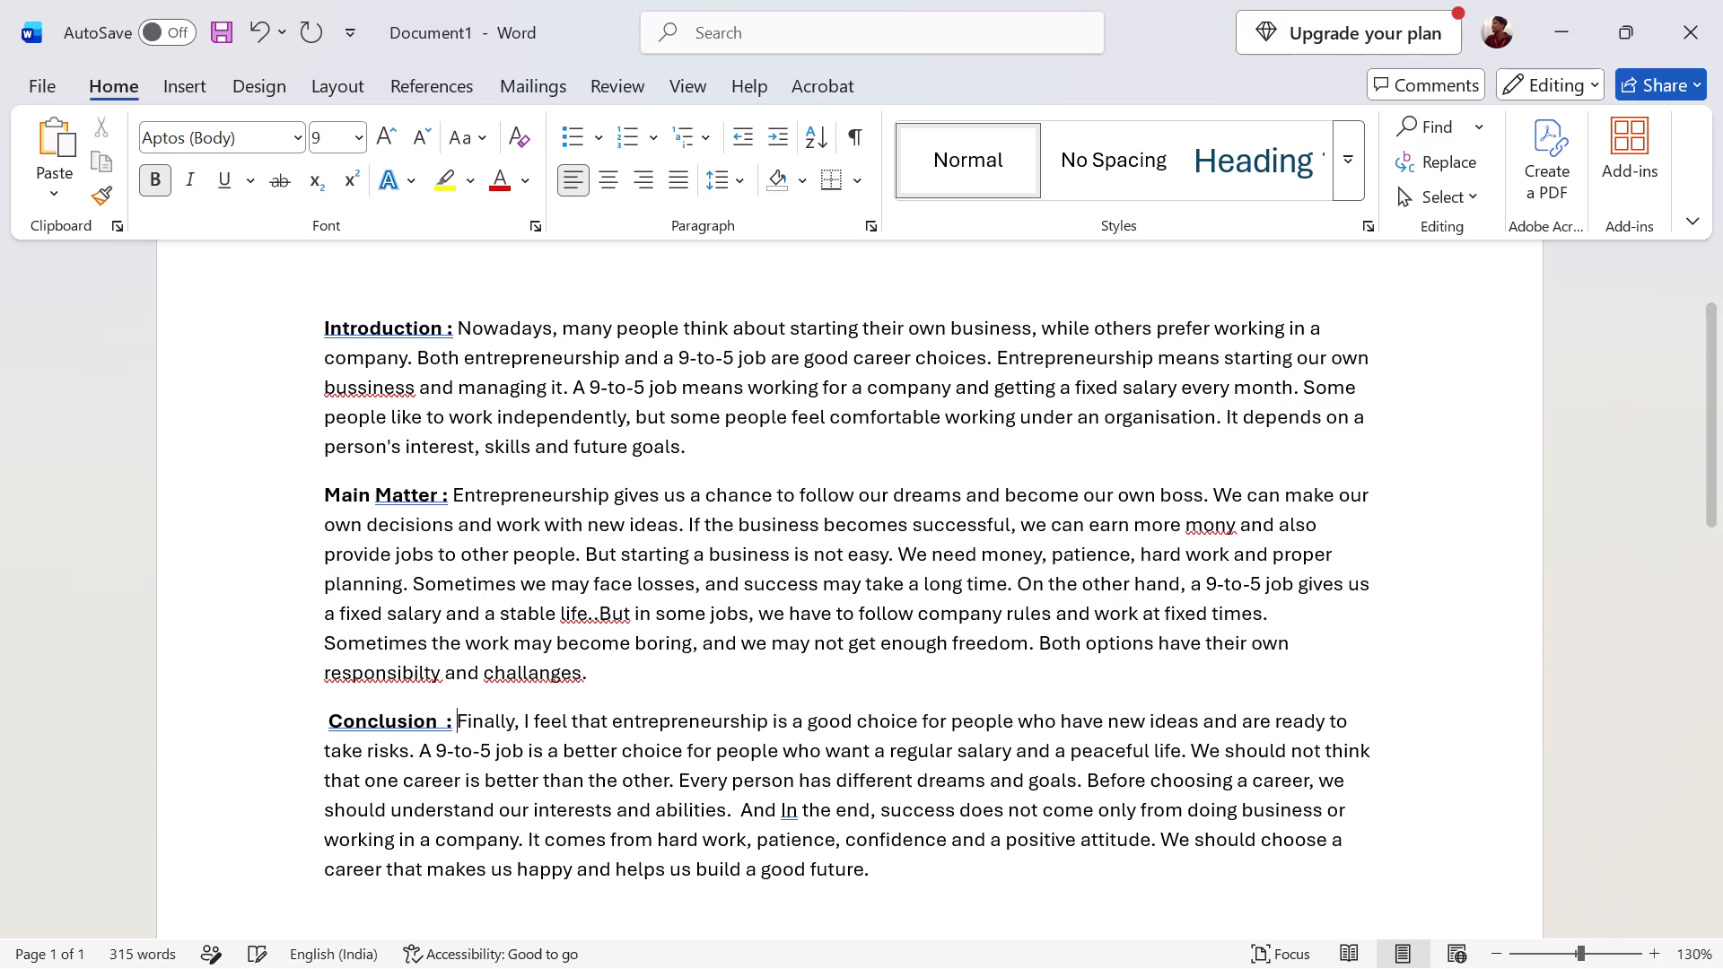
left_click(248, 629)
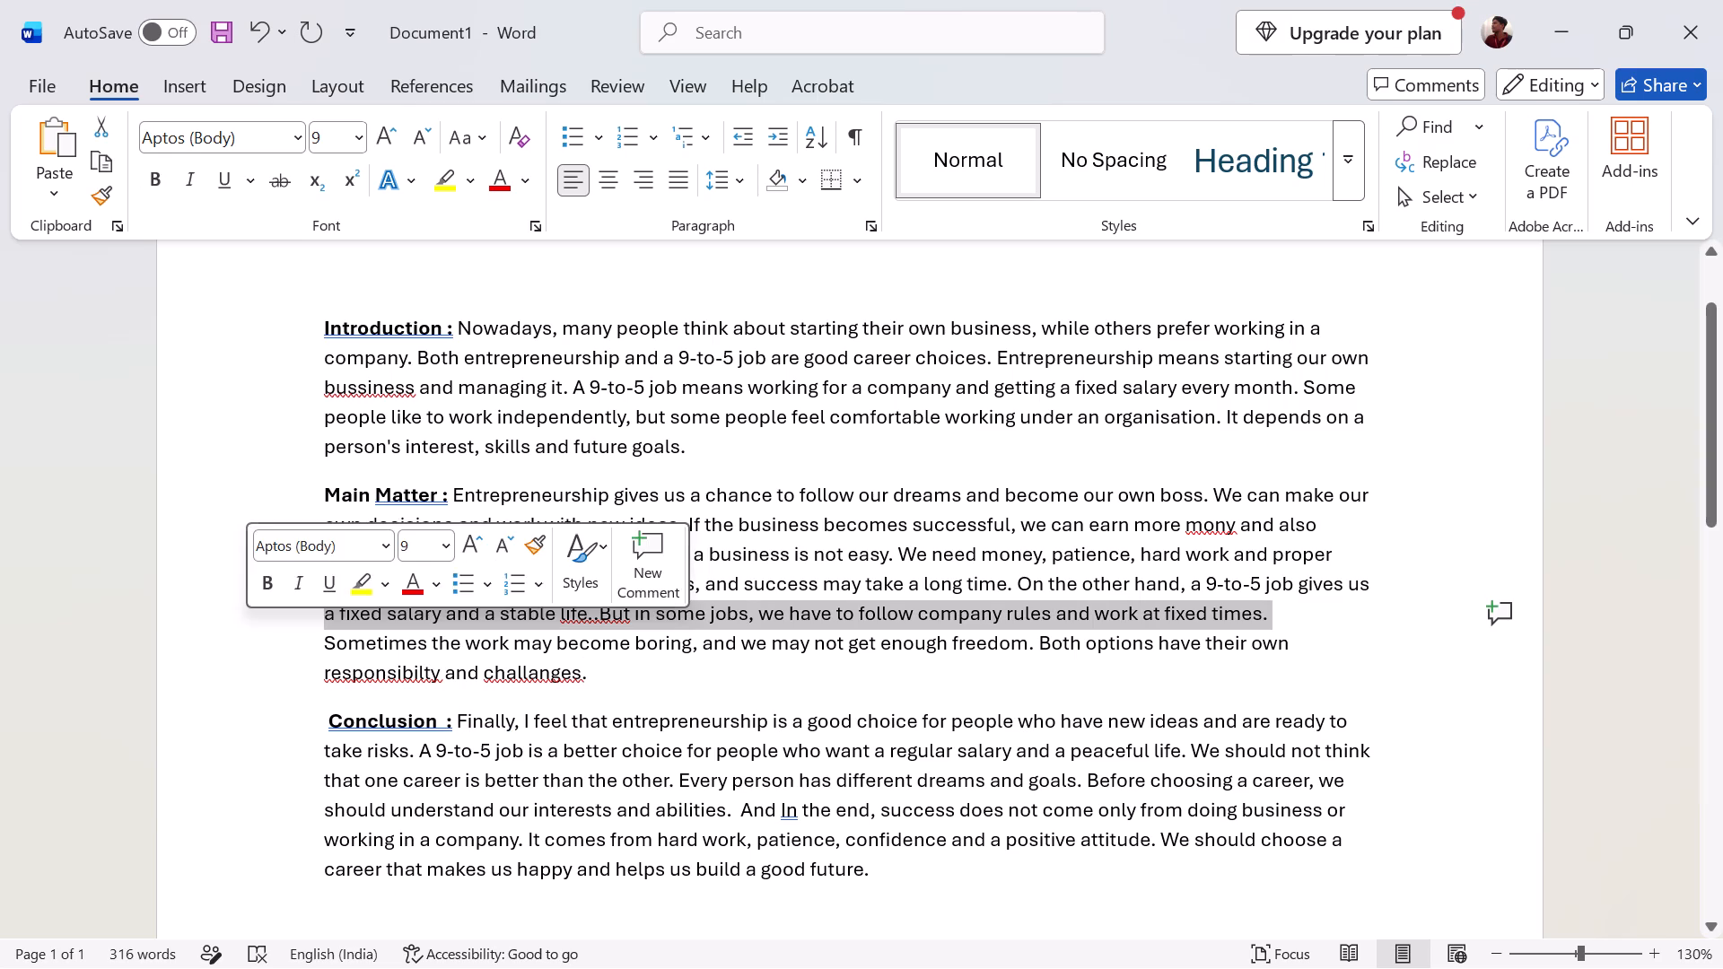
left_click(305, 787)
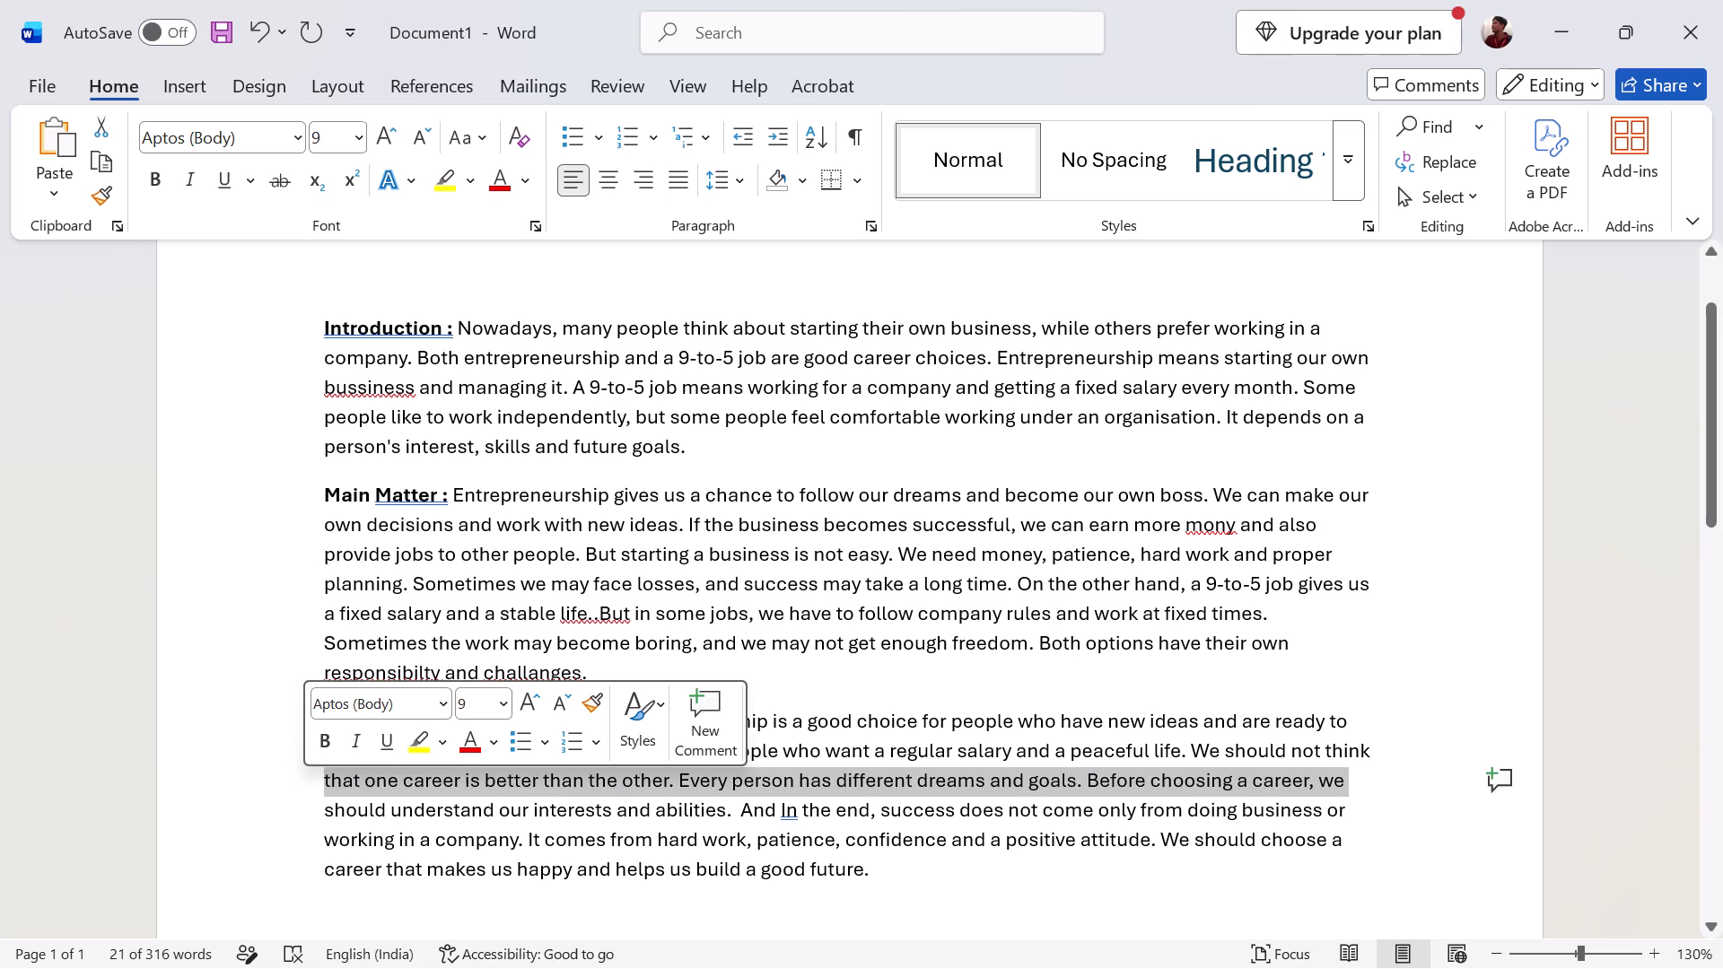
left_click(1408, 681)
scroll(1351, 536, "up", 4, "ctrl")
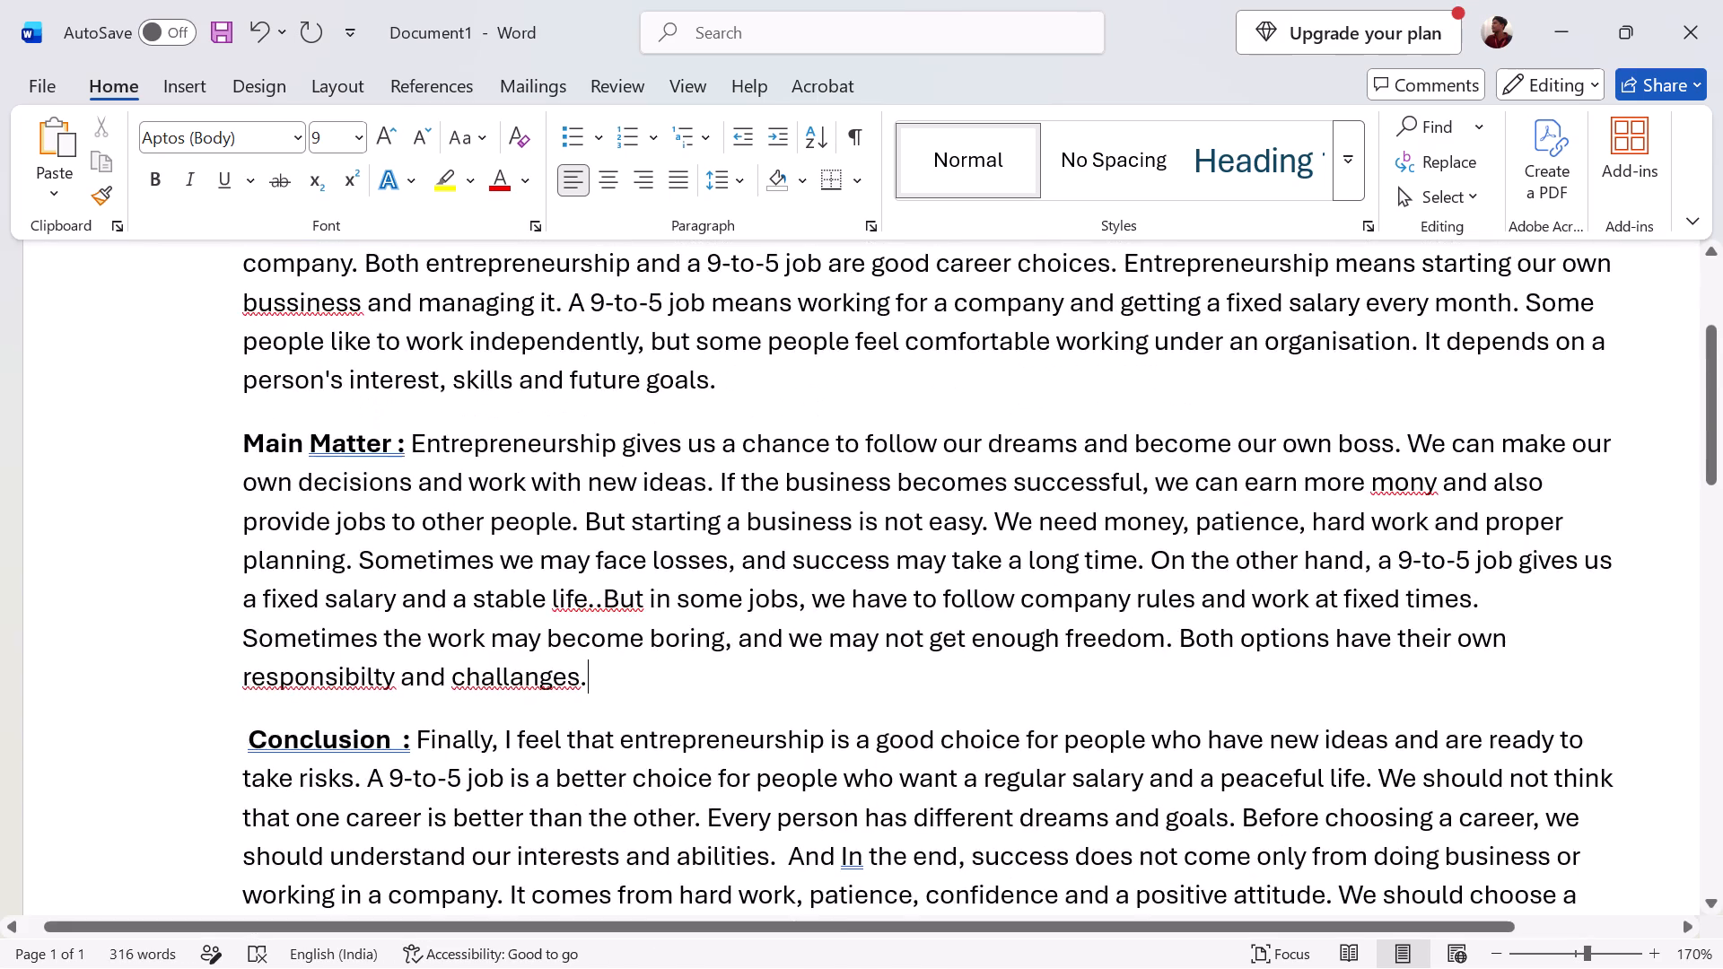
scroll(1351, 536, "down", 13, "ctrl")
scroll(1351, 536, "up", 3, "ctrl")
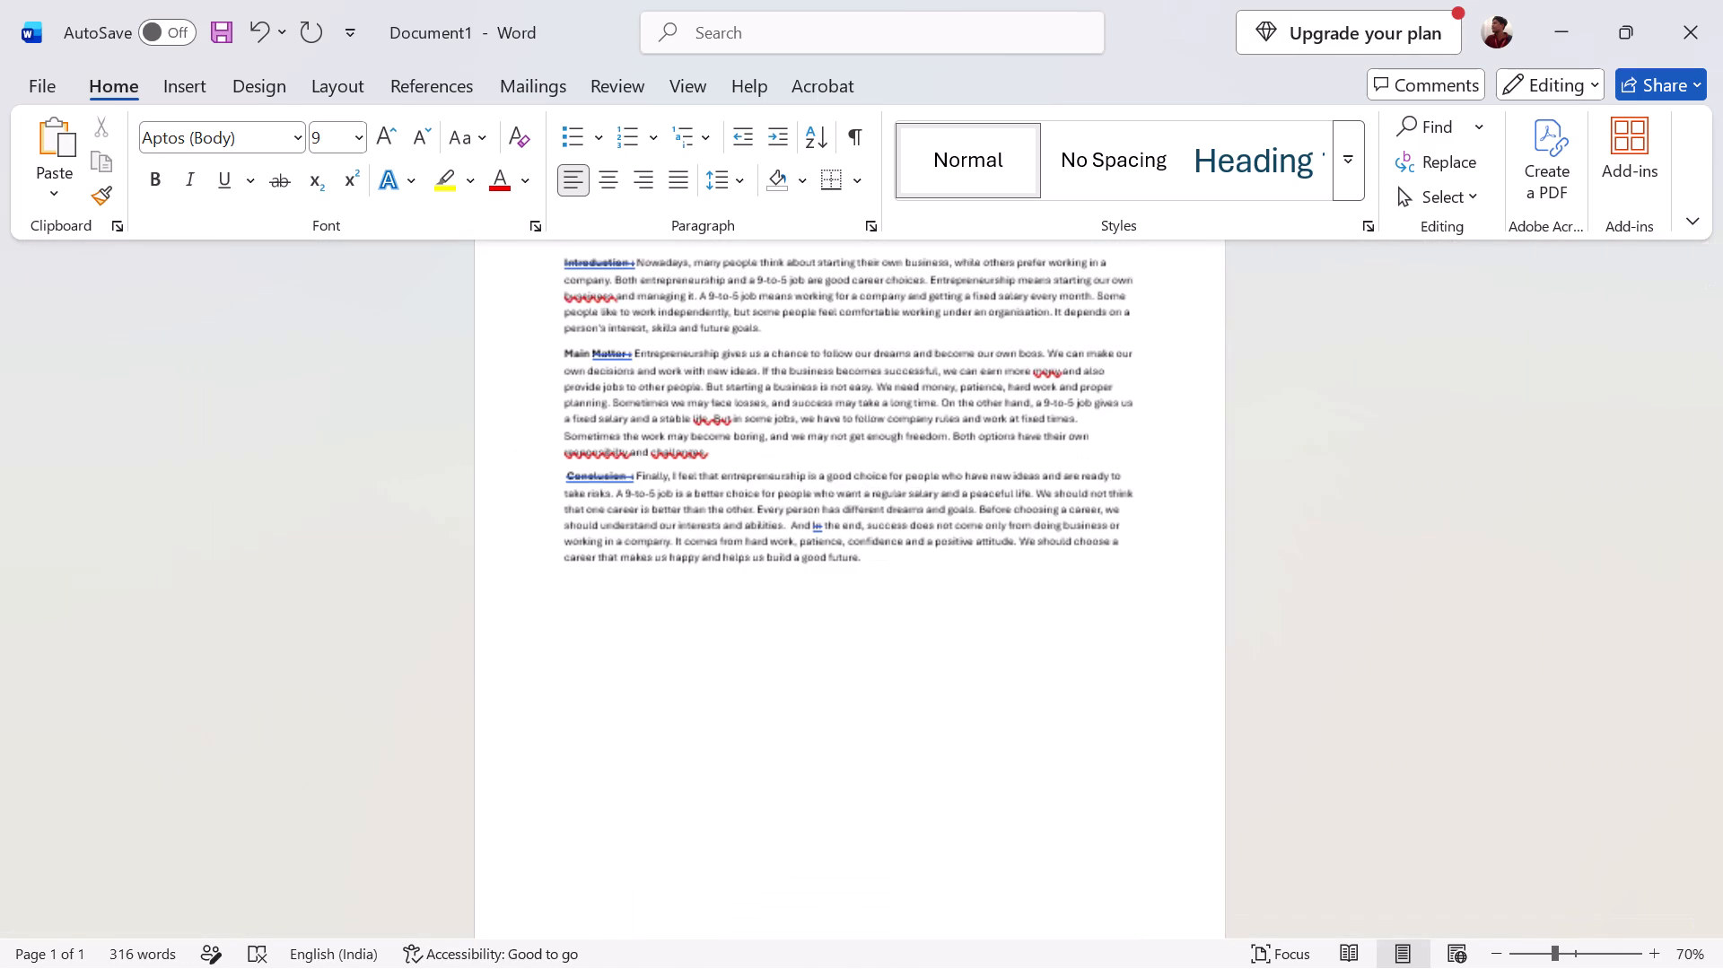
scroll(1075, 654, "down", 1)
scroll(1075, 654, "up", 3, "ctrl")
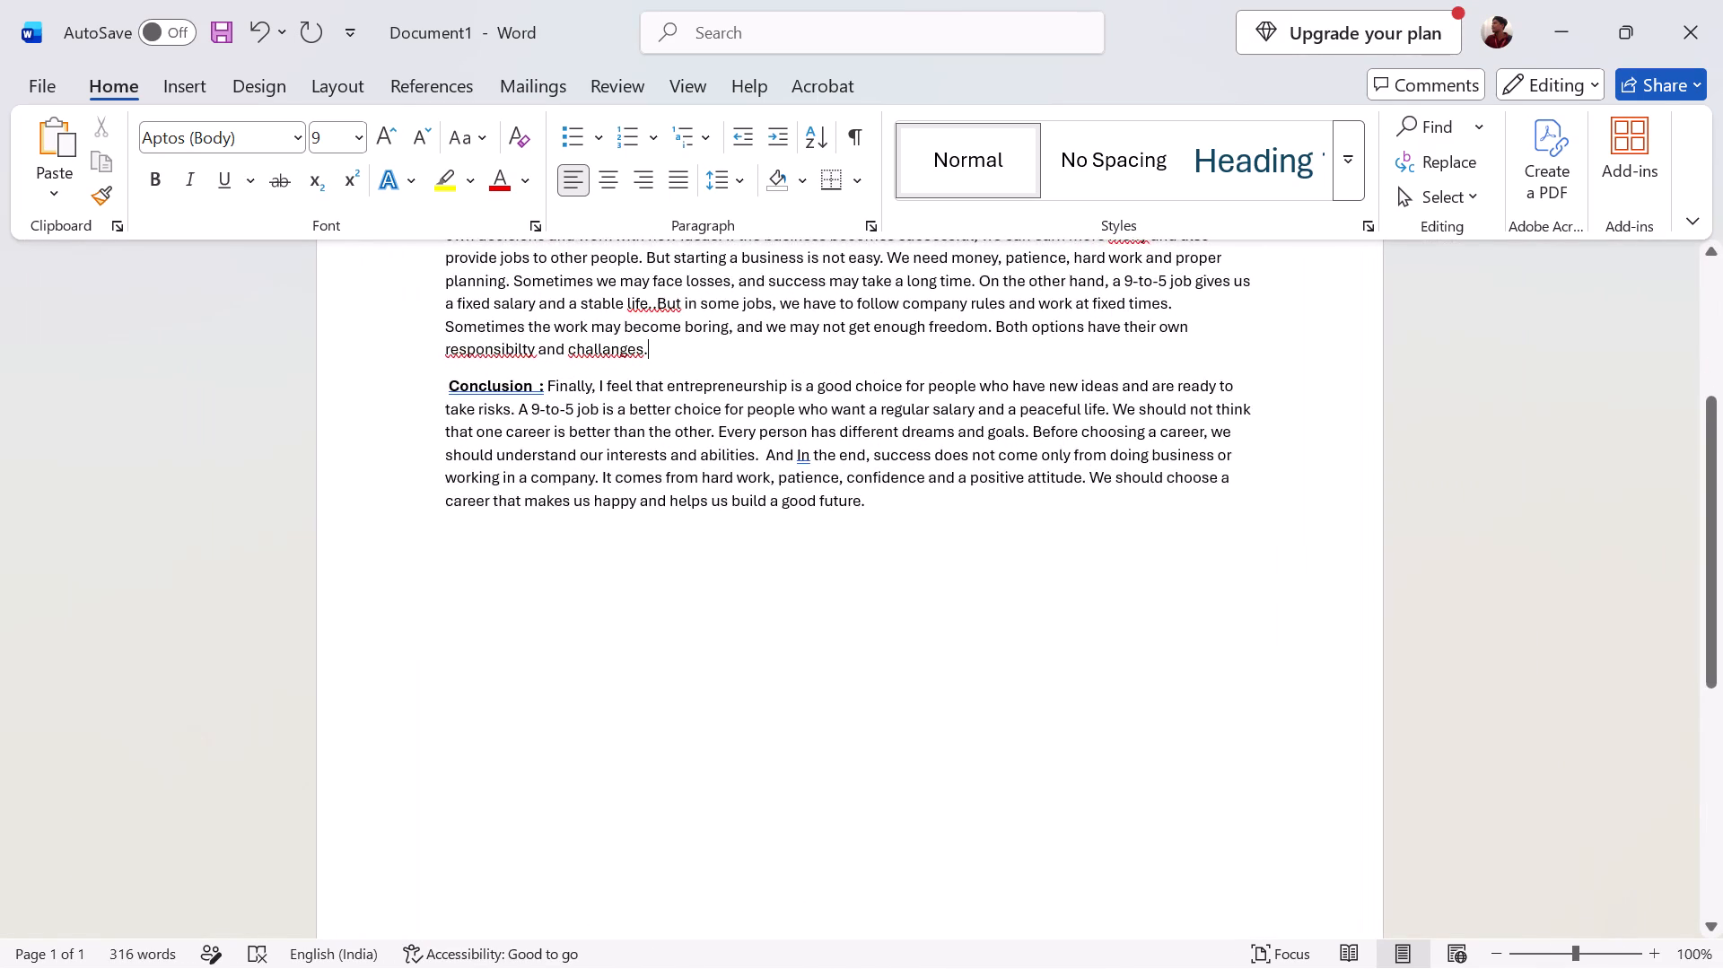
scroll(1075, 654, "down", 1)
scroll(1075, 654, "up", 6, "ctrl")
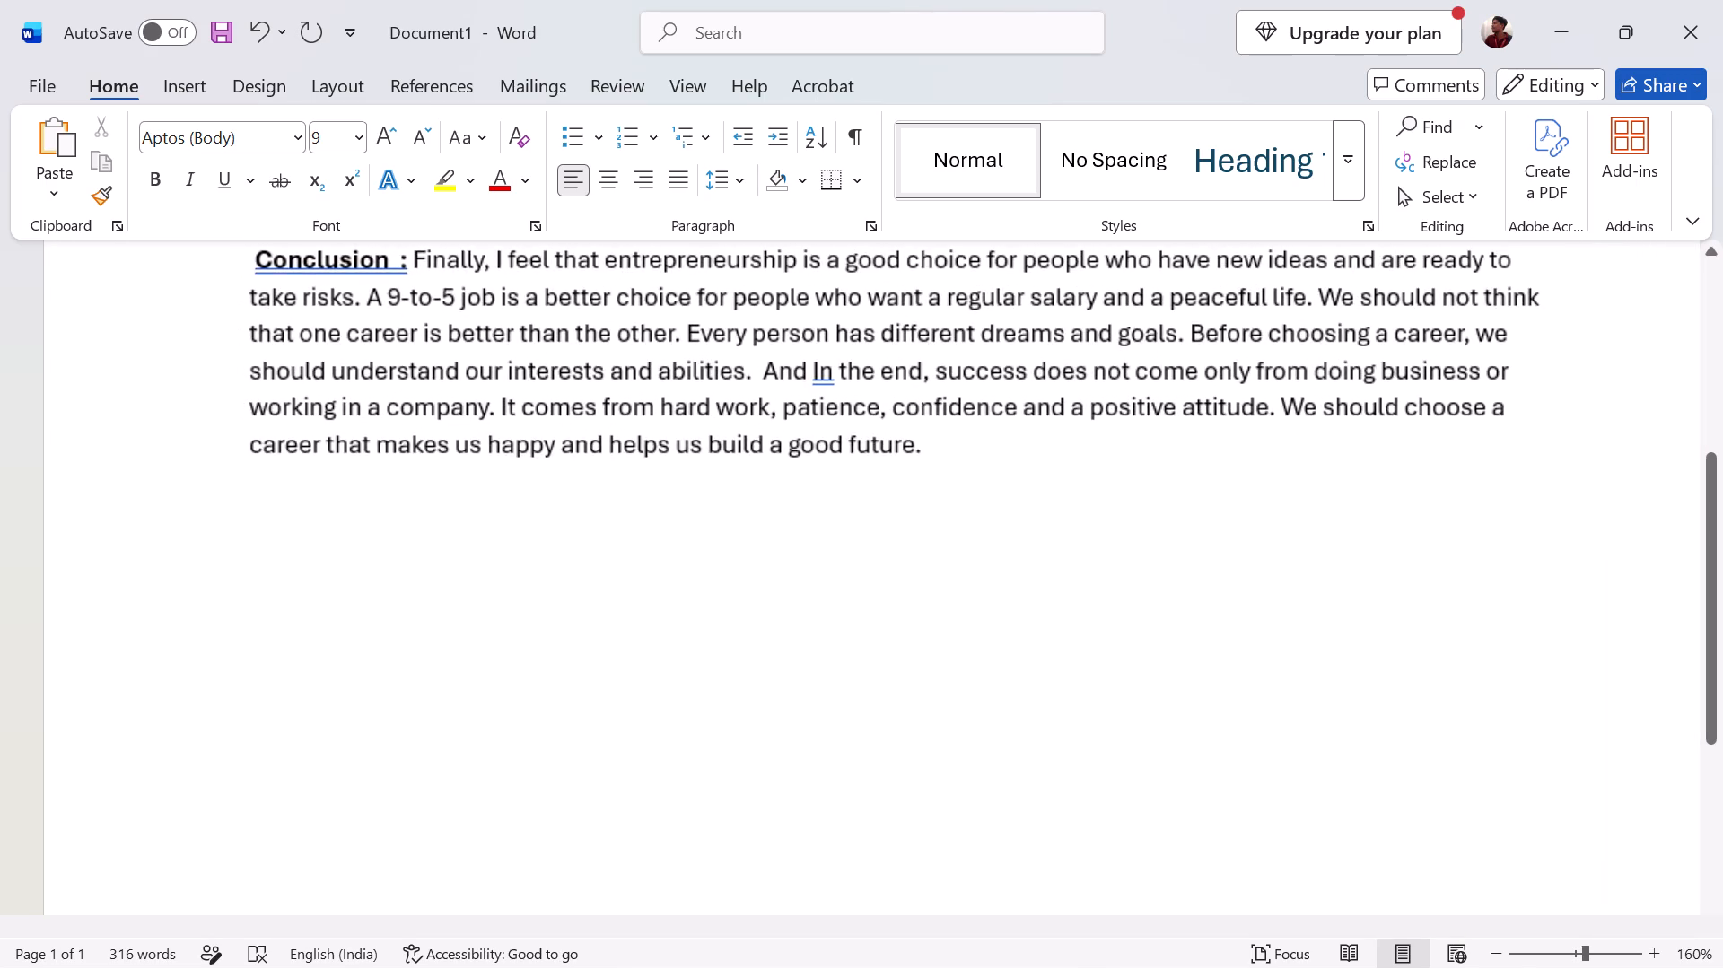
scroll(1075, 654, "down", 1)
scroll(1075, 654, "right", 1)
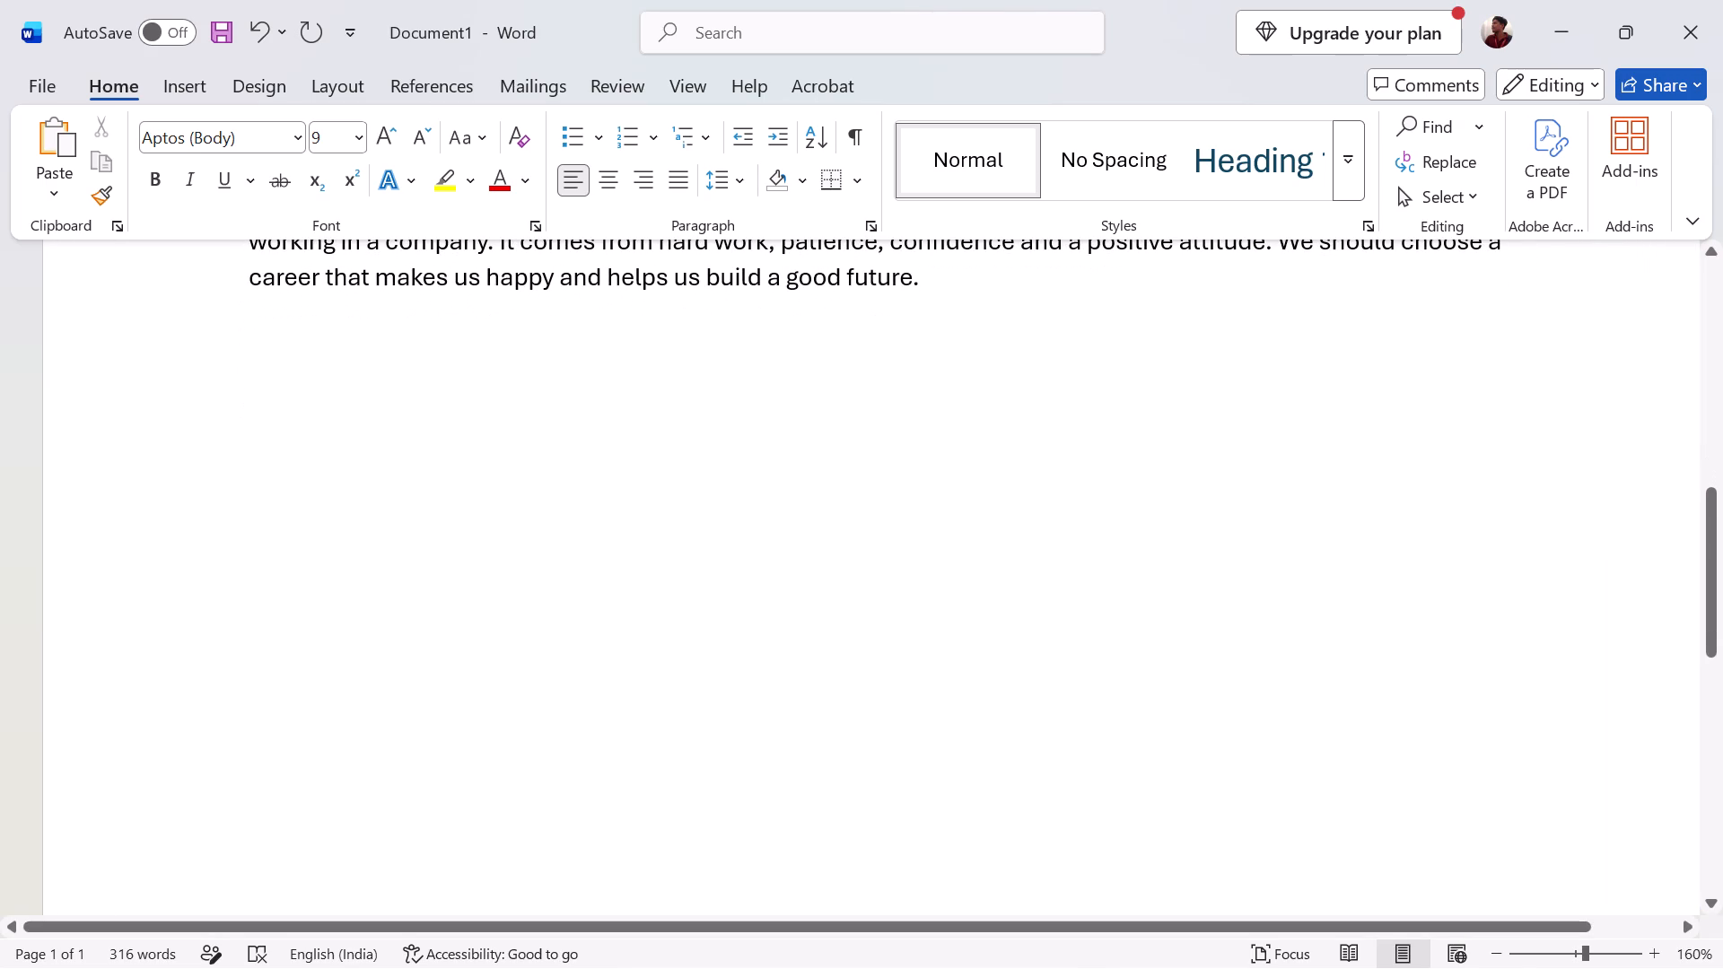
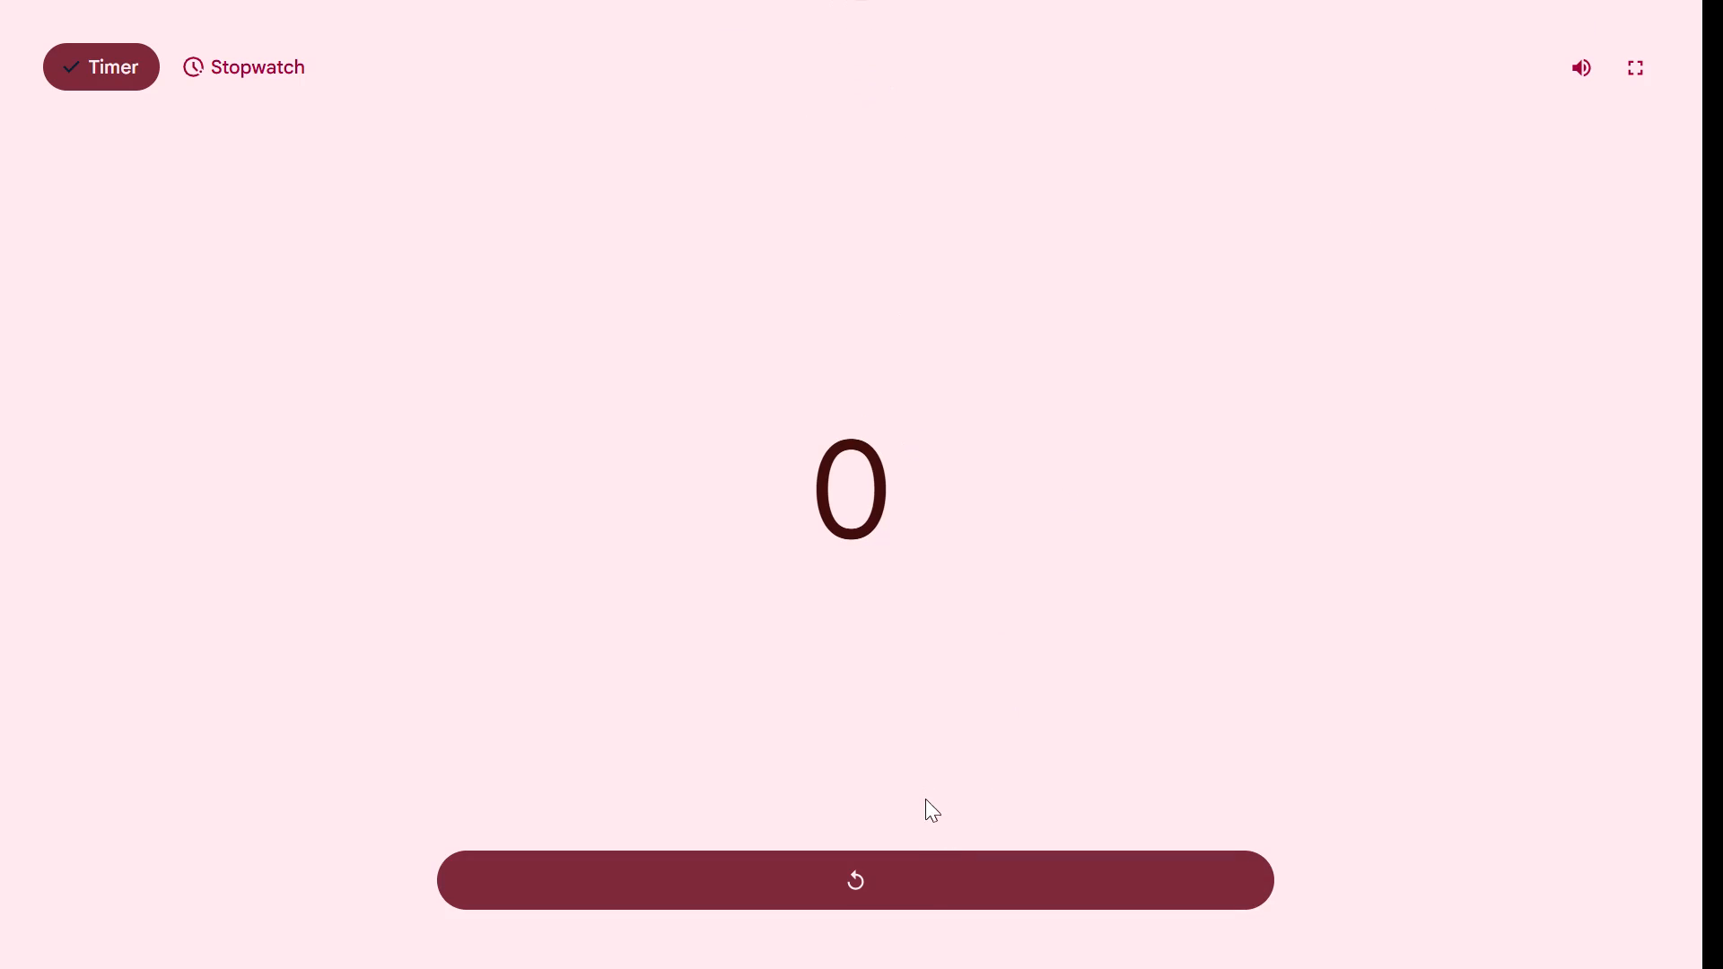
left_click(1576, 69)
left_click(853, 89)
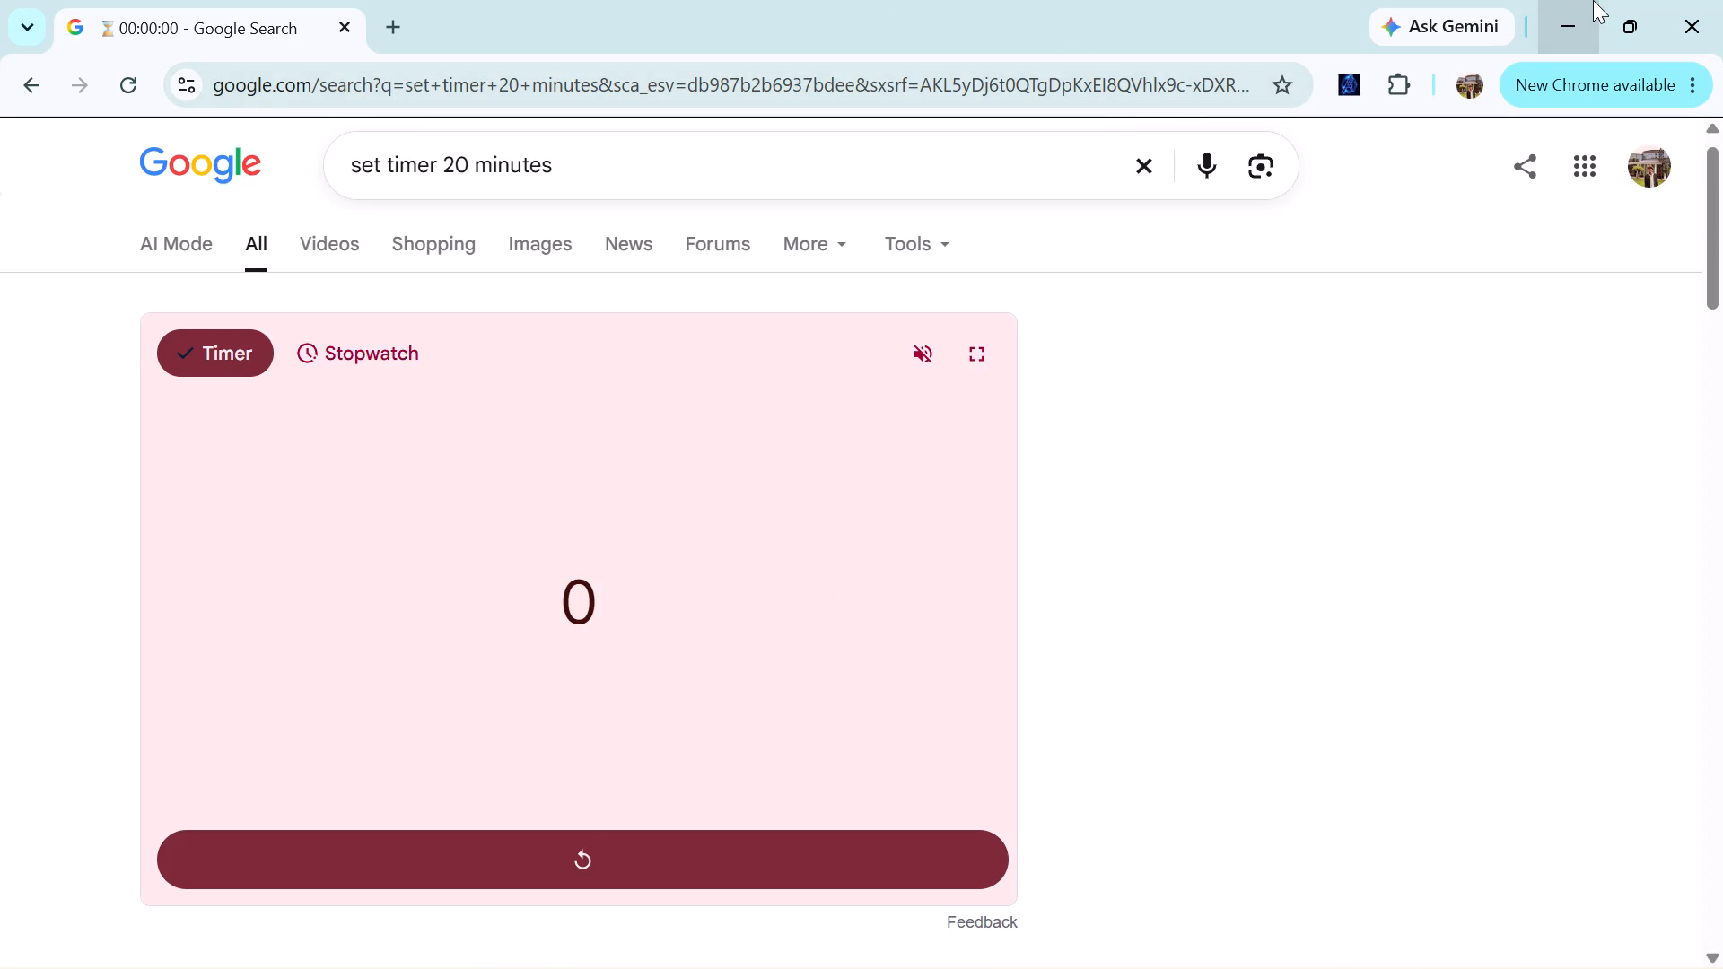
Minimize the browser and launch the Kuro app from the desktop.
left_click(1553, 13)
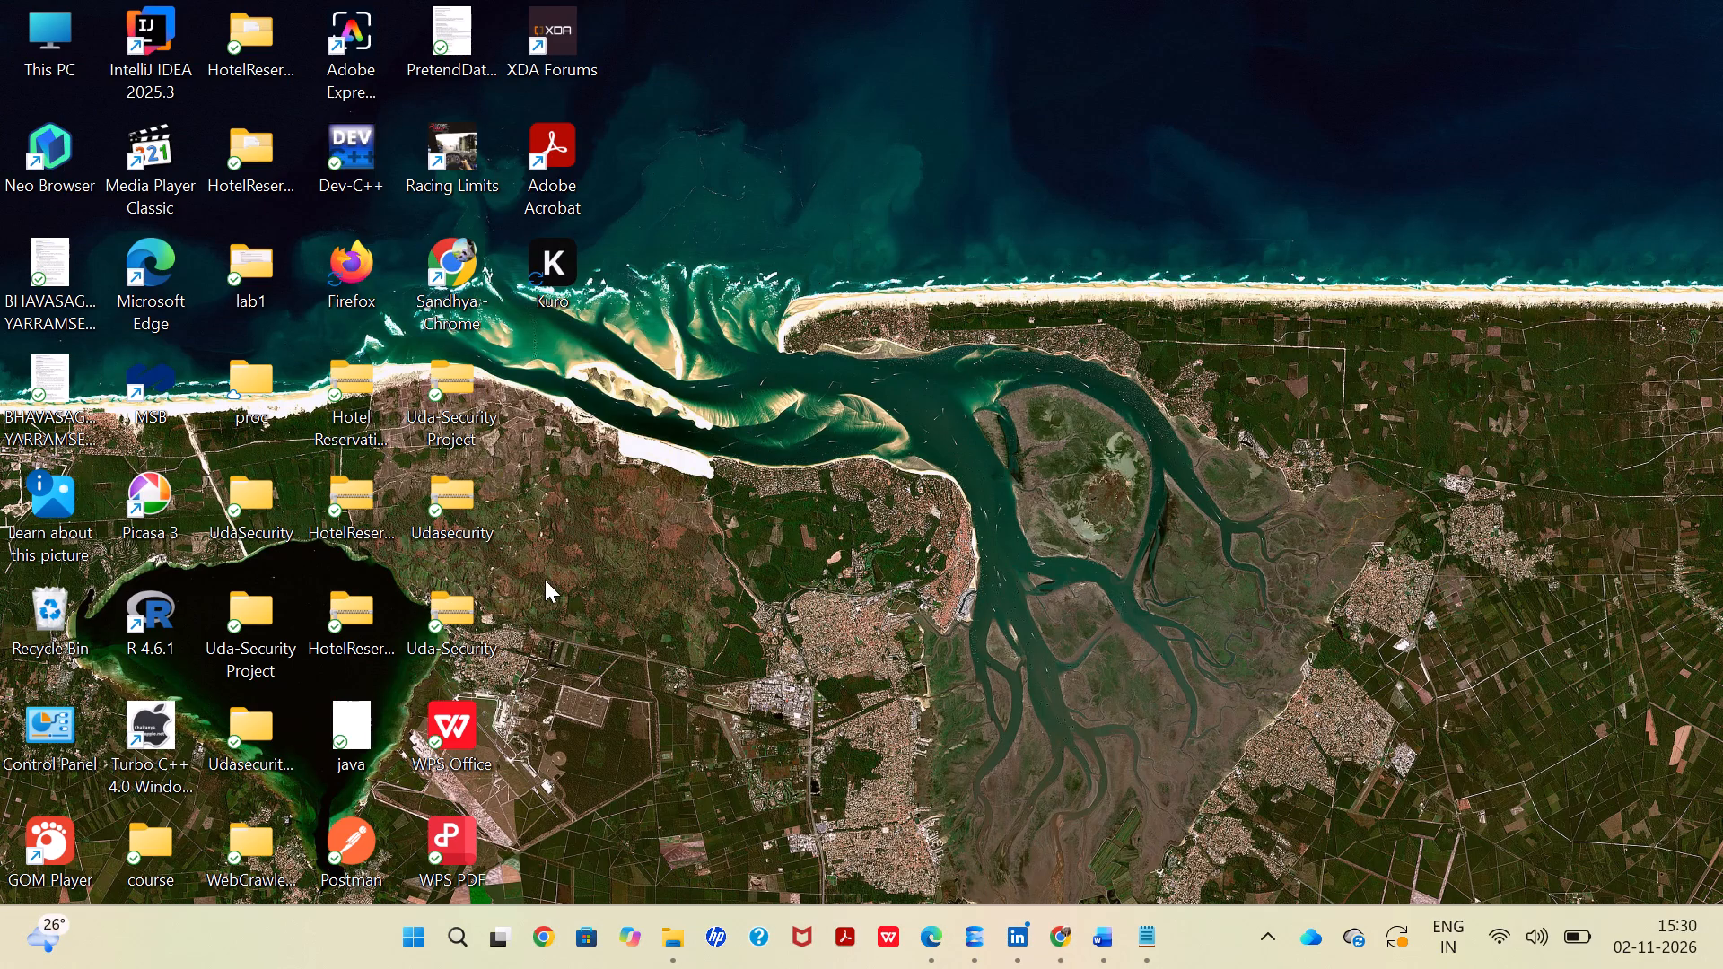
left_click(536, 274)
double_click(536, 274)
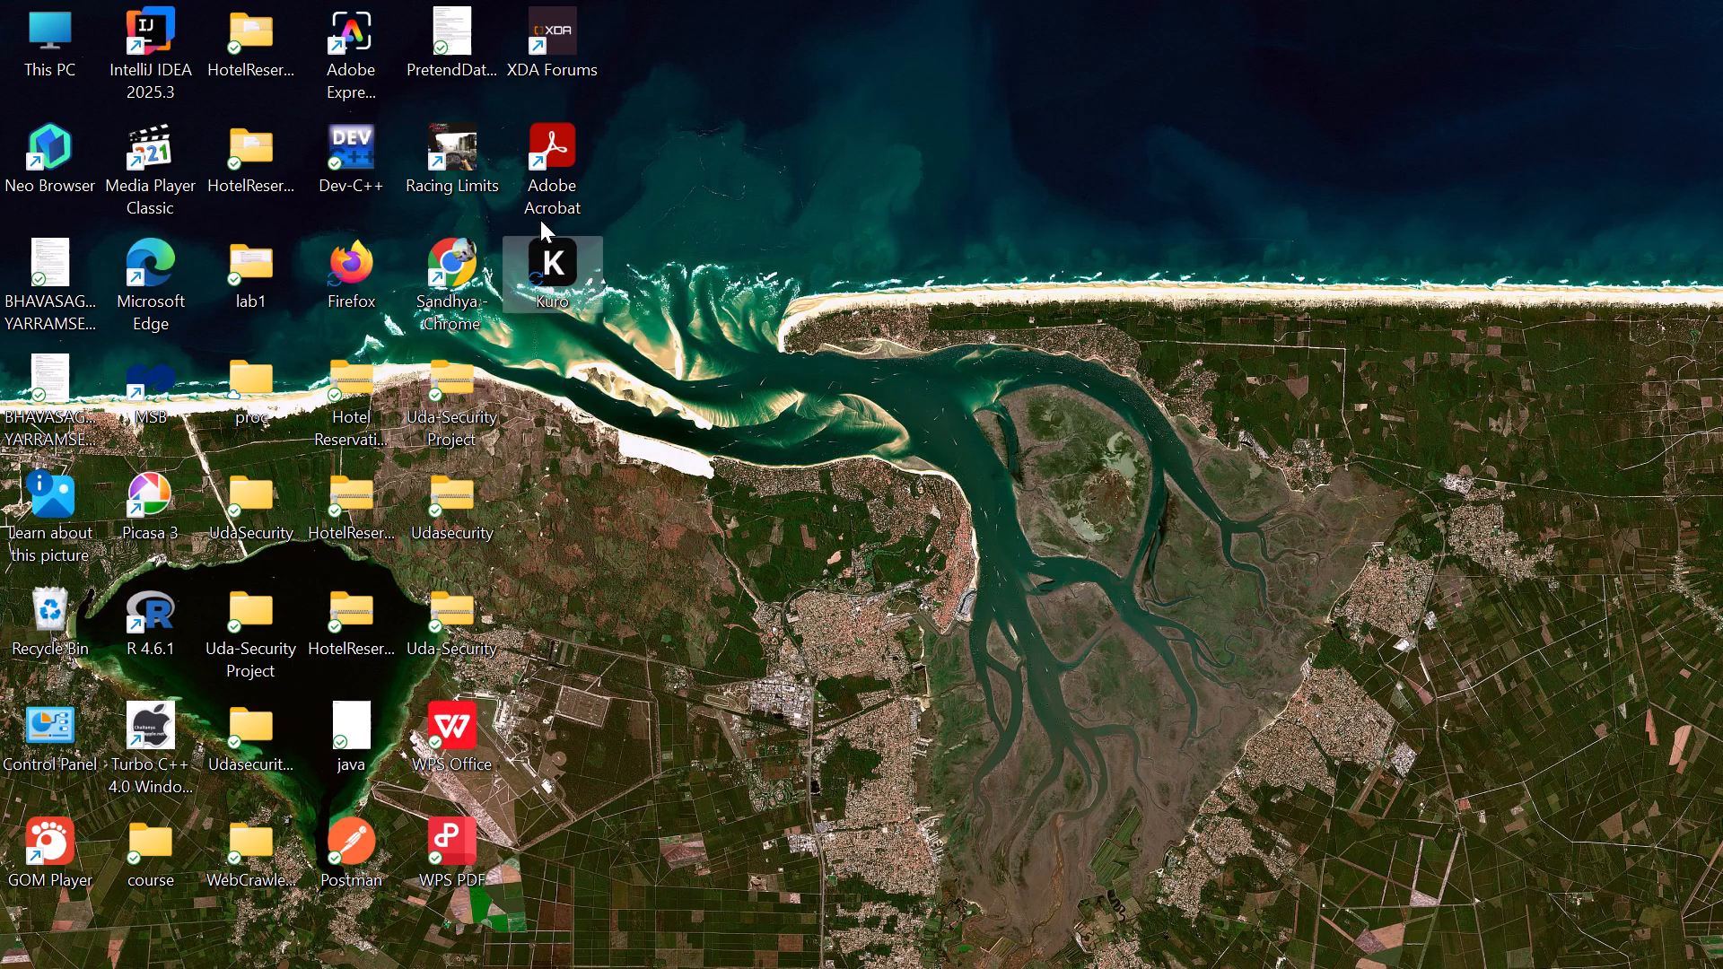
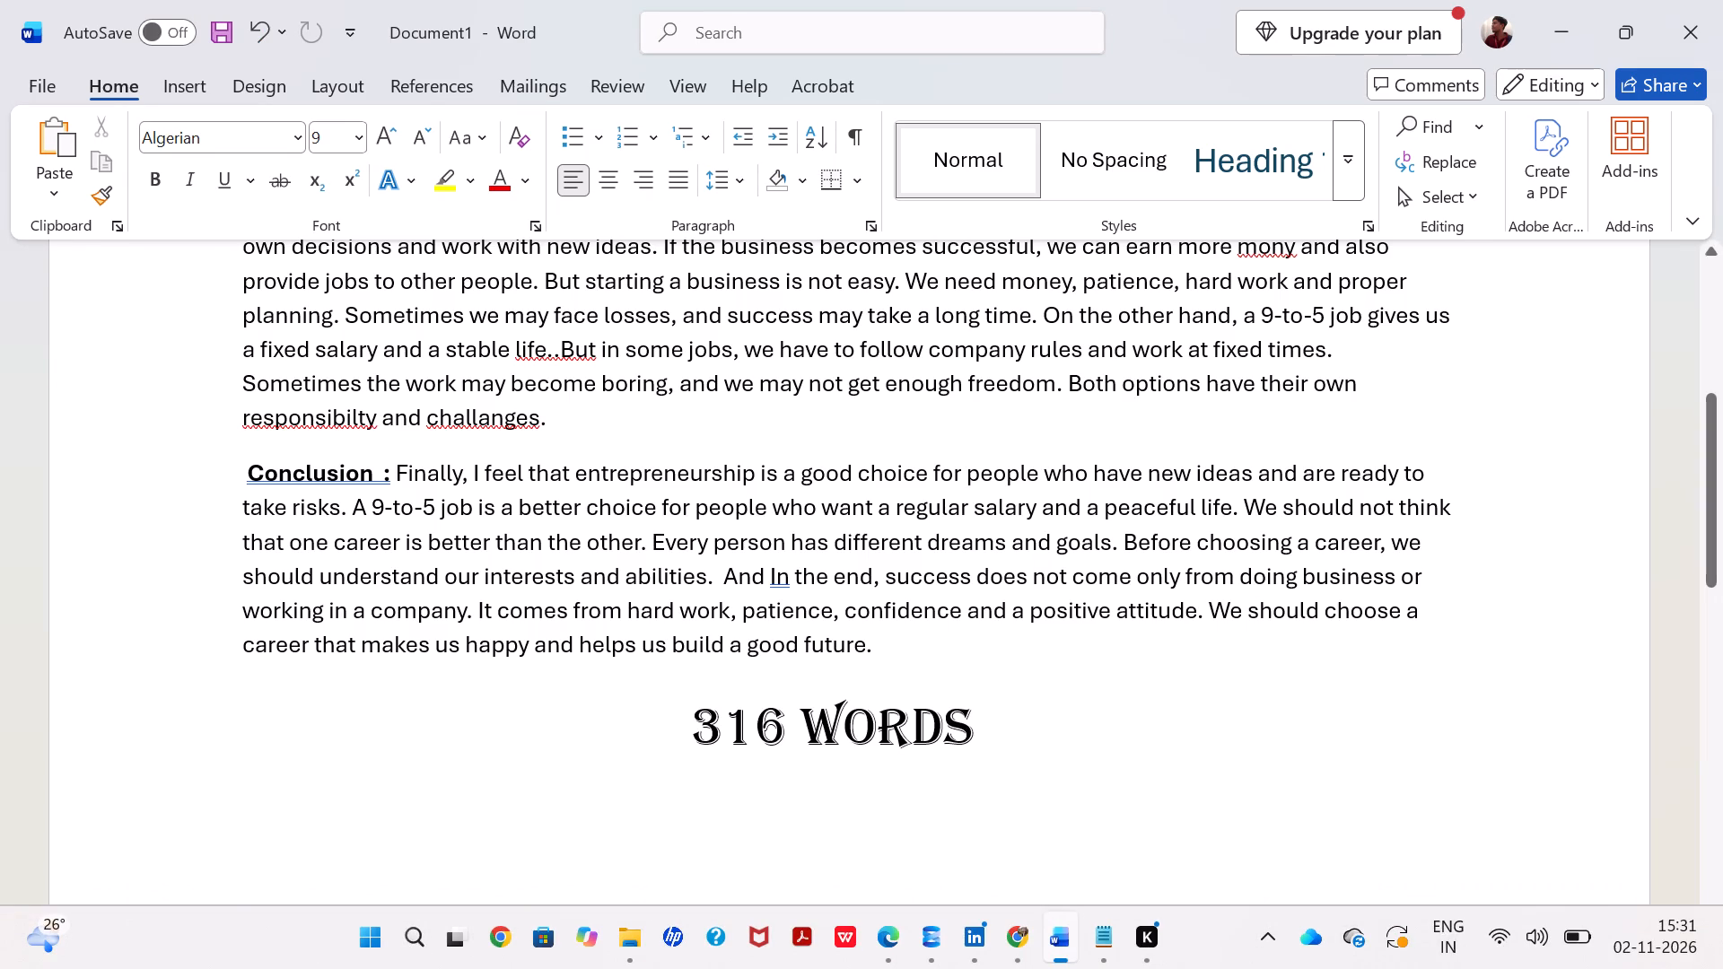
Add the author's name in capitals on the empty line below "316 WORDS", indented with spaces to sit under that heading.
left_click(863, 798)
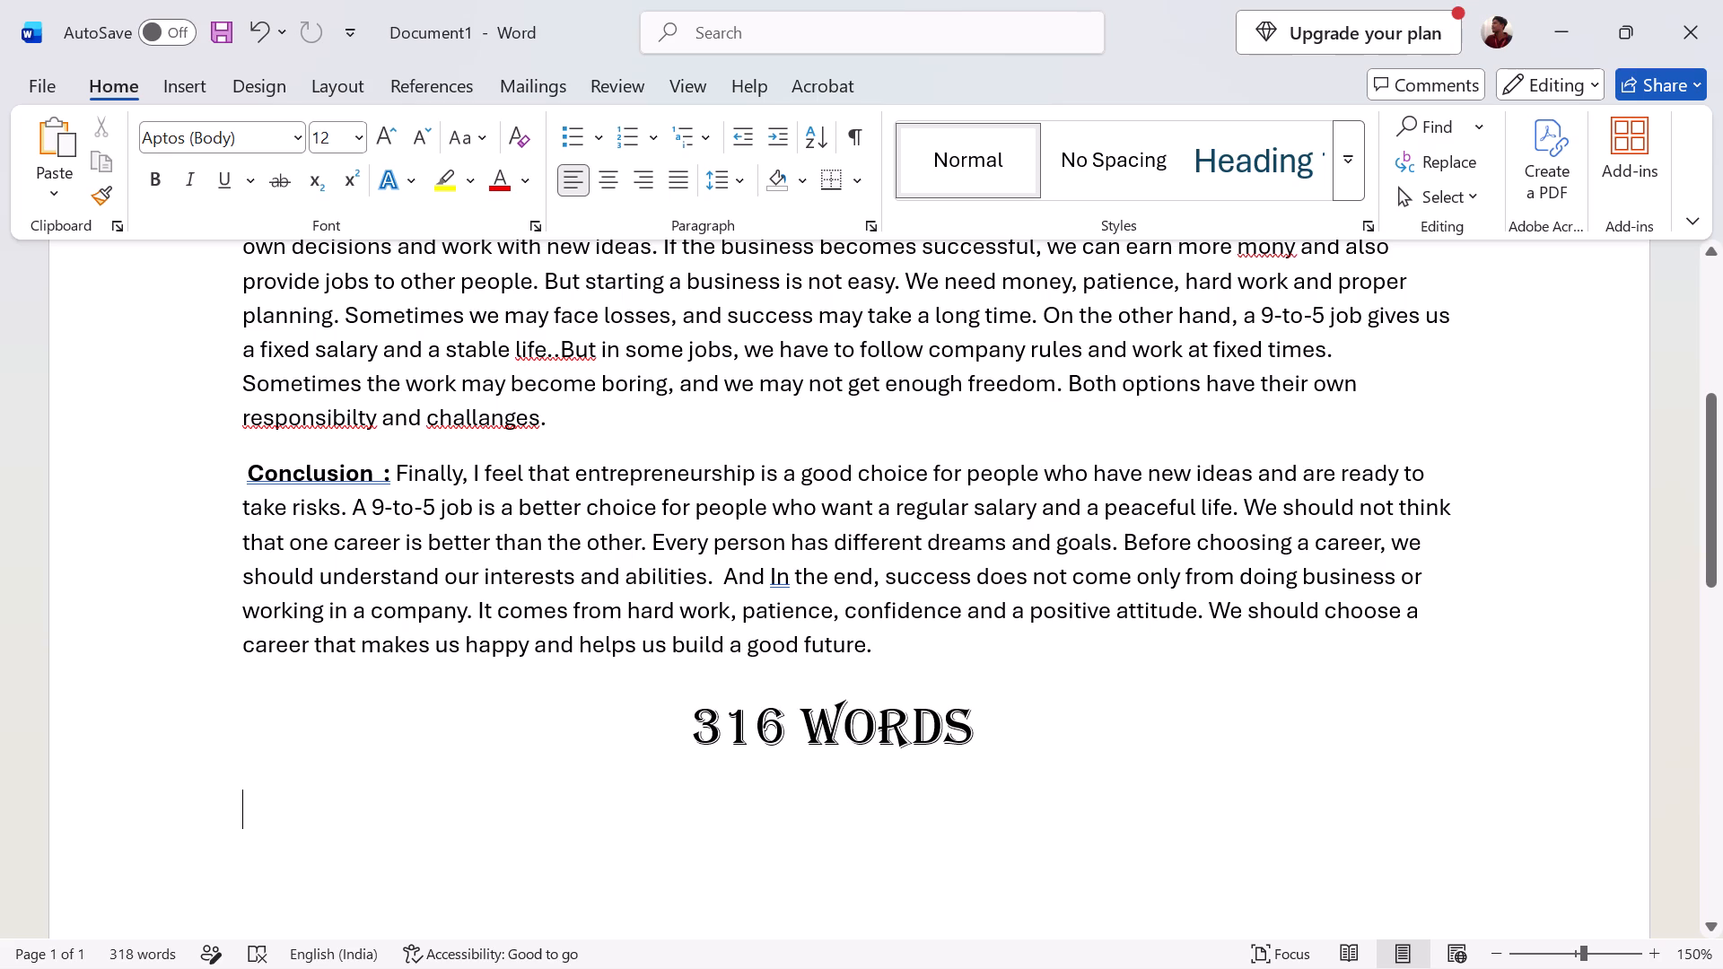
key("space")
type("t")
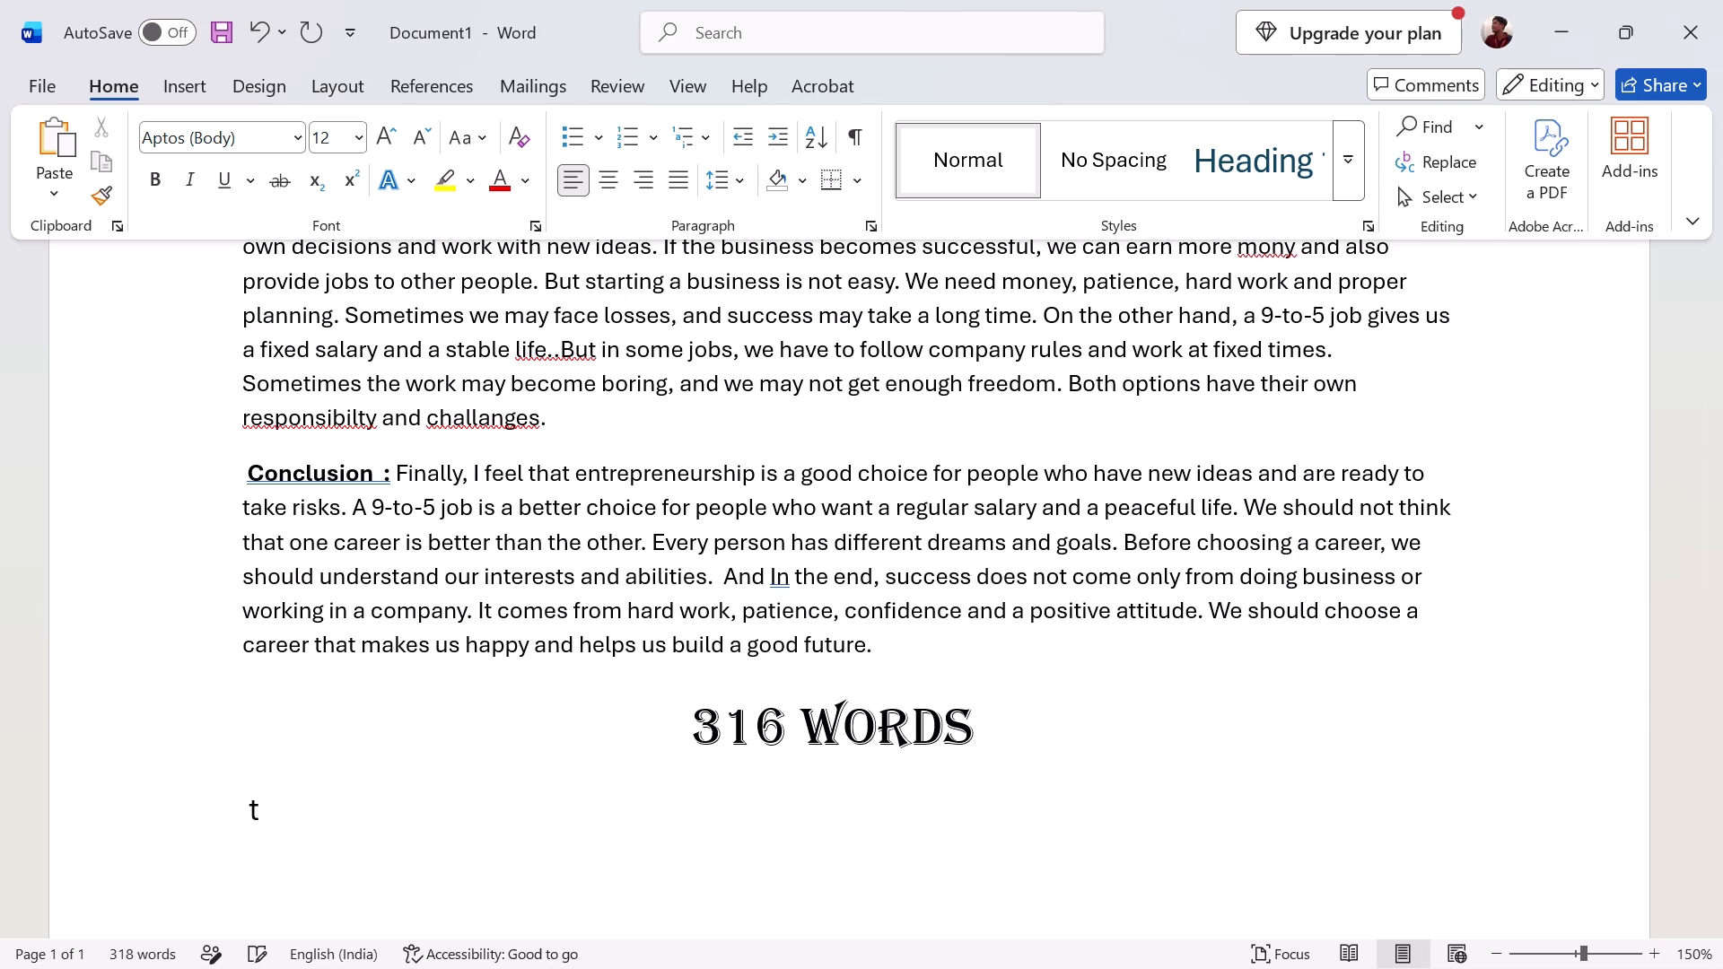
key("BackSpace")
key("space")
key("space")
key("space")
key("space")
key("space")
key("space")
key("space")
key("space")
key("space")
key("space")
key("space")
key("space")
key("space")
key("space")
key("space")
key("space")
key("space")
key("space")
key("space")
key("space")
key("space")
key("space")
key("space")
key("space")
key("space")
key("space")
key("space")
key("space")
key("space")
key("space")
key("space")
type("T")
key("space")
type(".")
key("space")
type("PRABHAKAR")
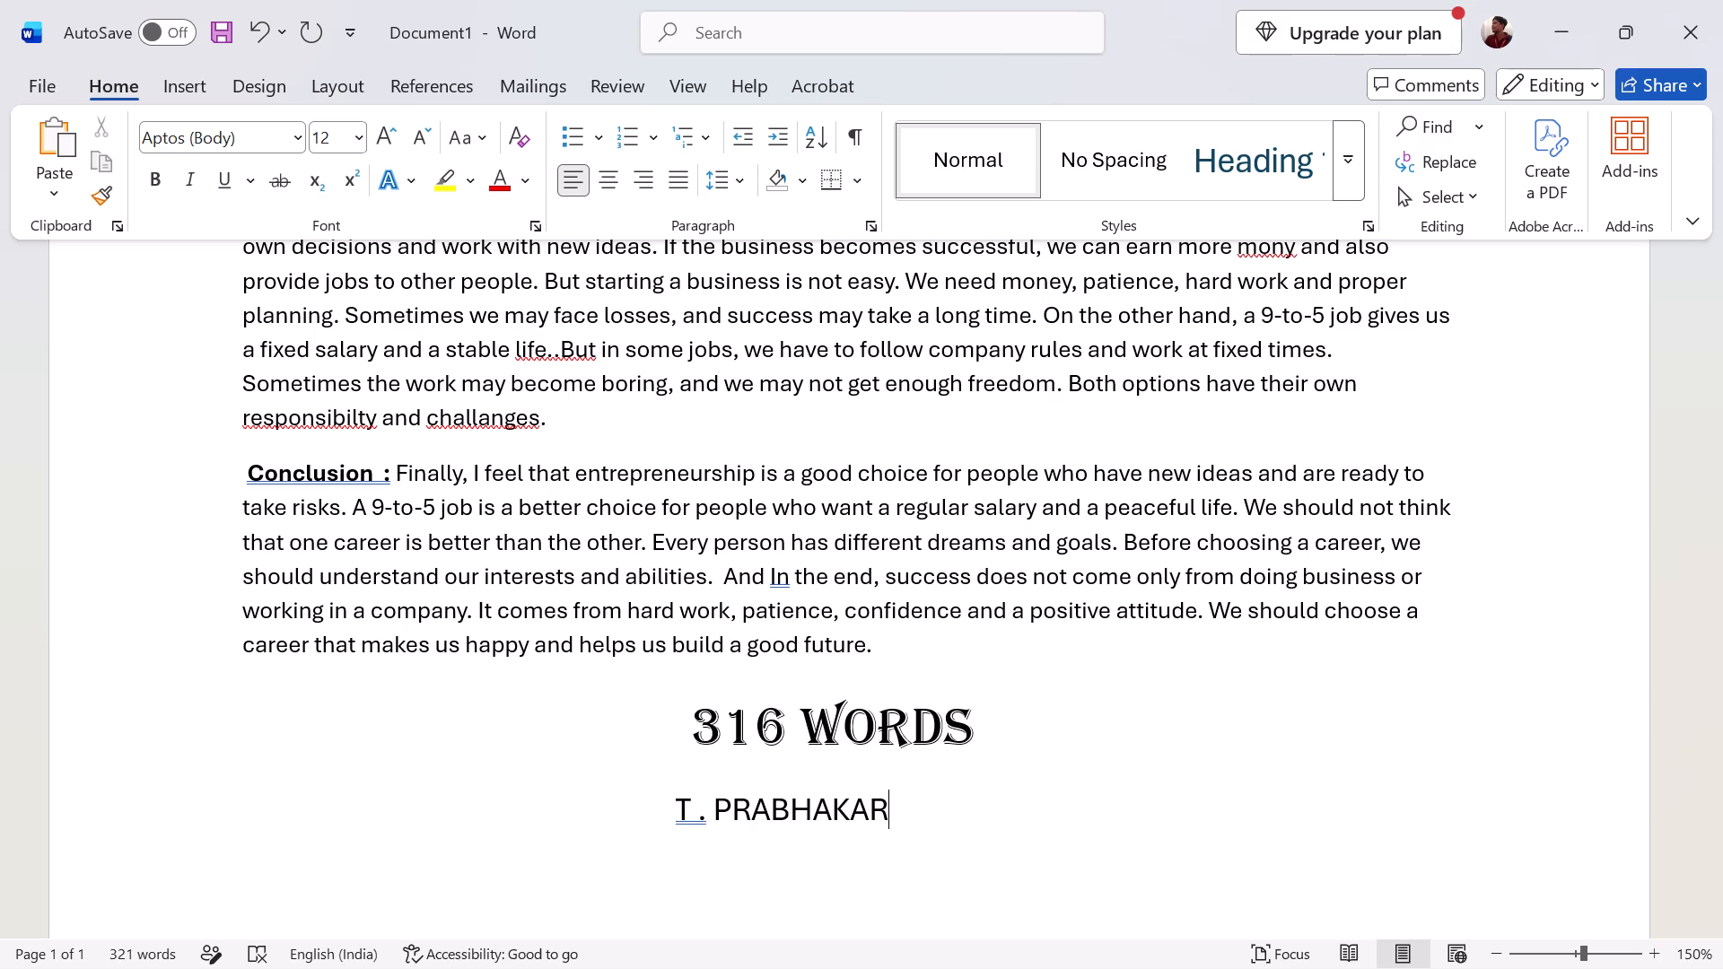
Add a "ROLL NO:" line with the student's roll number beneath the author's name, indented to match it.
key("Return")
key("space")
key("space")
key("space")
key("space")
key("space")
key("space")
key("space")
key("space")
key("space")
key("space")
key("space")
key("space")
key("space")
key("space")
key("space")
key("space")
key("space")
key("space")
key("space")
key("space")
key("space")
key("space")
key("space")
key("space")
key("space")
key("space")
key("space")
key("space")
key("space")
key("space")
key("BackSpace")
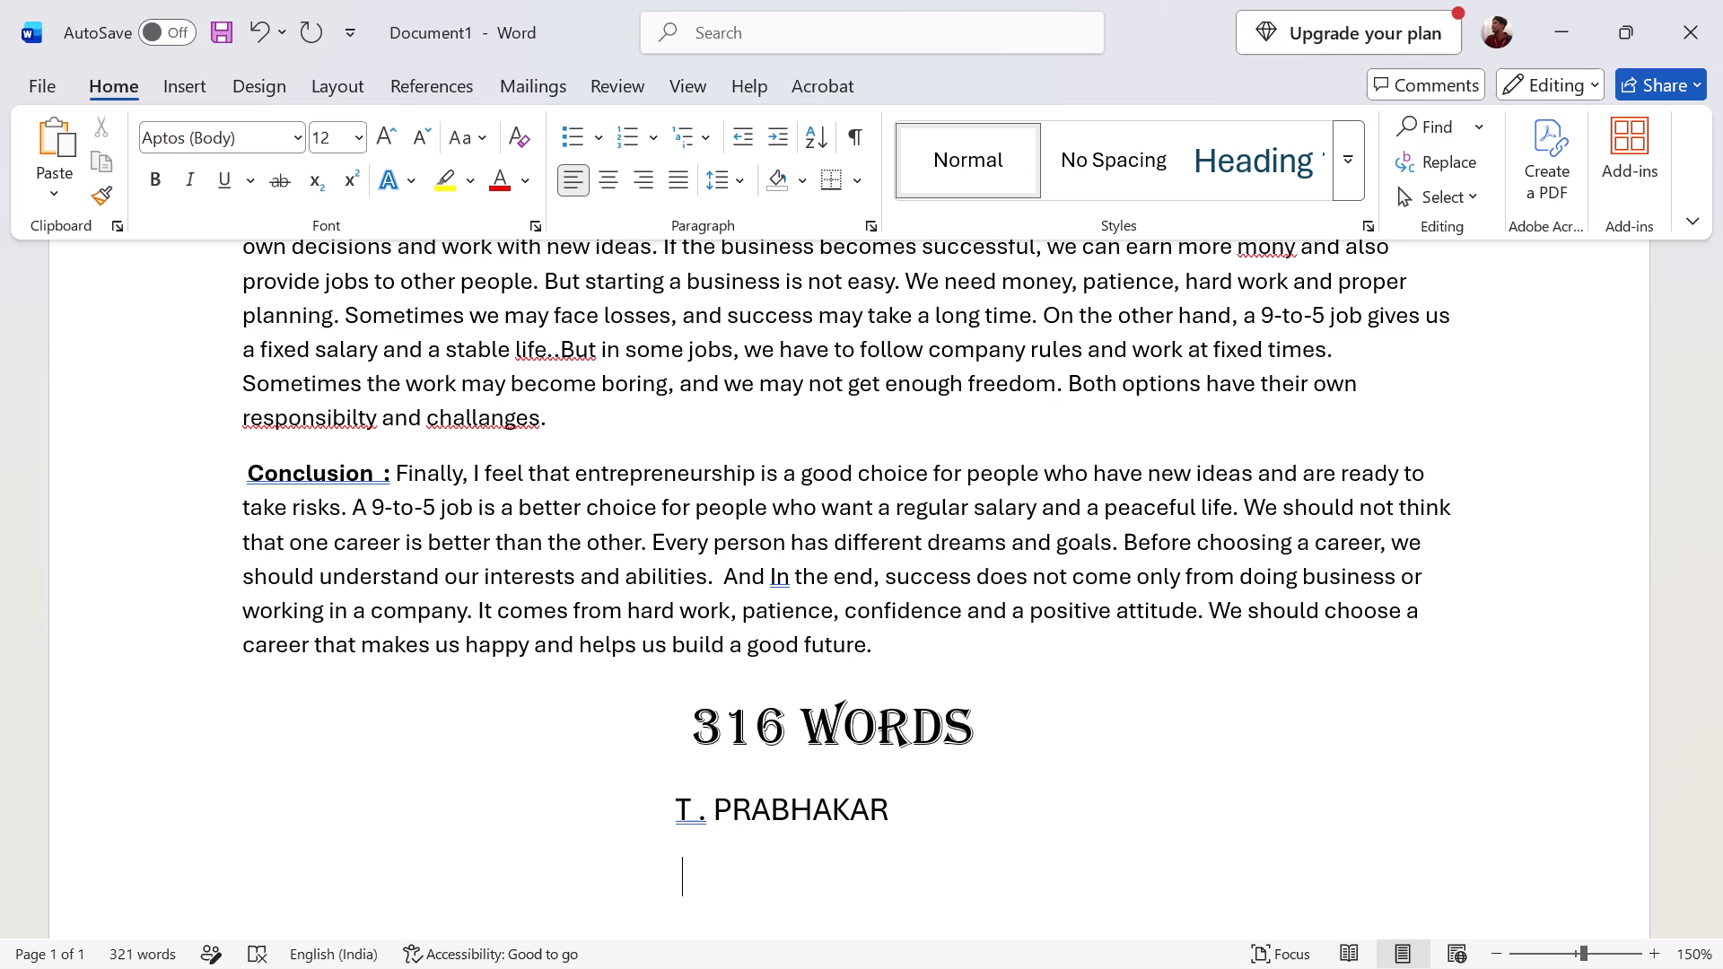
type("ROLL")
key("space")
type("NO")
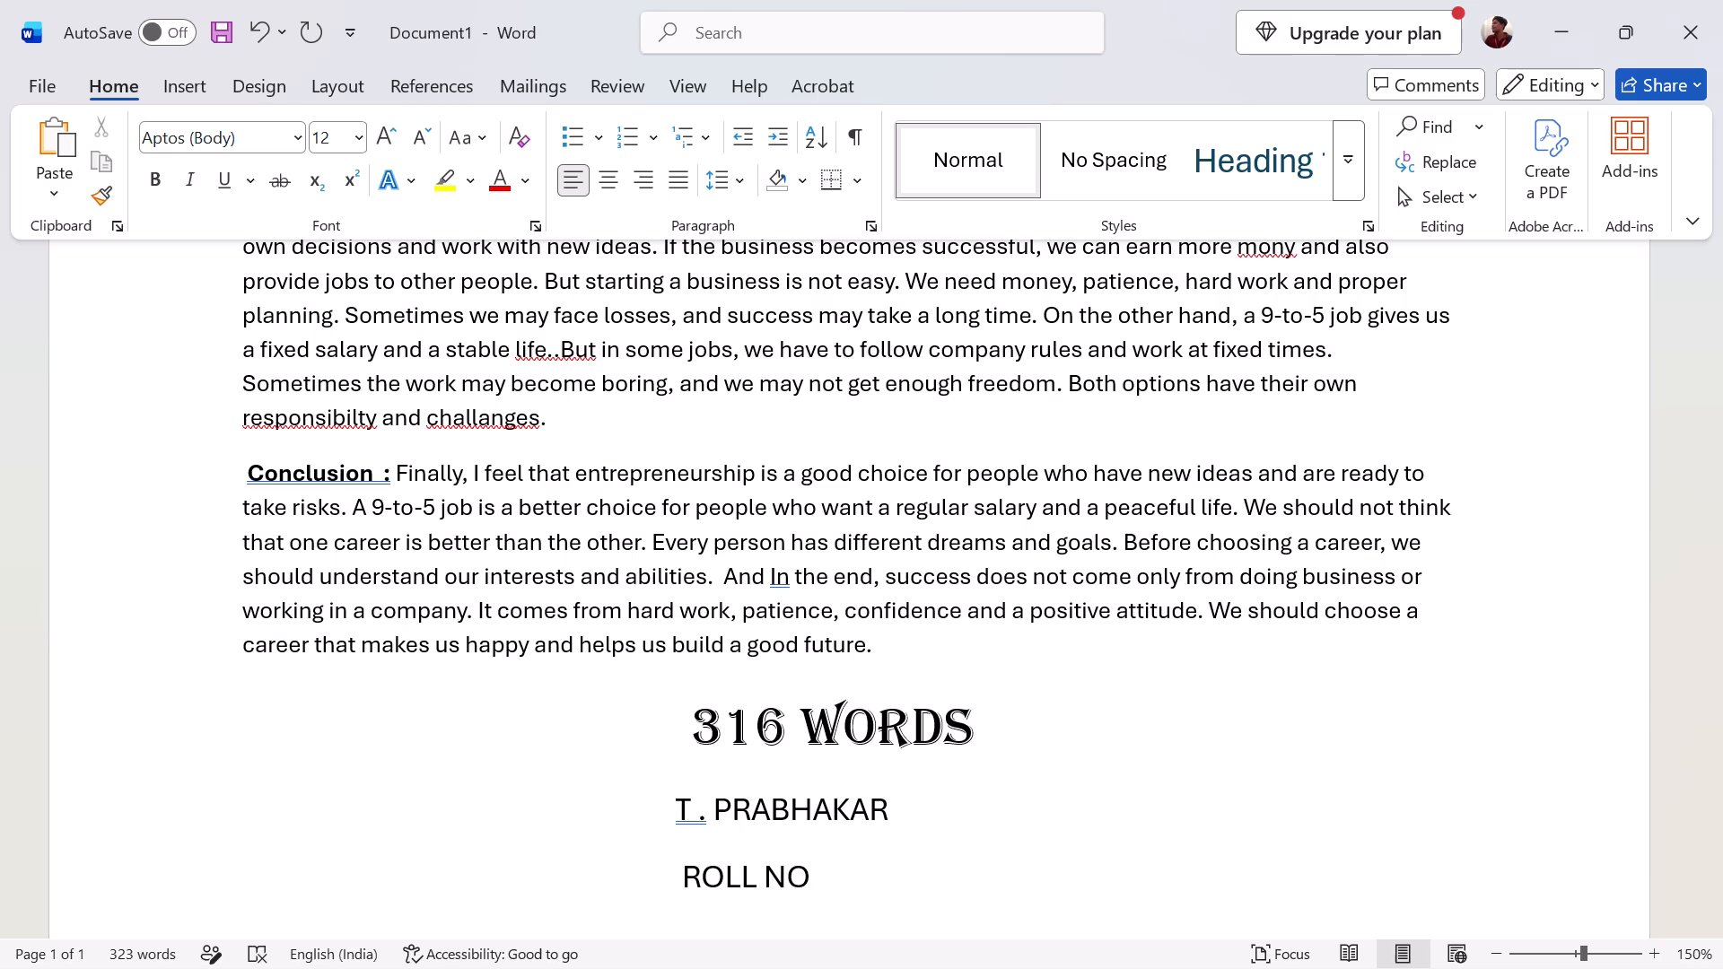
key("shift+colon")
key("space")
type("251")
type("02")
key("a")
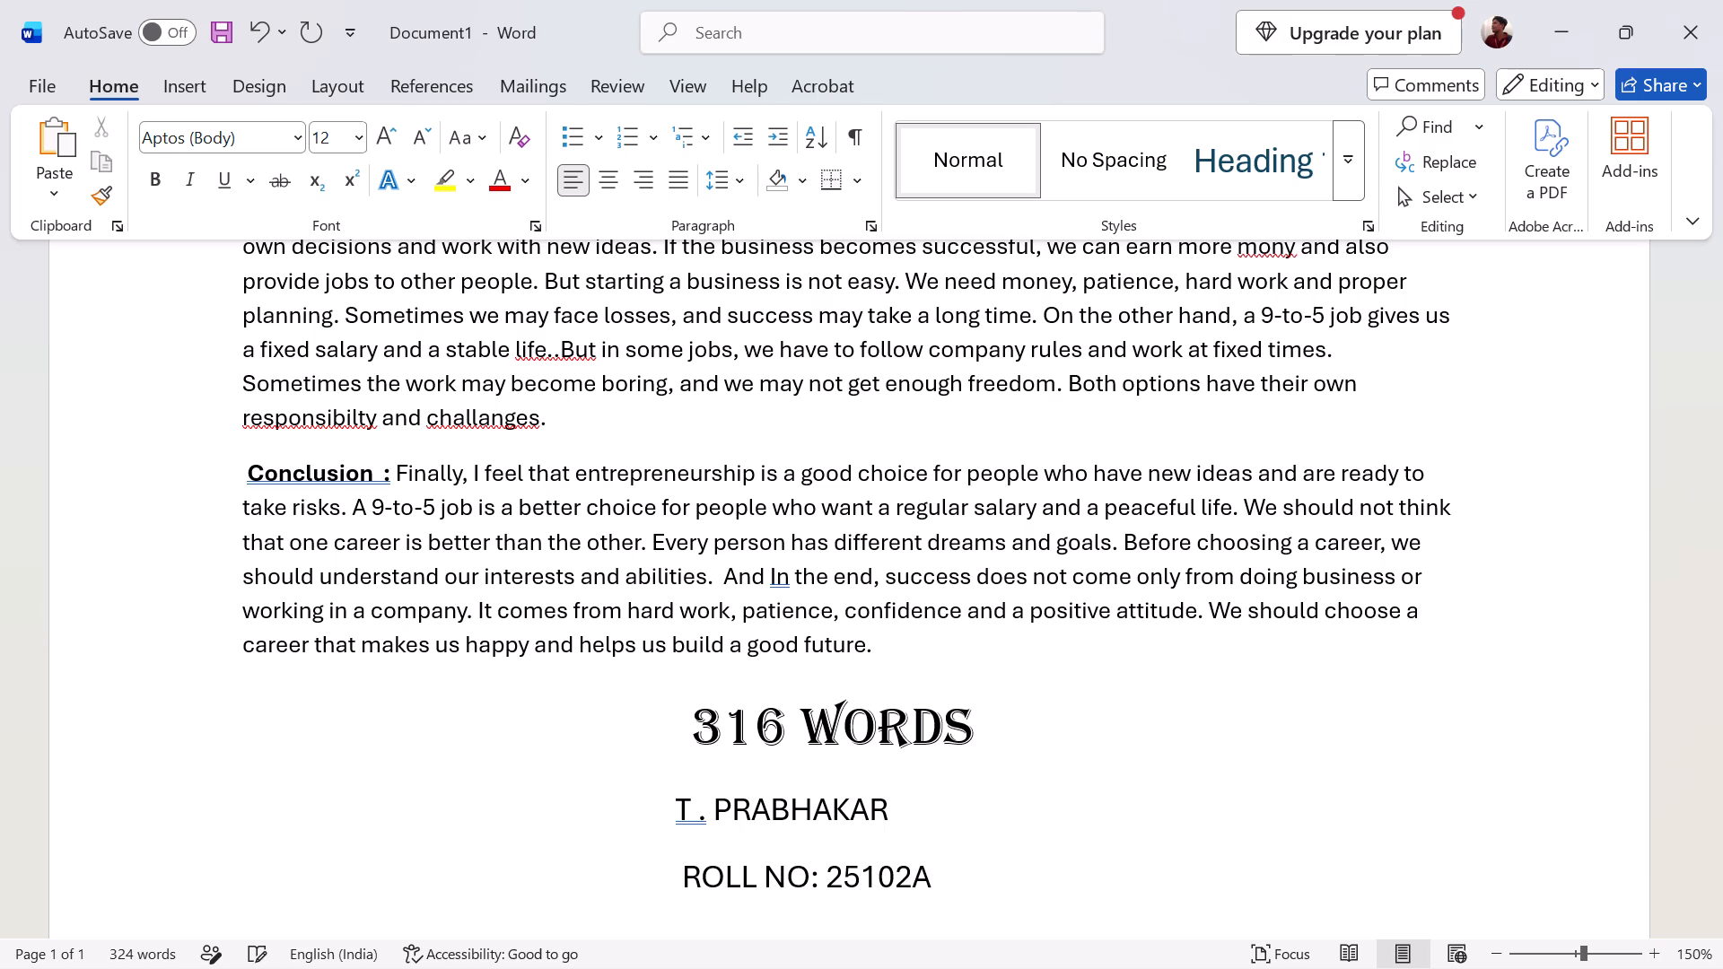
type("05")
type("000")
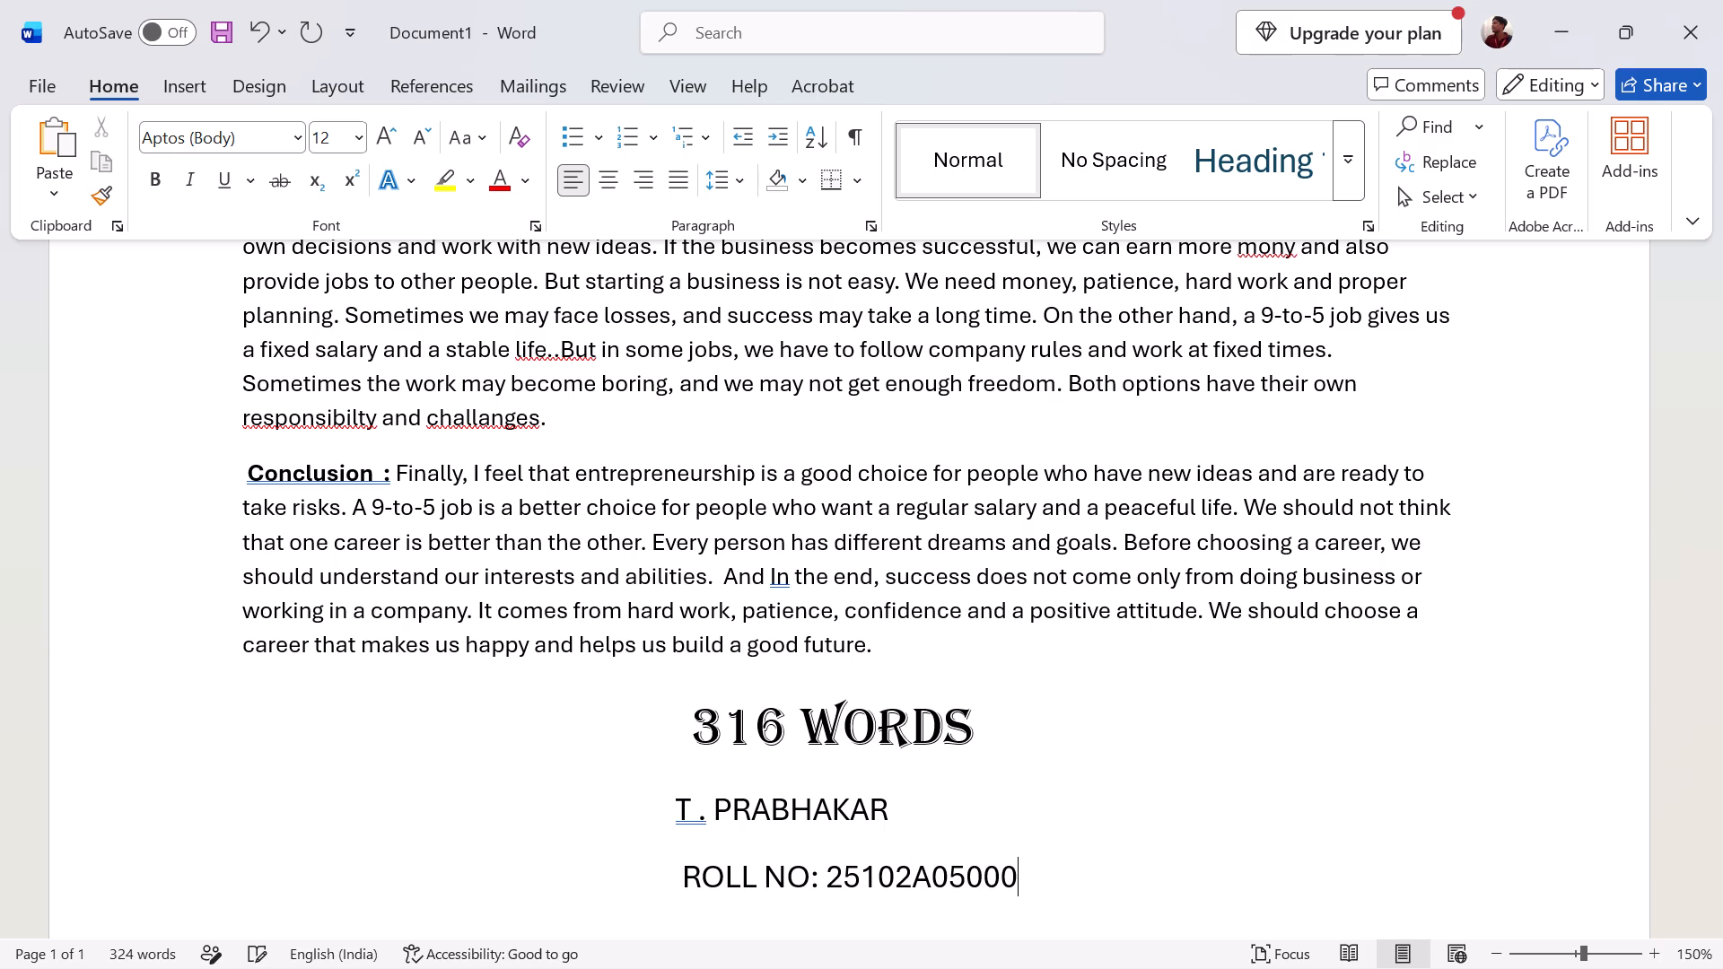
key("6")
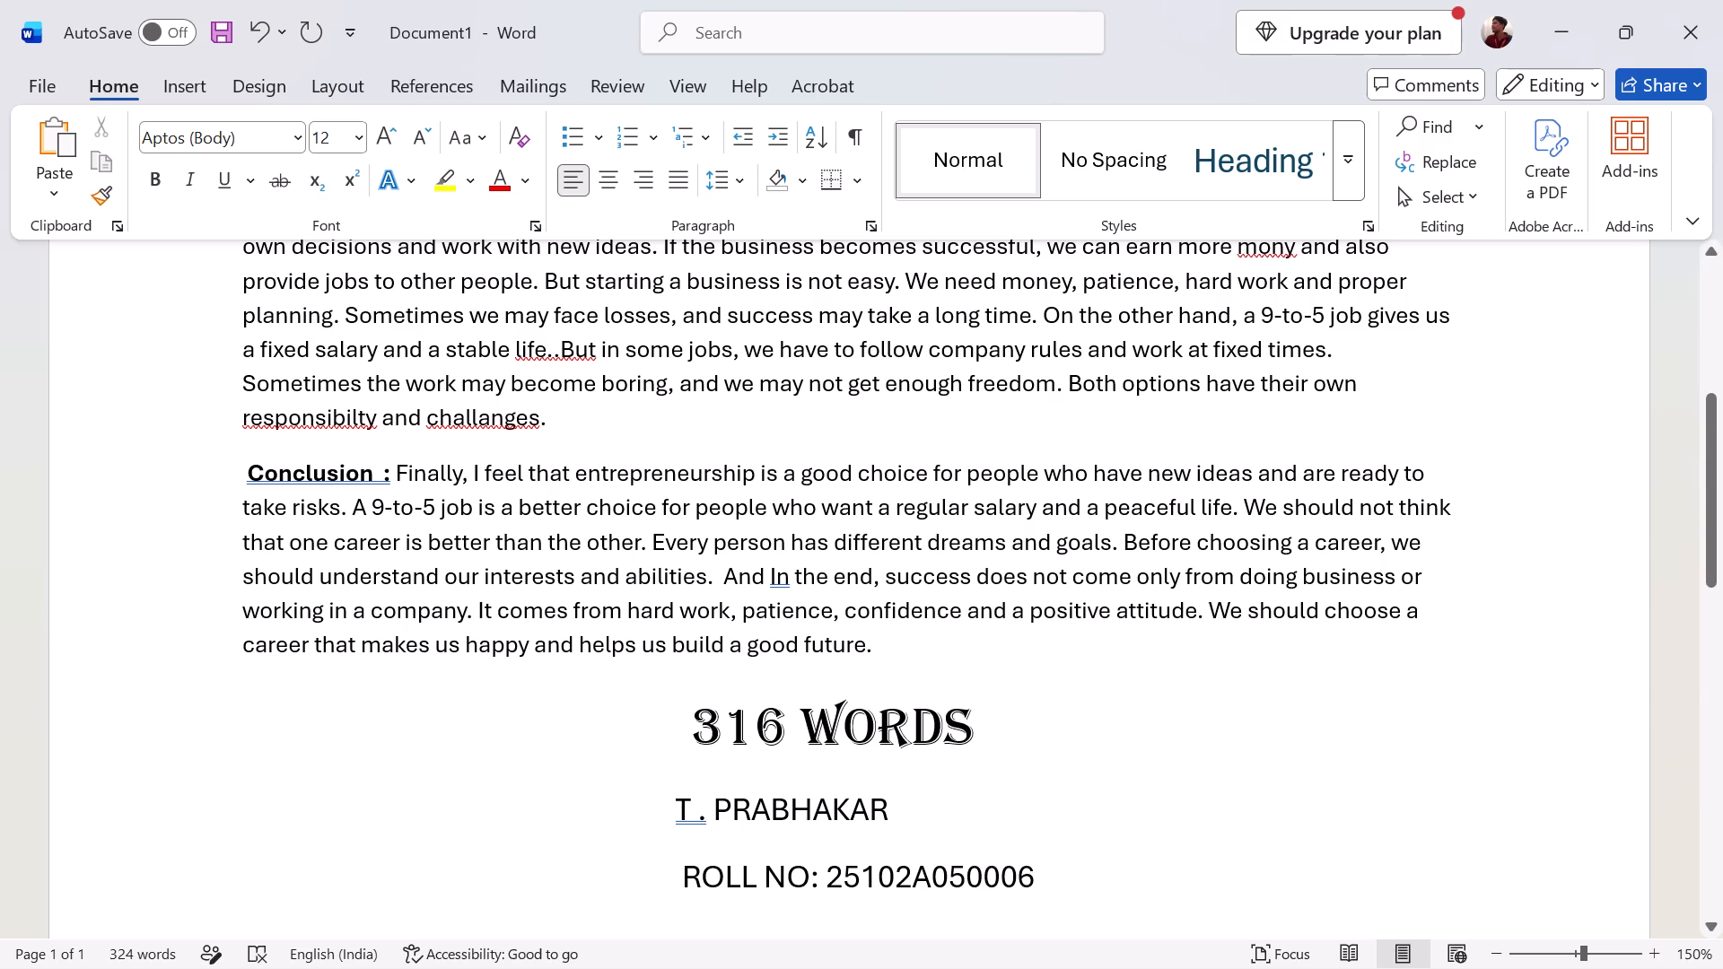
Indent the author's name line by one more space so it aligns with the roll number line.
scroll(1026, 810, "down", 1)
scroll(1026, 810, "up", 1)
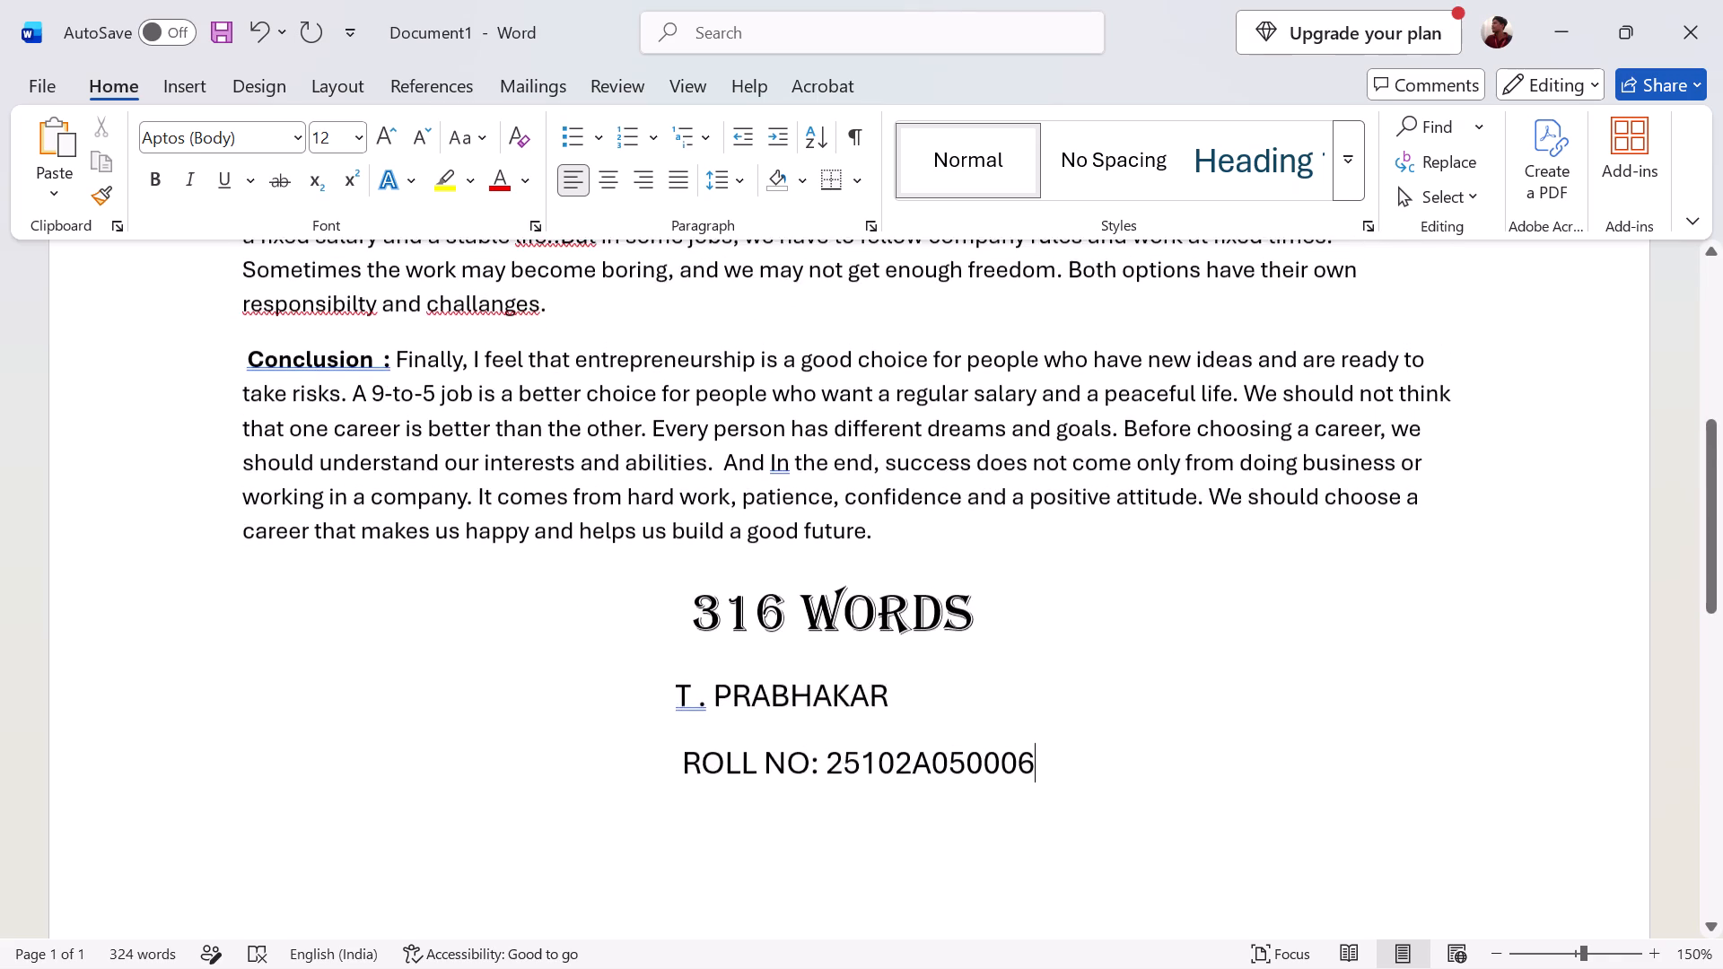
scroll(1026, 810, "up", 1)
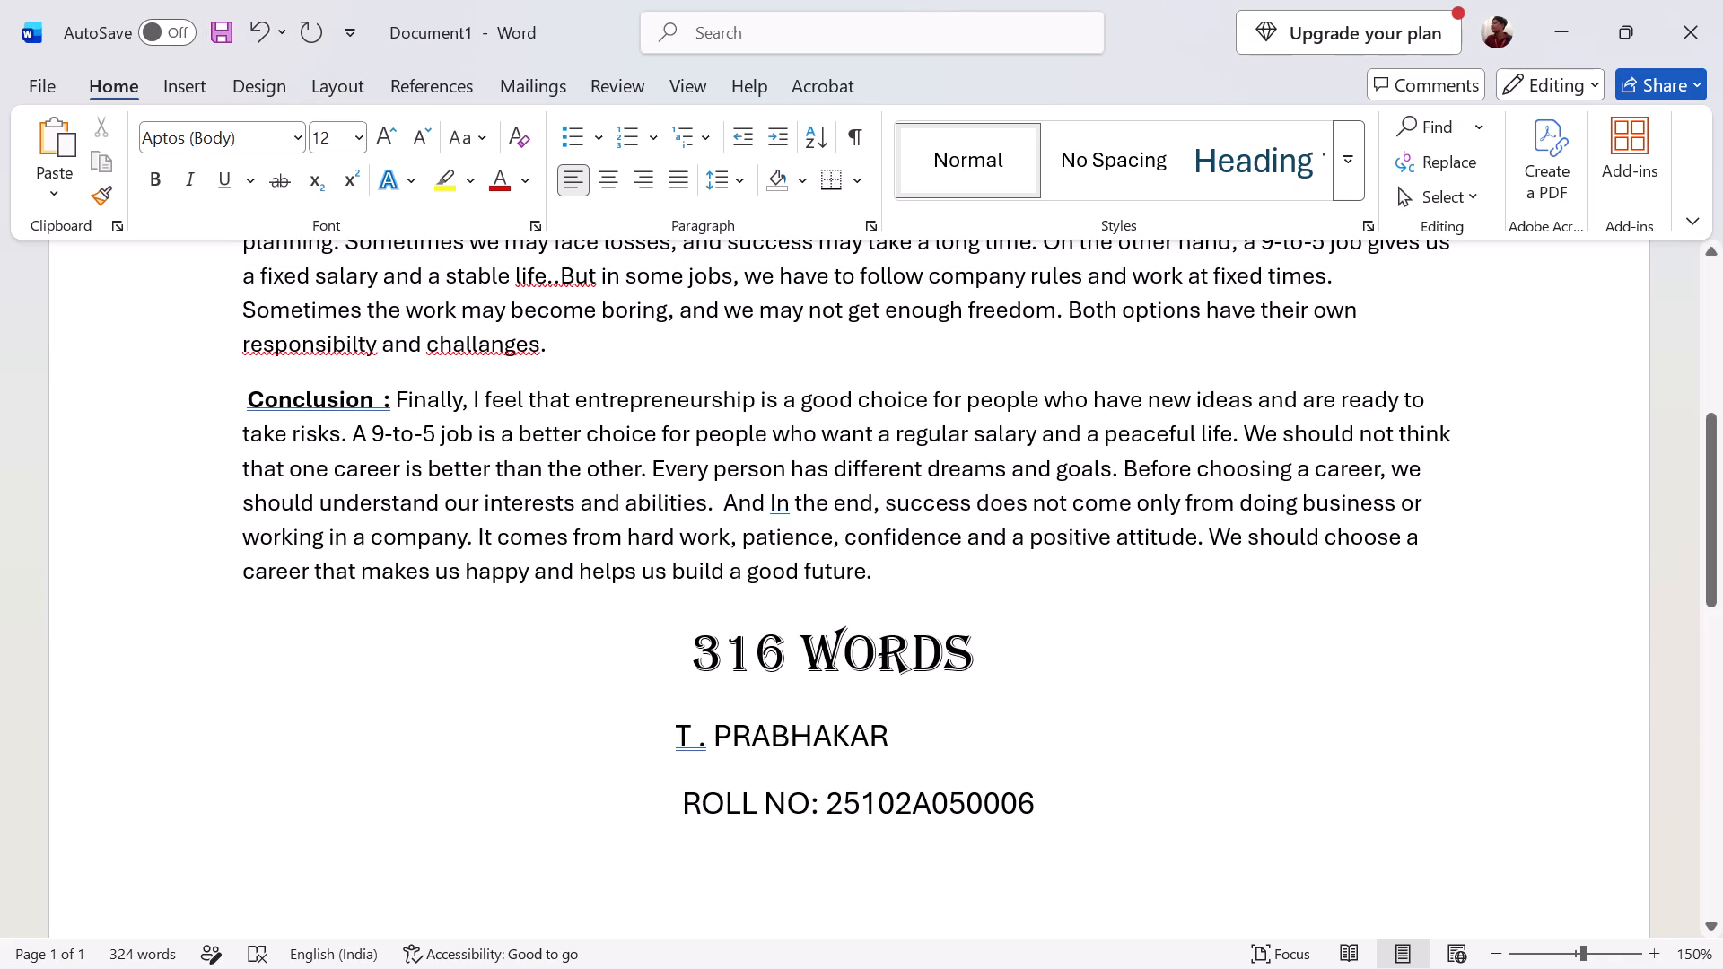
left_click(668, 741)
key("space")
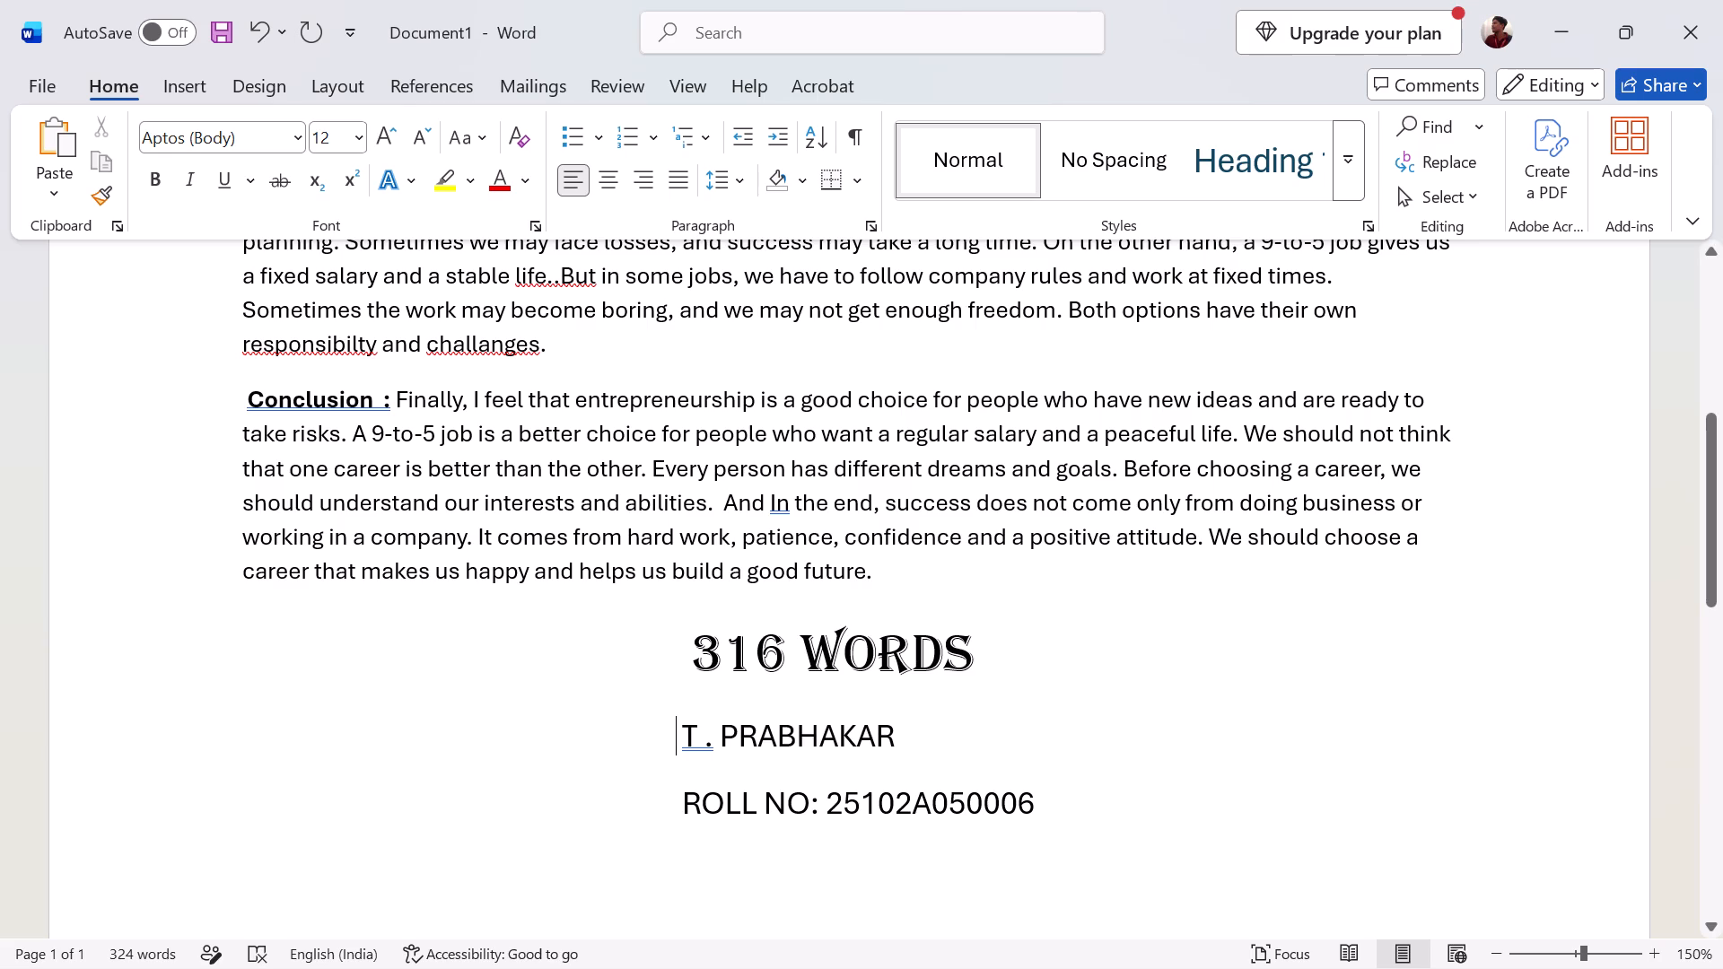
left_click(681, 643)
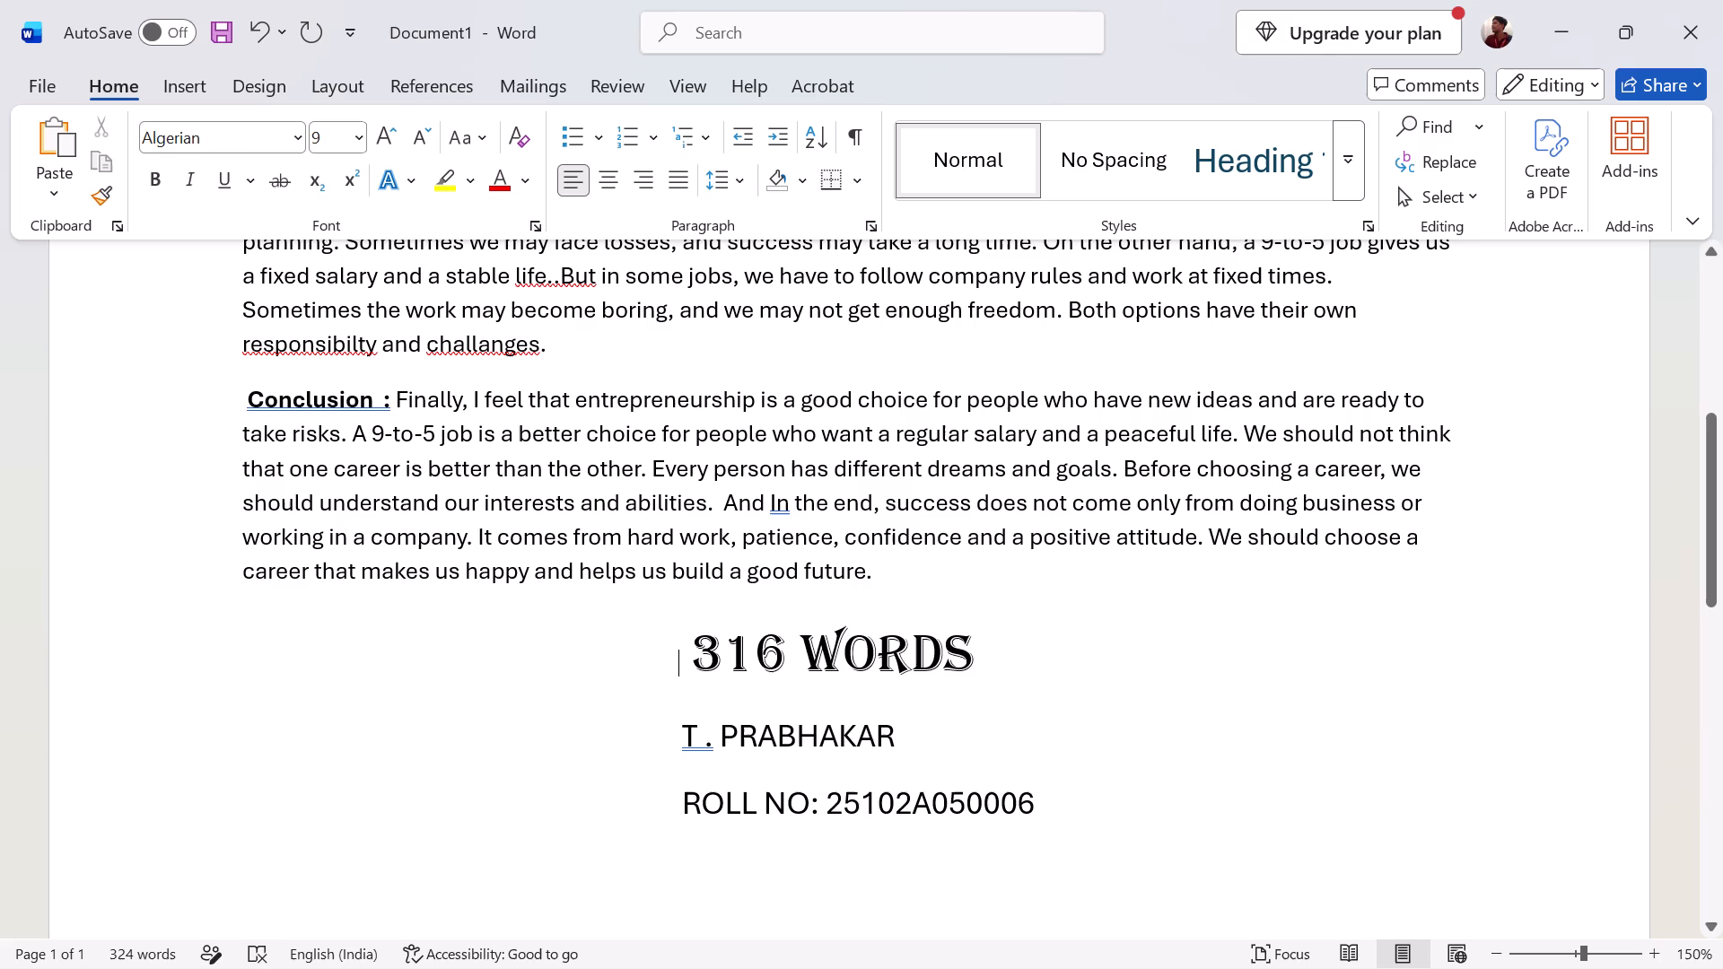
Review the whole essay from the Introduction to the closing word-count, name and roll number lines.
scroll(681, 643, "up", 2)
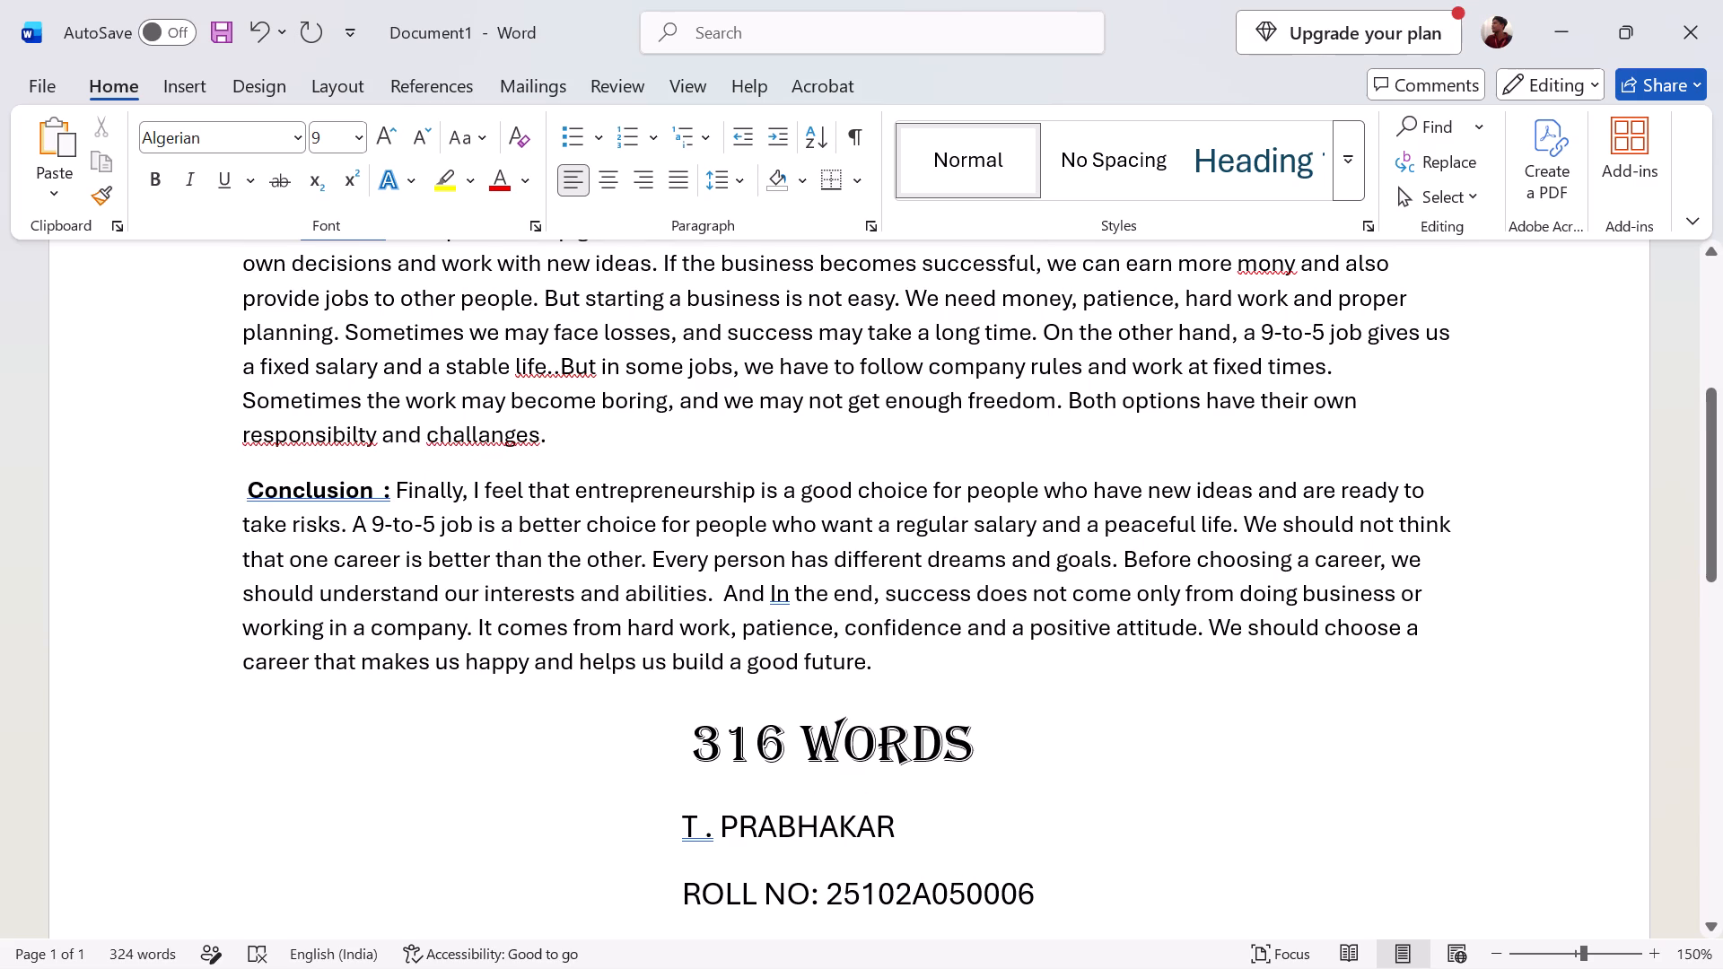
scroll(910, 657, "up", 4)
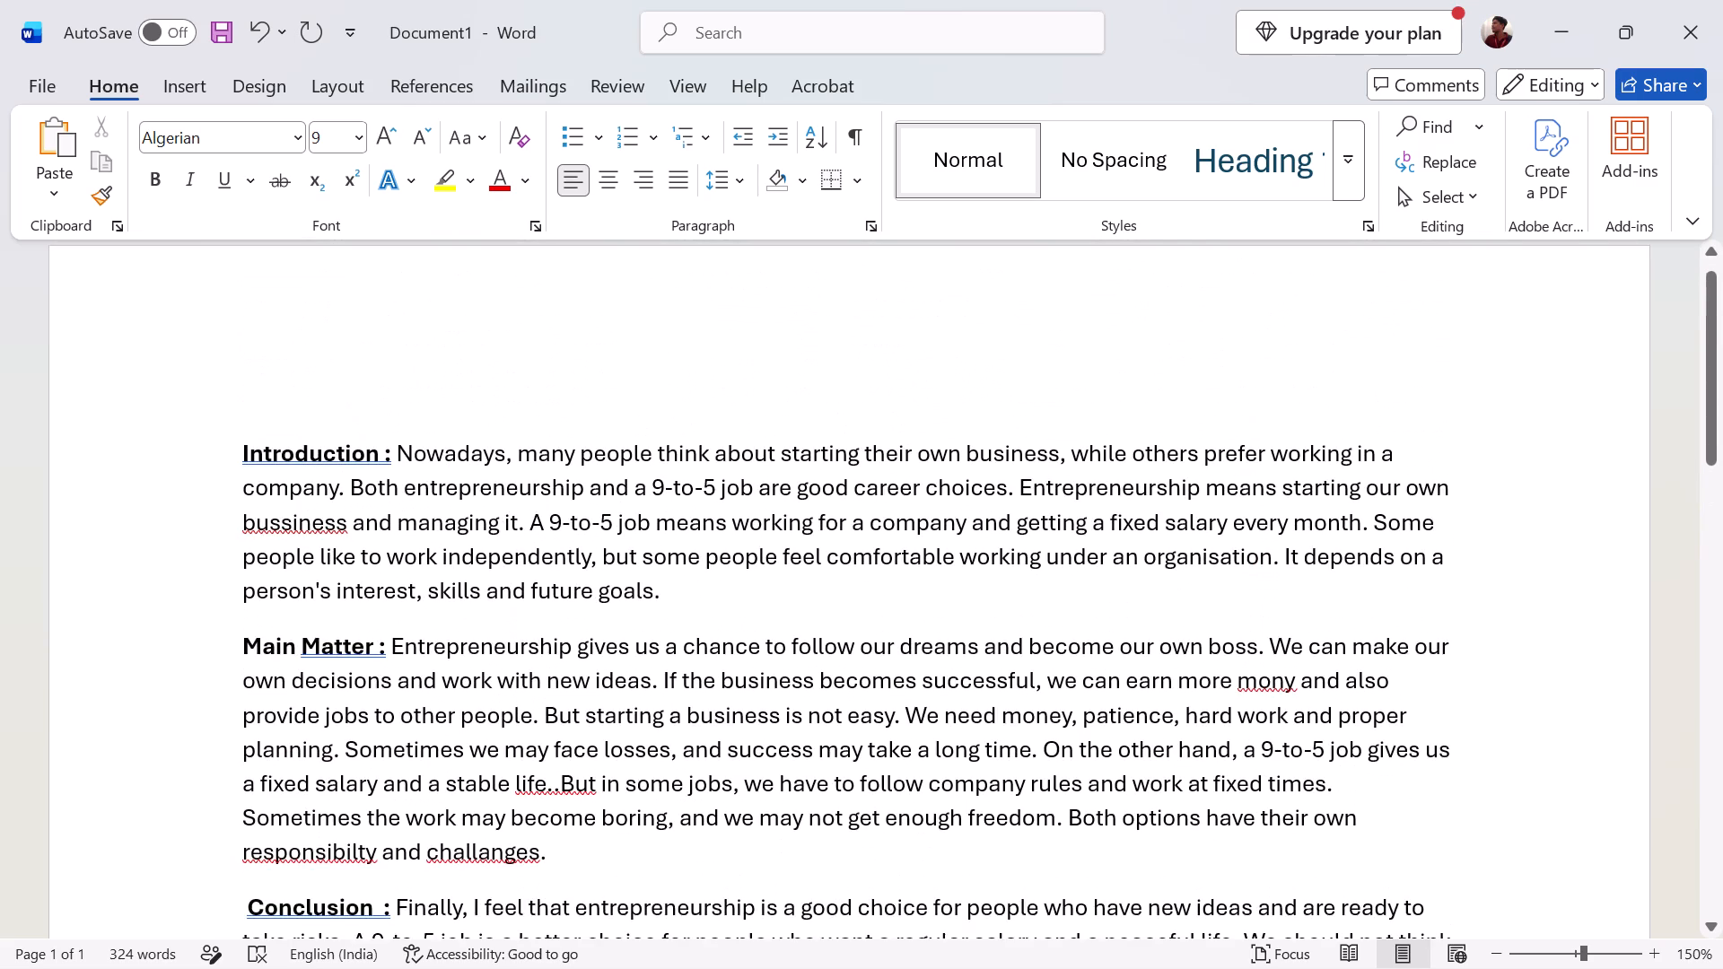
scroll(910, 657, "up", 1)
scroll(910, 657, "down", 6)
scroll(910, 657, "up", 3)
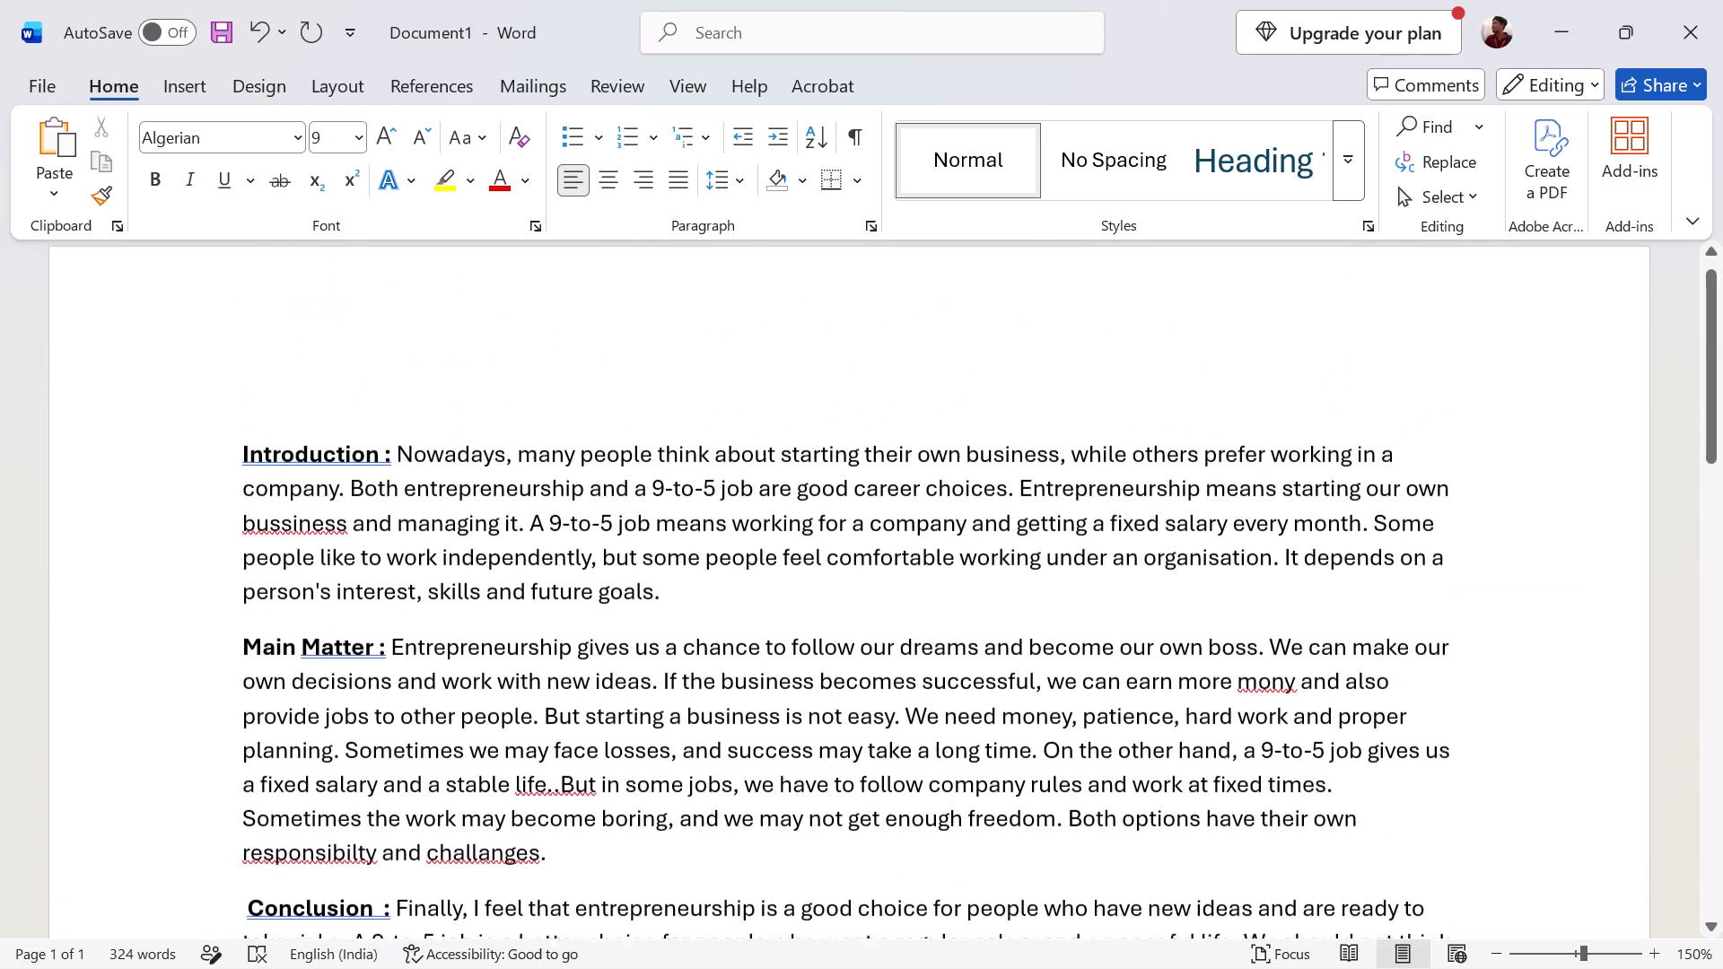
scroll(910, 657, "down", 2)
scroll(910, 657, "up", 2)
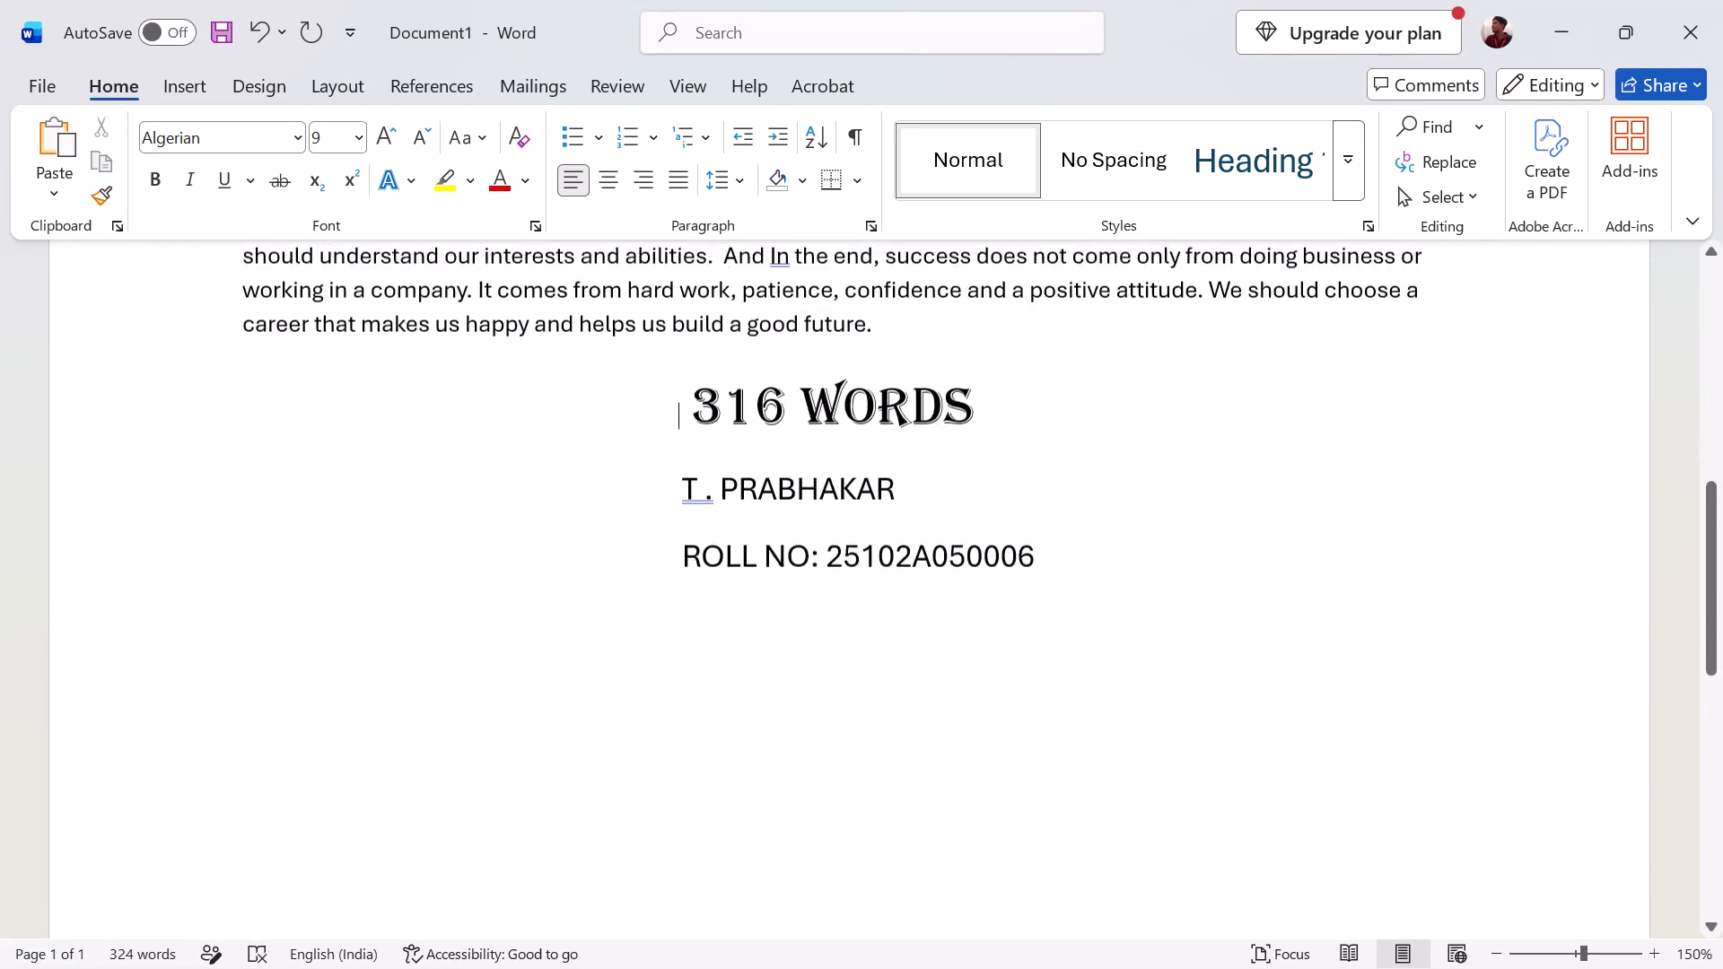
scroll(910, 657, "up", 5)
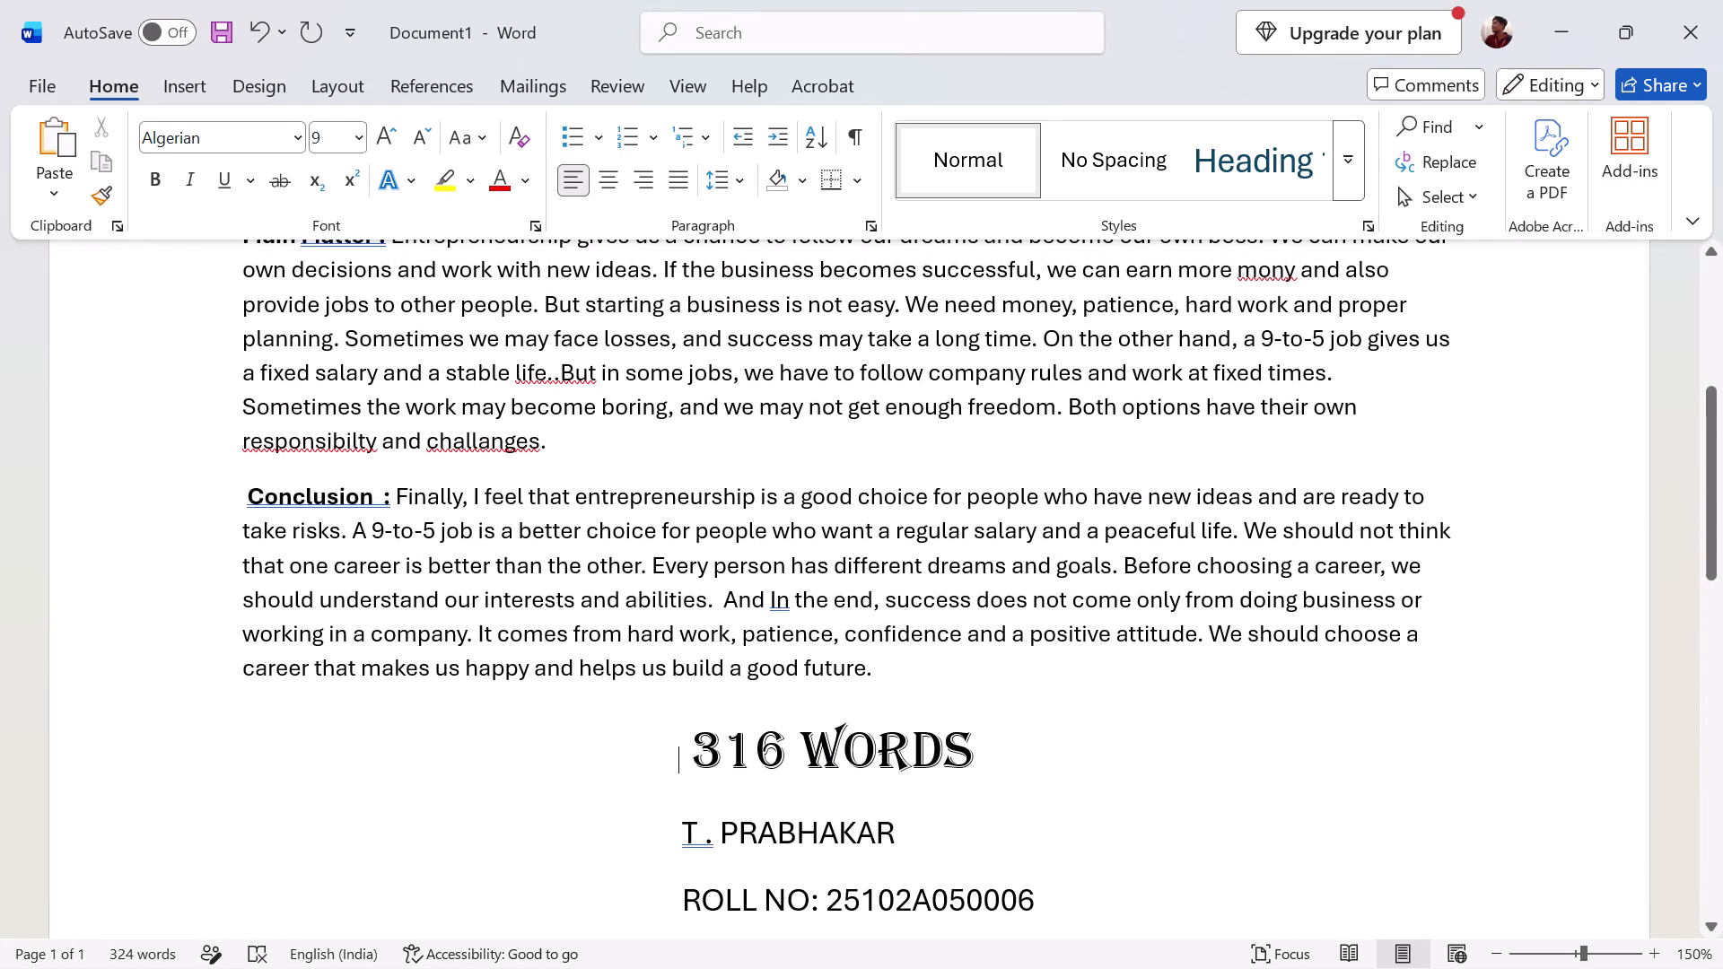
scroll(910, 657, "up", 3)
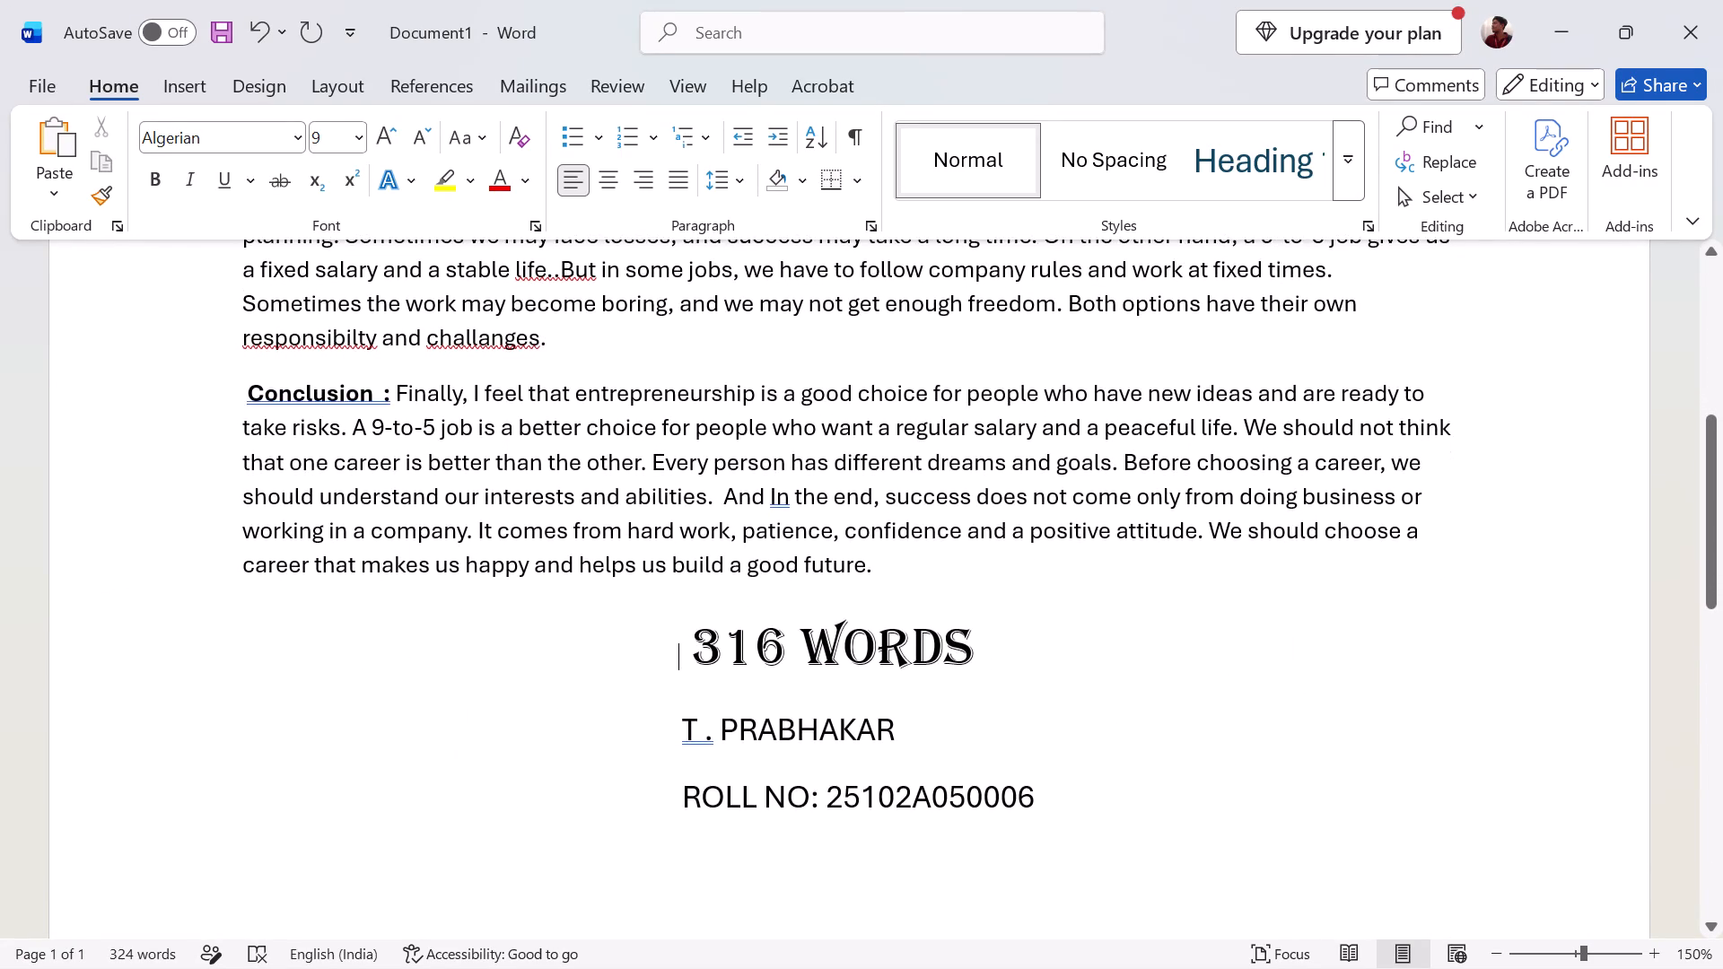
scroll(910, 657, "up", 1)
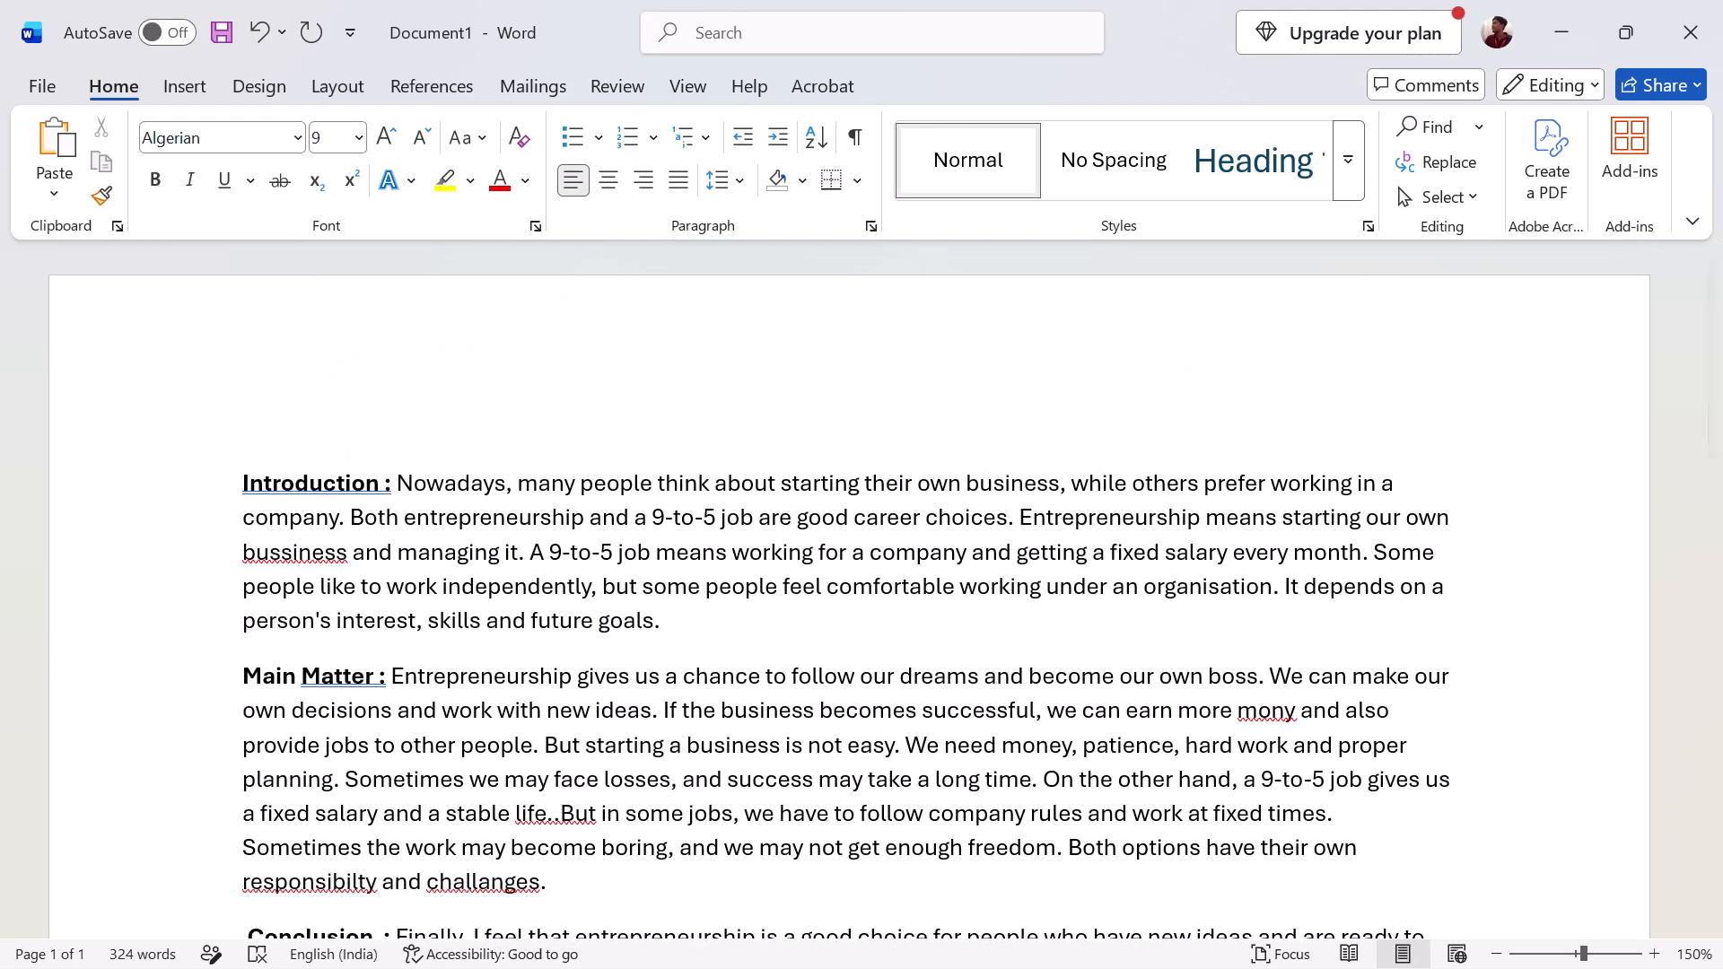
scroll(910, 657, "up", 1)
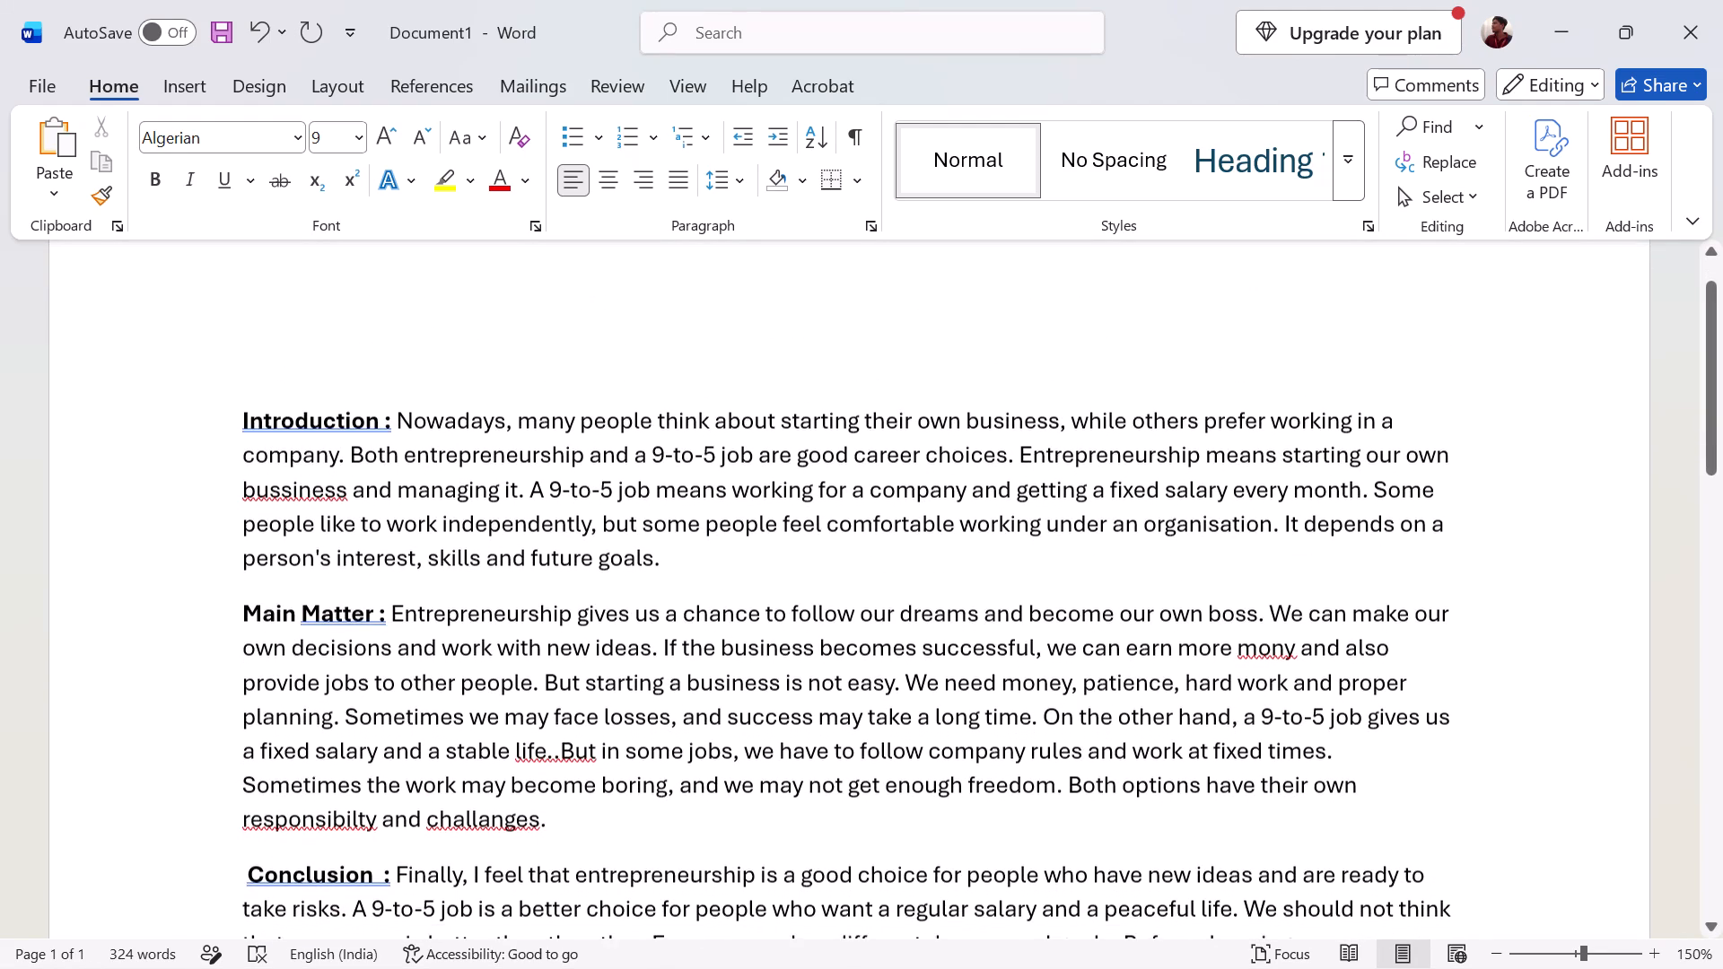
scroll(910, 657, "up", 1)
scroll(910, 657, "down", 2)
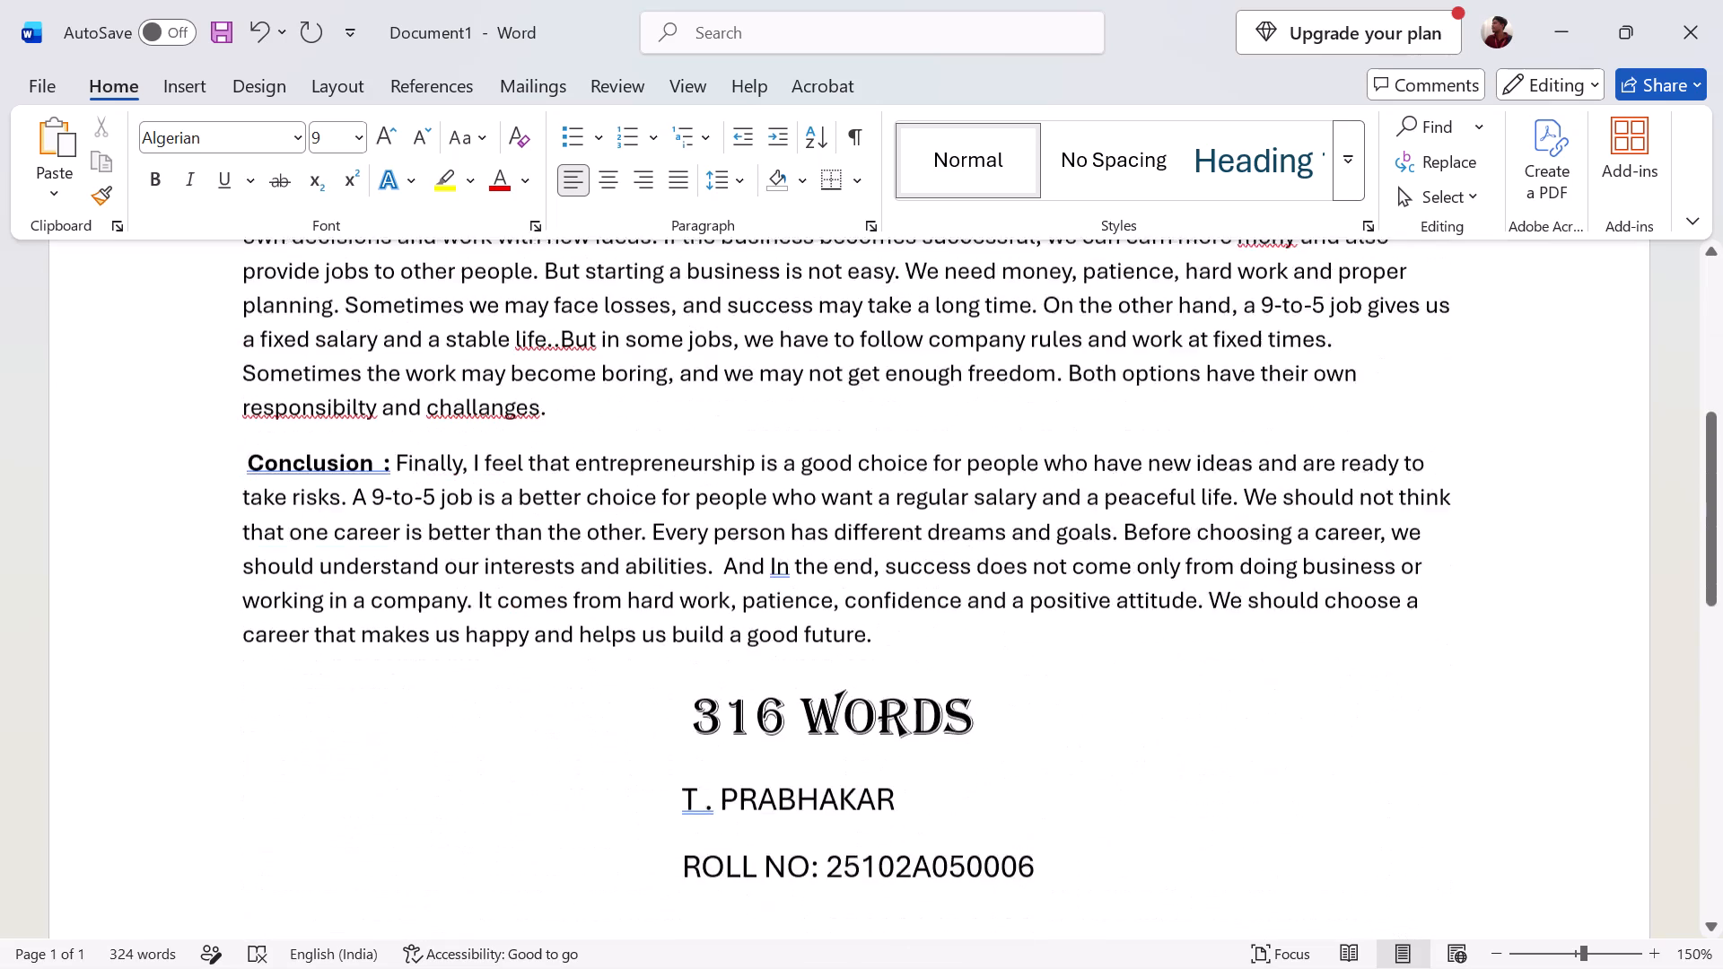
scroll(910, 657, "up", 3)
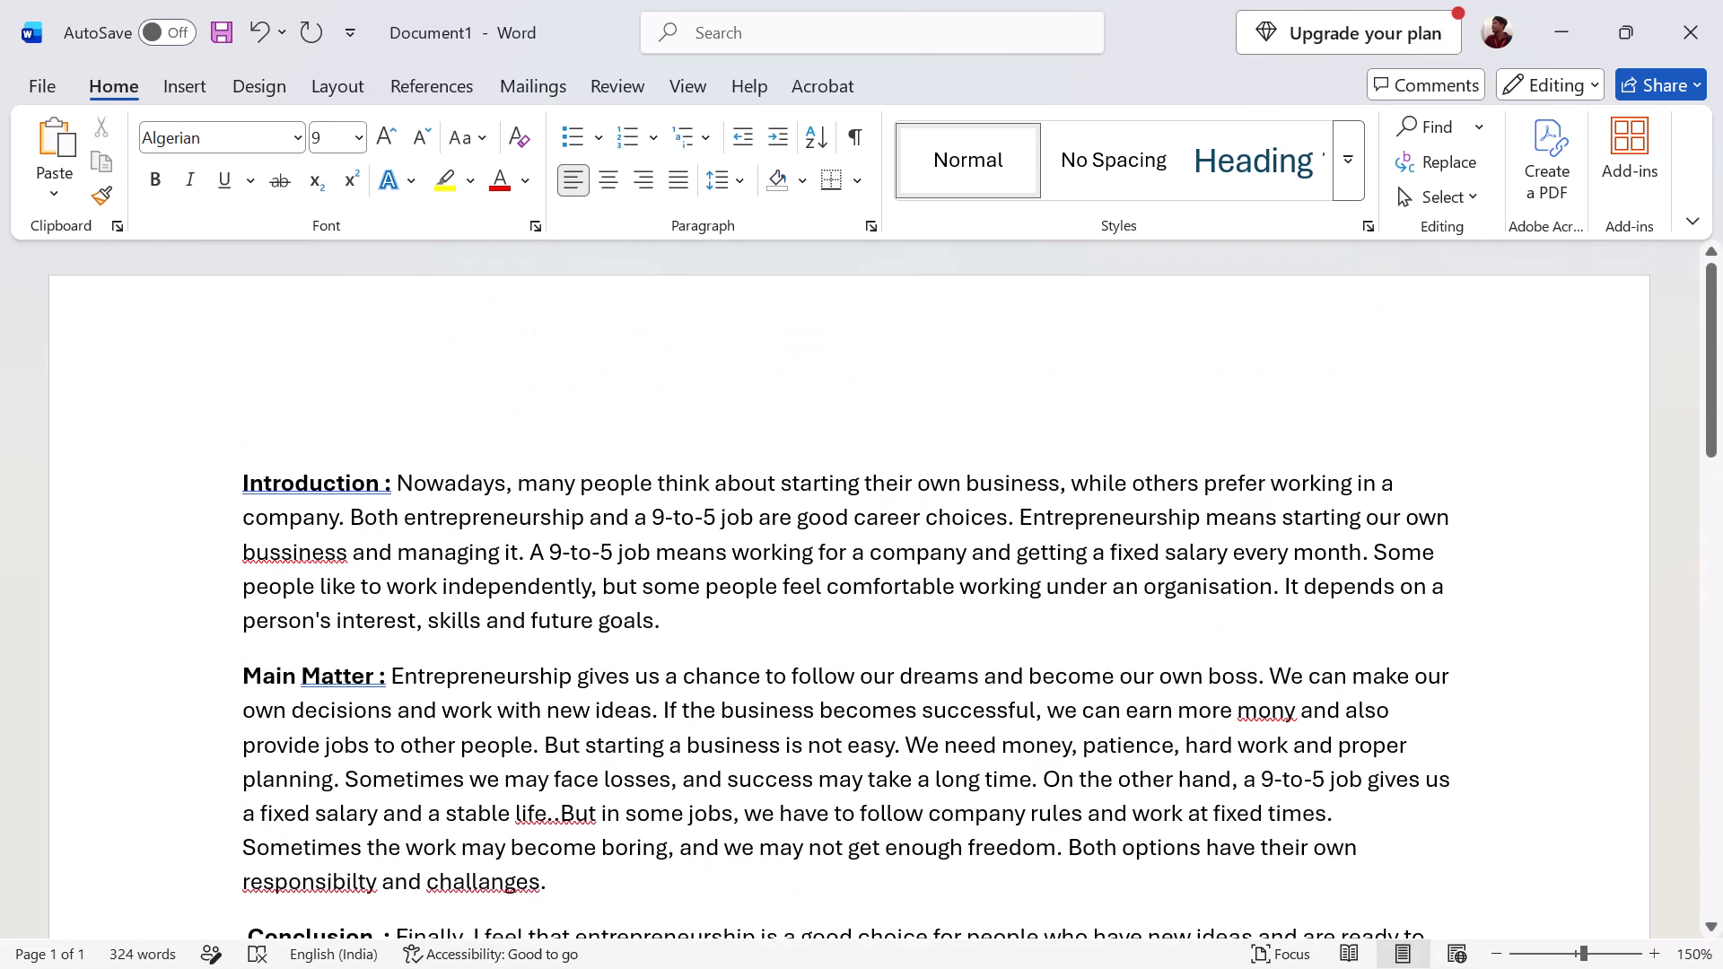
Save the document with the student's roll number followed by "(IT)" as the file name, replacing the suggested name.
left_click(223, 31)
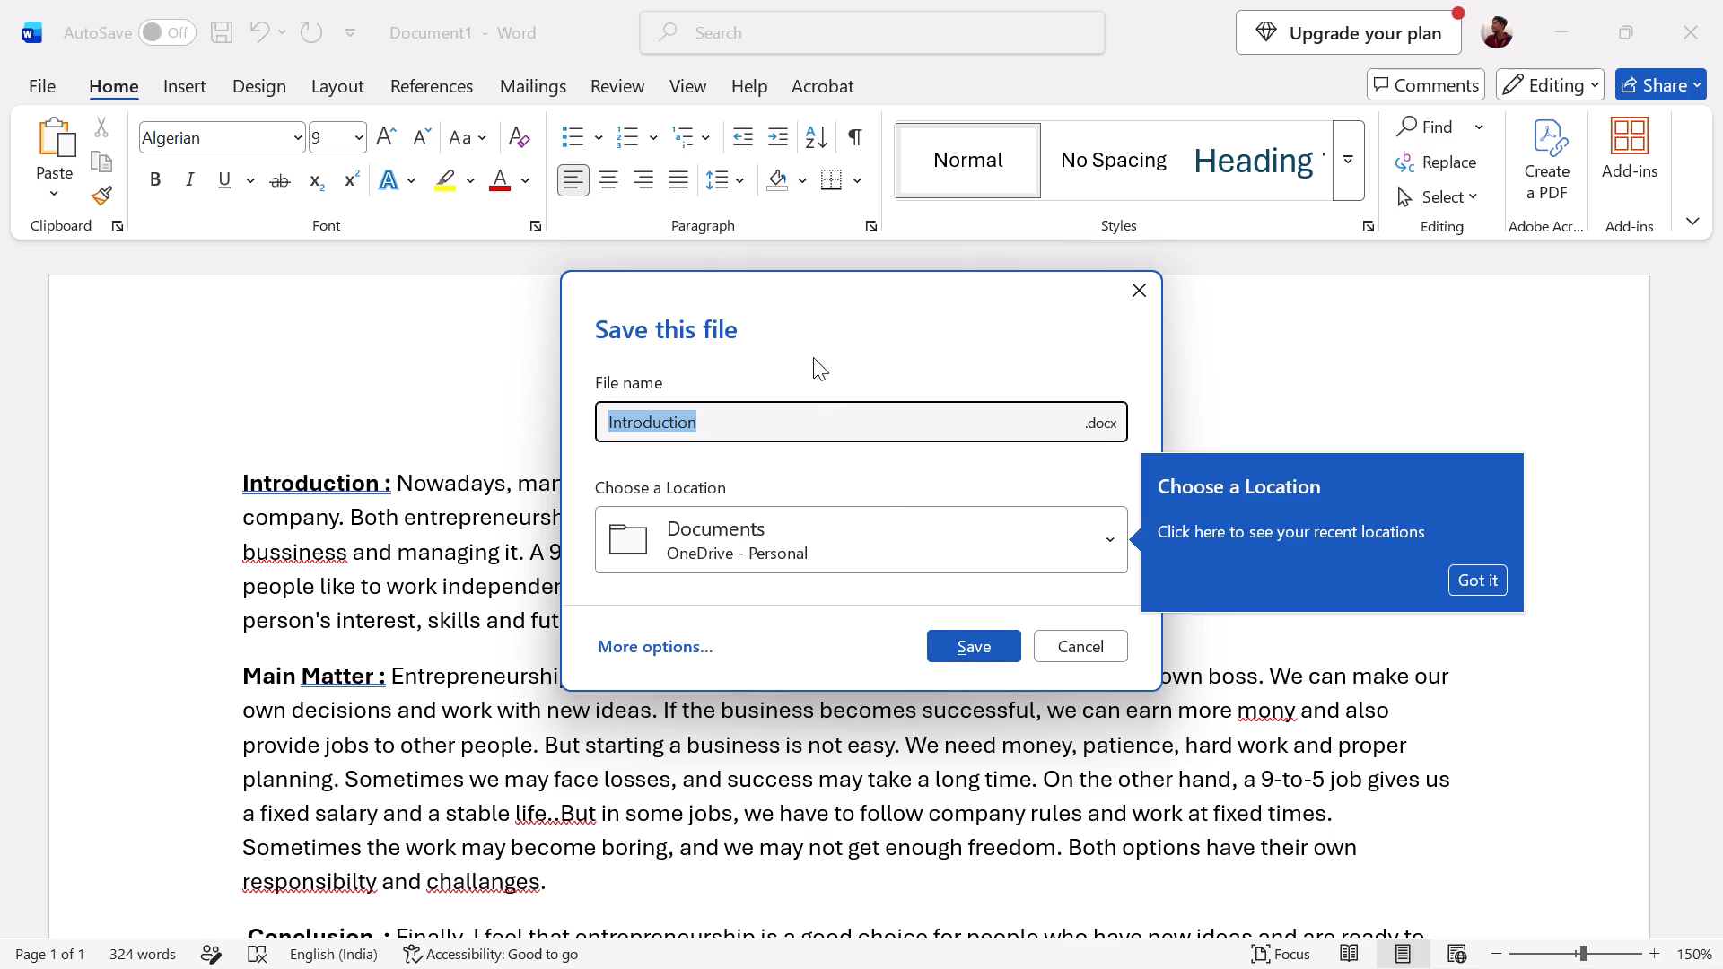
left_click(805, 403)
left_click(763, 405)
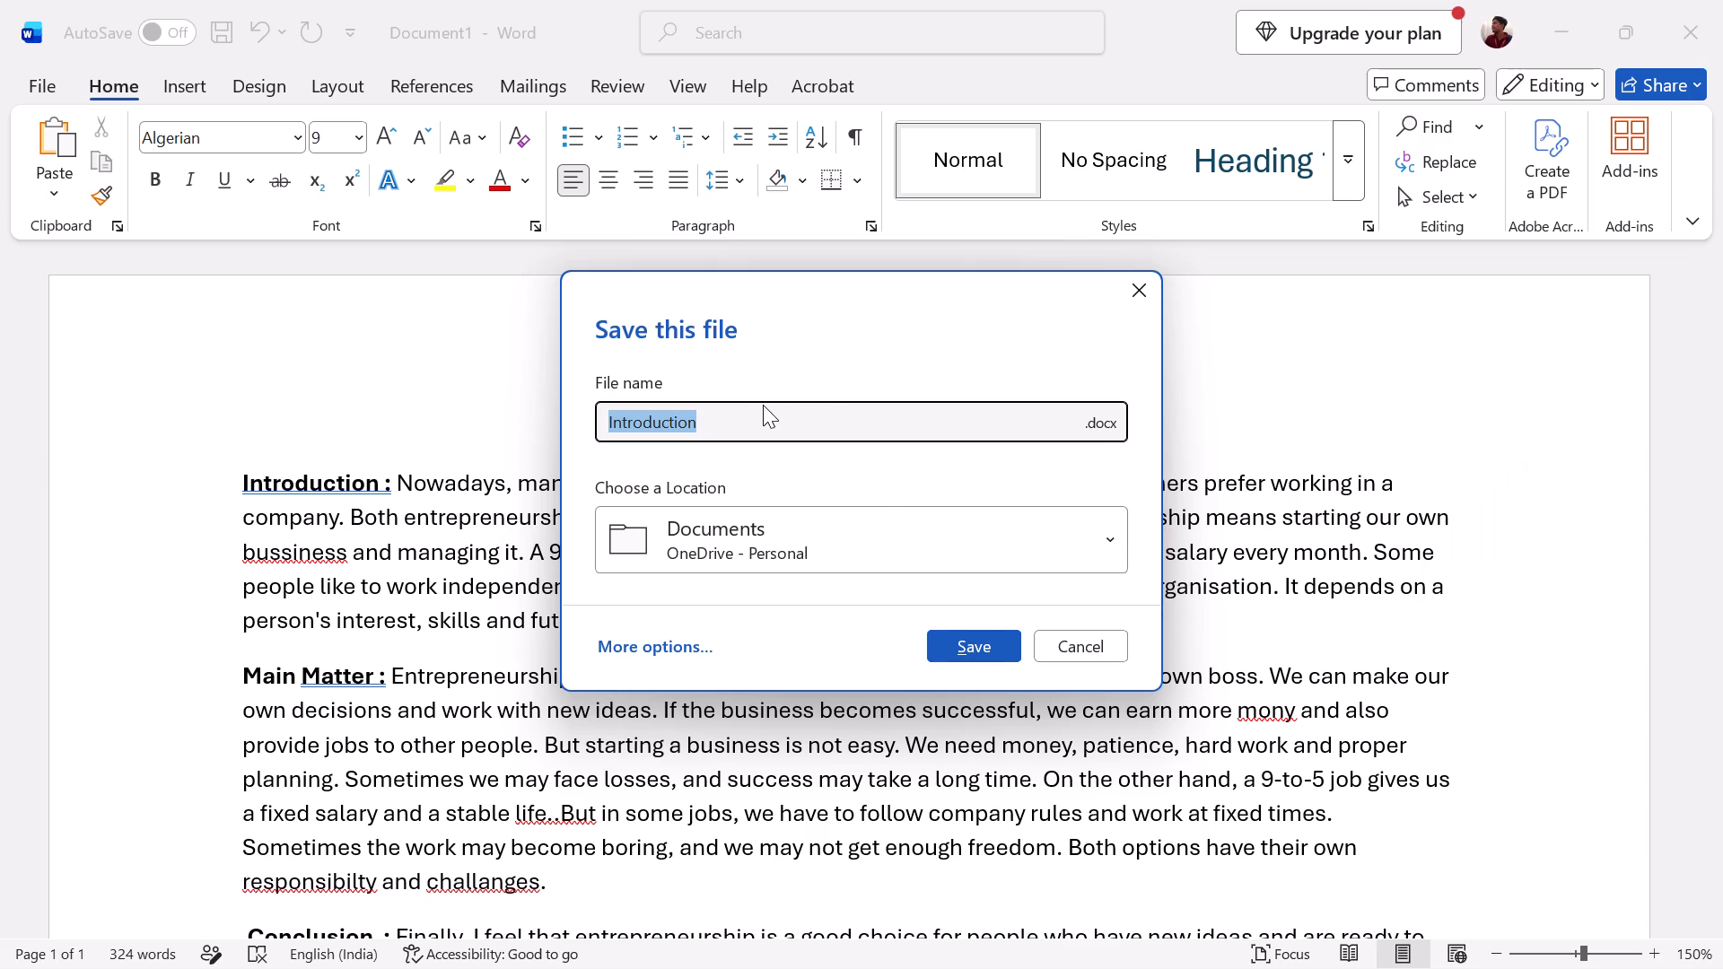
left_click(730, 422)
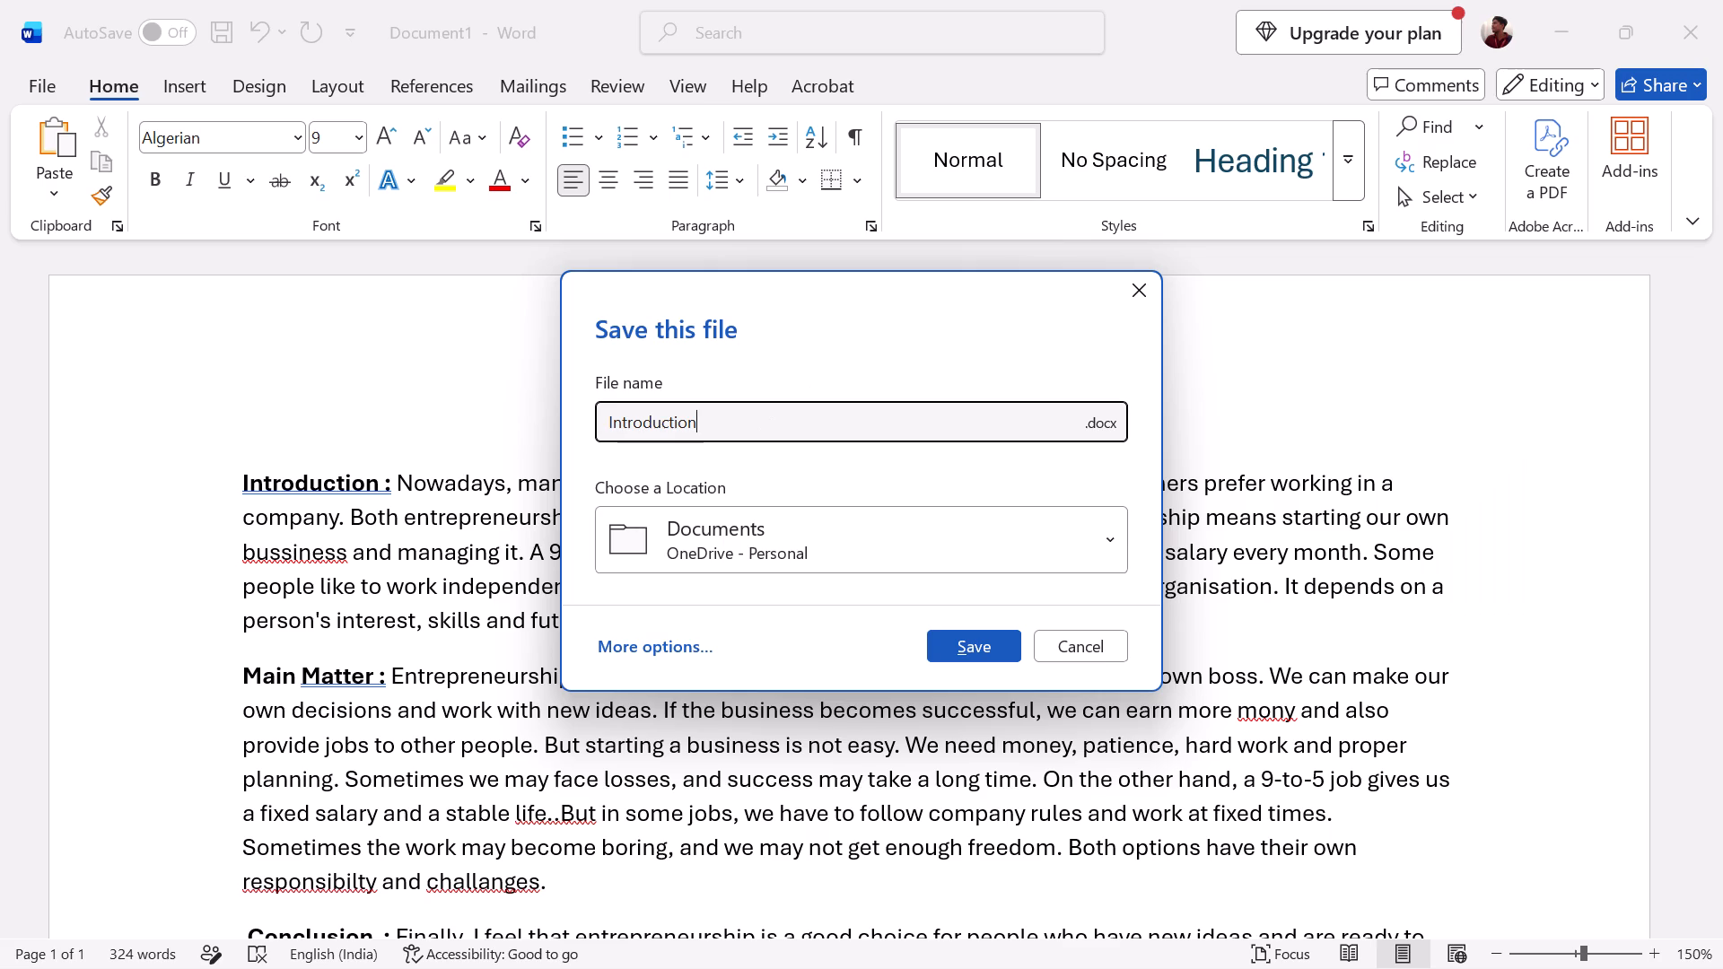
key("BackSpace")
key("BackSpace")
key("BackSpace")
key("BackSpace")
key("BackSpace")
key("BackSpace")
key("BackSpace")
key("BackSpace")
key("BackSpace")
key("BackSpace")
key("BackSpace")
key("BackSpace")
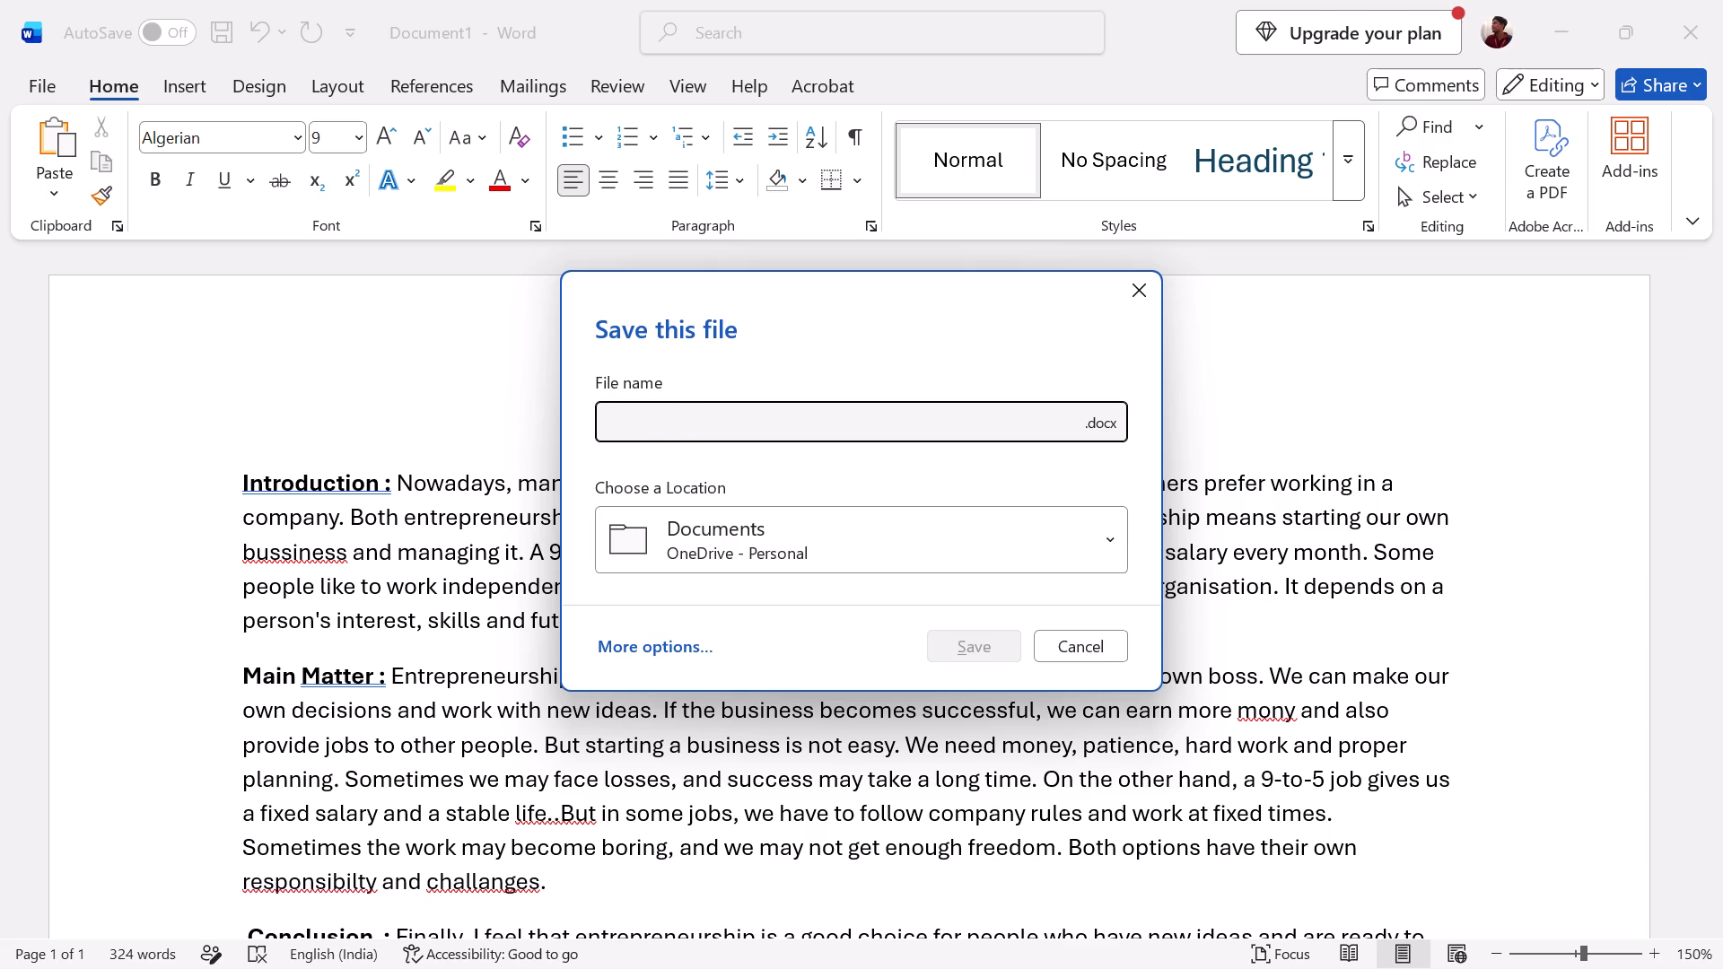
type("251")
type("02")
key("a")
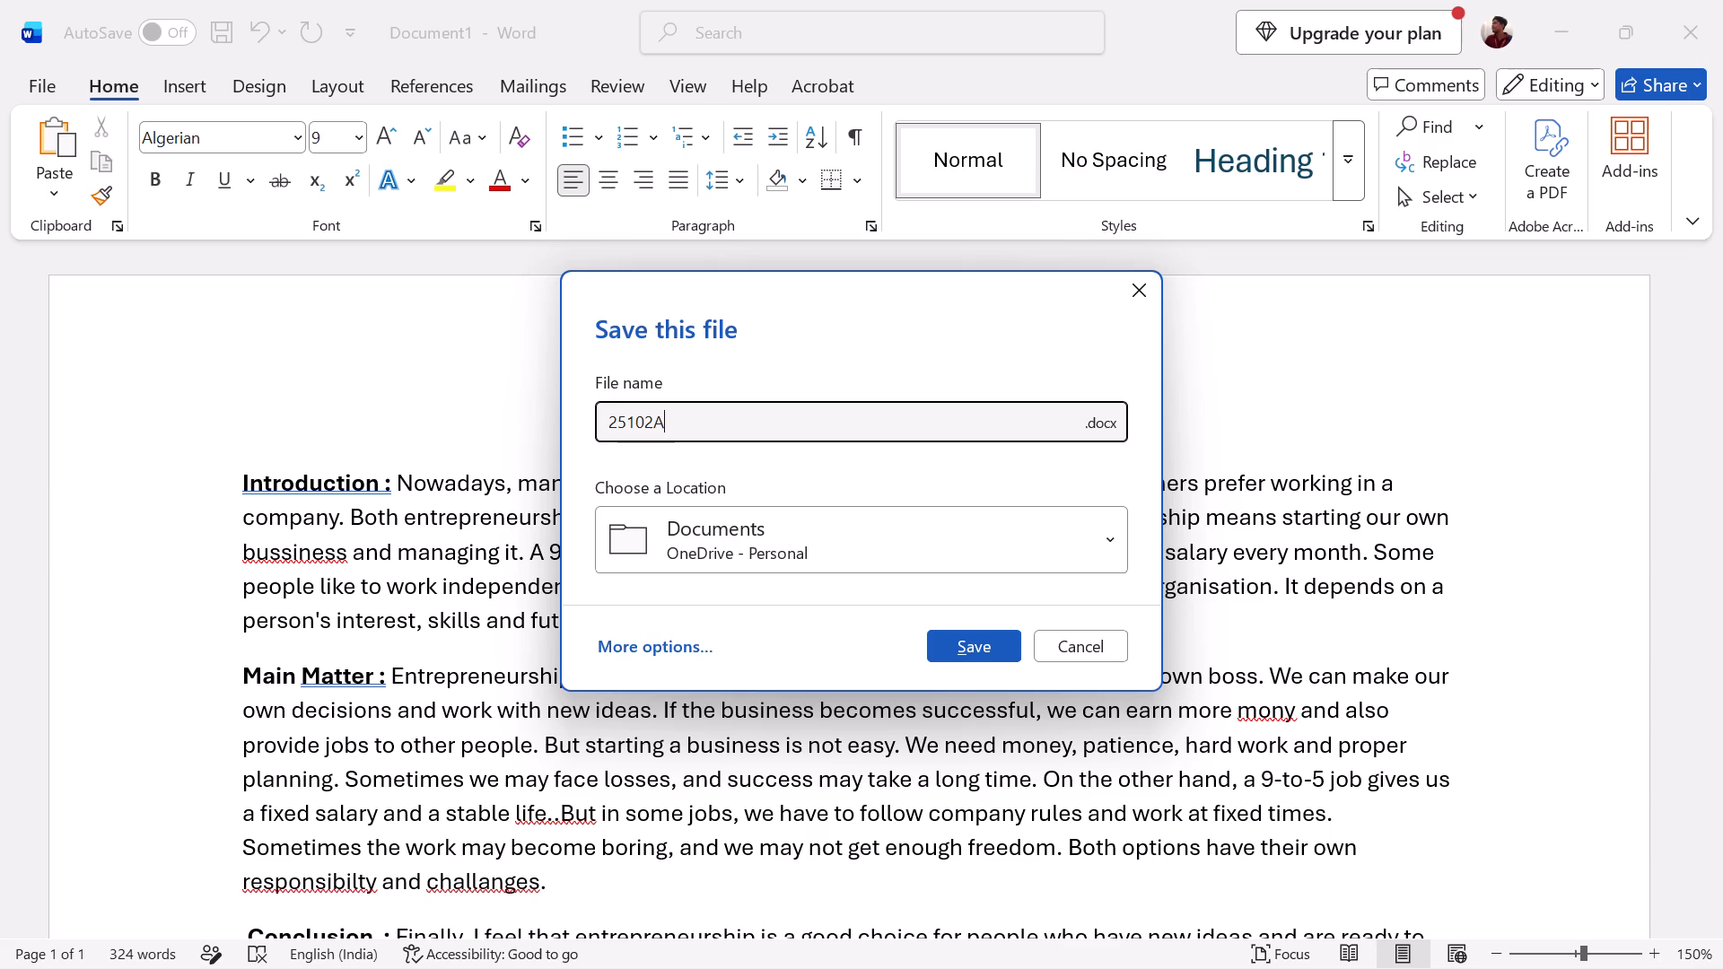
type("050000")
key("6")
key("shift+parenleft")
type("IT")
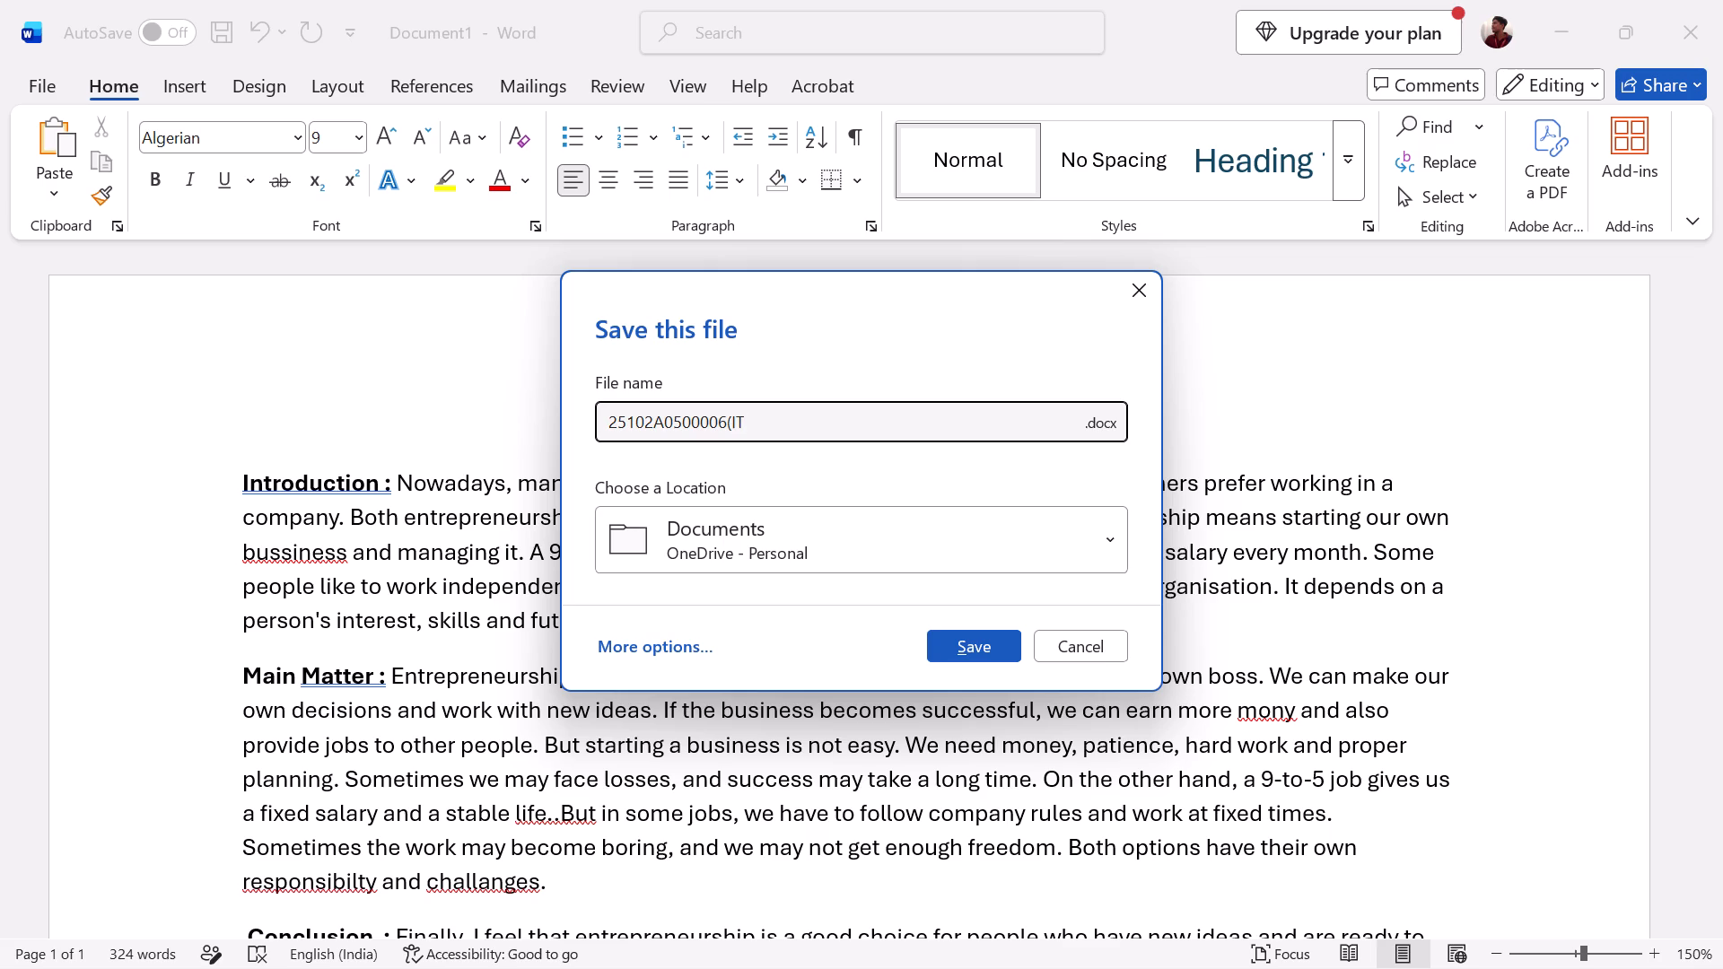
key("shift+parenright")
Save the essay document to the OneDrive Documents folder under the entered roll-number file name.
left_click(972, 643)
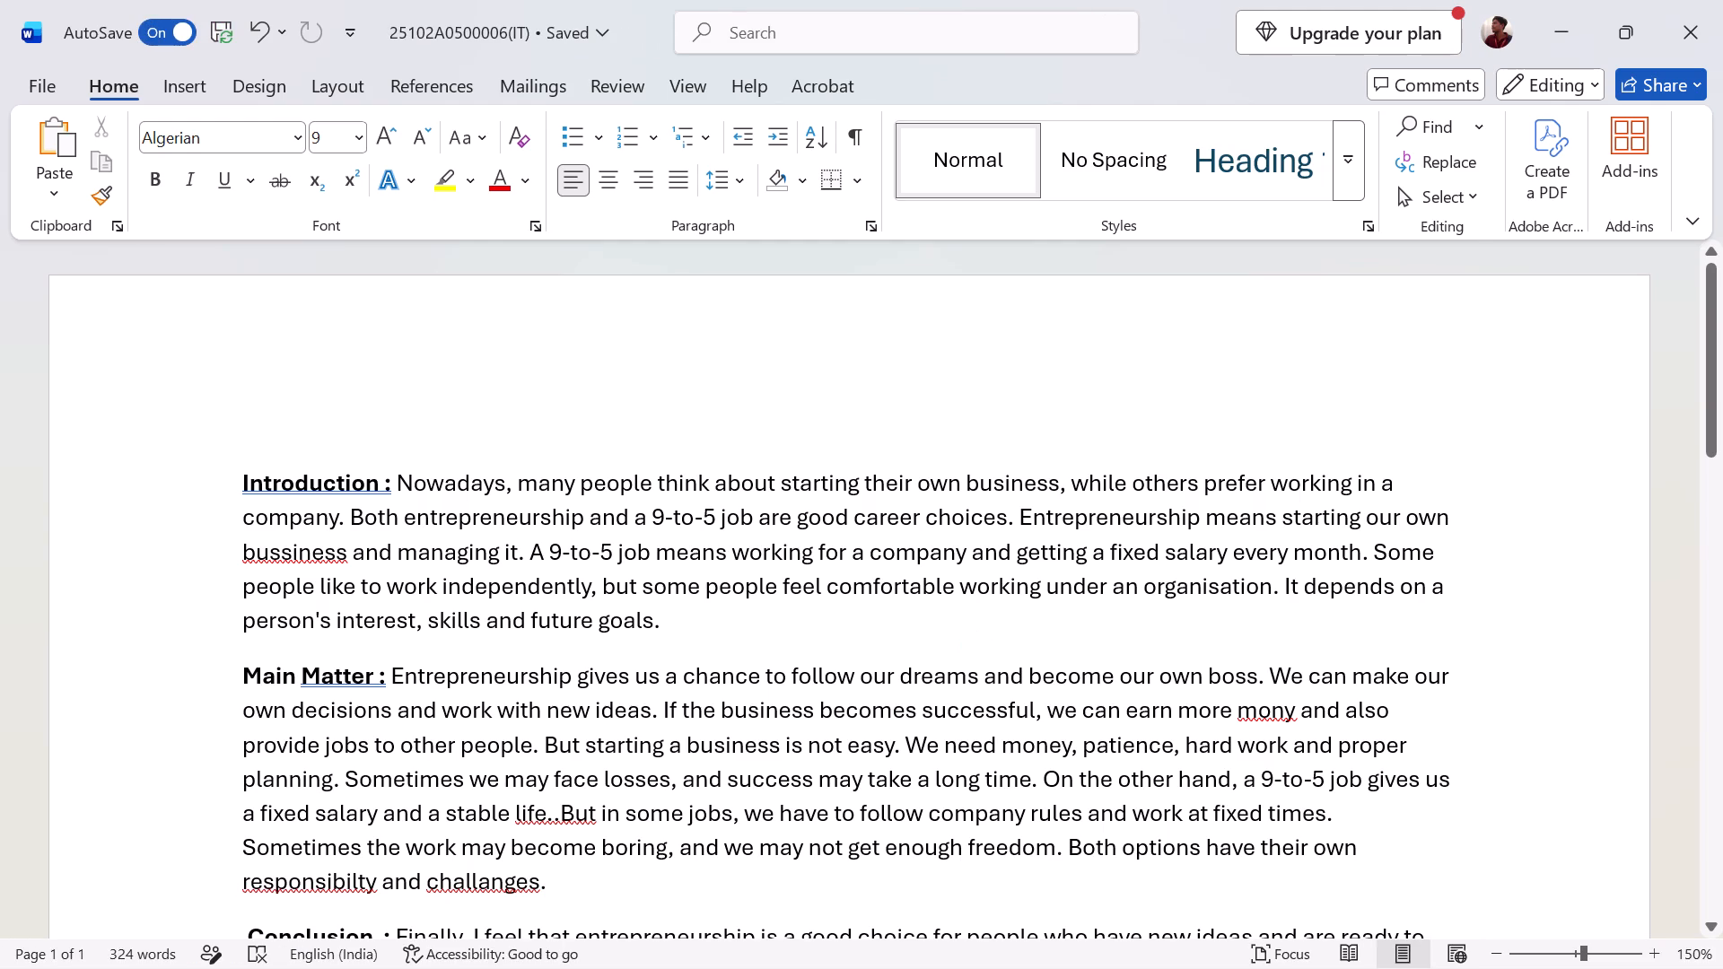
left_click(223, 22)
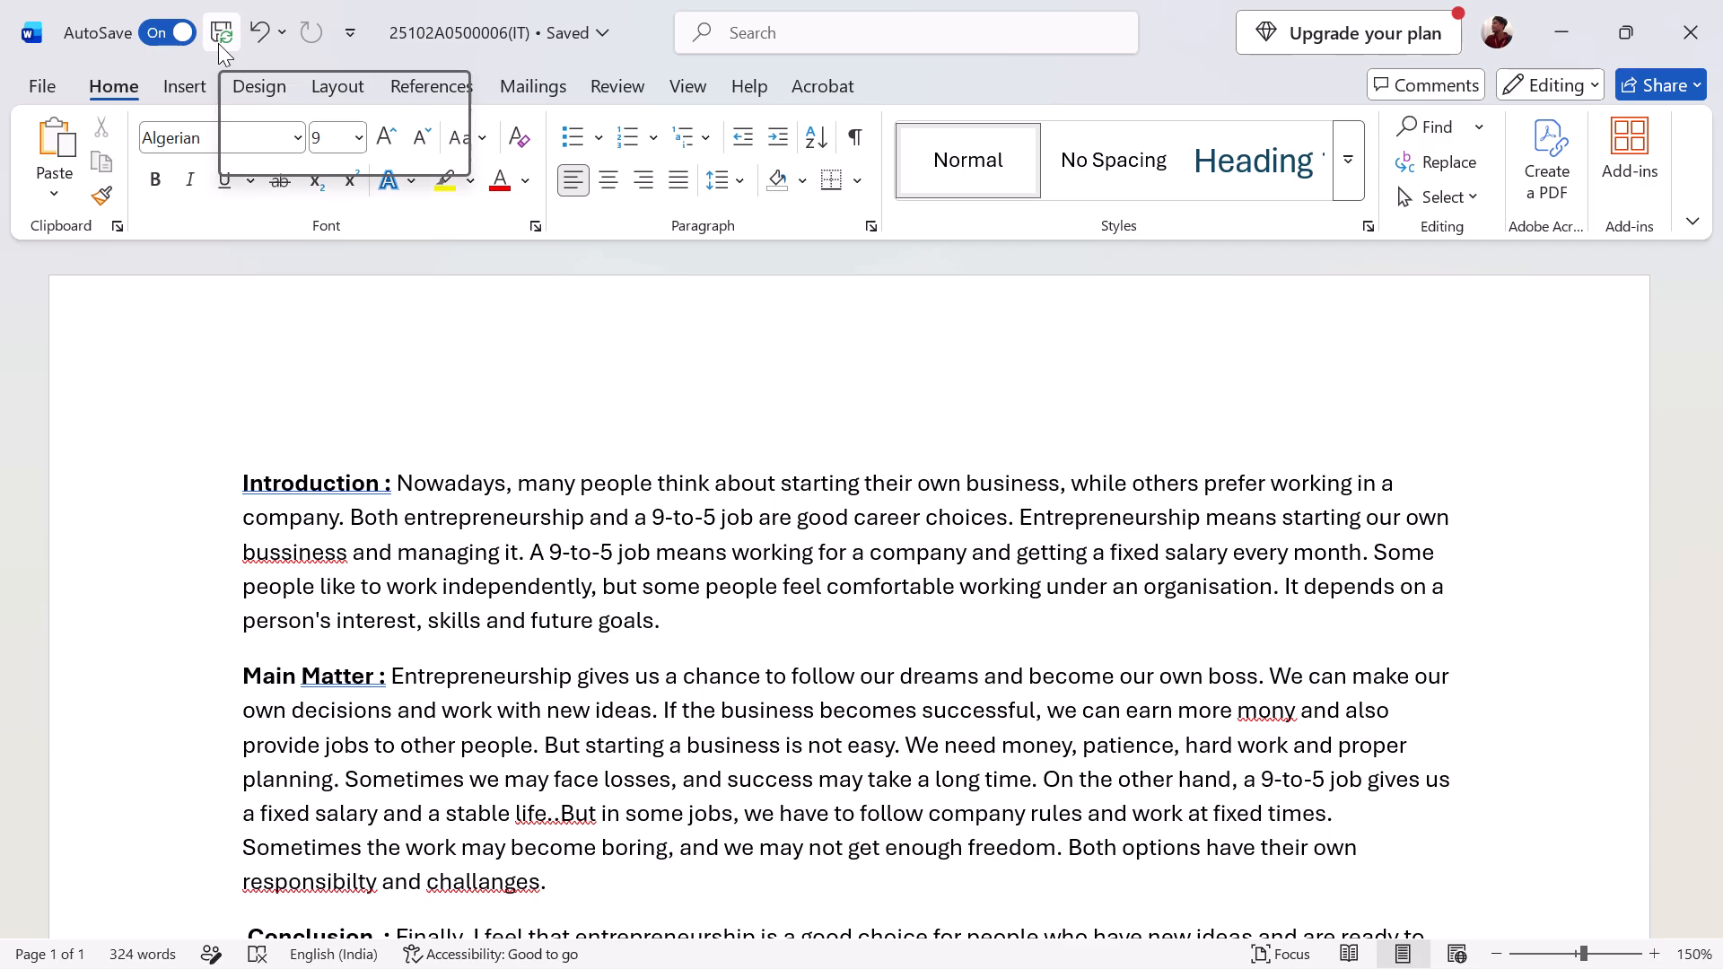
left_click(223, 36)
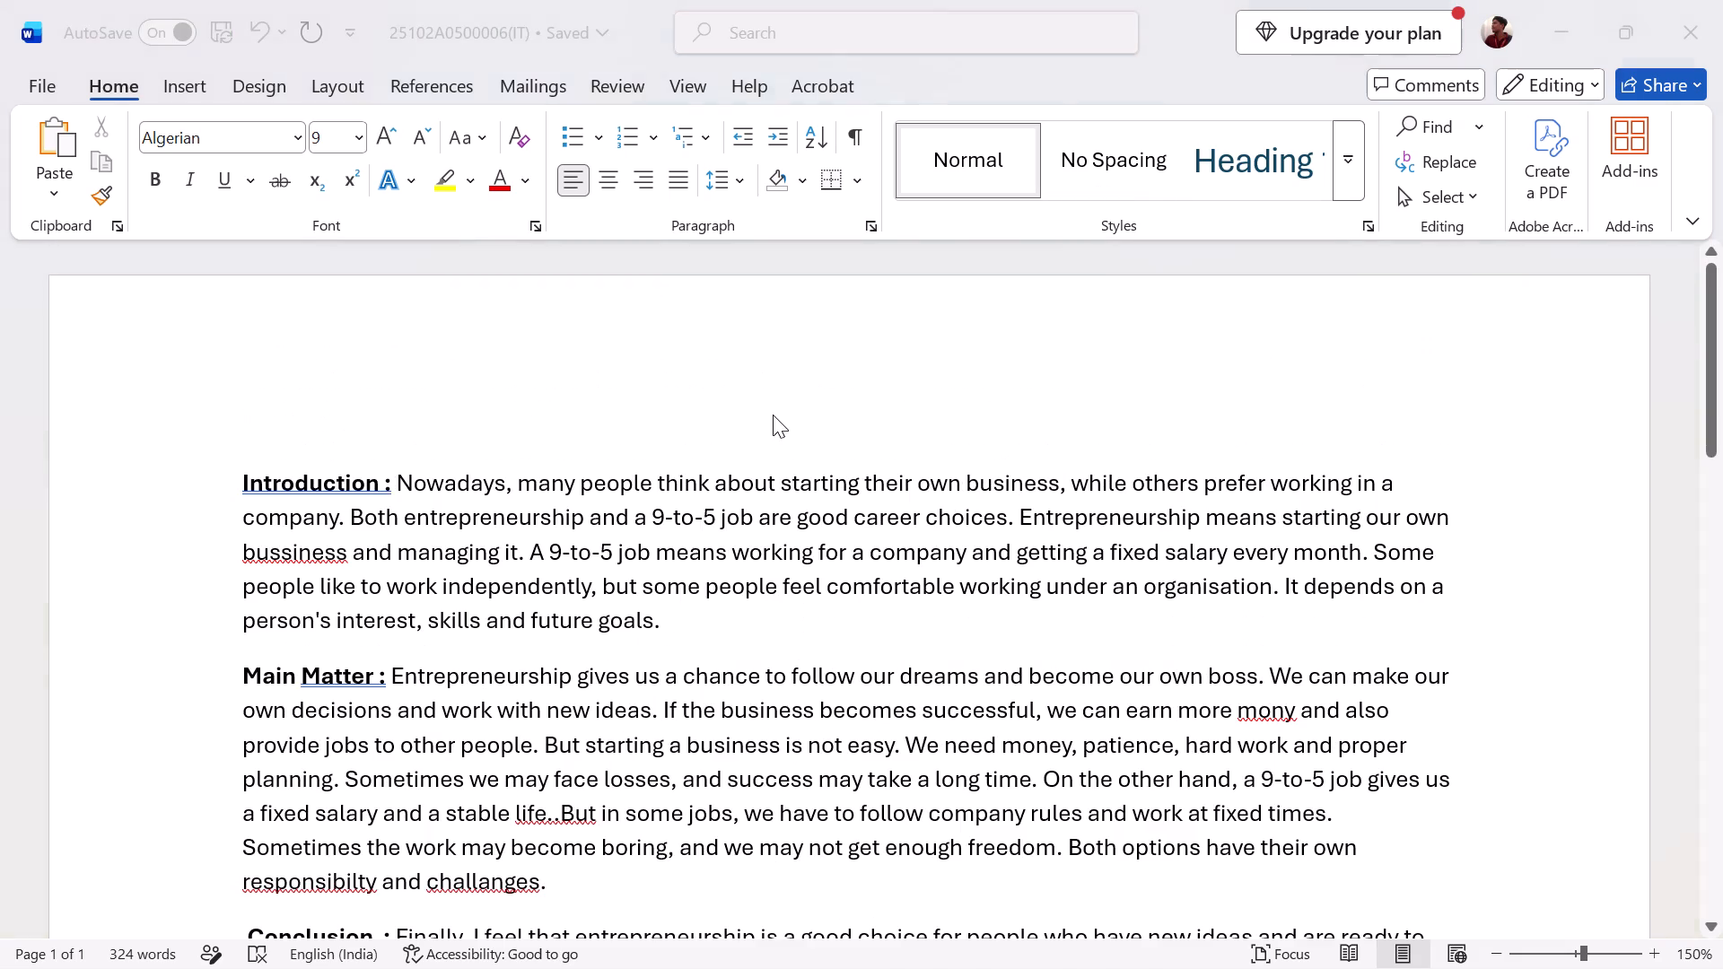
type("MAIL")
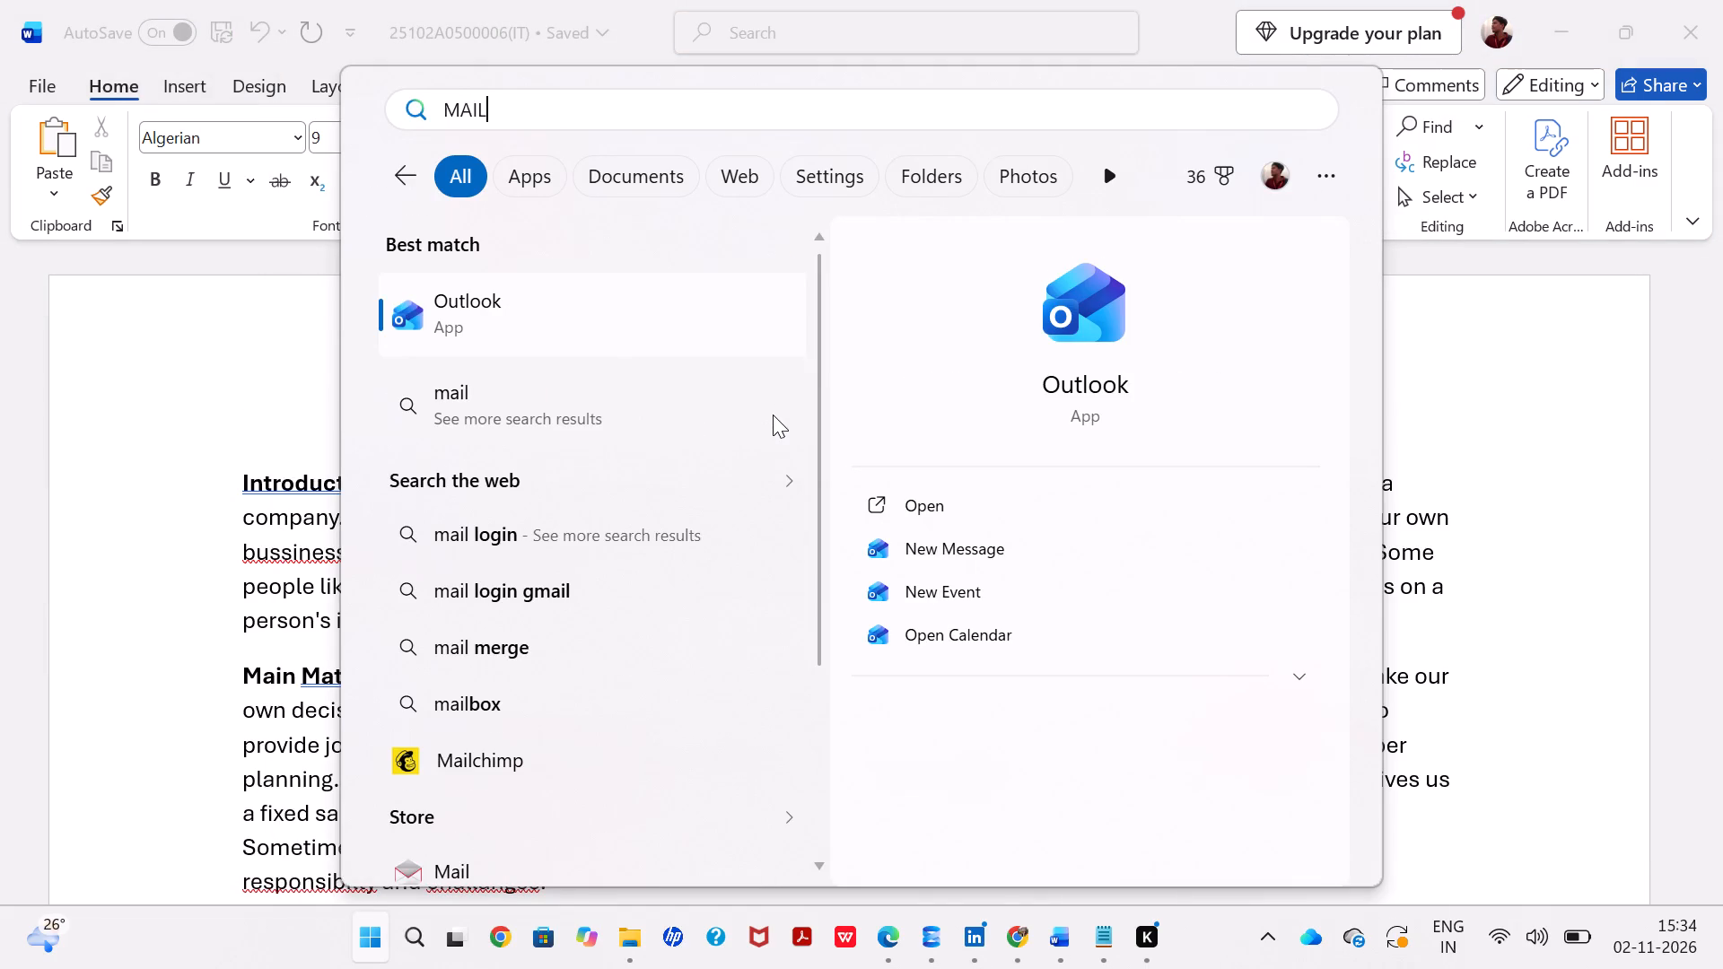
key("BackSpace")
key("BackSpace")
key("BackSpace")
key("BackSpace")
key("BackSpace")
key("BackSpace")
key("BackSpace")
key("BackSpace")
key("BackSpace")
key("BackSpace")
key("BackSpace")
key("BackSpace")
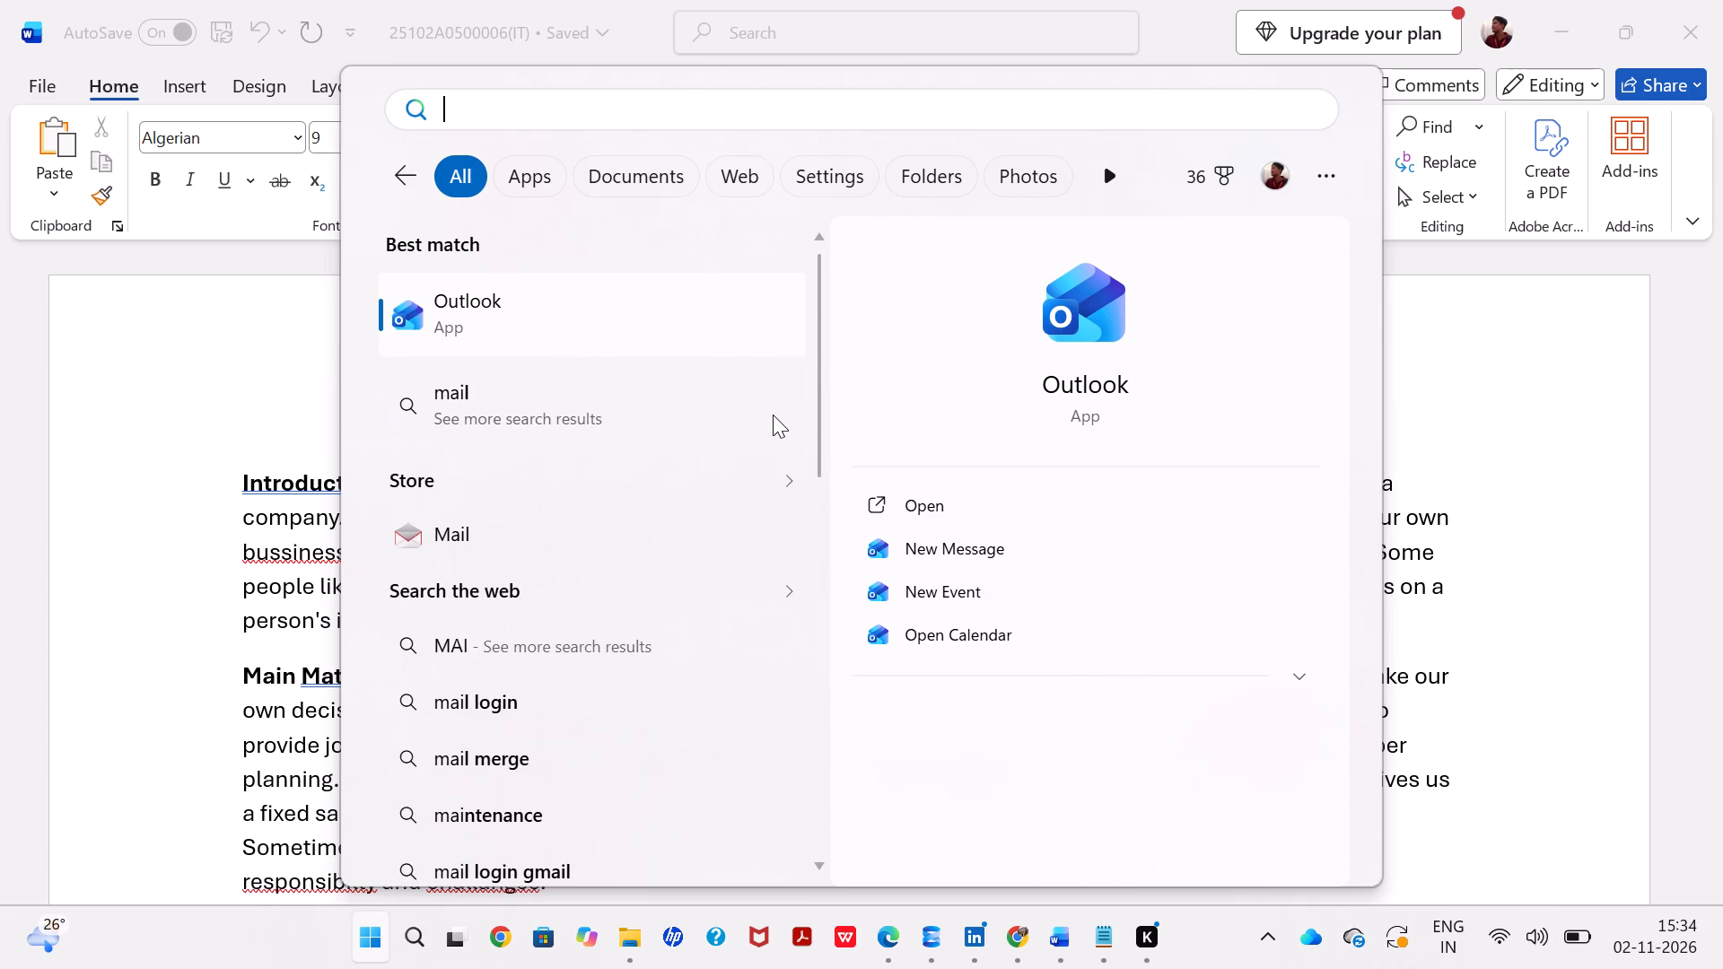
Search Windows for "gmail".
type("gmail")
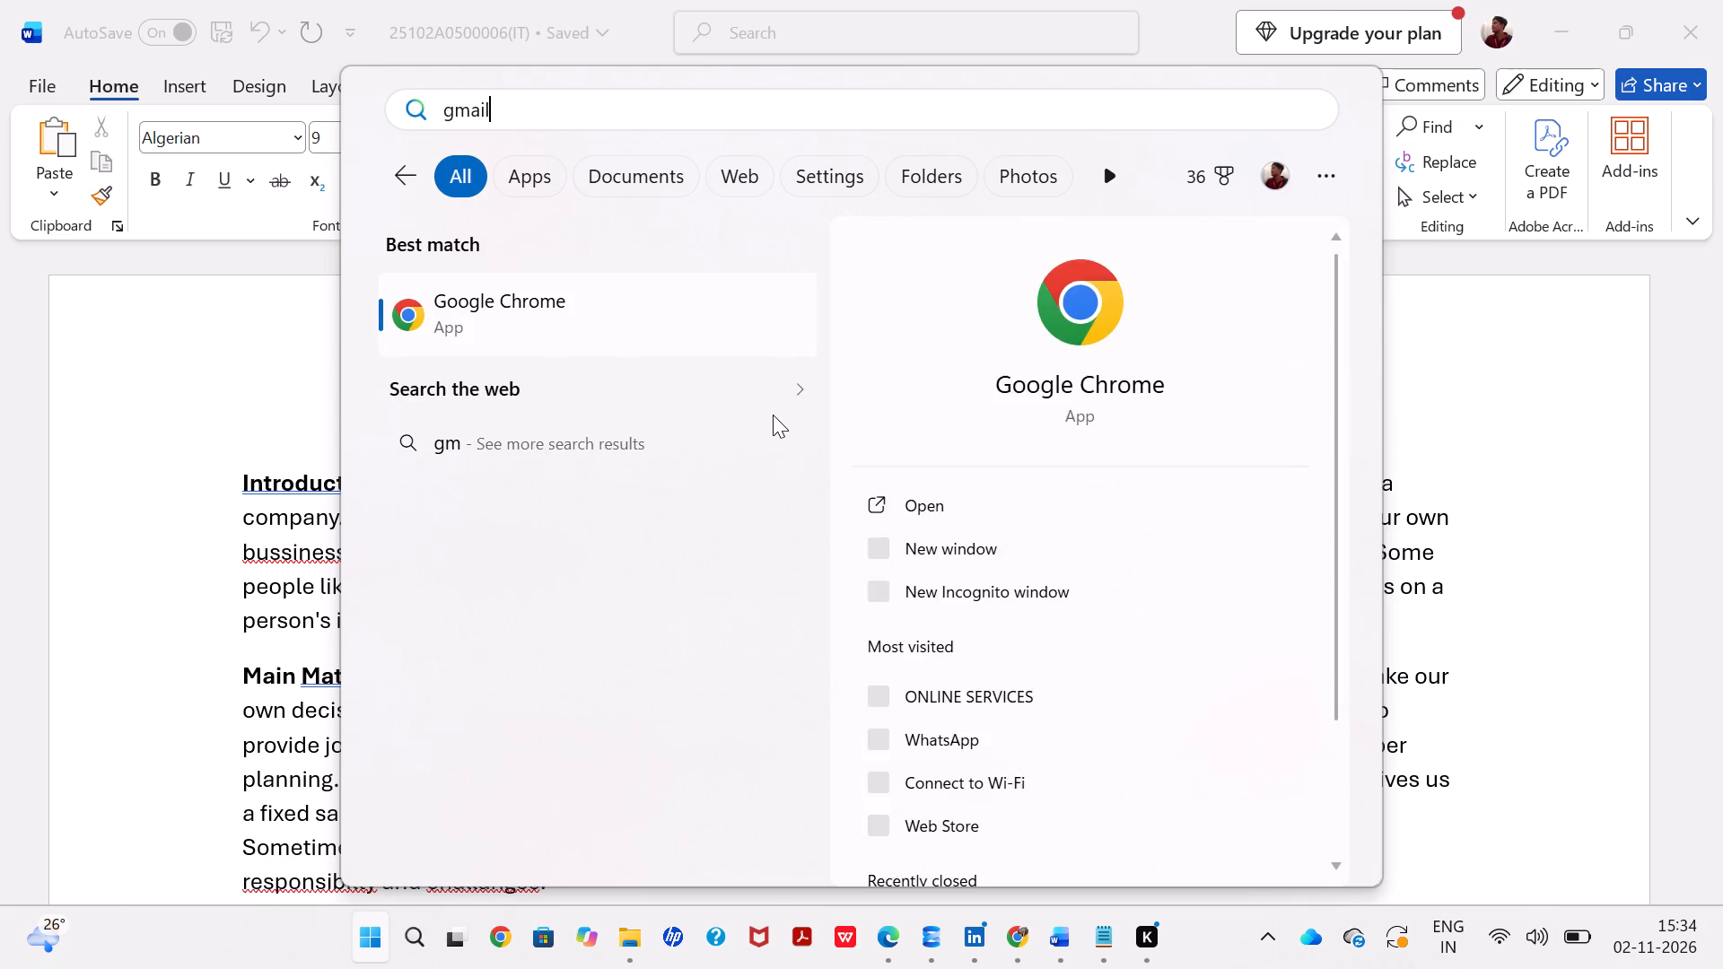
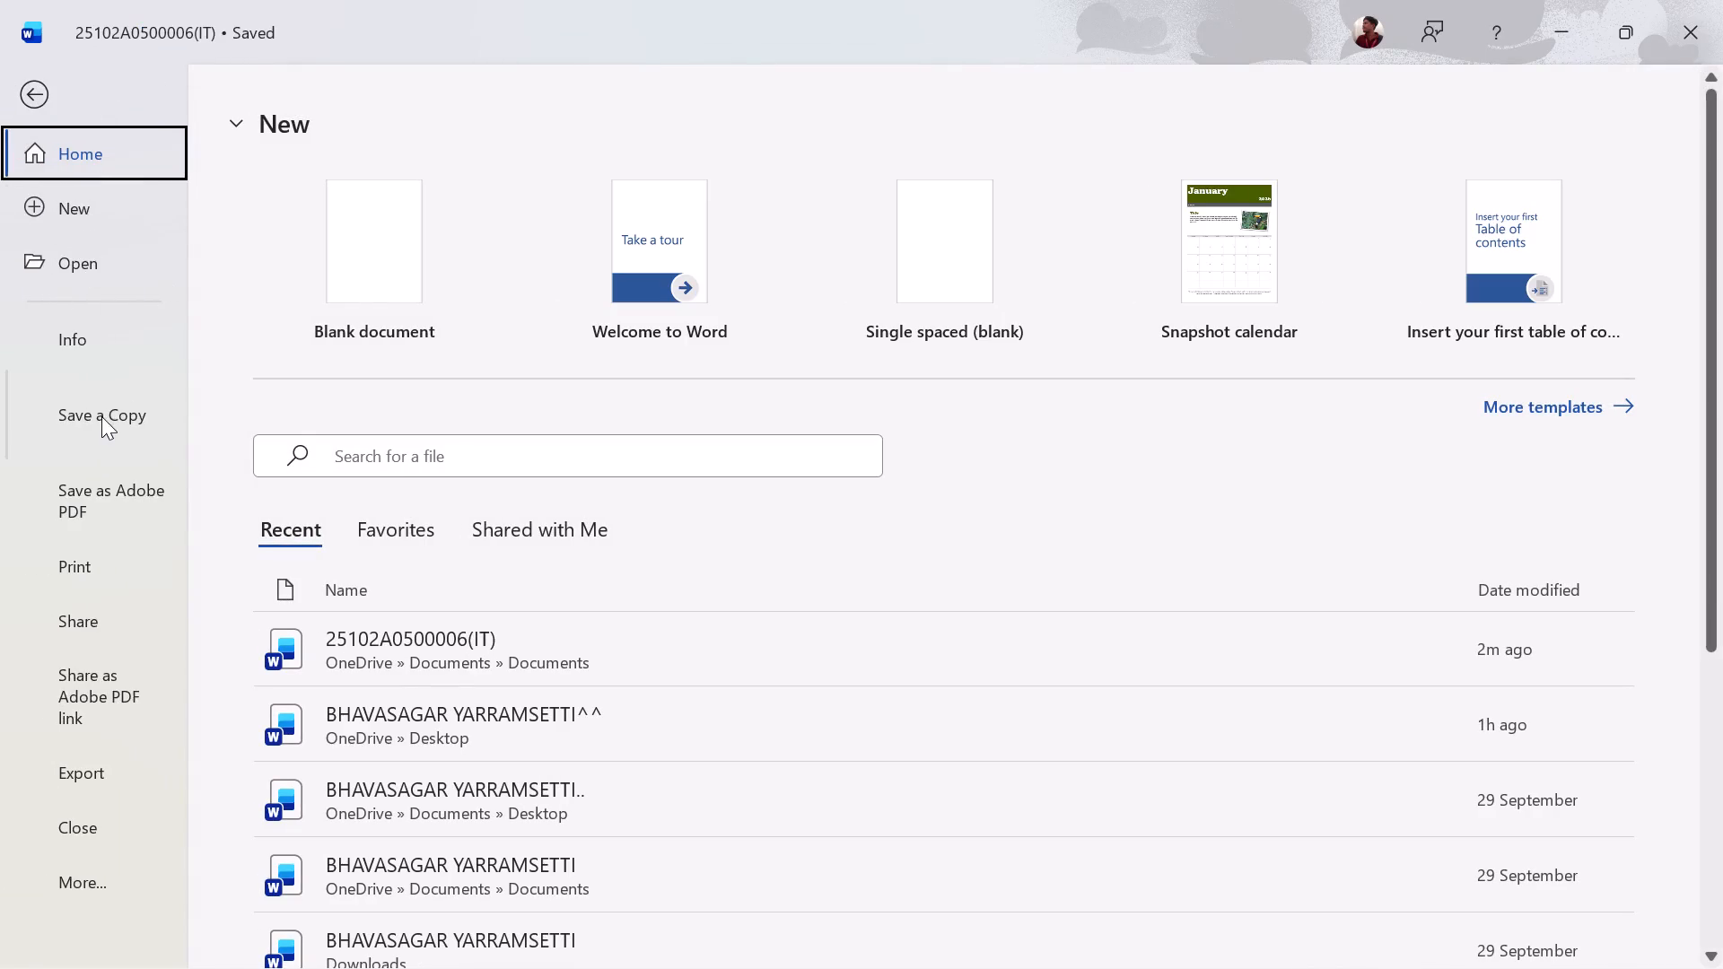
Save a copy of the essay in the OneDrive Documents folder under its existing roll-number file name, replacing the file already there.
left_click(127, 419)
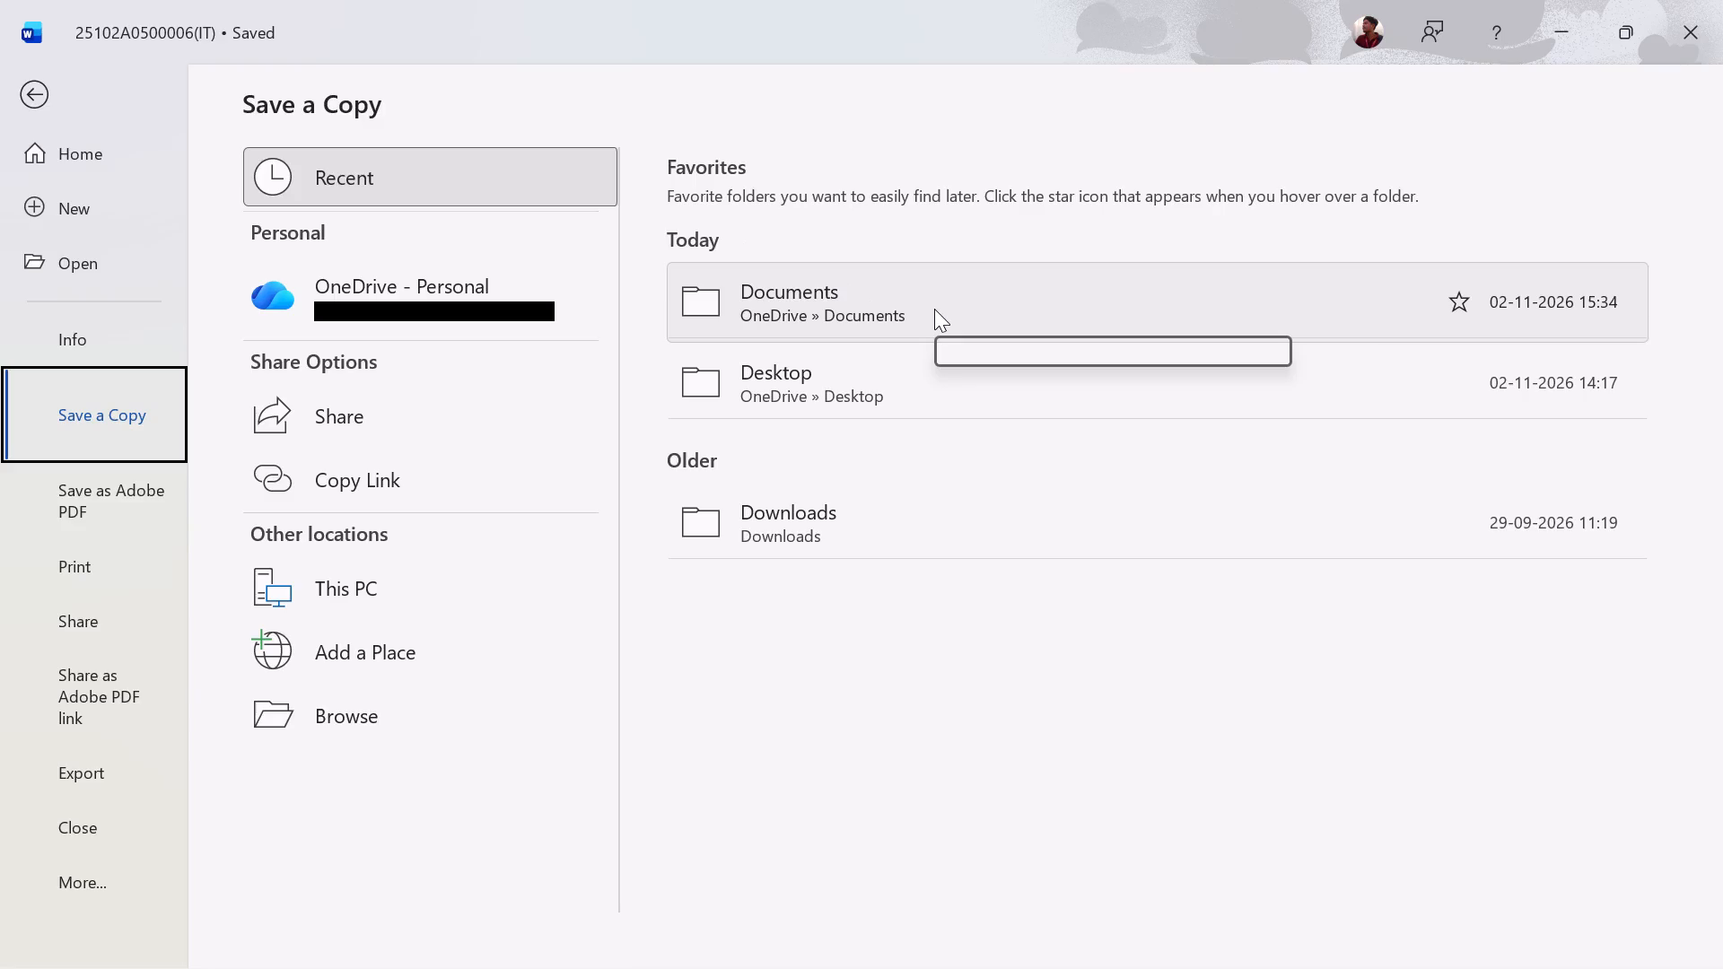
double_click(732, 287)
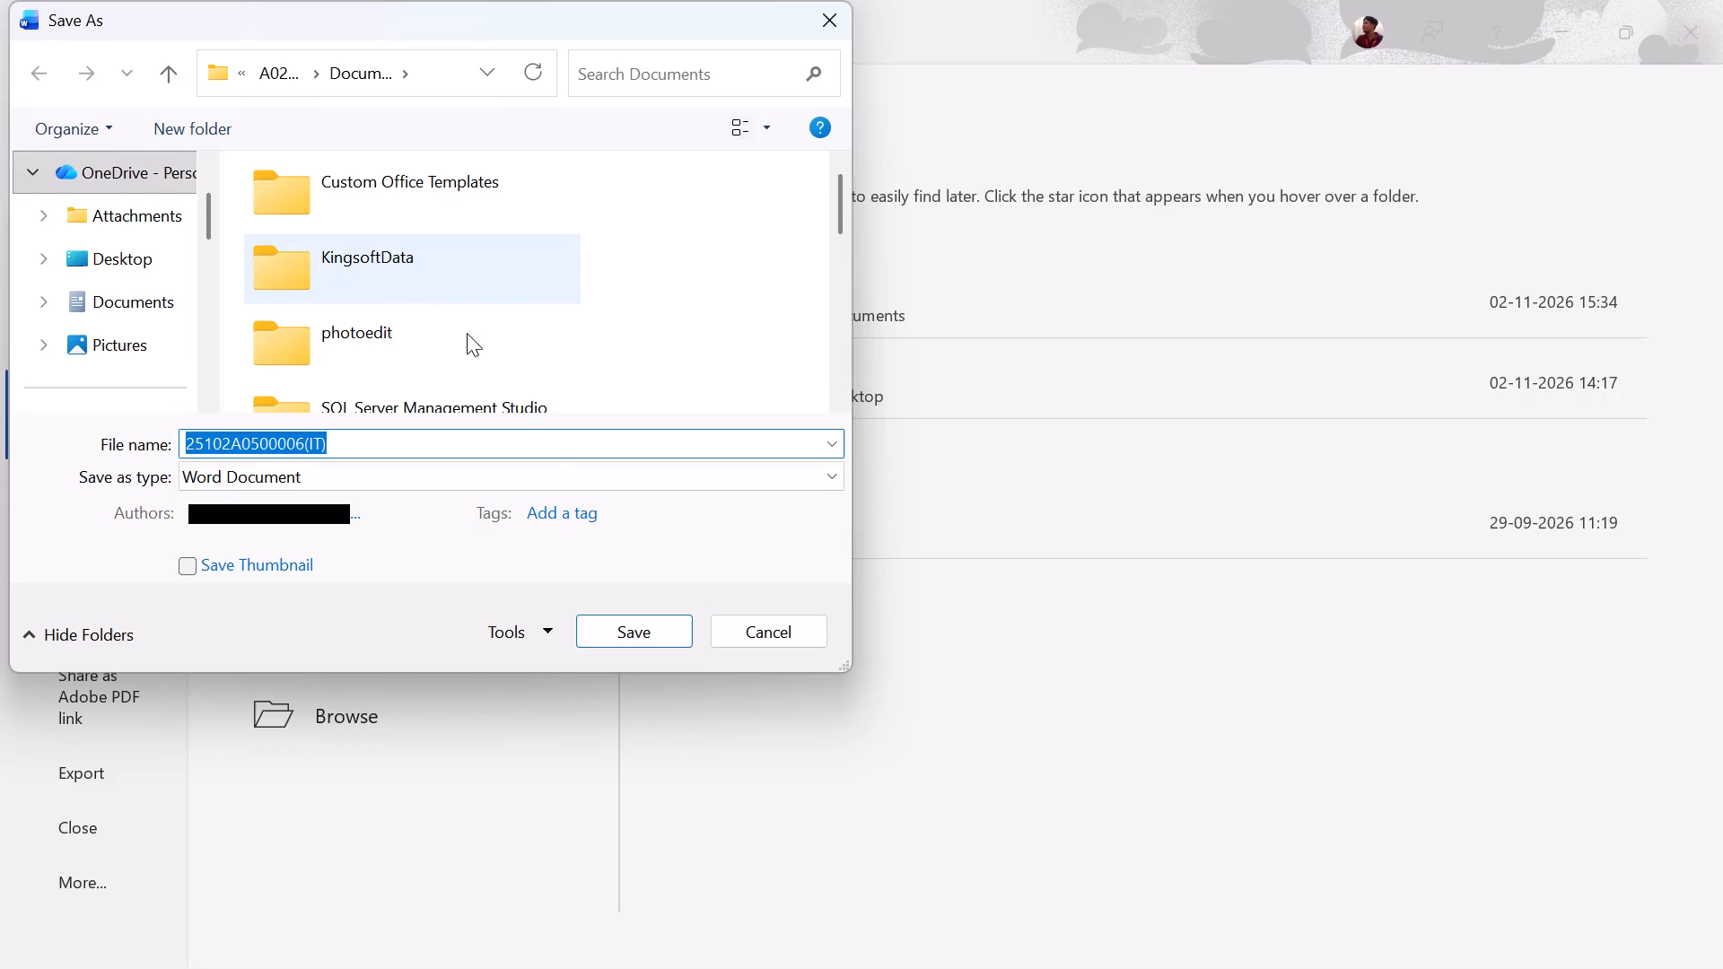
left_click(635, 645)
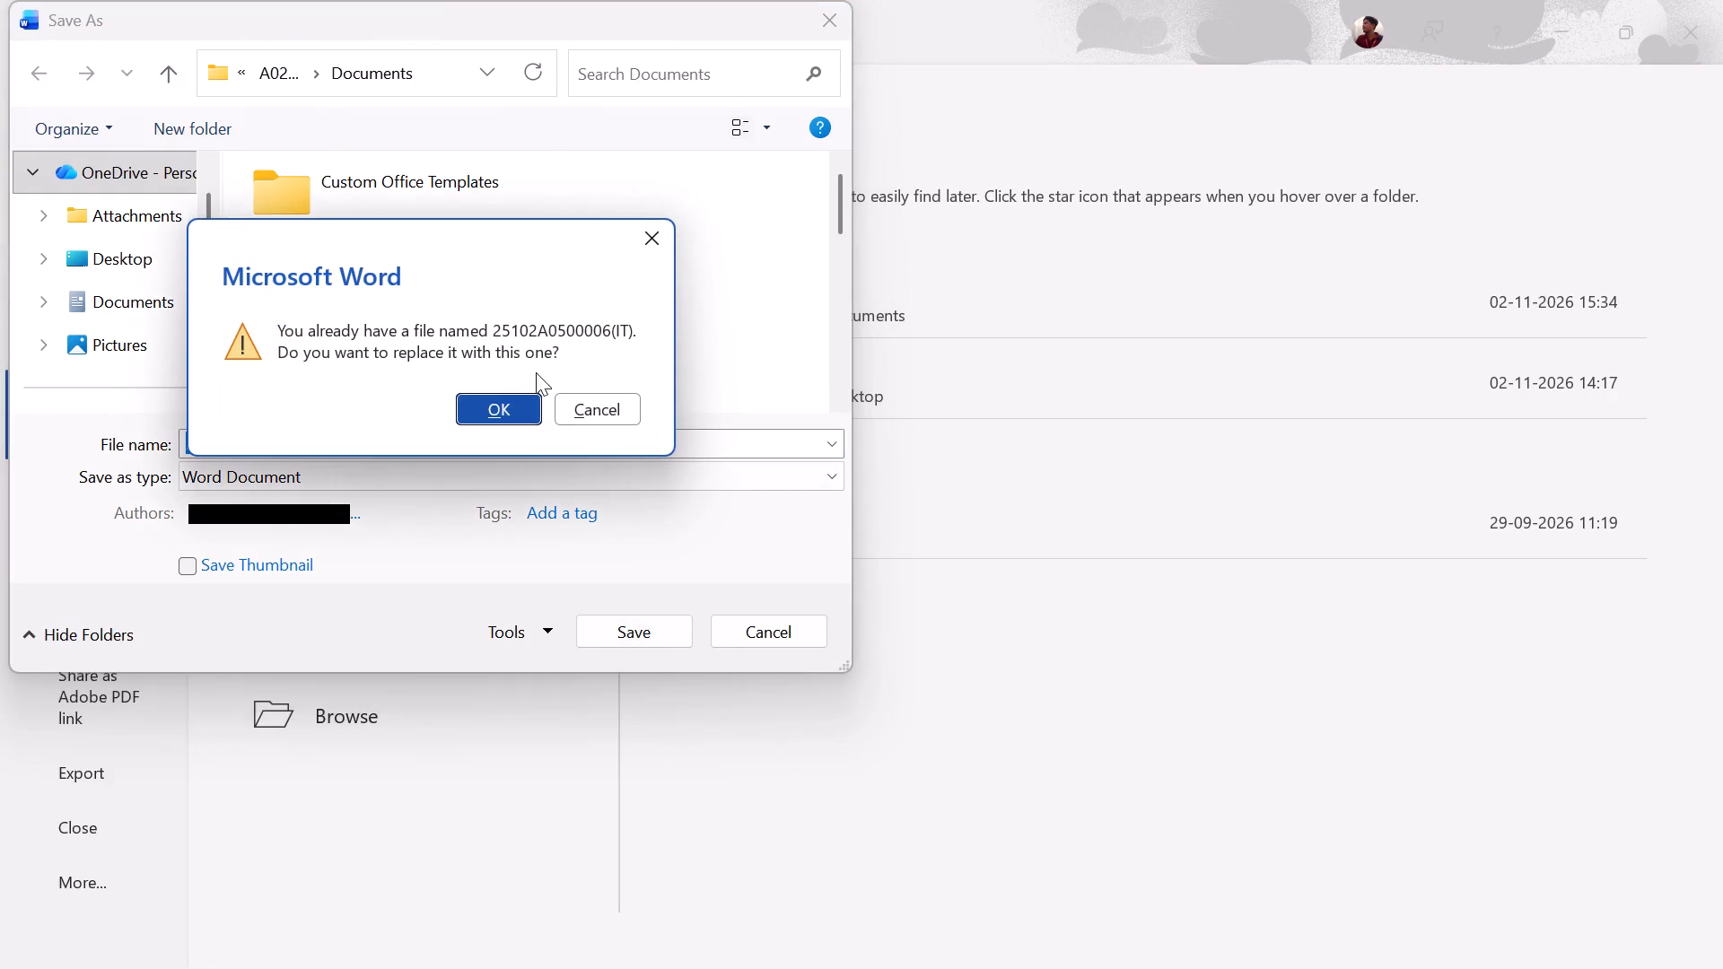
left_click(512, 410)
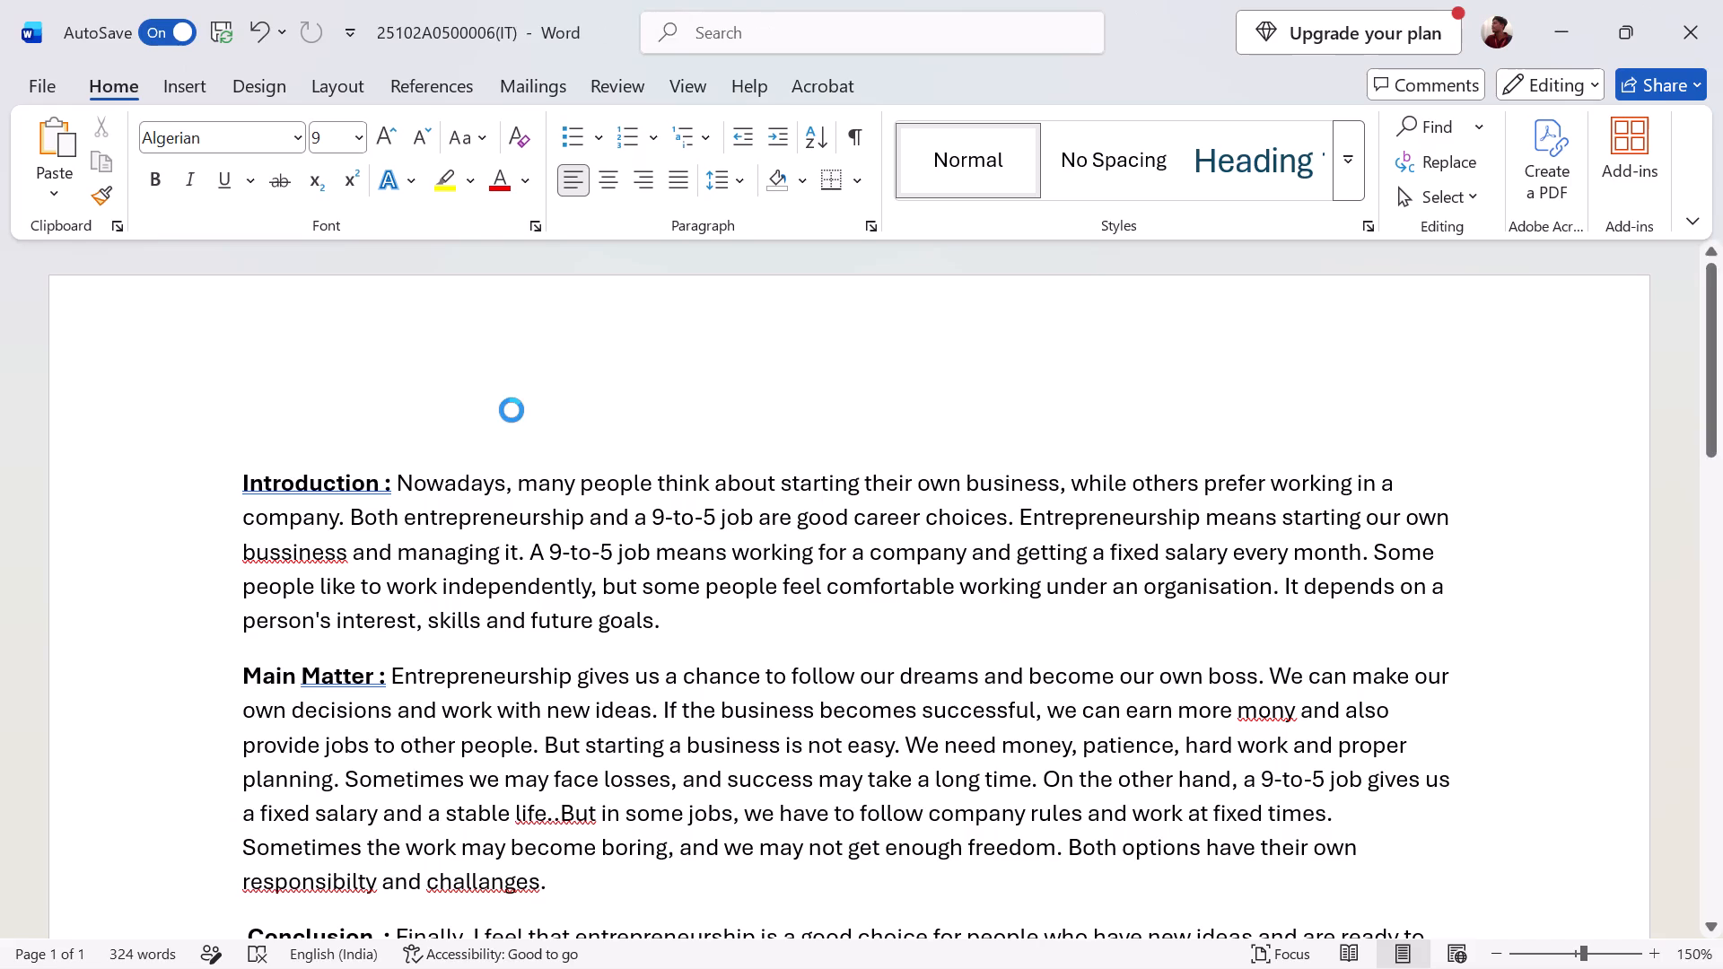
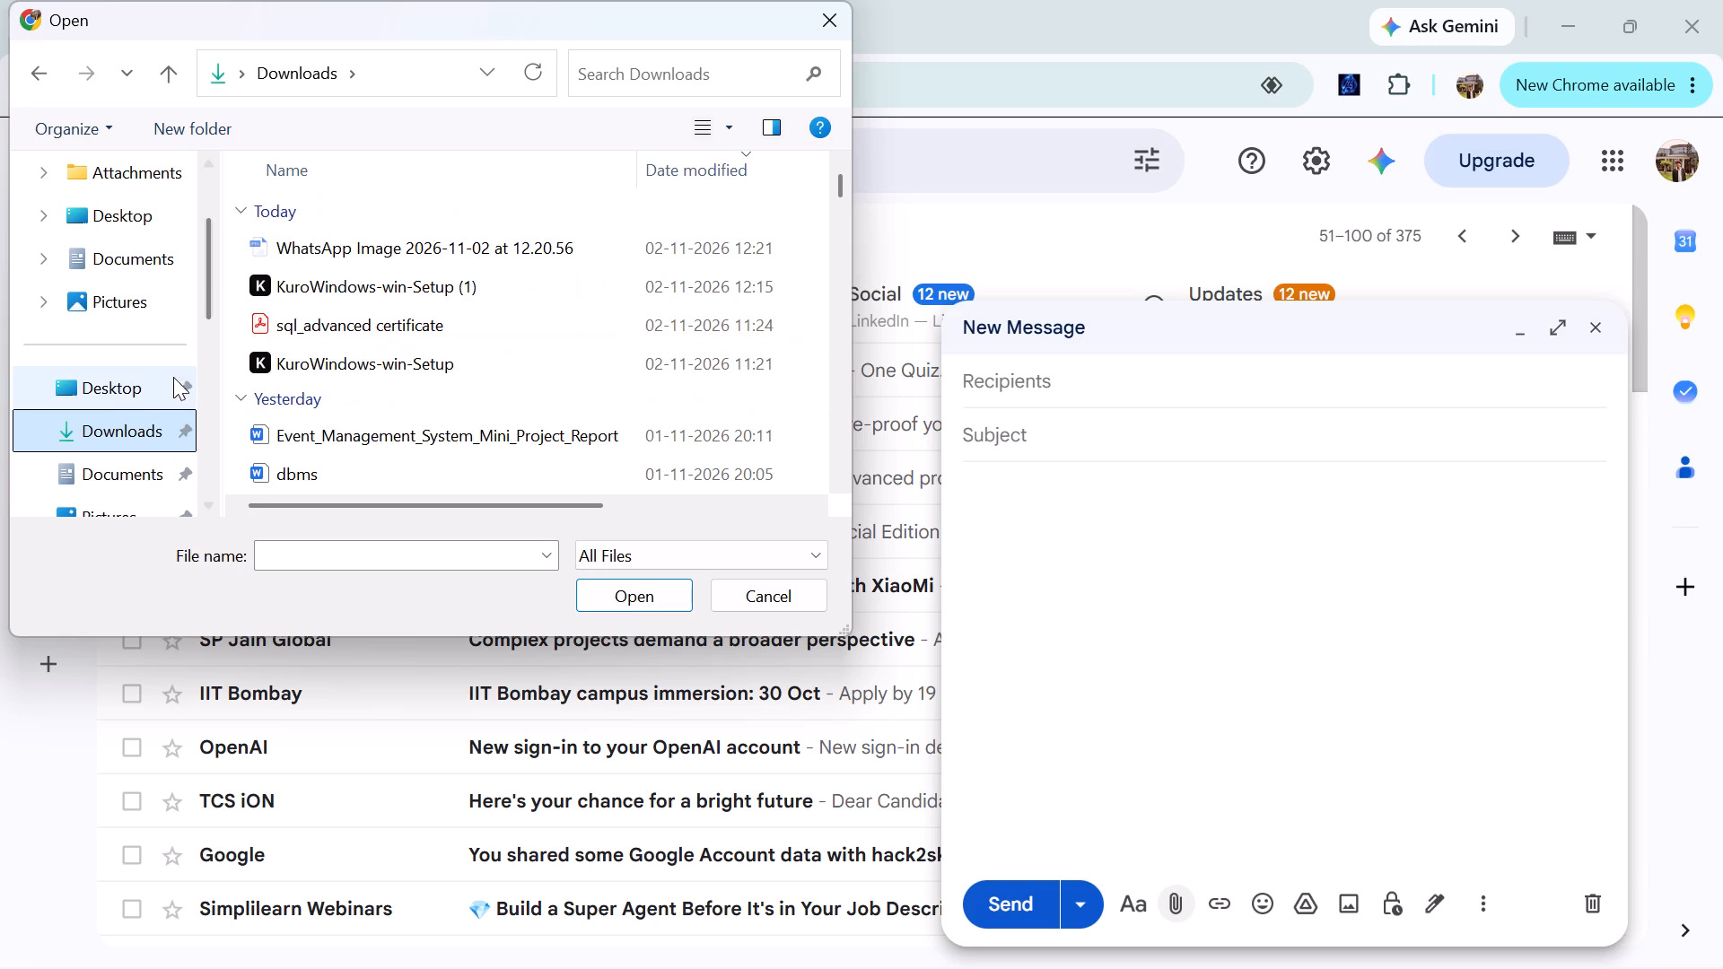
Look through the Desktop folder for the saved essay file to attach to the new message.
left_click(121, 396)
scroll(372, 330, "up", 4)
scroll(372, 330, "down", 1)
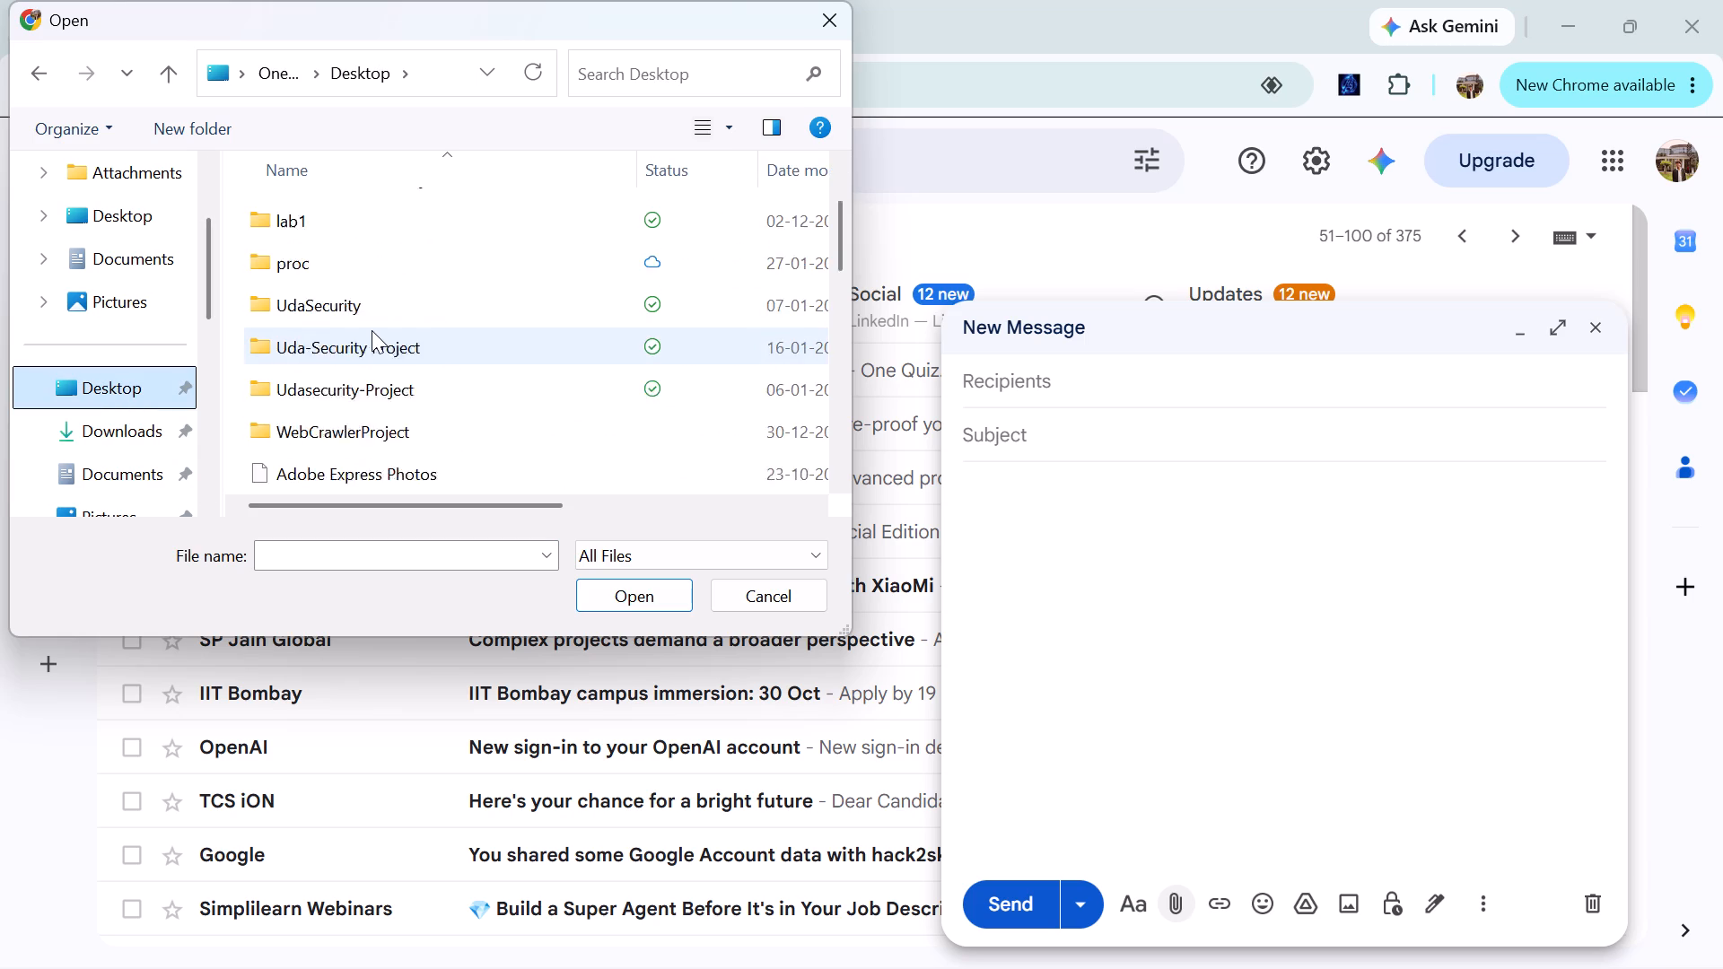
scroll(372, 330, "down", 7)
scroll(372, 330, "up", 6)
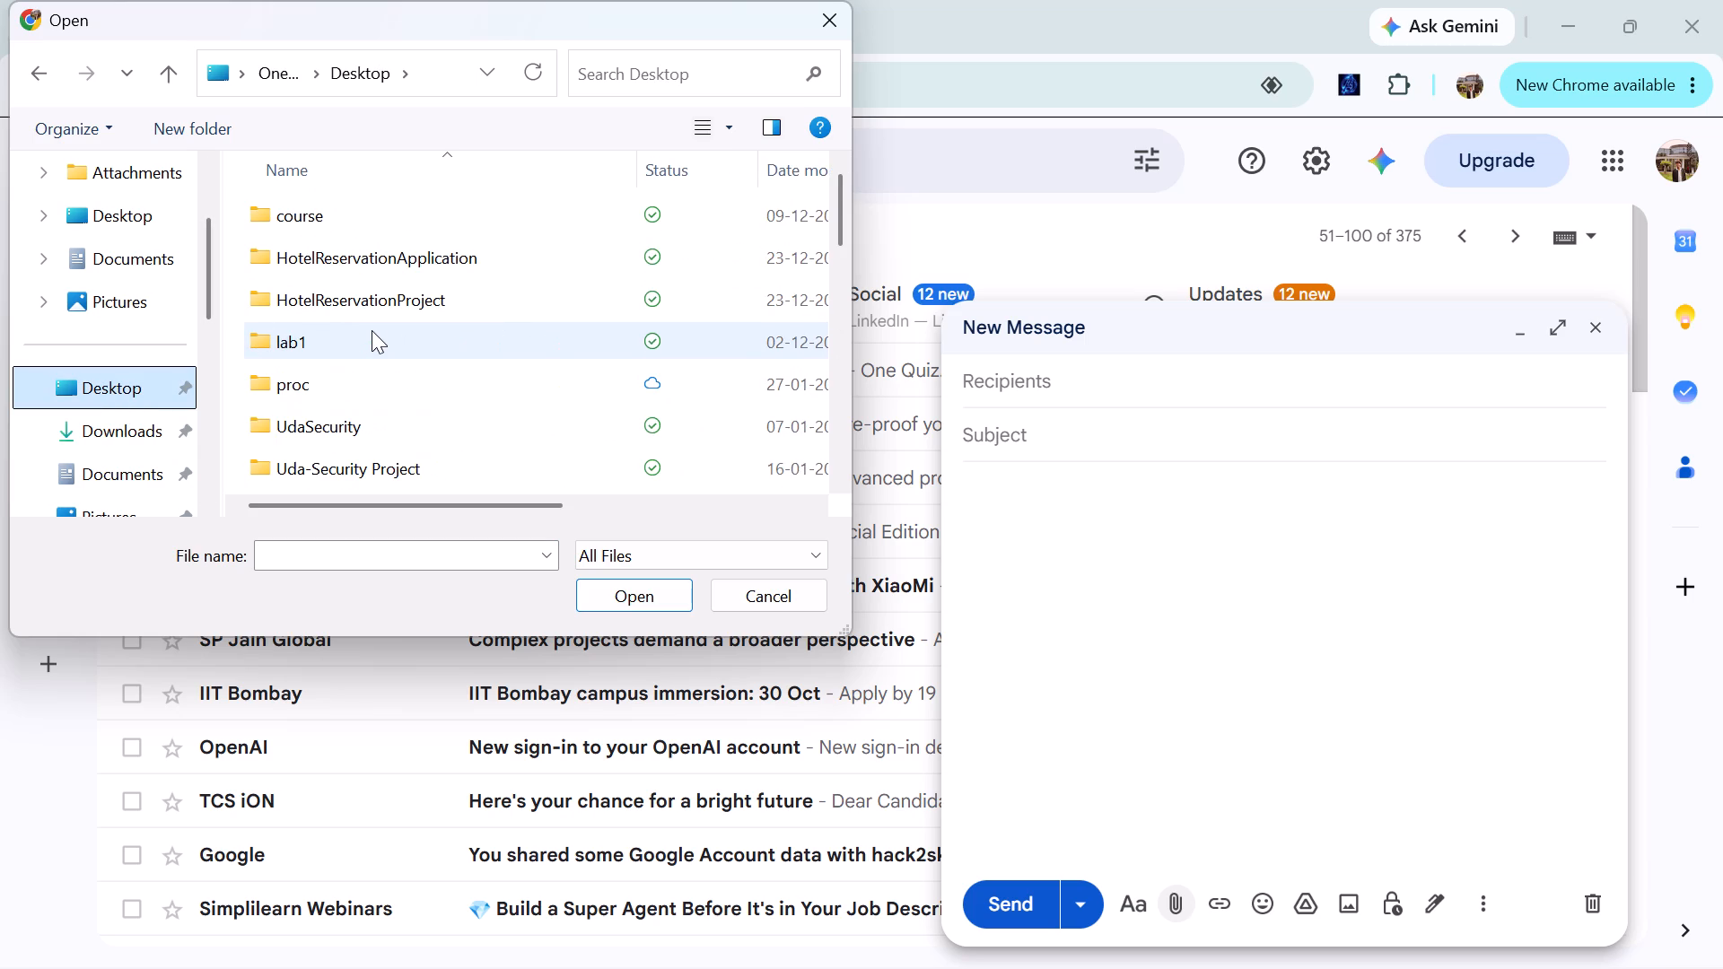
scroll(372, 330, "up", 5)
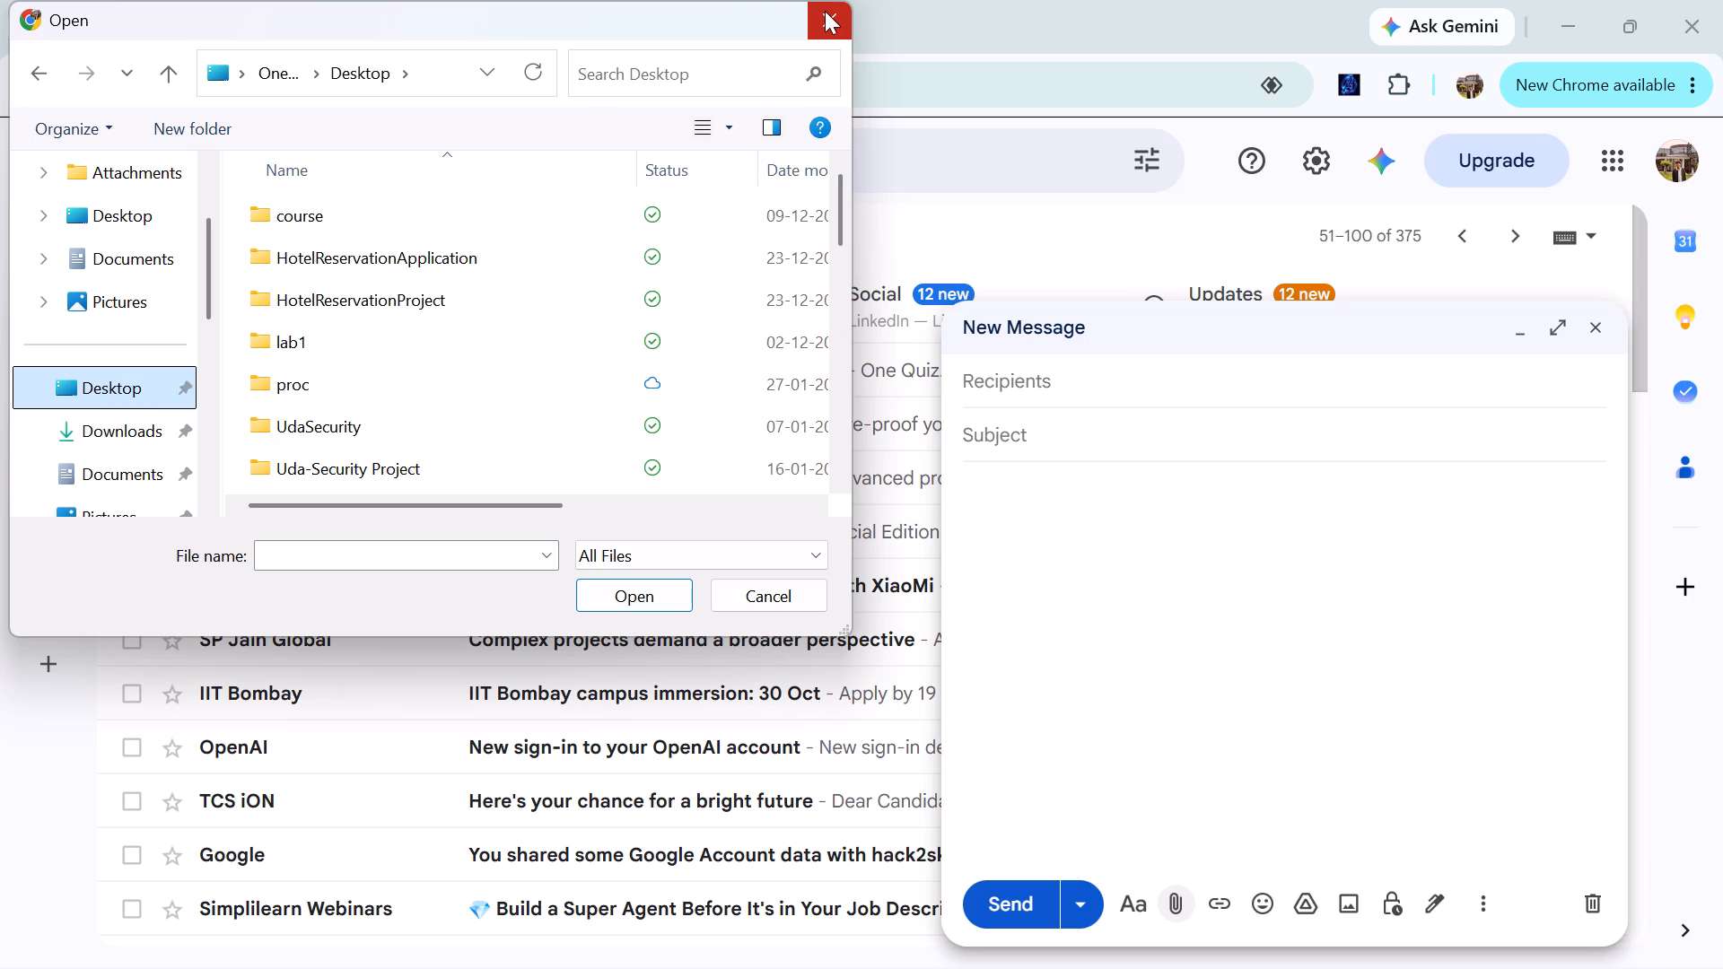
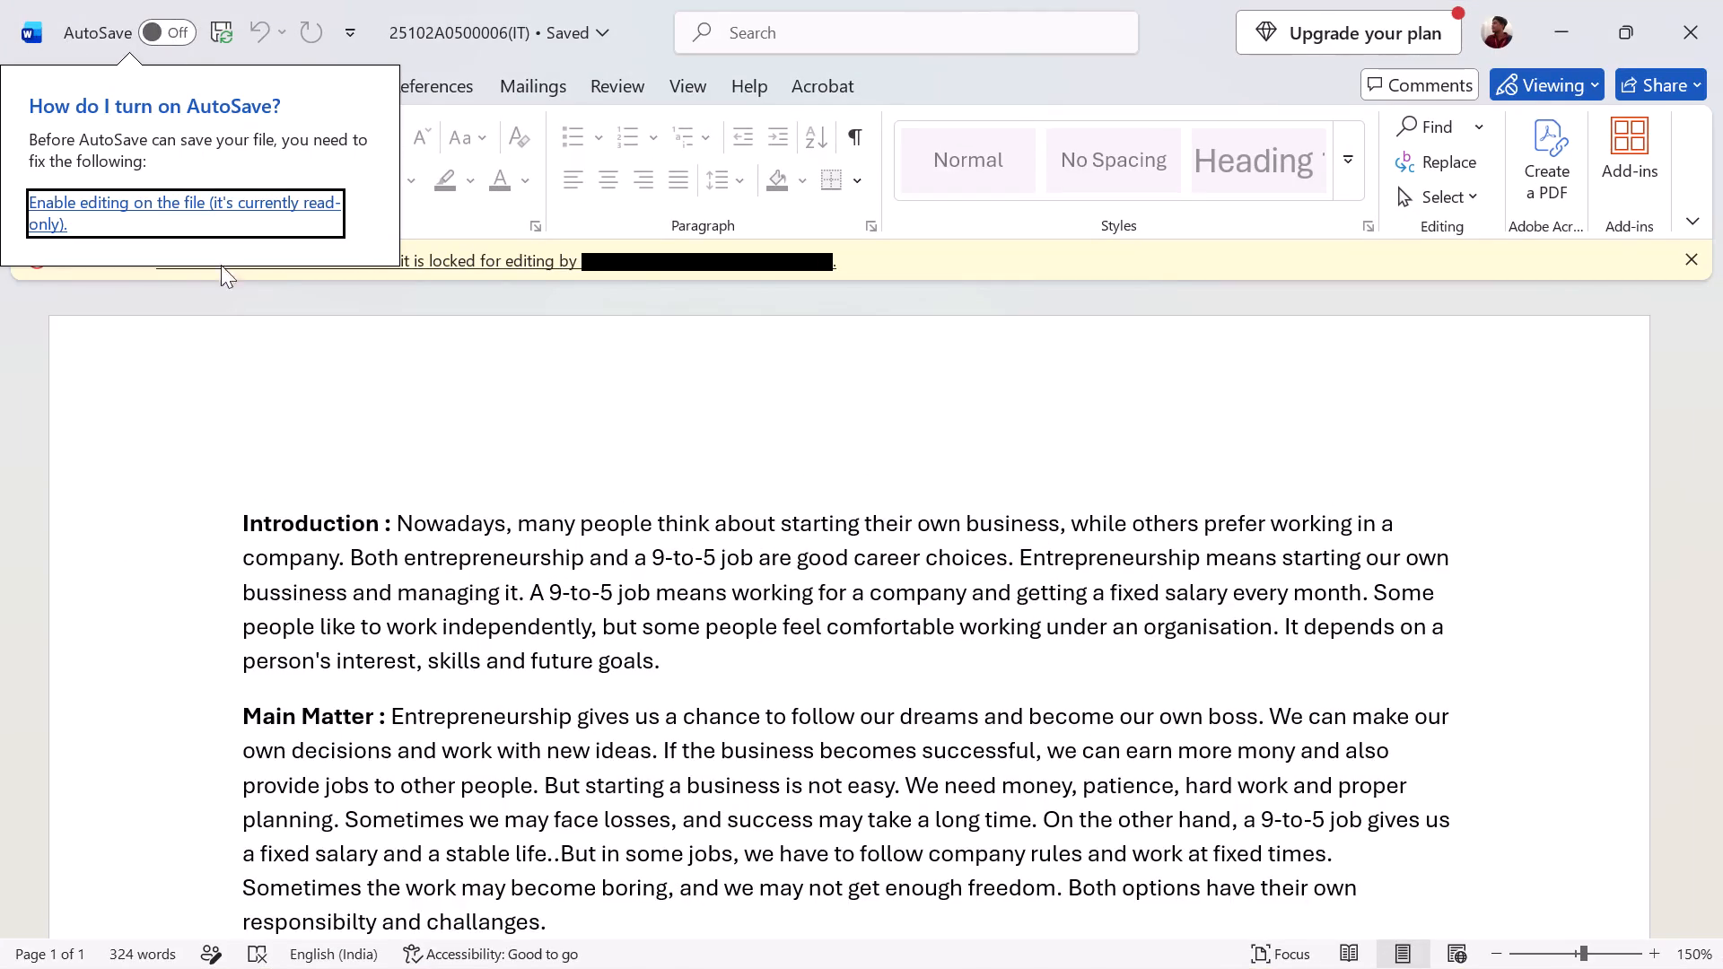
Dismiss the AutoSave tip and the read-only notice, and try to save the essay again under its current name.
left_click(186, 347)
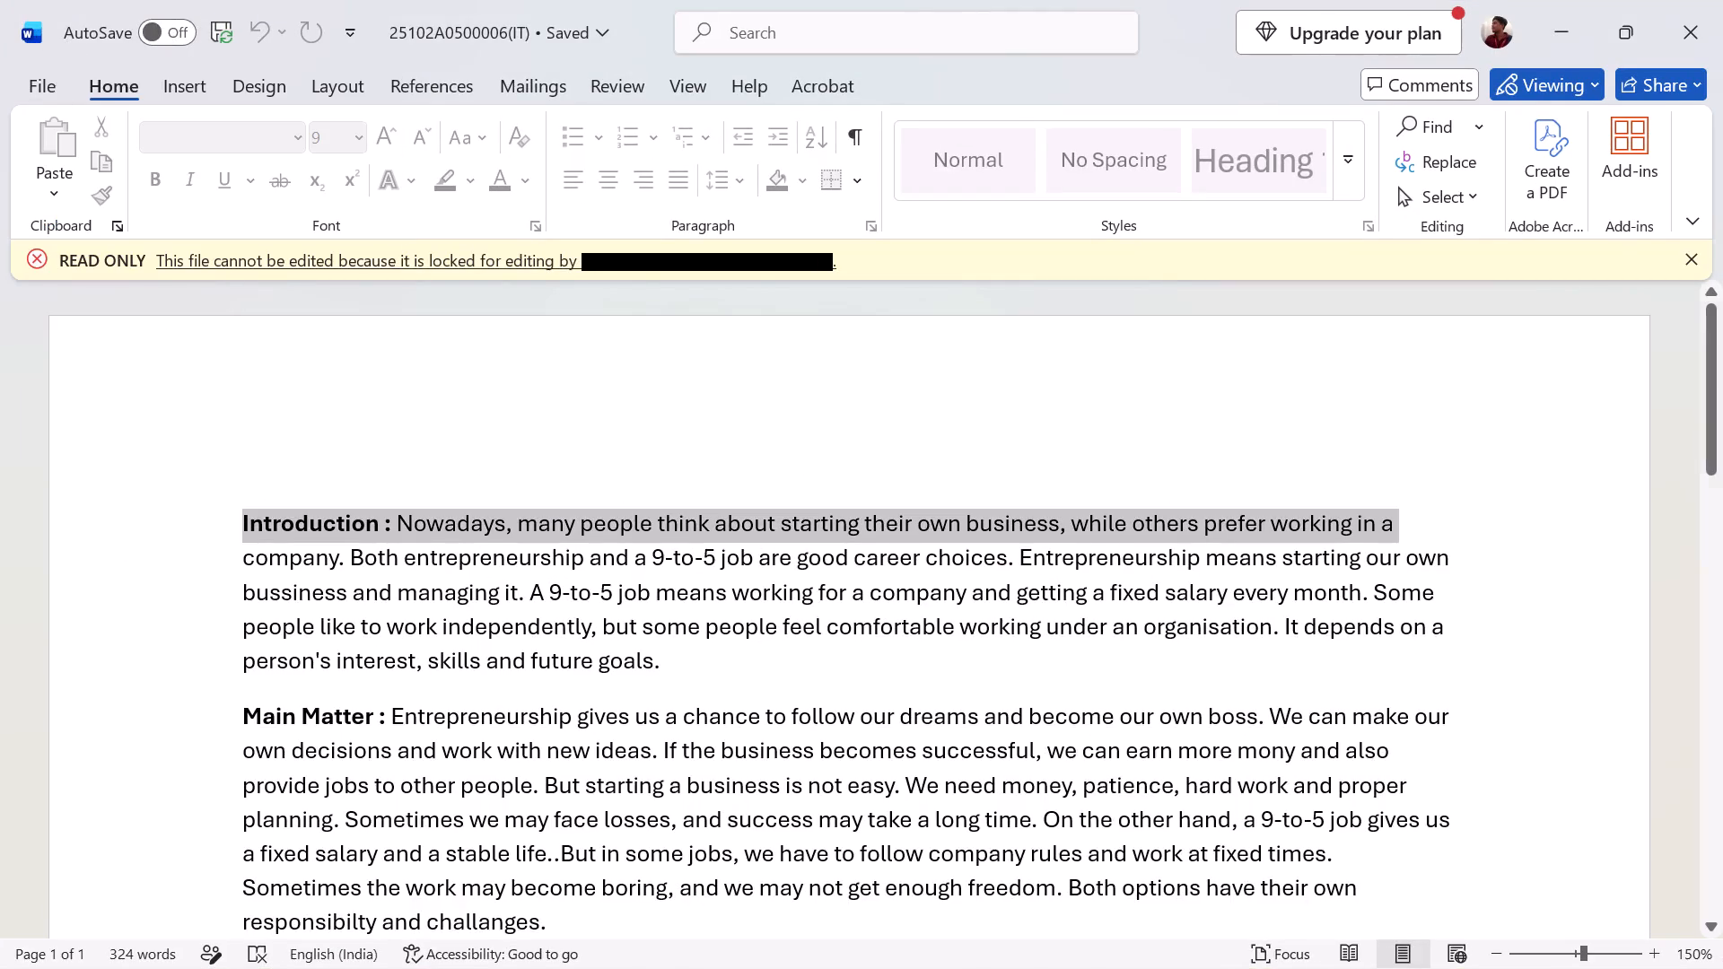
left_click(701, 252)
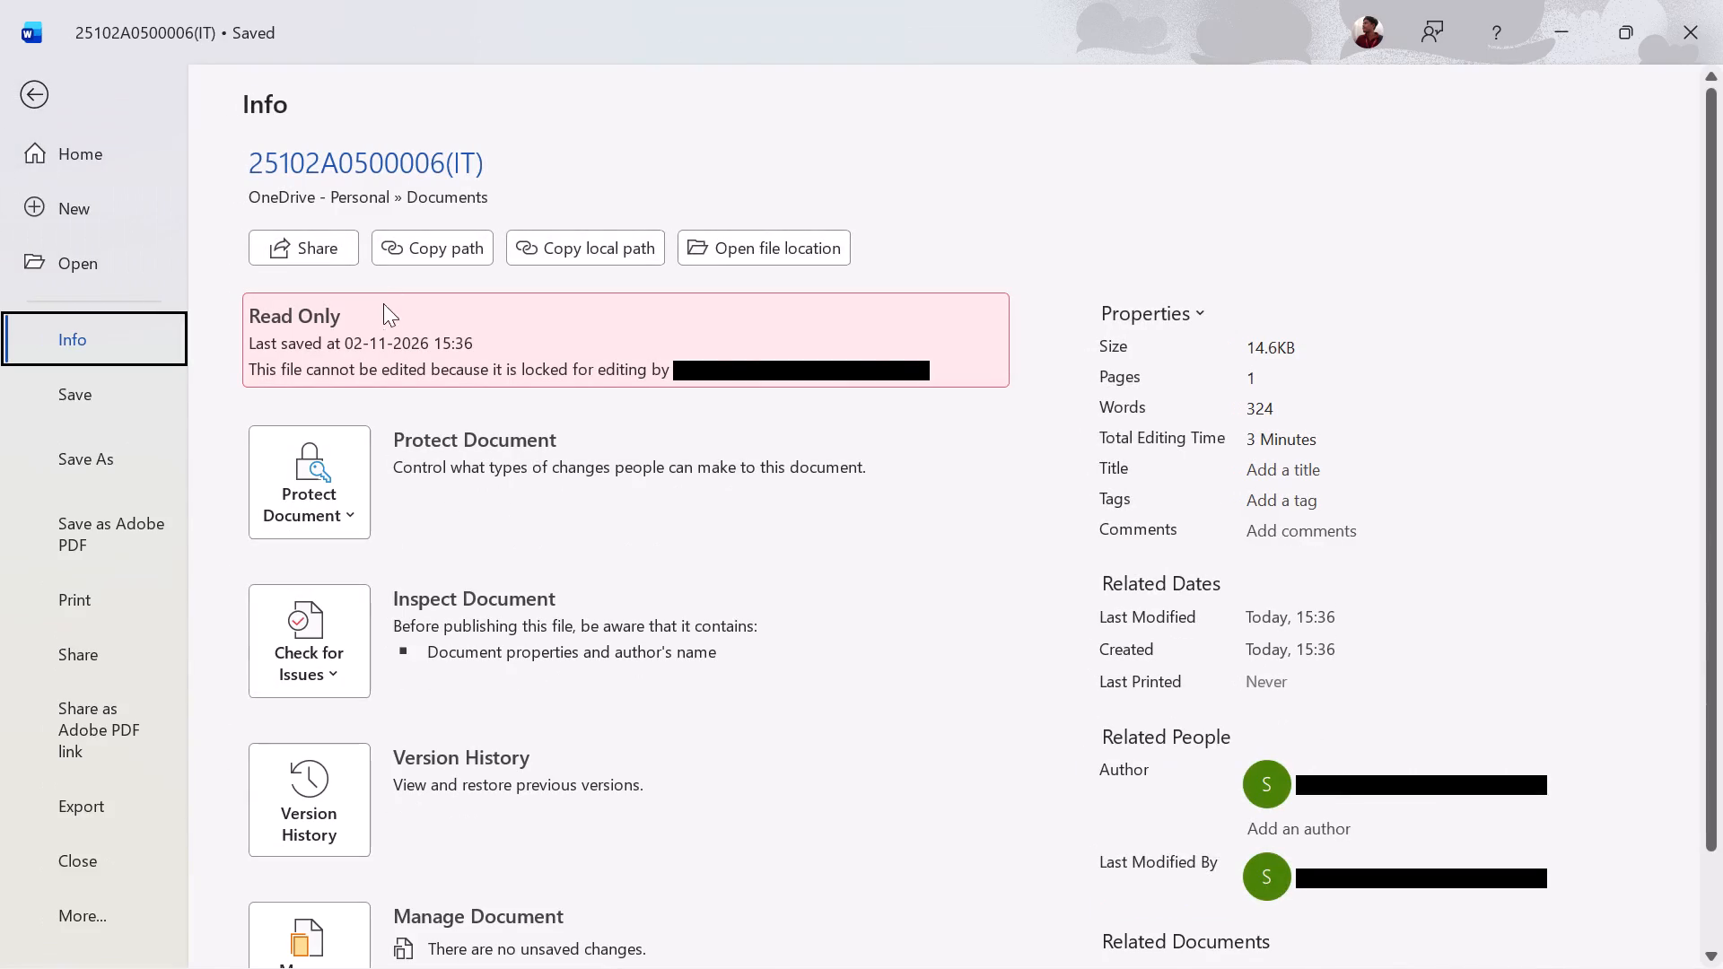
left_click(101, 394)
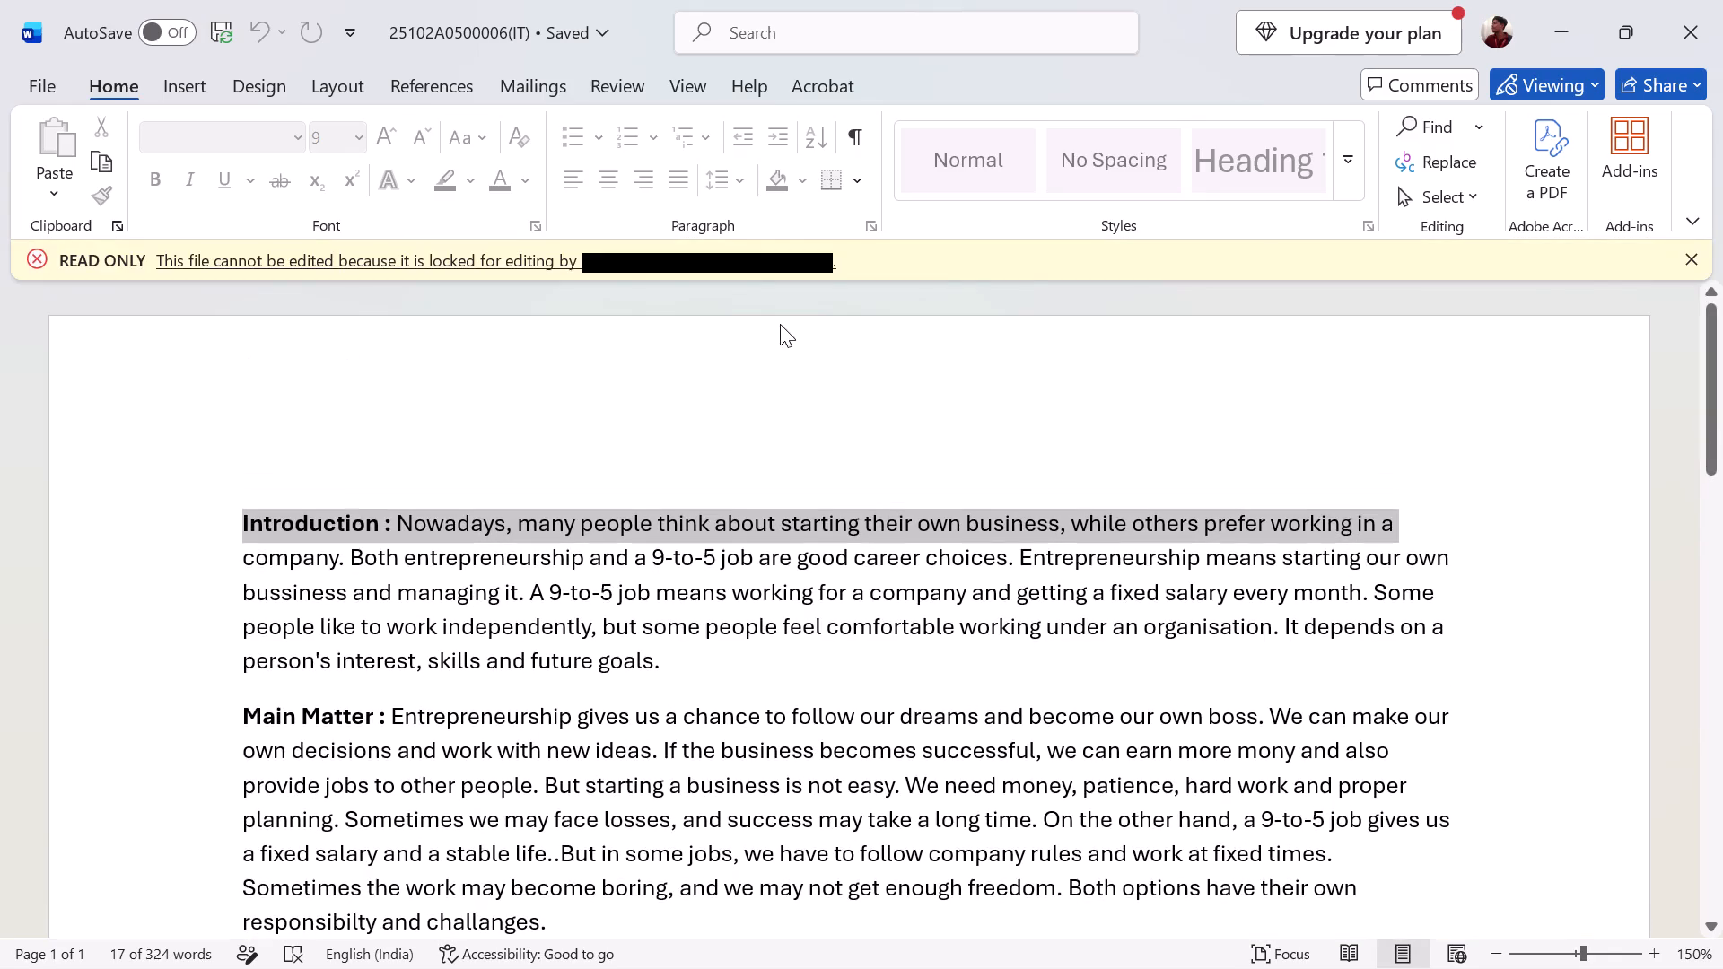
left_click(1698, 260)
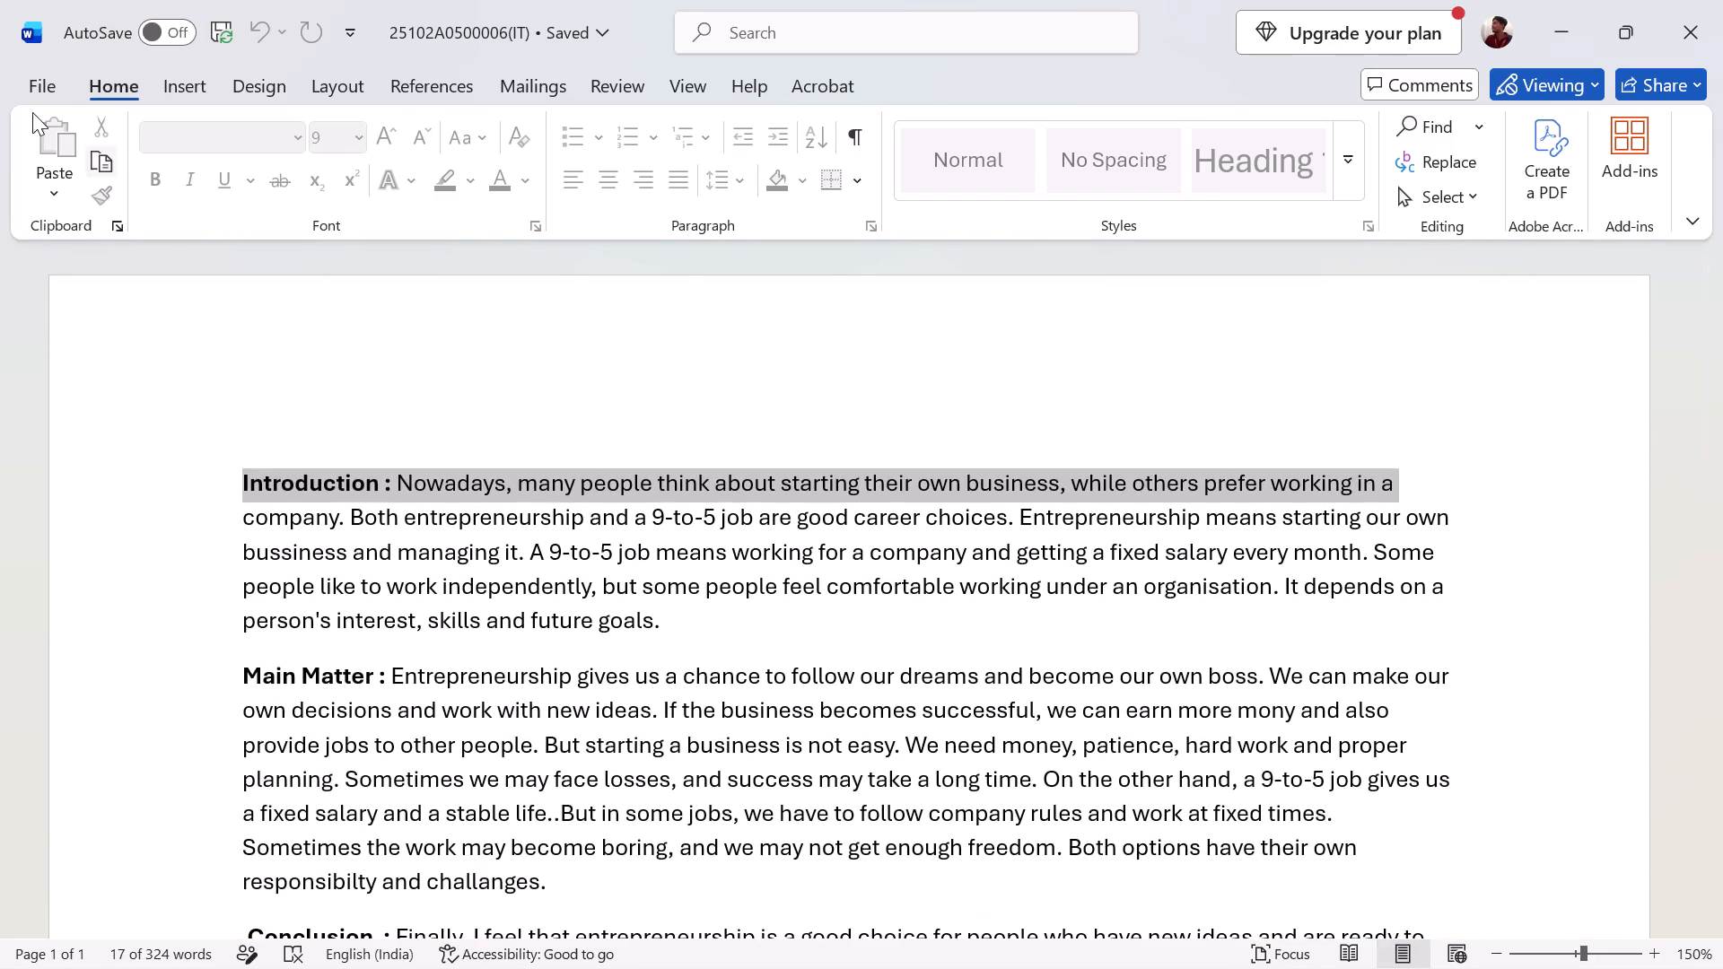
left_click(41, 83)
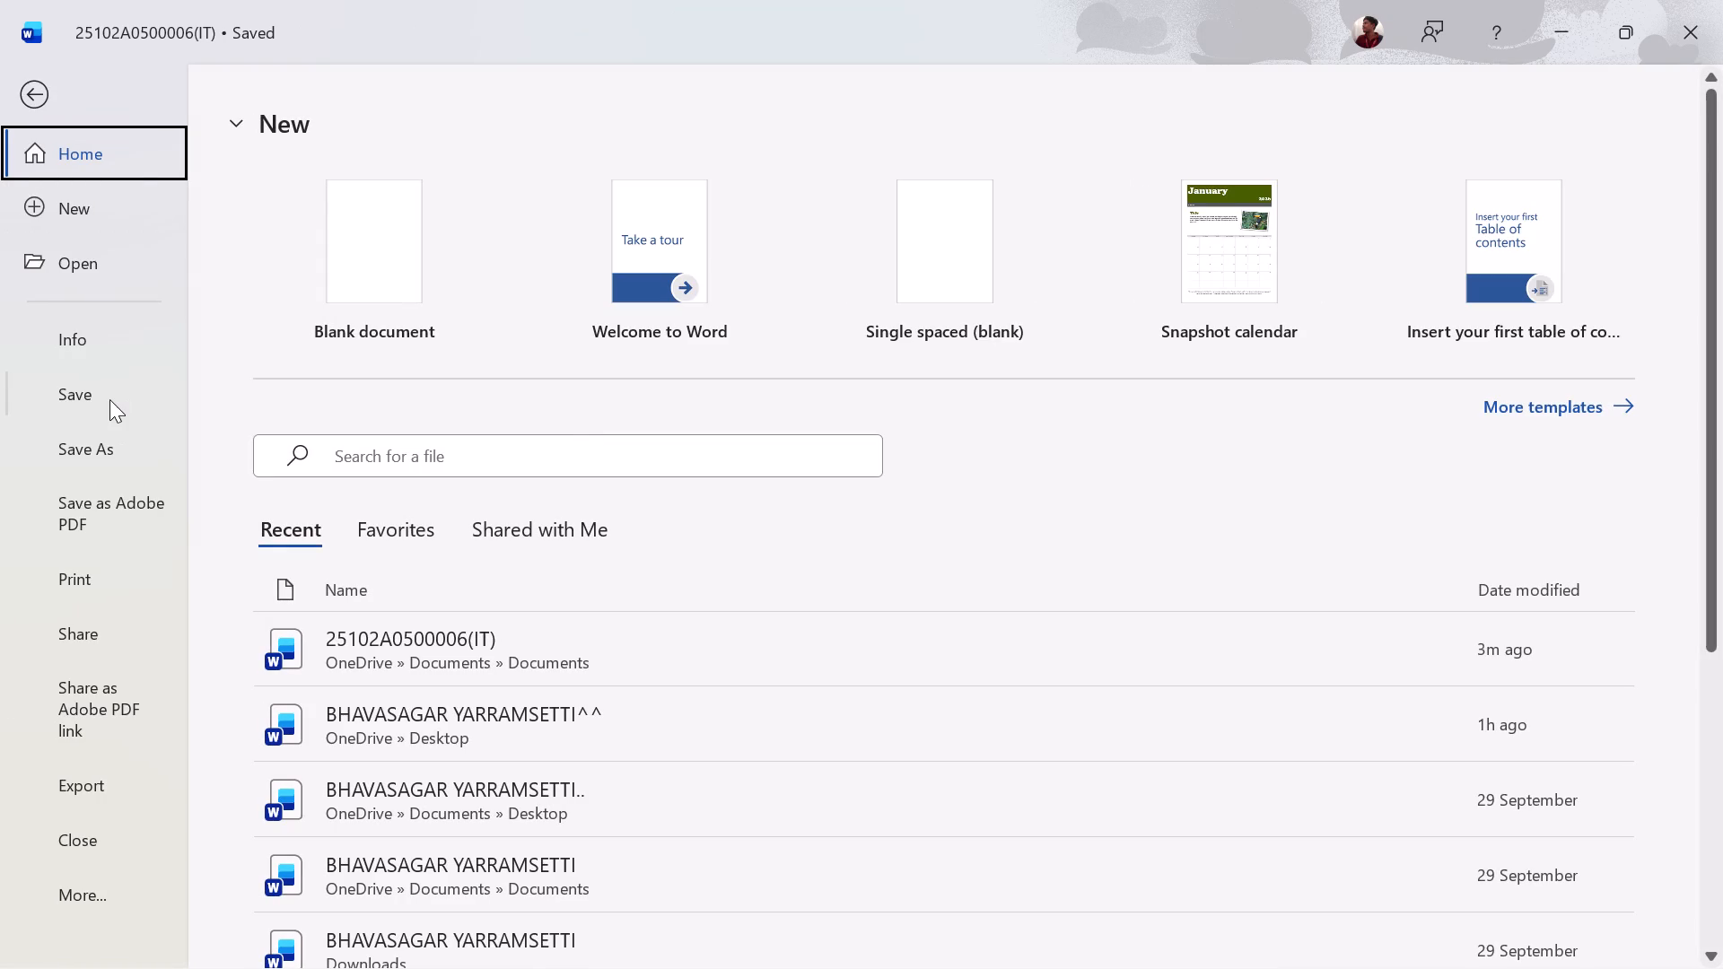
left_click(102, 393)
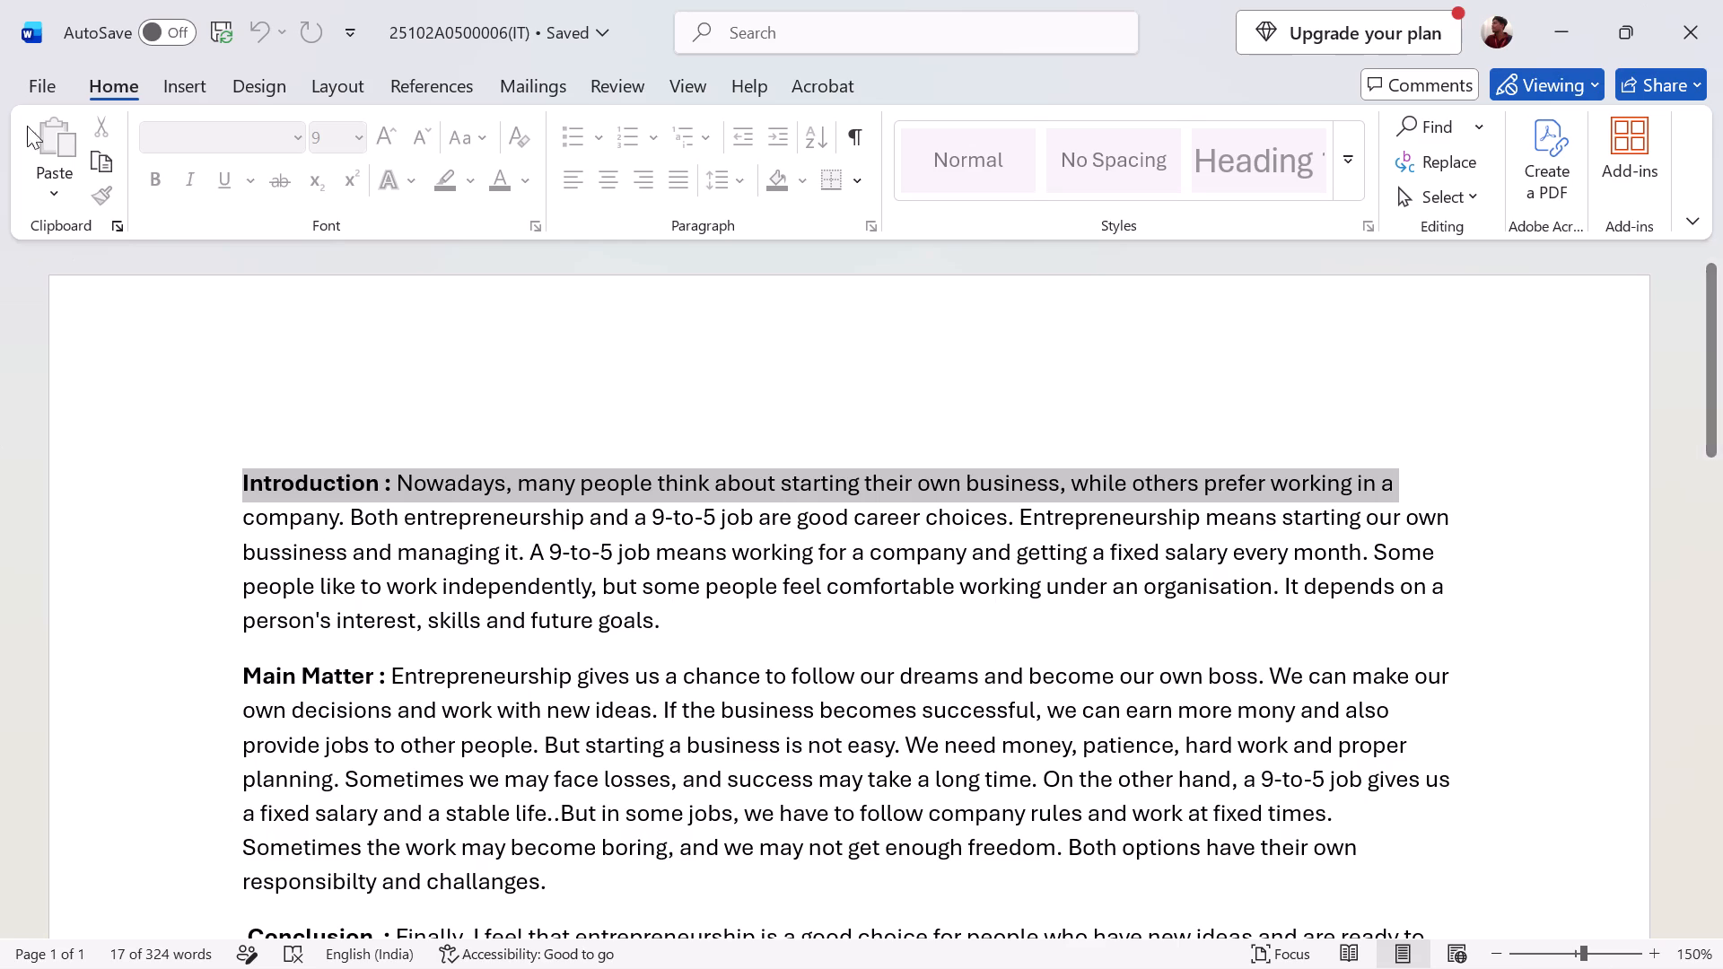
Open the Save As locations to store a copy of the essay.
left_click(44, 100)
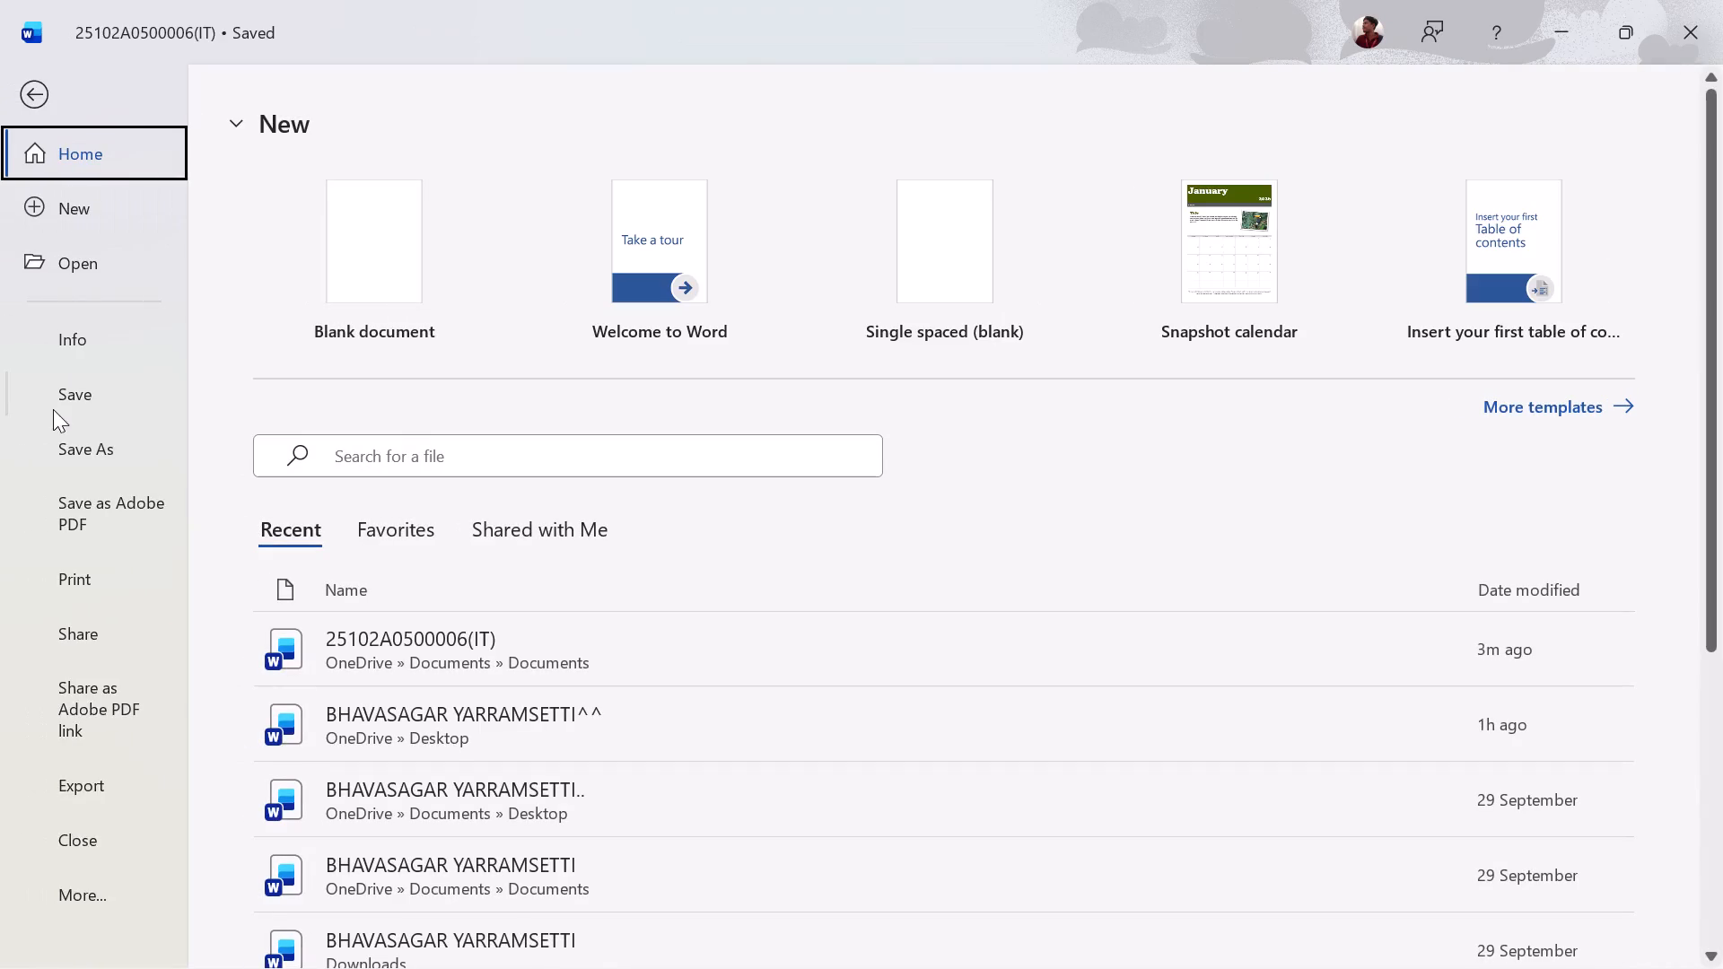
left_click(75, 453)
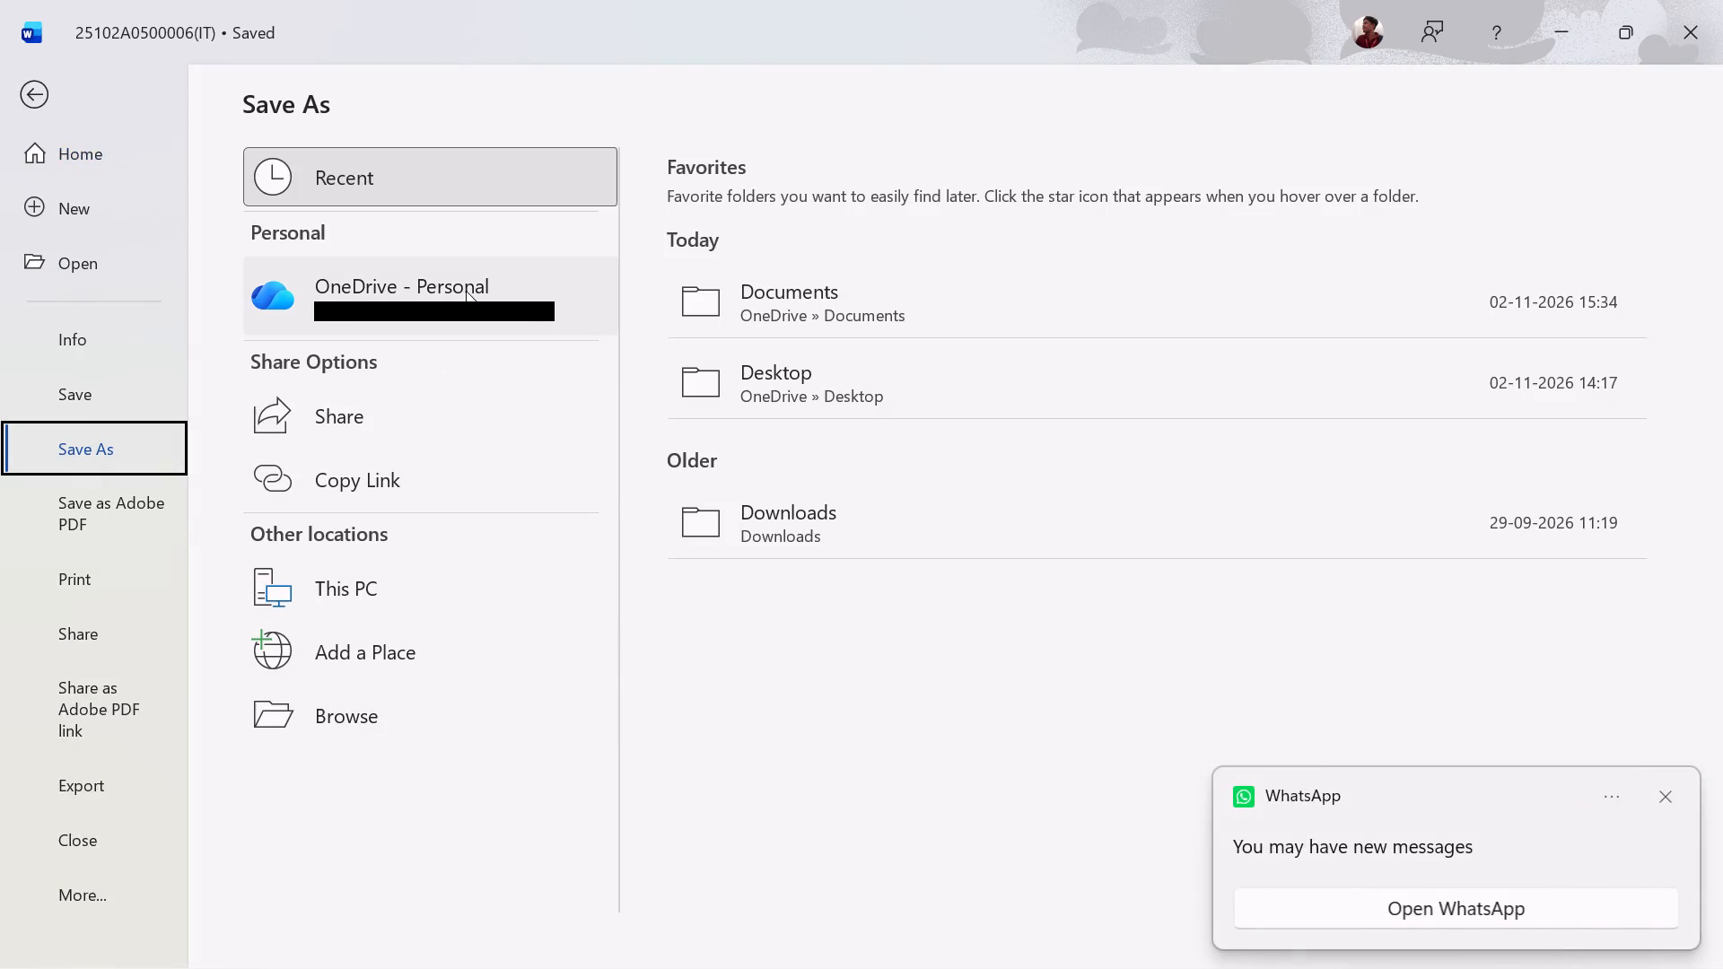
Save a copy of the essay as a Word document in the Downloads folder, keeping its current file name.
left_click(775, 531)
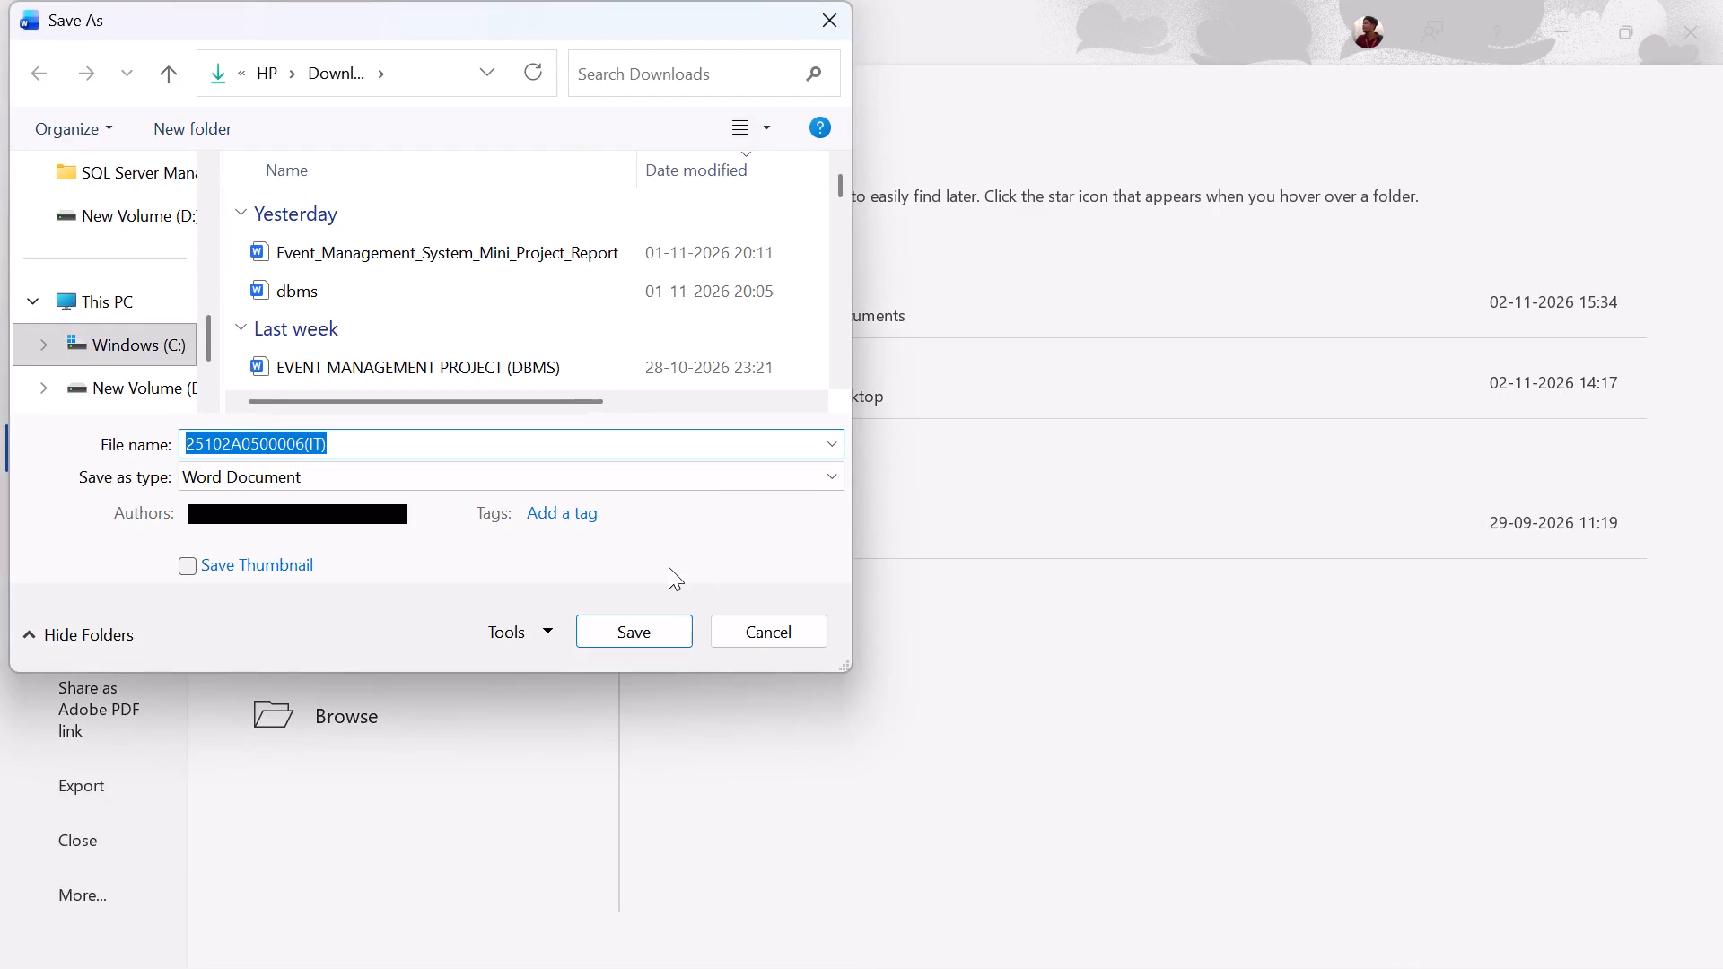
left_click(626, 634)
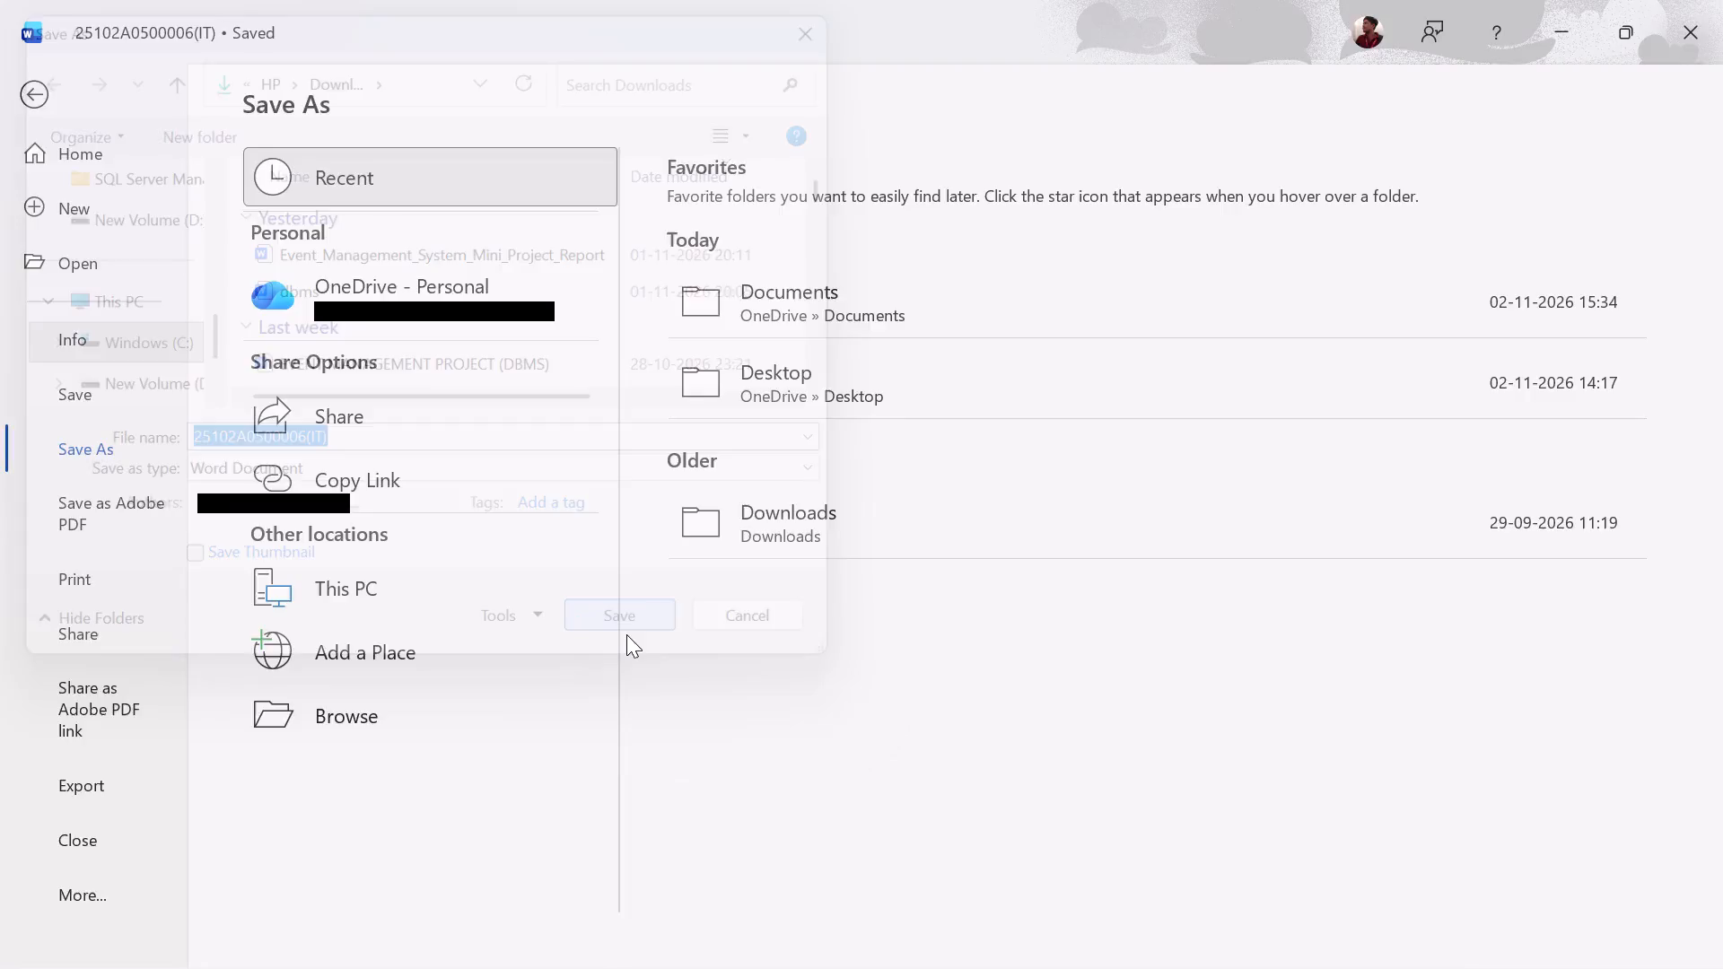
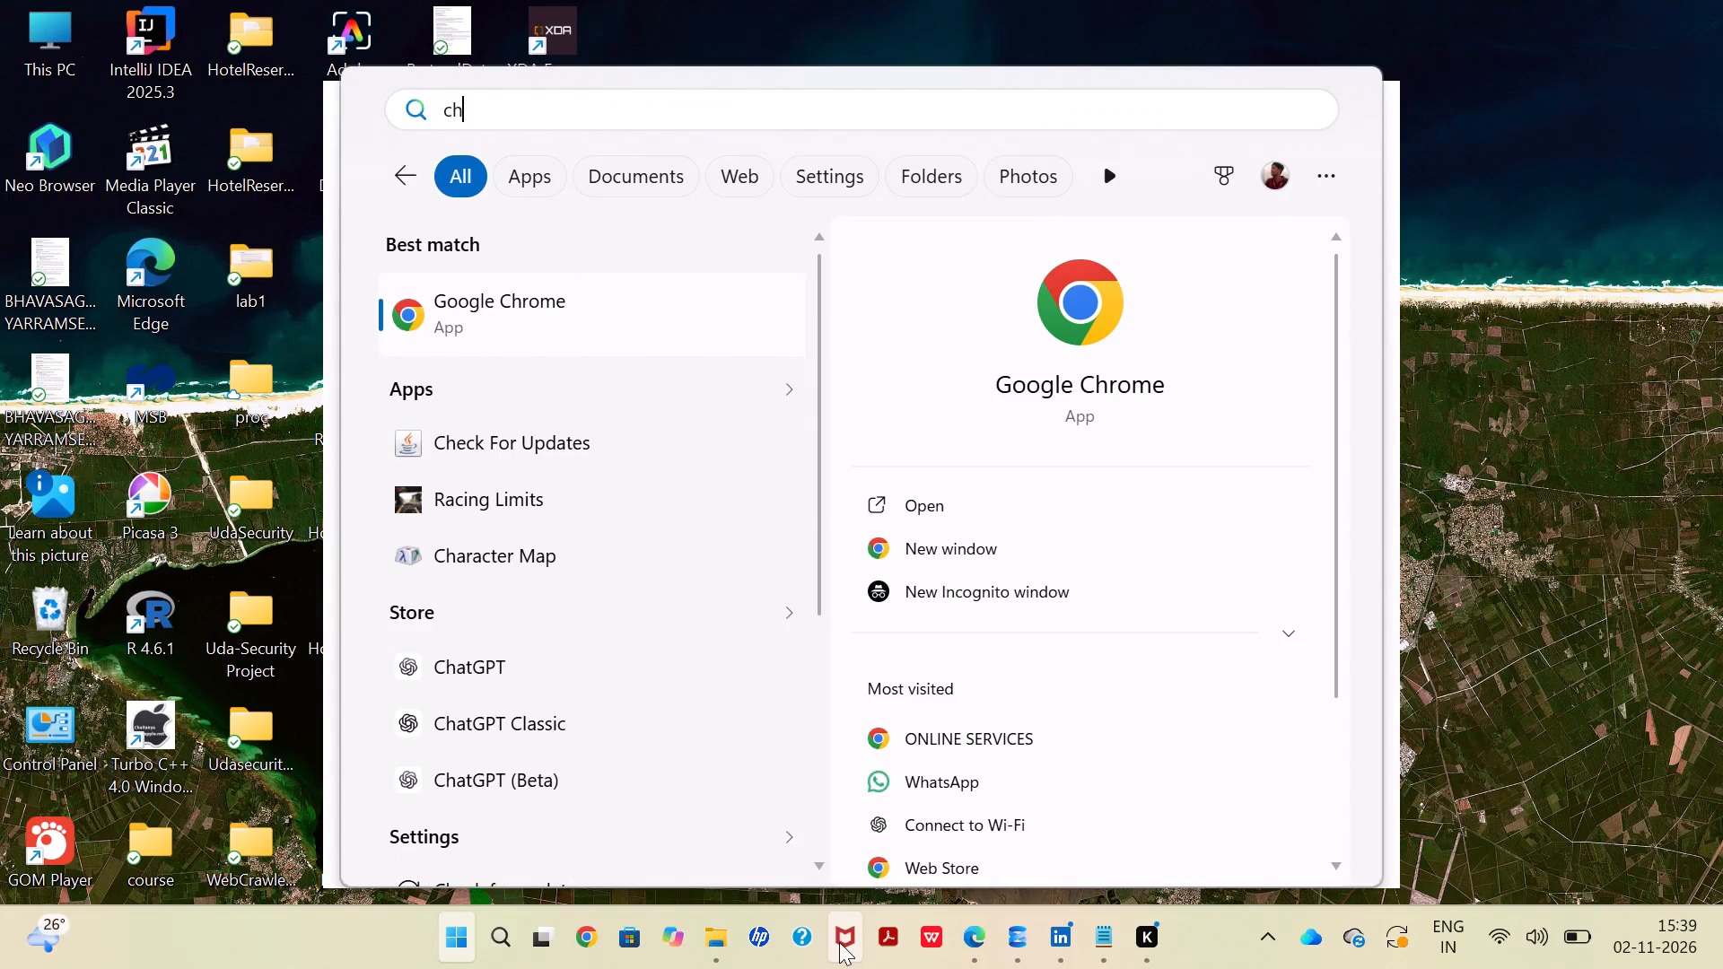
key("Return")
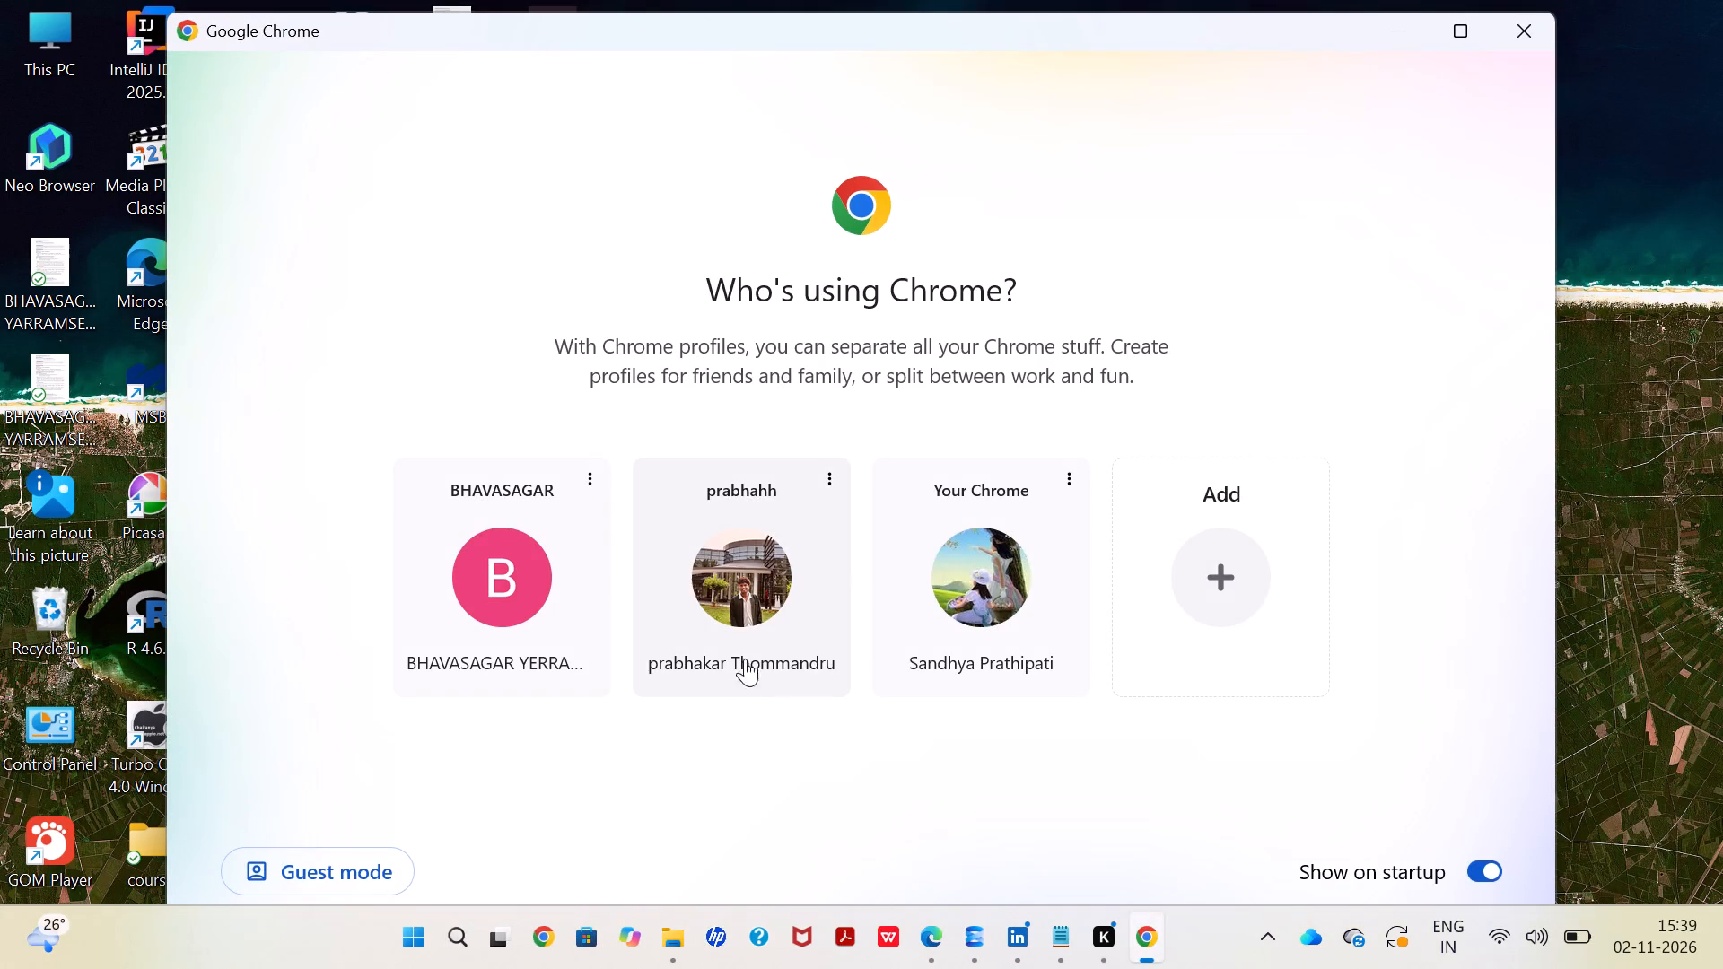